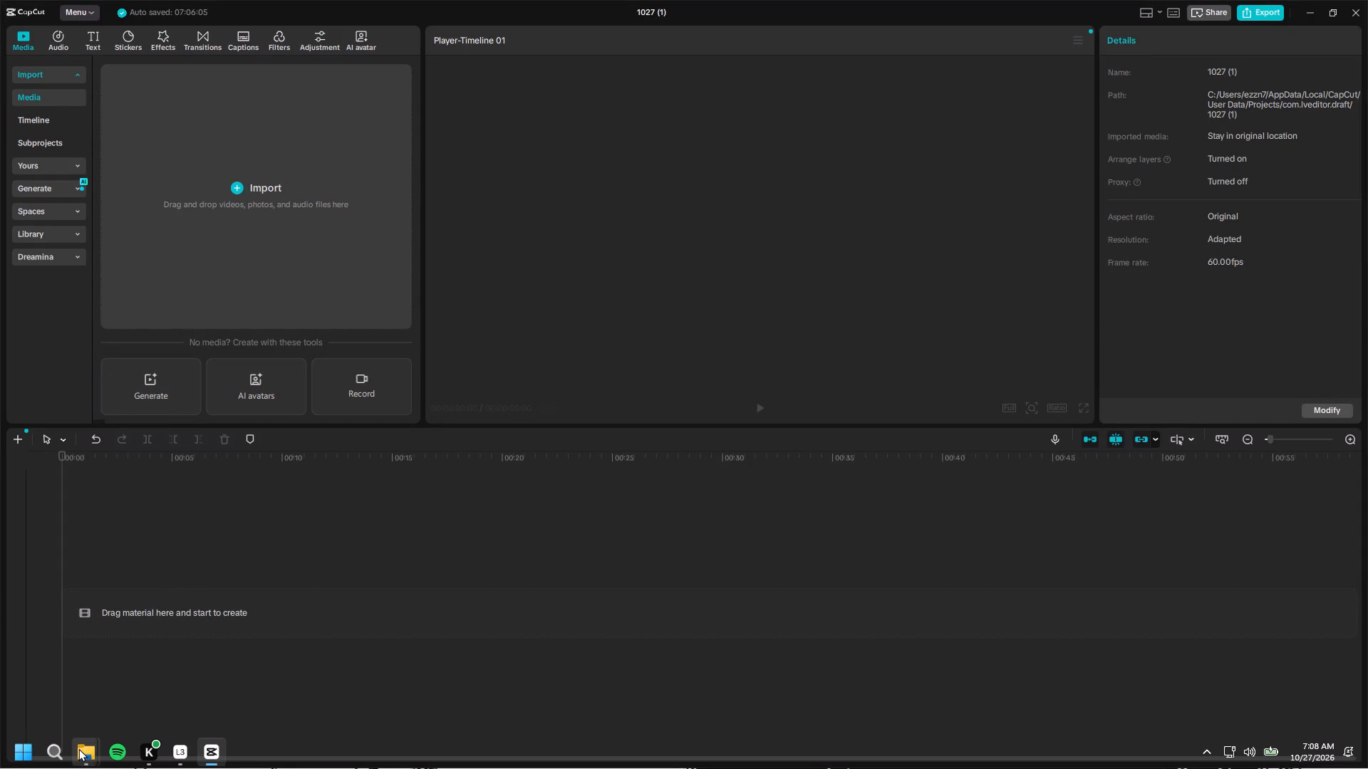
Bring the gameplay clip Valorant 2026.10.13 - 22.15.06.13 from the Valorant folder in File Explorer into the empty timeline.
{"action": "left_click", "coordinate": [81, 694]}
{"action": "scroll", "coordinate": [680, 566], "scroll_direction": "down", "scroll_amount": 1}
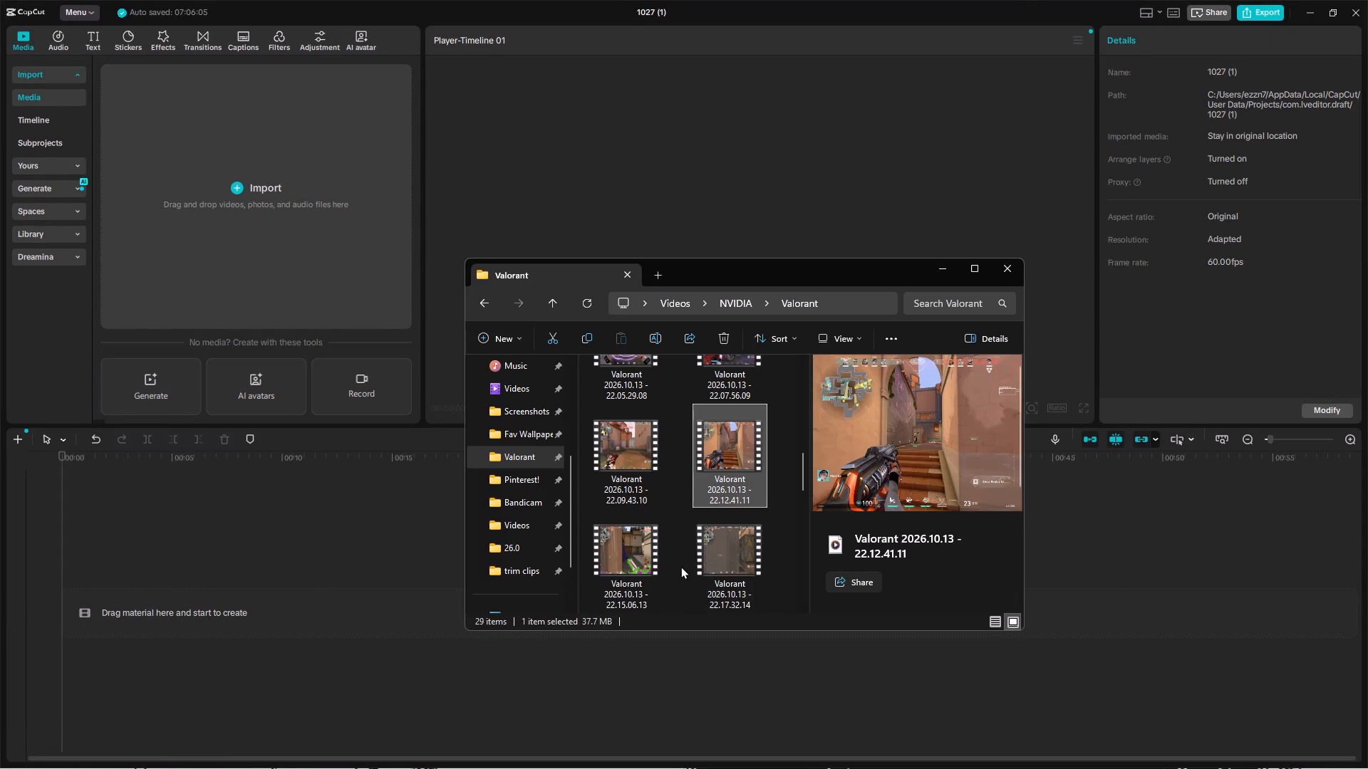
{"action": "left_click_drag", "start_coordinate": [637, 564], "coordinate": [595, 610]}
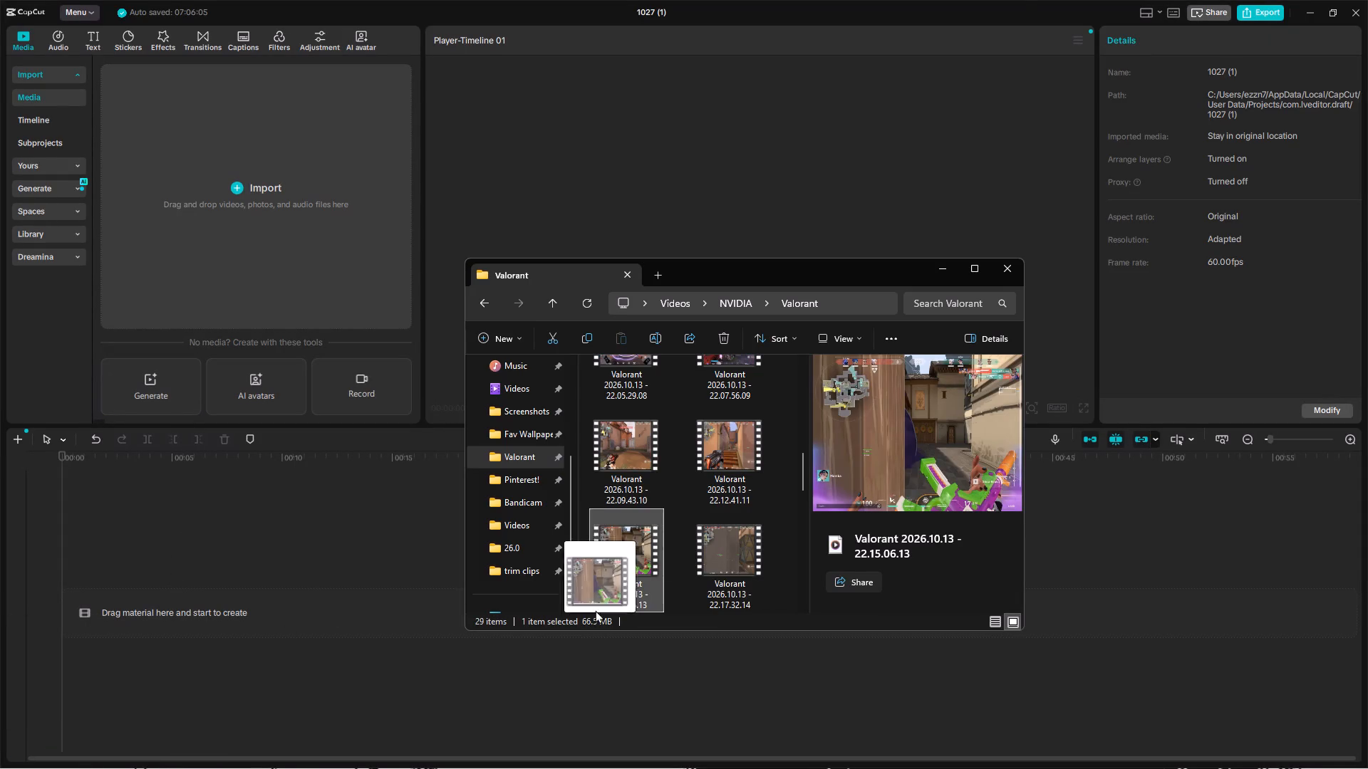
{"action": "left_click_drag", "start_coordinate": [595, 610], "coordinate": [131, 644]}
Play and replay the opening seconds of the clip to examine where the first cut should go.
{"action": "left_click", "coordinate": [762, 403]}
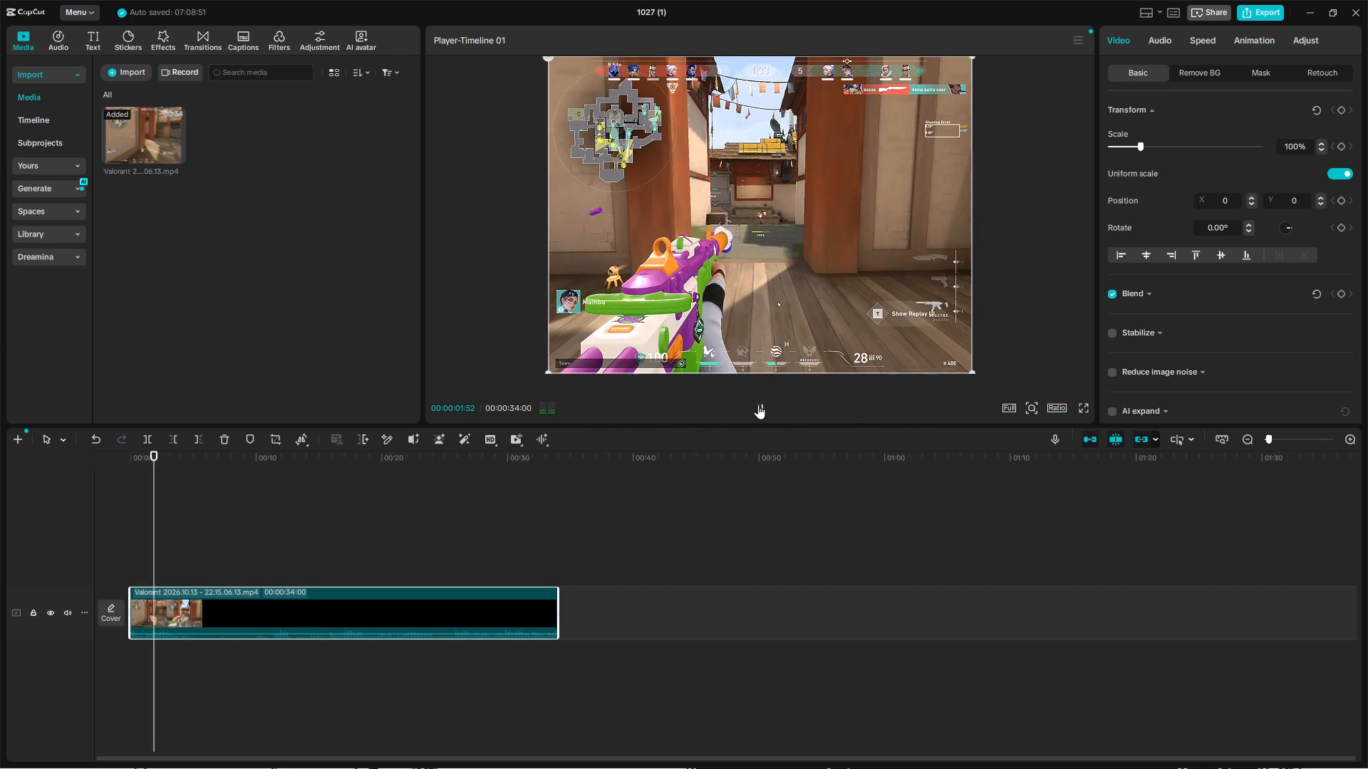
{"action": "left_click", "coordinate": [758, 404]}
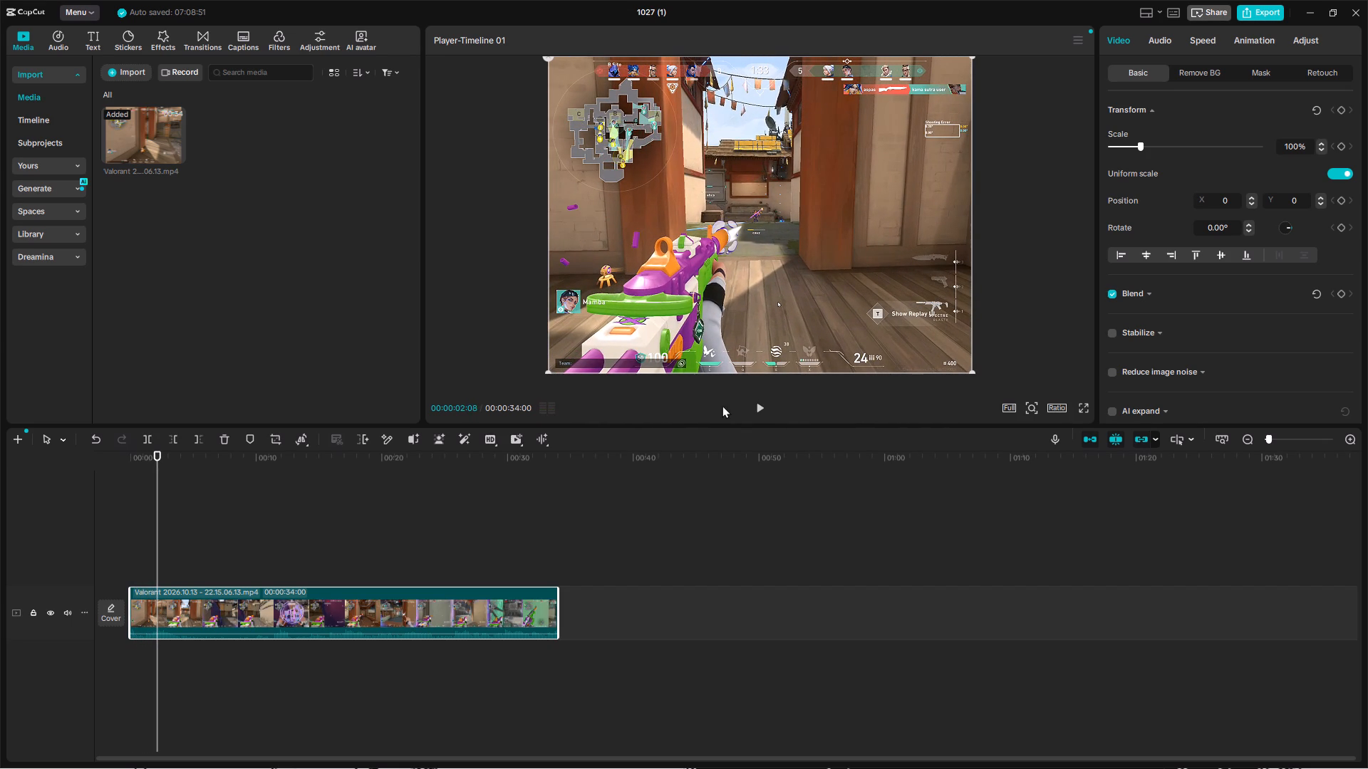
{"action": "left_click", "coordinate": [757, 402]}
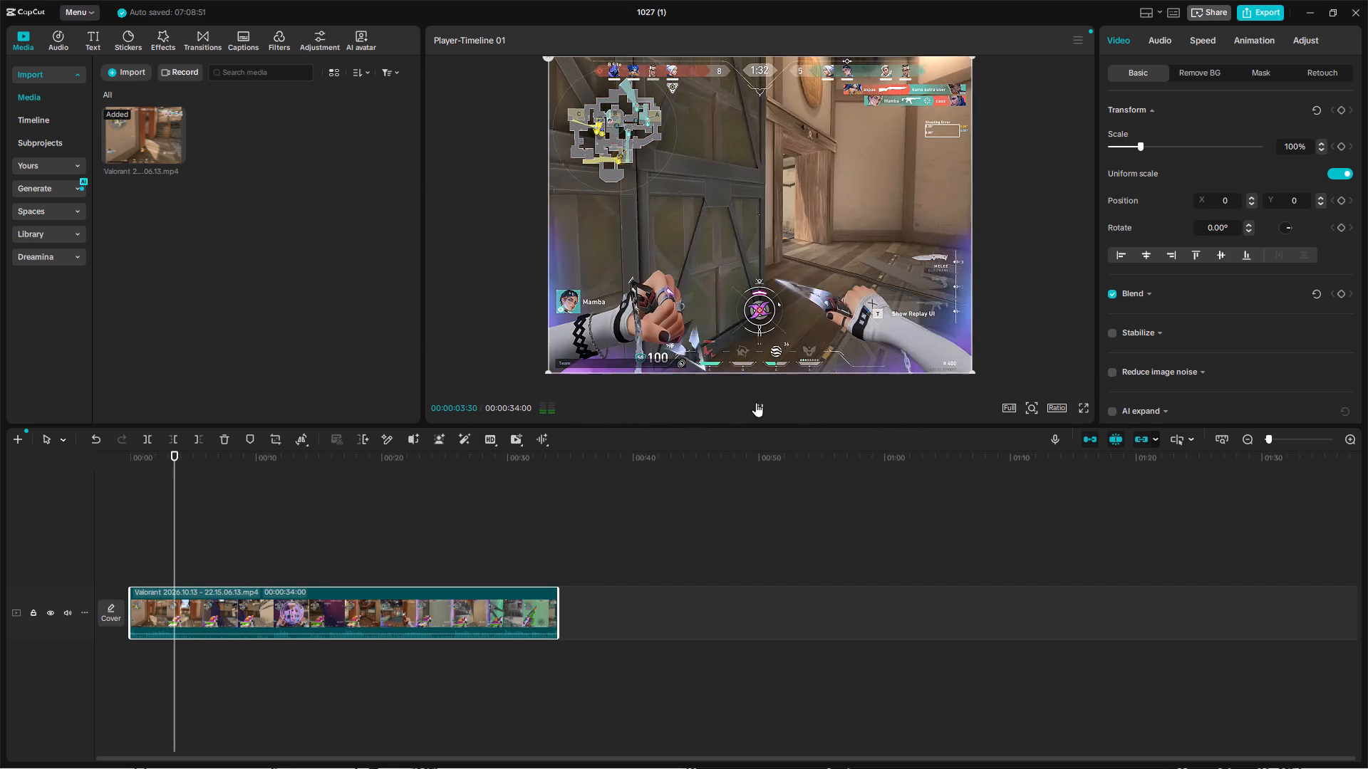
{"action": "left_click", "coordinate": [756, 402]}
{"action": "left_click_drag", "start_coordinate": [174, 458], "coordinate": [118, 457]}
{"action": "left_click", "coordinate": [759, 402]}
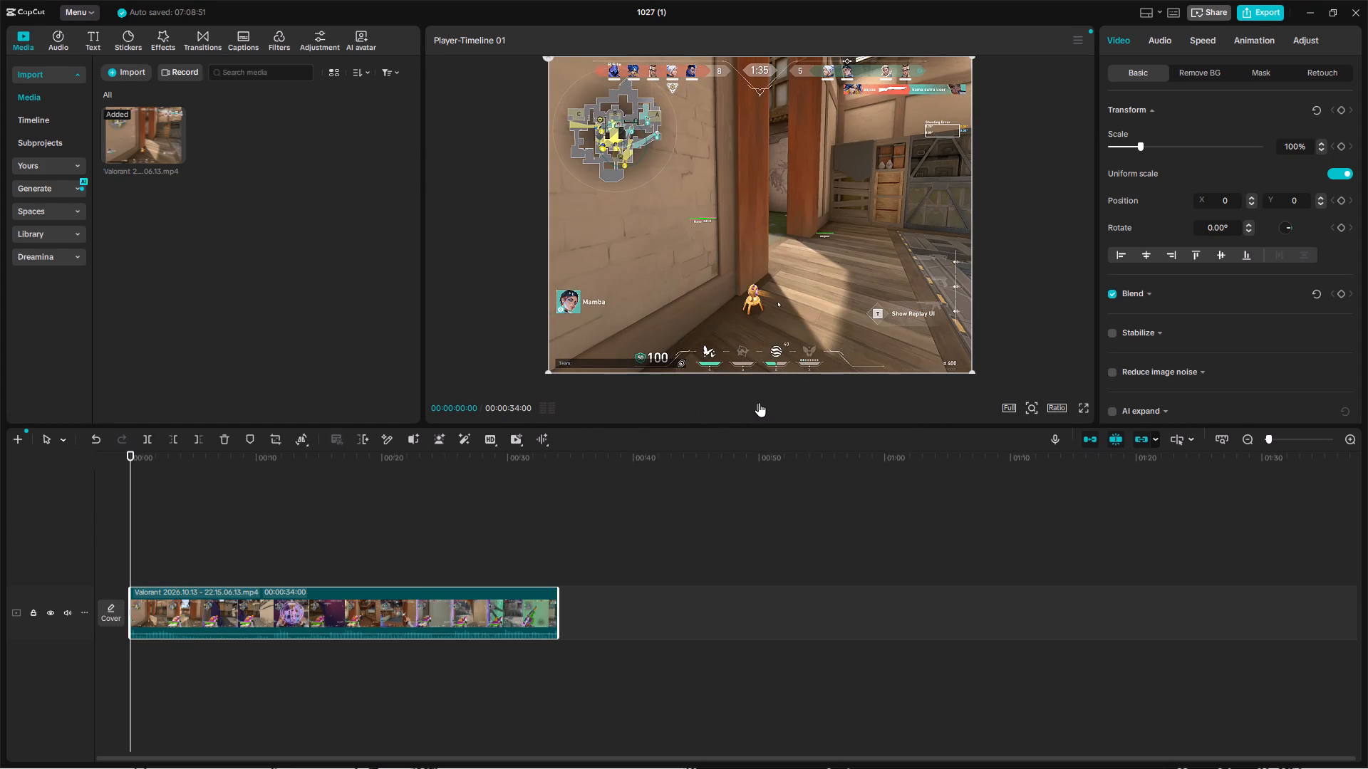
{"action": "left_click", "coordinate": [759, 402]}
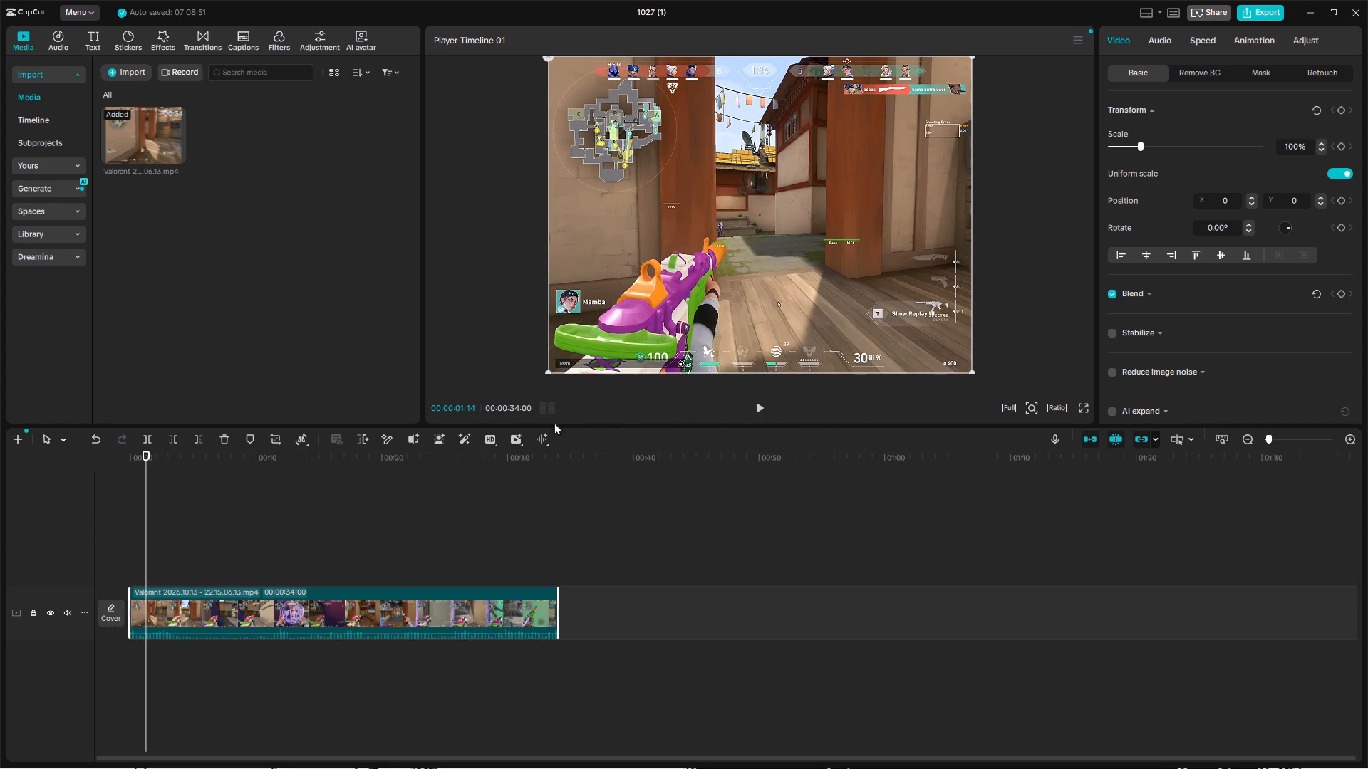
{"action": "left_click", "coordinate": [147, 454]}
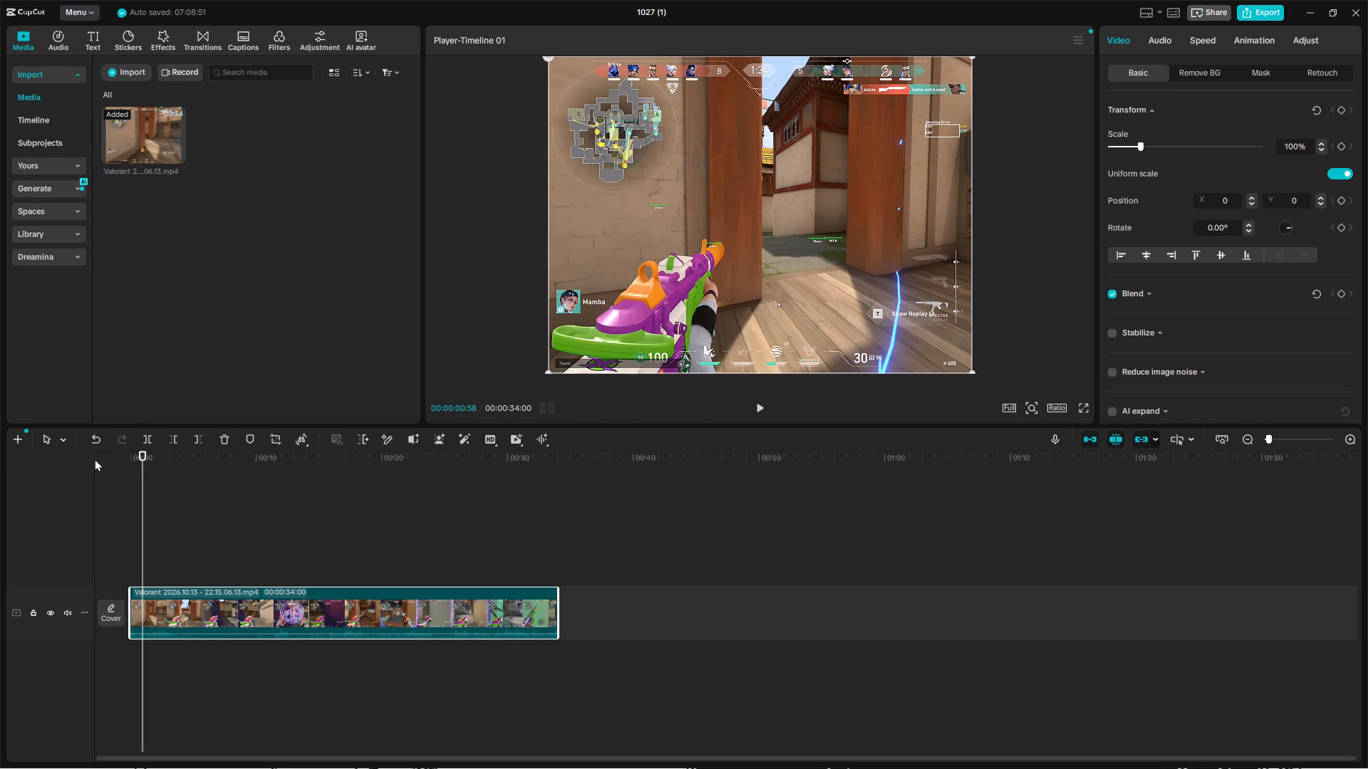
Undo the last action.
{"action": "left_click", "coordinate": [95, 438]}
Replay the opening of the clip and split it at 00:00:03:04.
{"action": "left_click", "coordinate": [762, 402]}
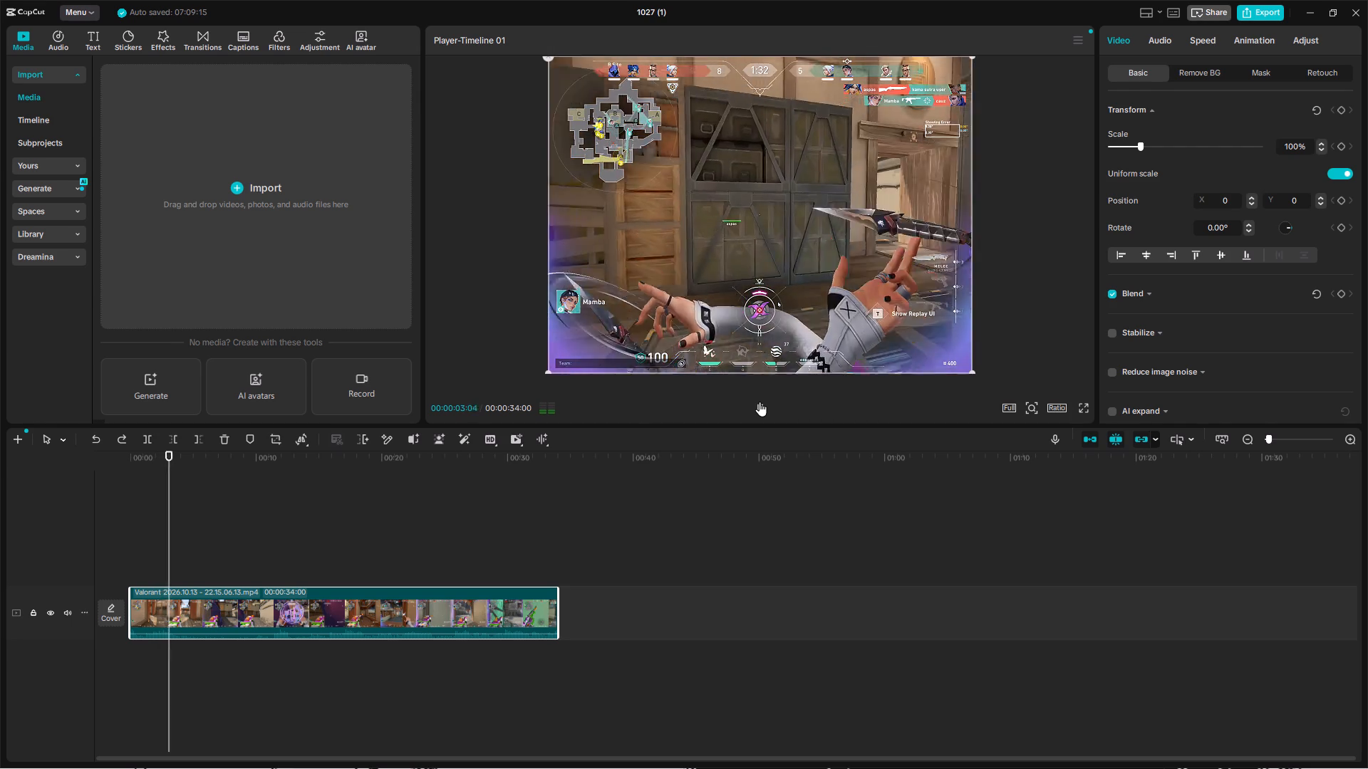
{"action": "left_click_drag", "start_coordinate": [184, 452], "coordinate": [140, 456]}
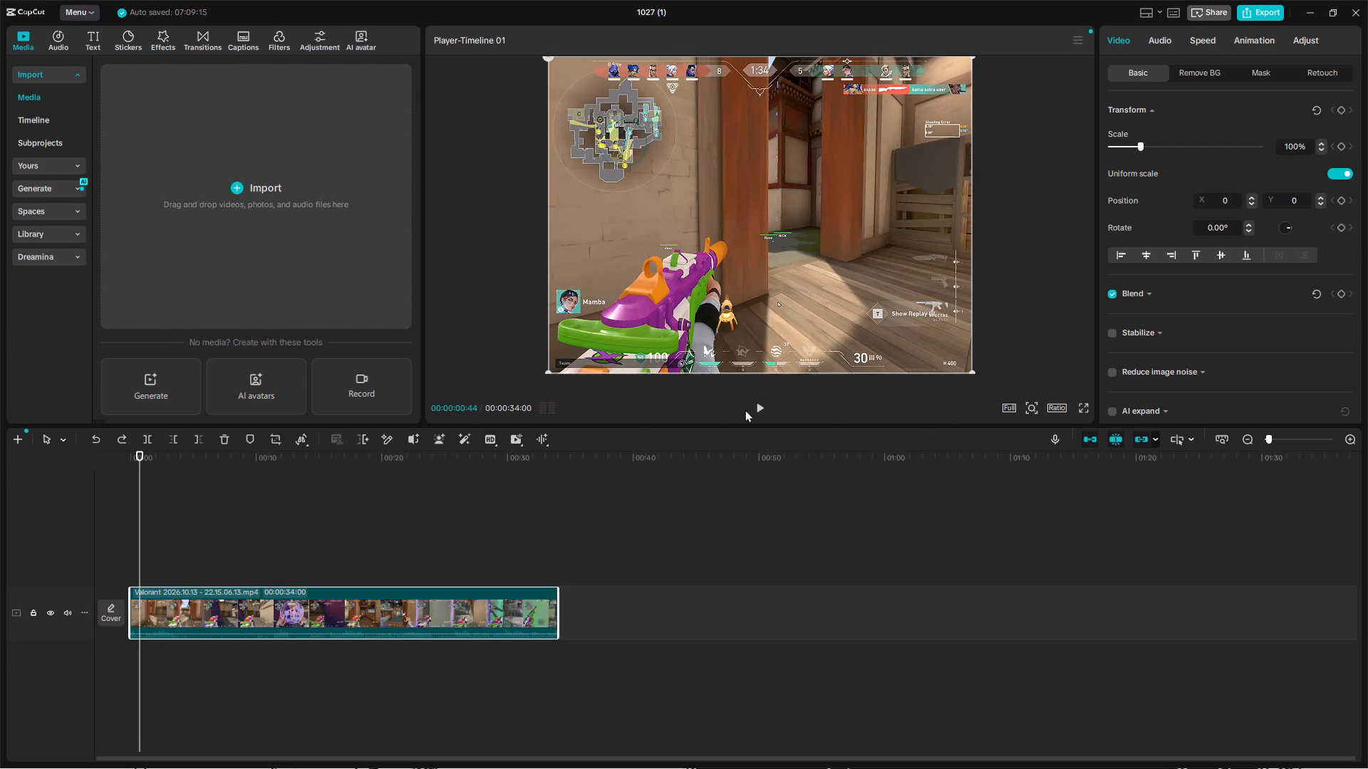
{"action": "left_click", "coordinate": [759, 407]}
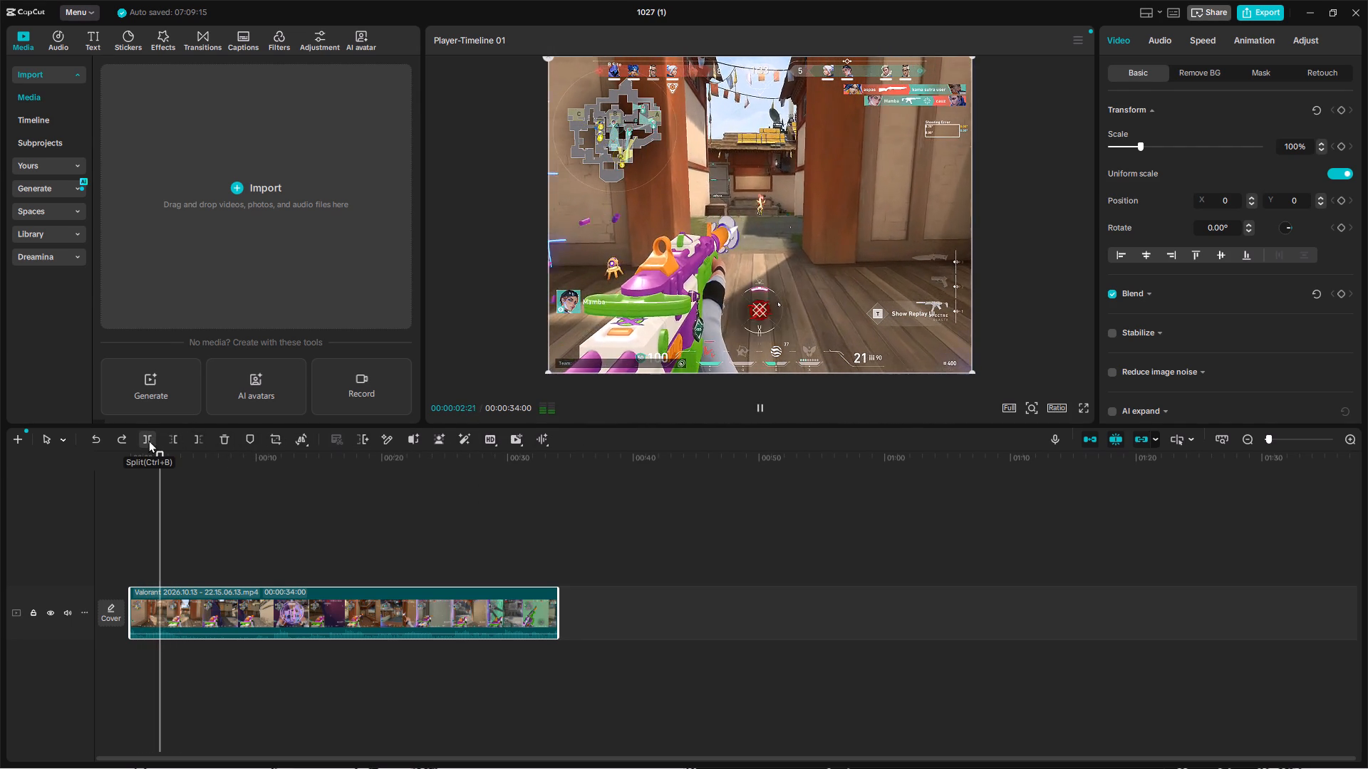
{"action": "left_click", "coordinate": [148, 440]}
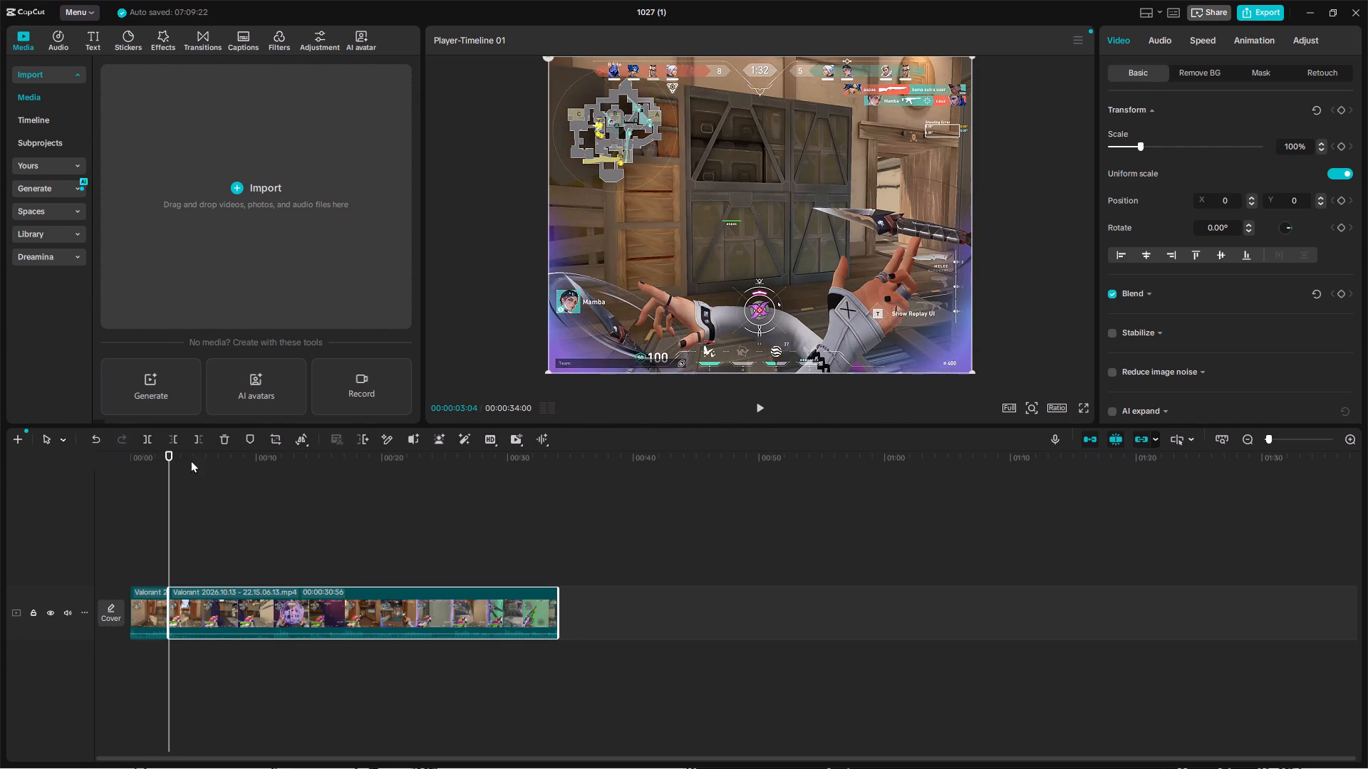
Trim away the start of the second segment up to 00:00:14:47, just before the next fight after the spike plant.
{"action": "left_click_drag", "start_coordinate": [167, 450], "coordinate": [120, 456]}
{"action": "left_click", "coordinate": [755, 409]}
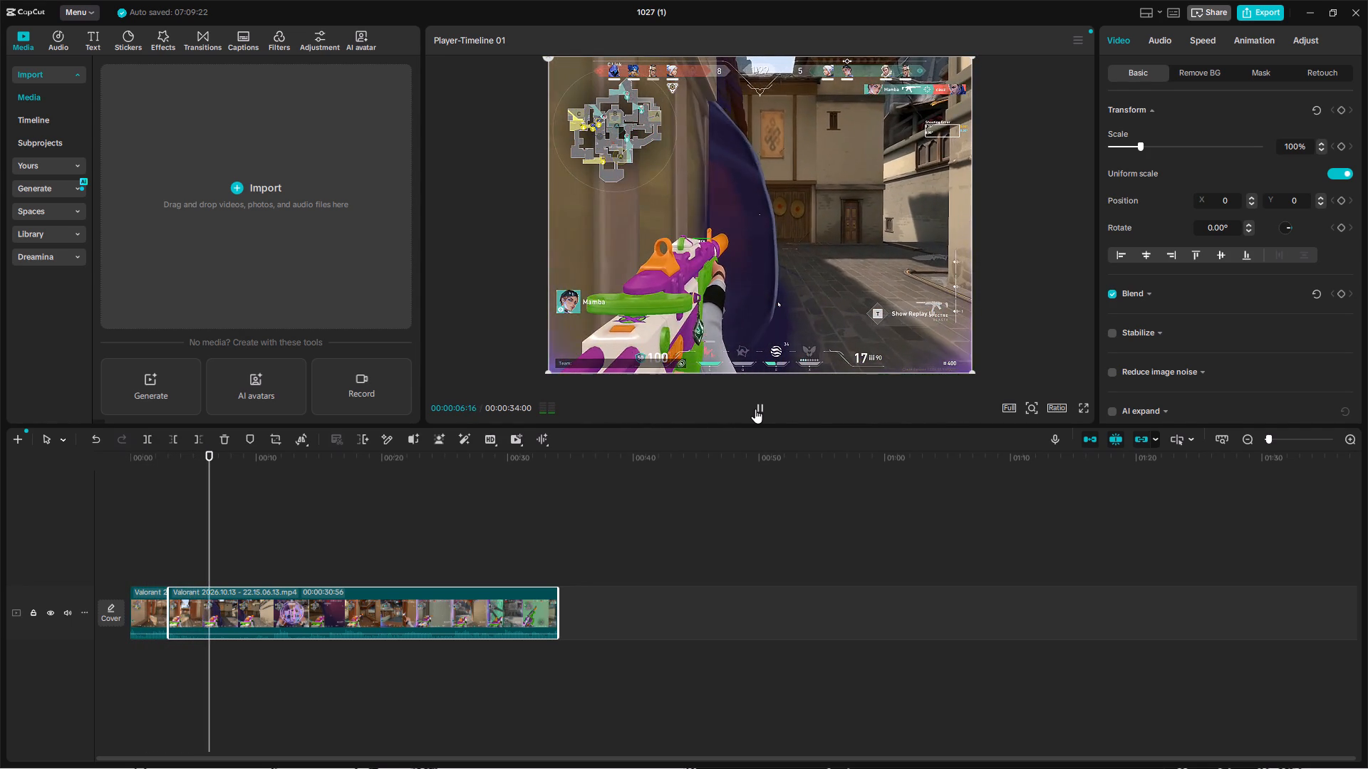
{"action": "left_click_drag", "start_coordinate": [224, 454], "coordinate": [173, 468]}
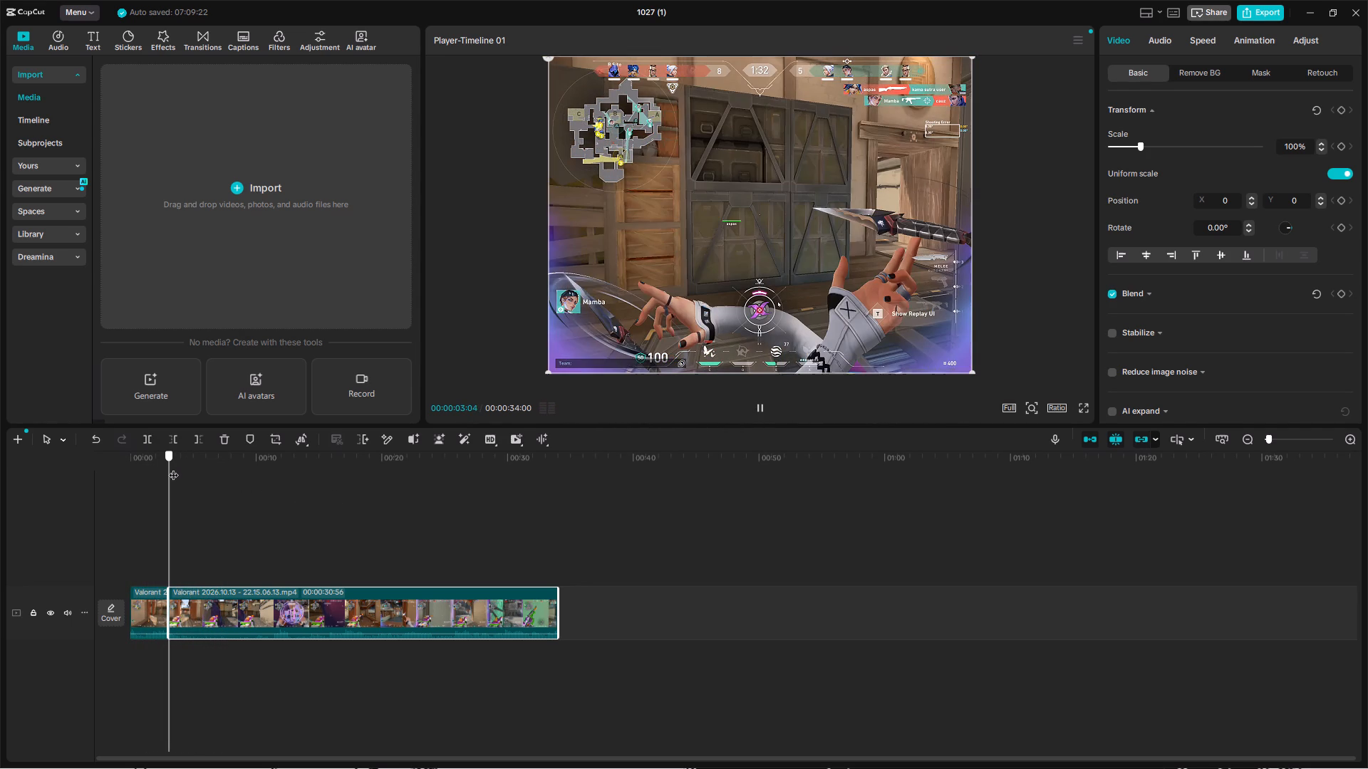
{"action": "left_click_drag", "start_coordinate": [173, 468], "coordinate": [185, 469]}
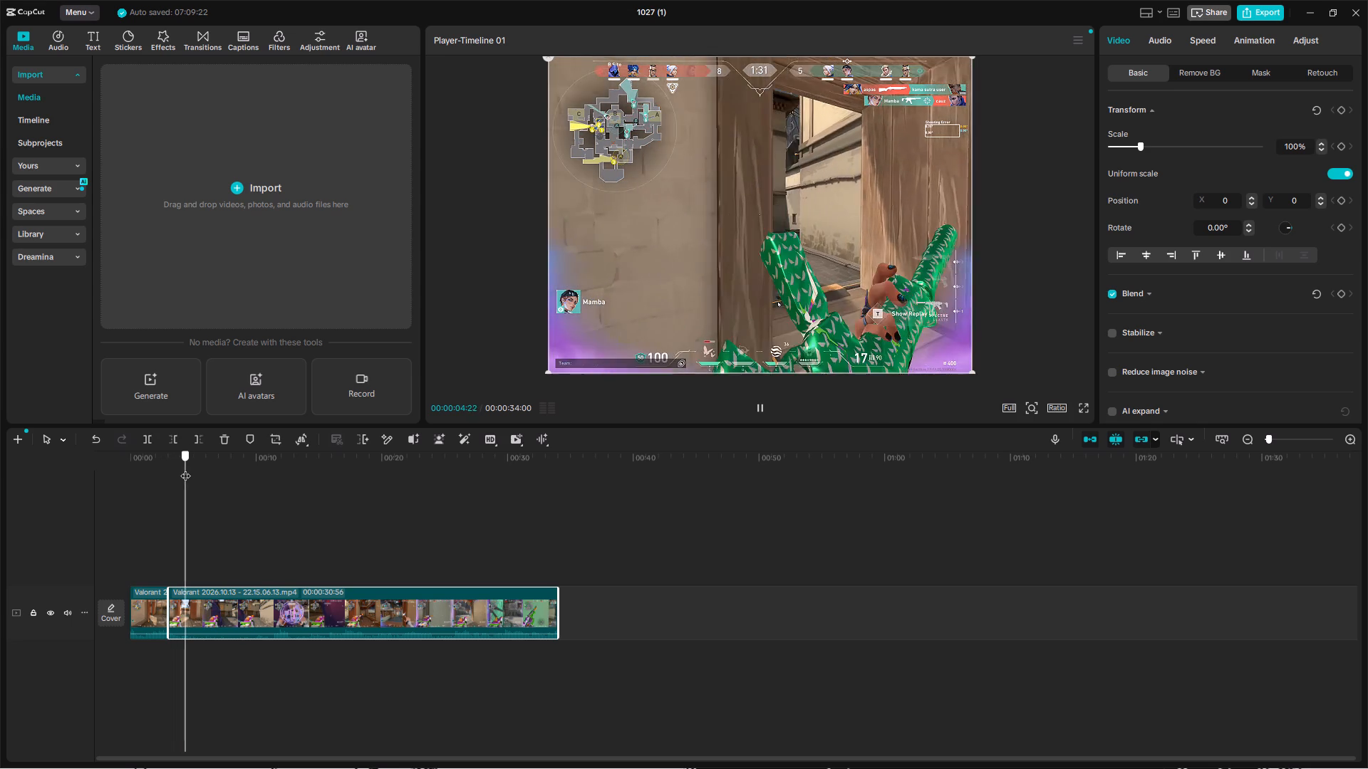
{"action": "left_click_drag", "start_coordinate": [185, 469], "coordinate": [190, 469]}
{"action": "left_click", "coordinate": [758, 413]}
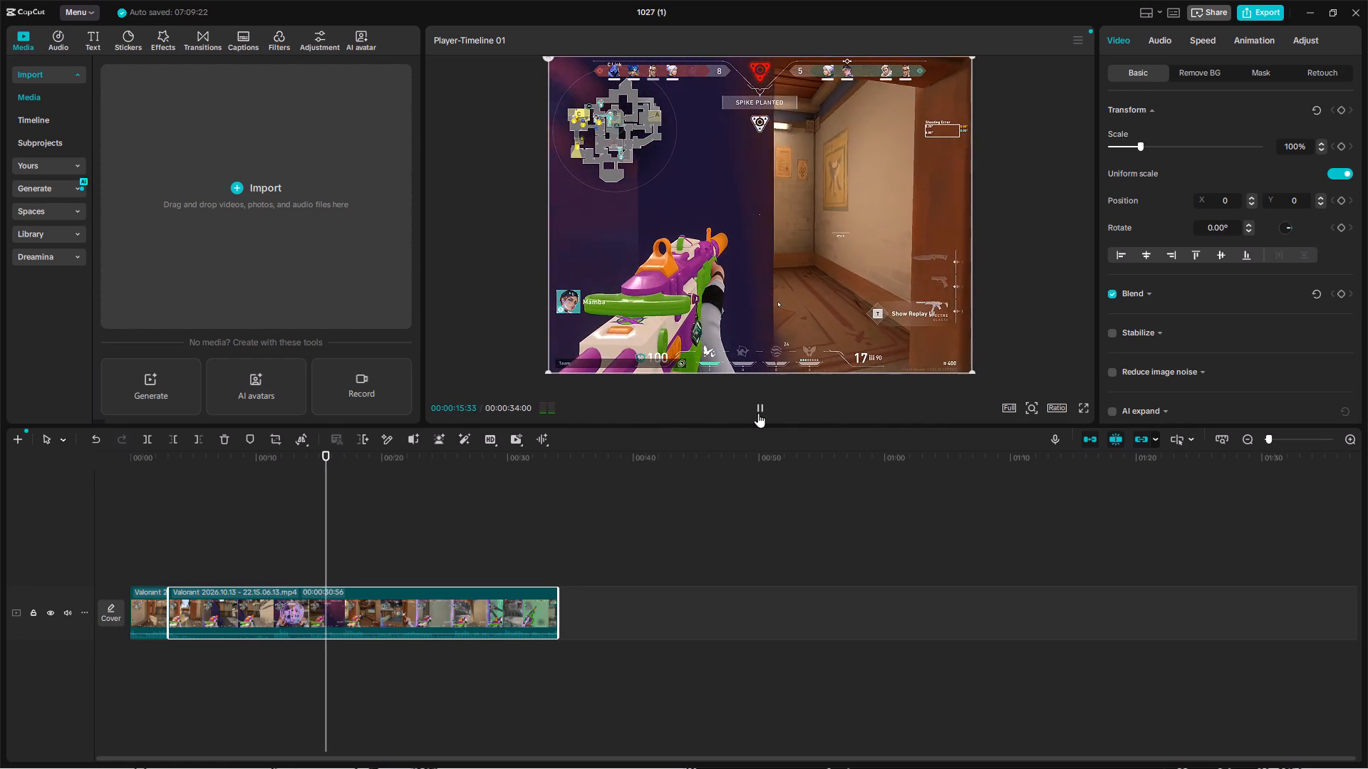
{"action": "left_click", "coordinate": [758, 413]}
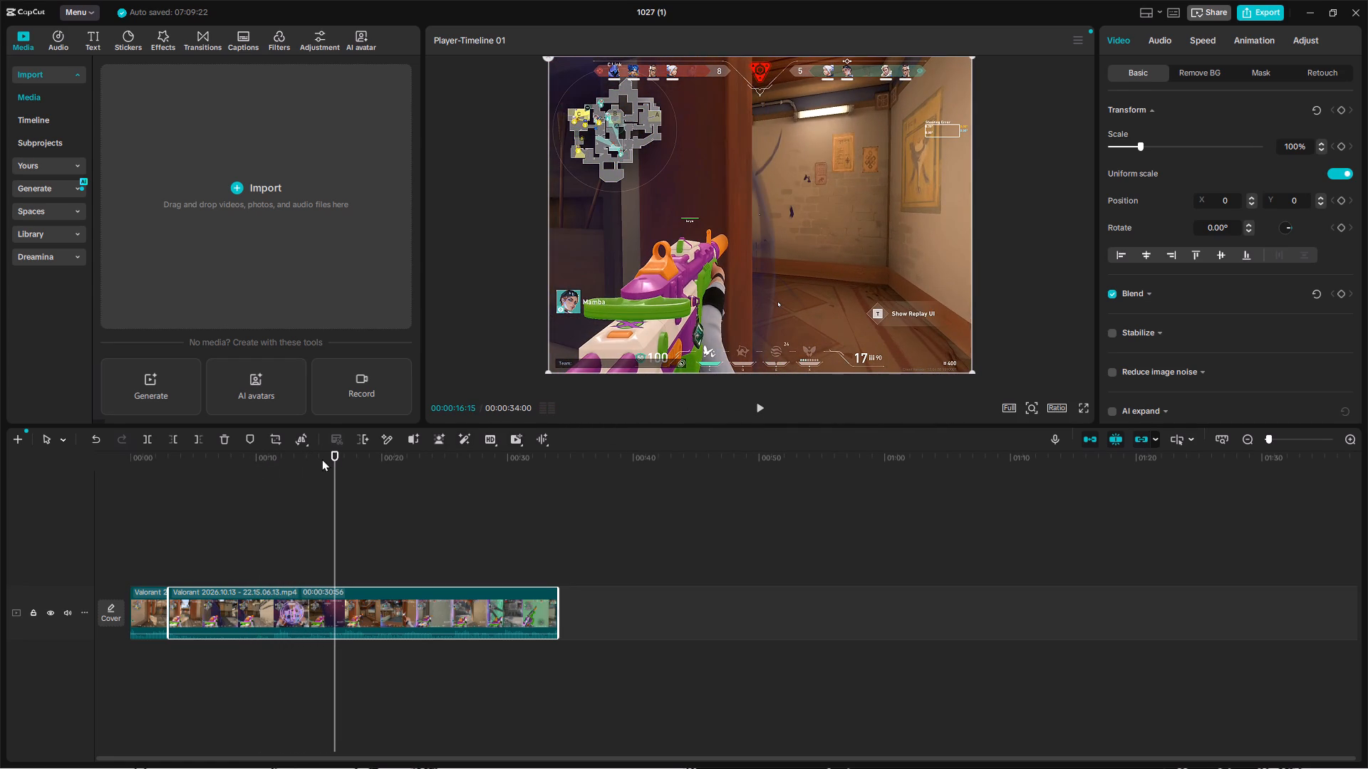
{"action": "left_click_drag", "start_coordinate": [331, 456], "coordinate": [313, 458]}
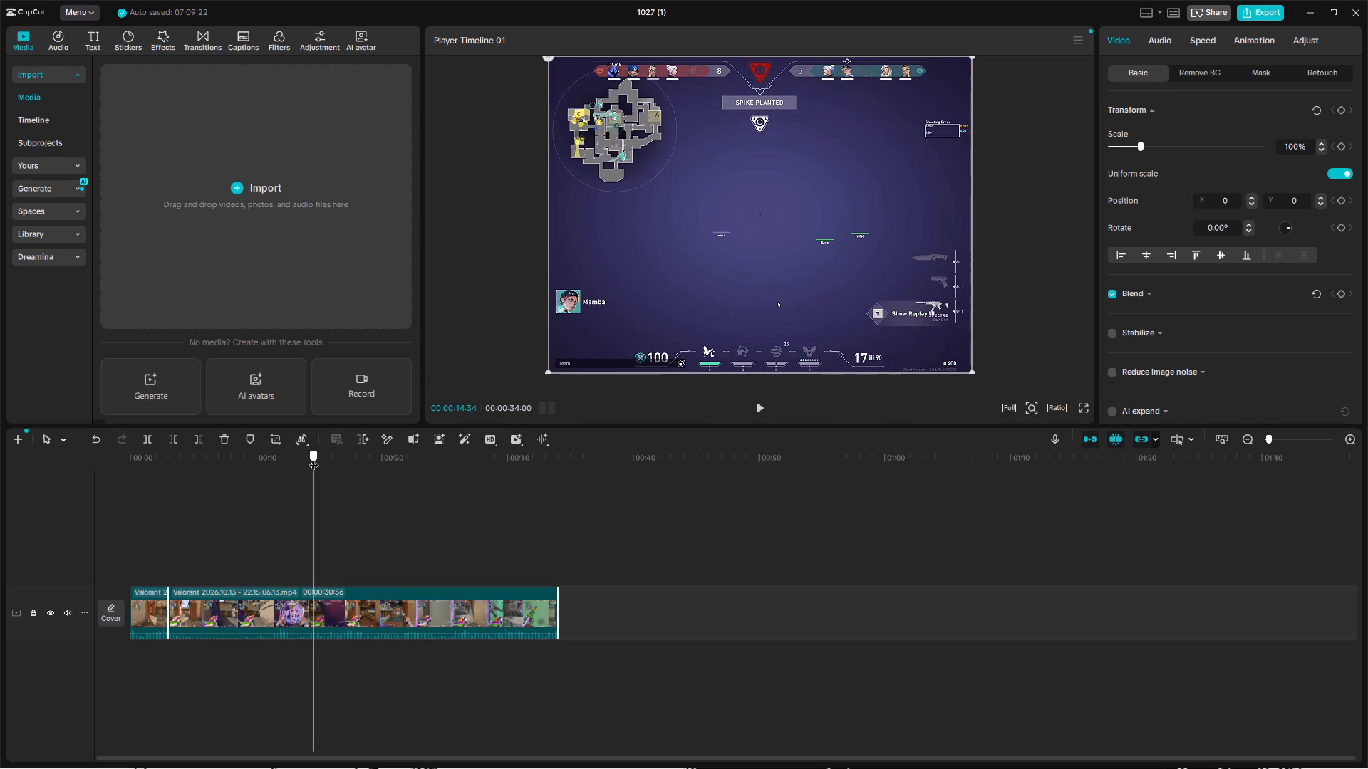
{"action": "left_click_drag", "start_coordinate": [313, 458], "coordinate": [316, 458]}
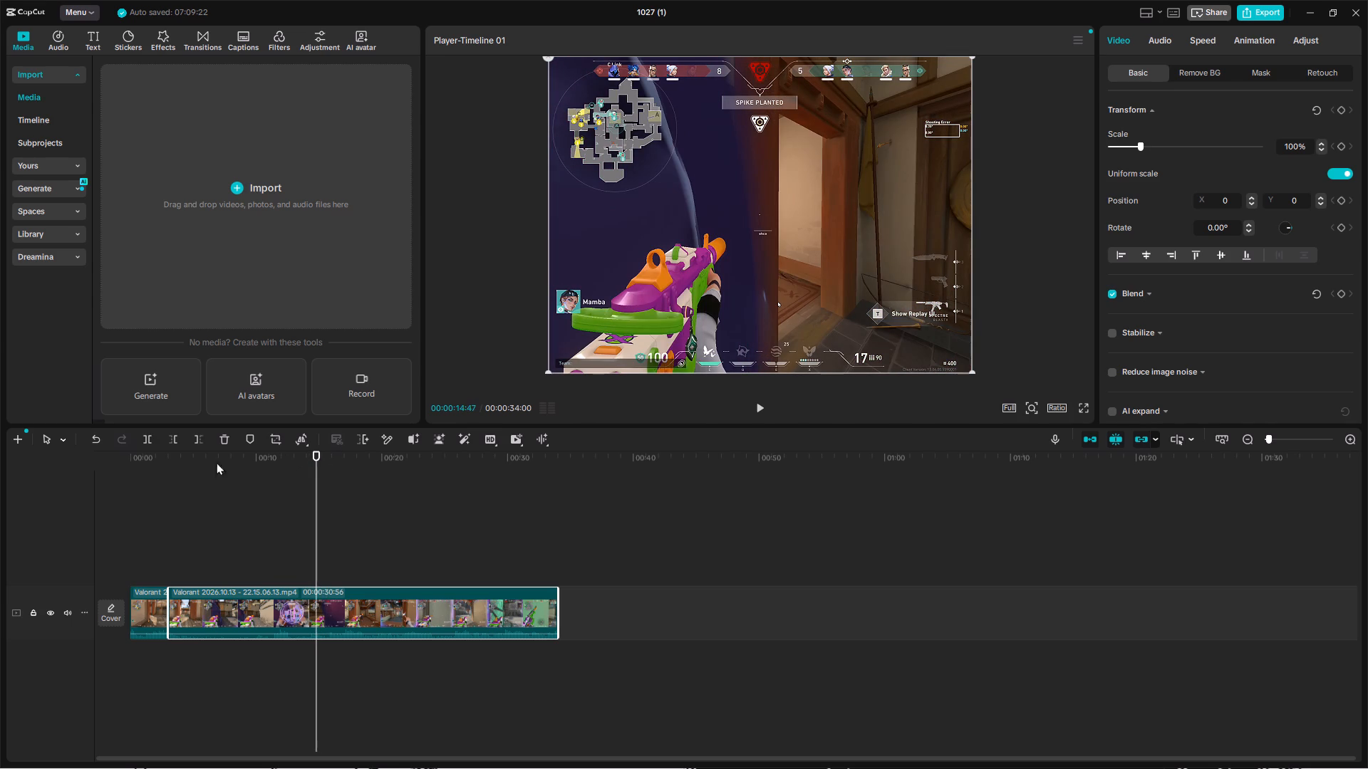
{"action": "left_click", "coordinate": [166, 439]}
Play the edit through and trim off the end of the second segment after 00:00:18:39.
{"action": "left_click", "coordinate": [757, 405]}
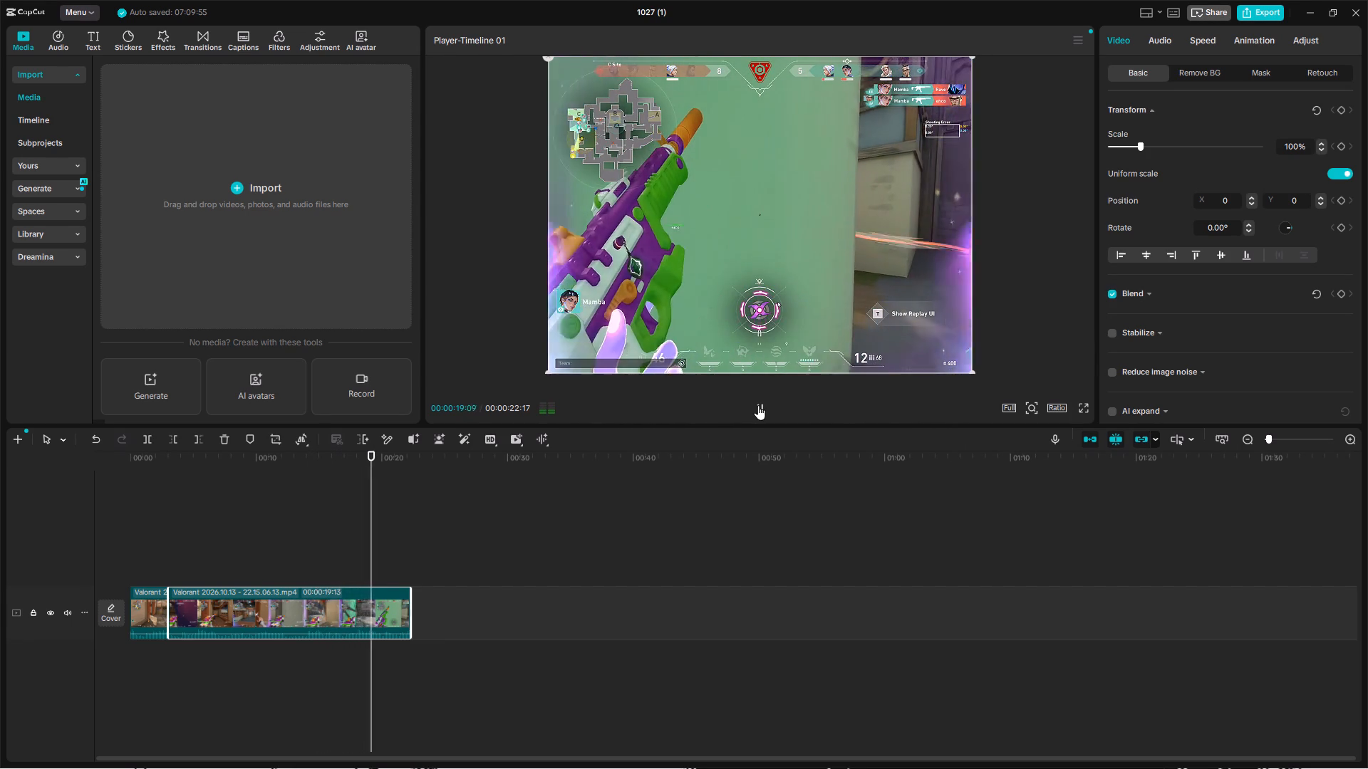
{"action": "left_click_drag", "start_coordinate": [382, 455], "coordinate": [289, 450]}
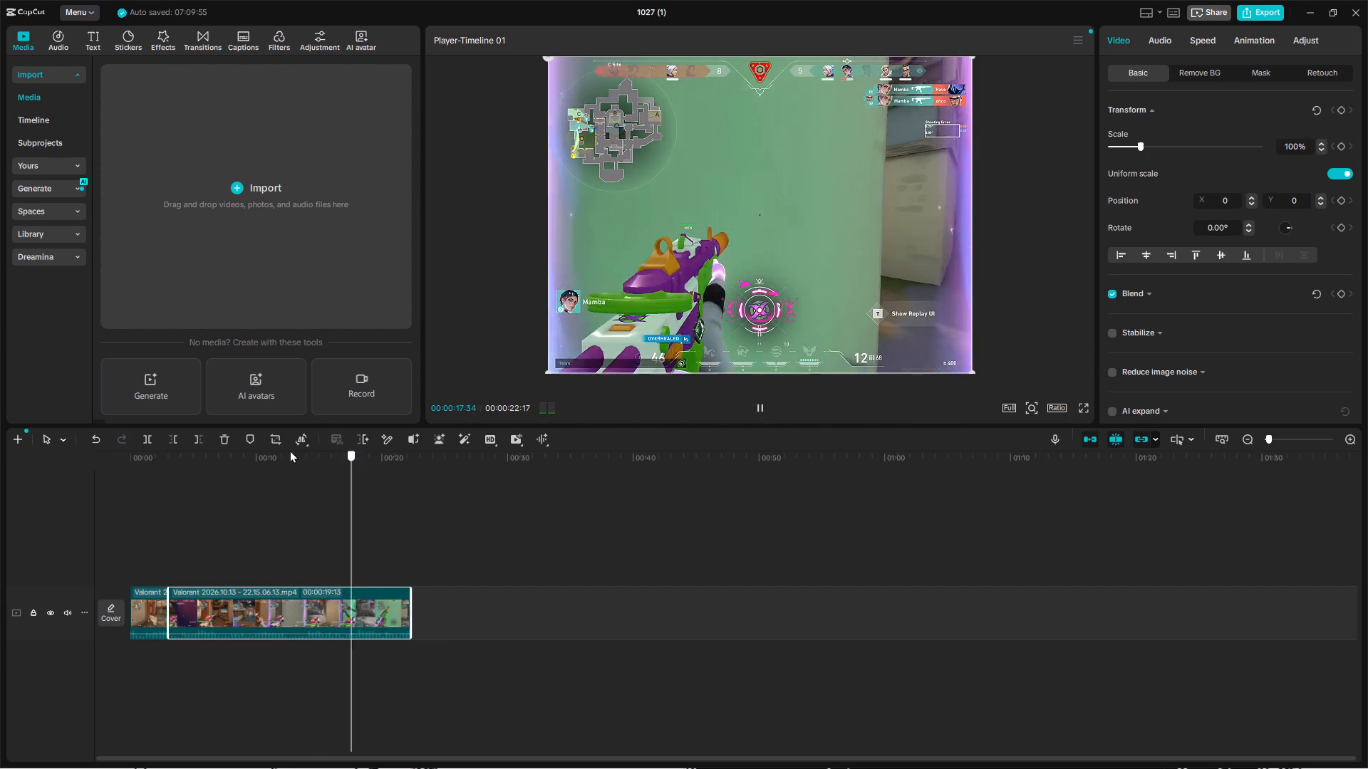
{"action": "left_click_drag", "start_coordinate": [289, 450], "coordinate": [115, 458]}
{"action": "left_click", "coordinate": [765, 394]}
{"action": "left_click", "coordinate": [762, 404]}
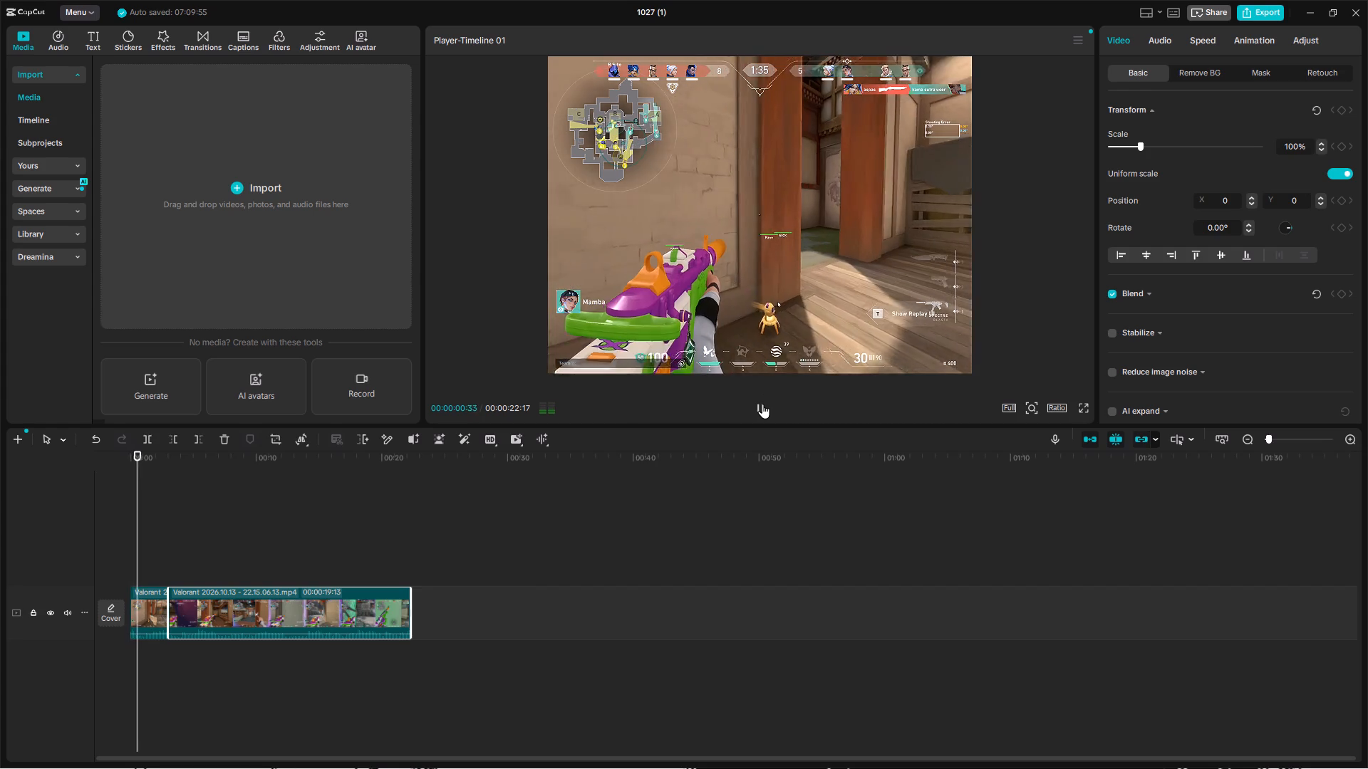
{"action": "left_click", "coordinate": [762, 404]}
{"action": "left_click", "coordinate": [762, 404]}
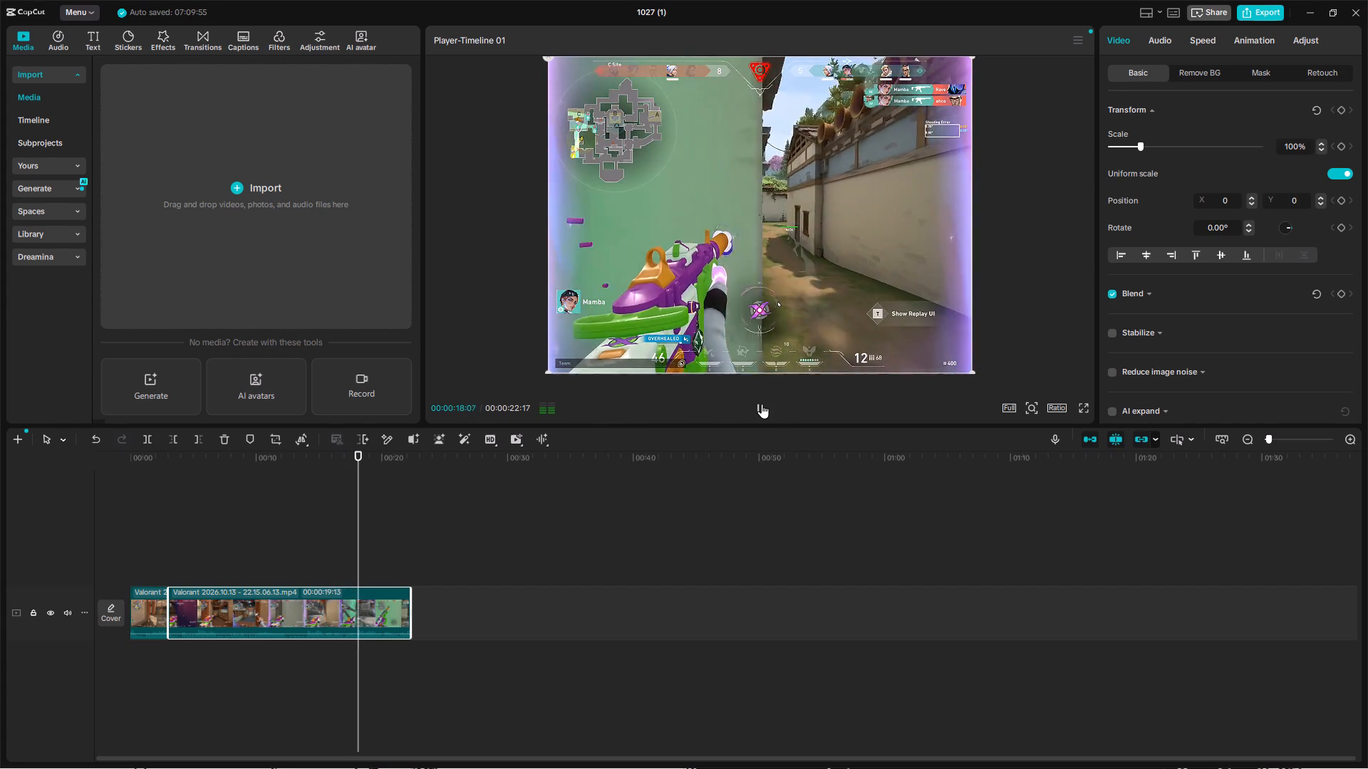
{"action": "left_click", "coordinate": [762, 404]}
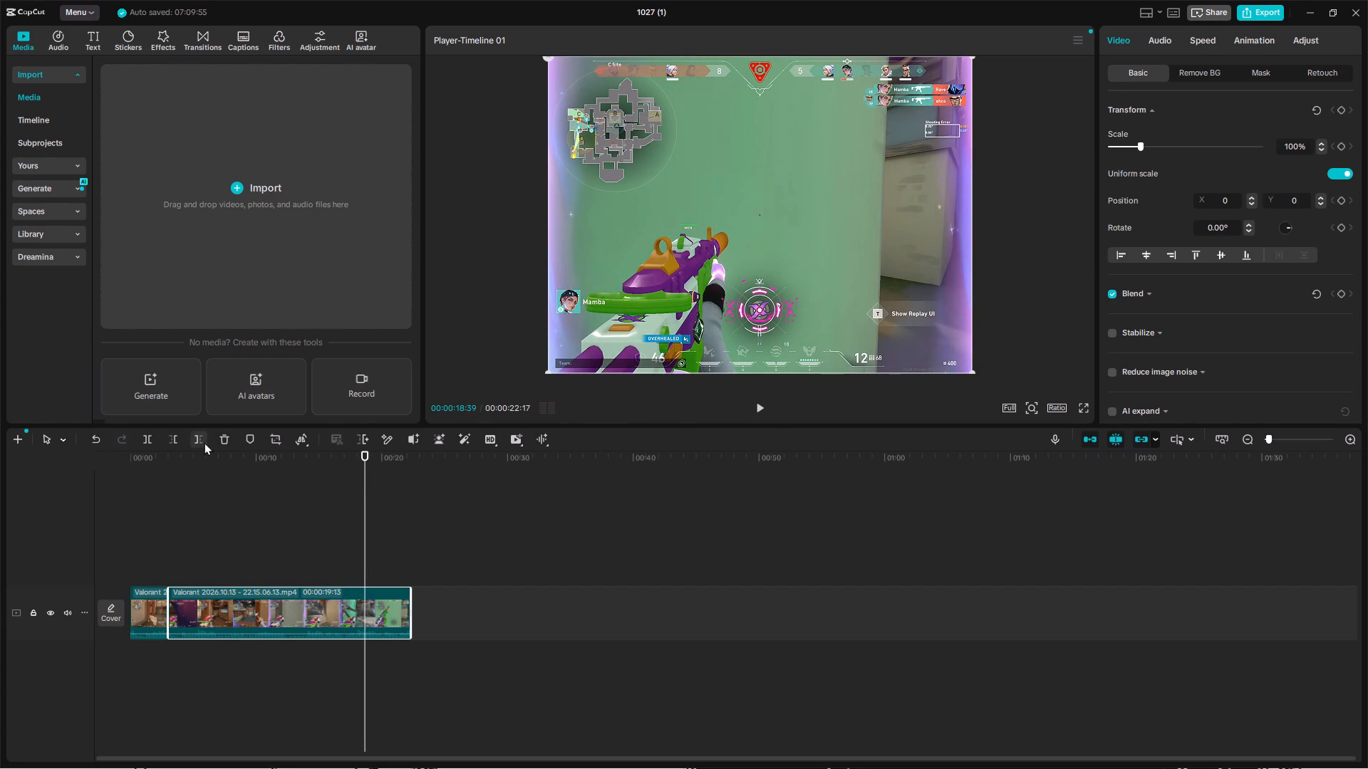
{"action": "left_click", "coordinate": [204, 442]}
Play the trimmed edit from start to end to check the cuts, and return to the beginning.
{"action": "left_click_drag", "start_coordinate": [361, 457], "coordinate": [118, 471]}
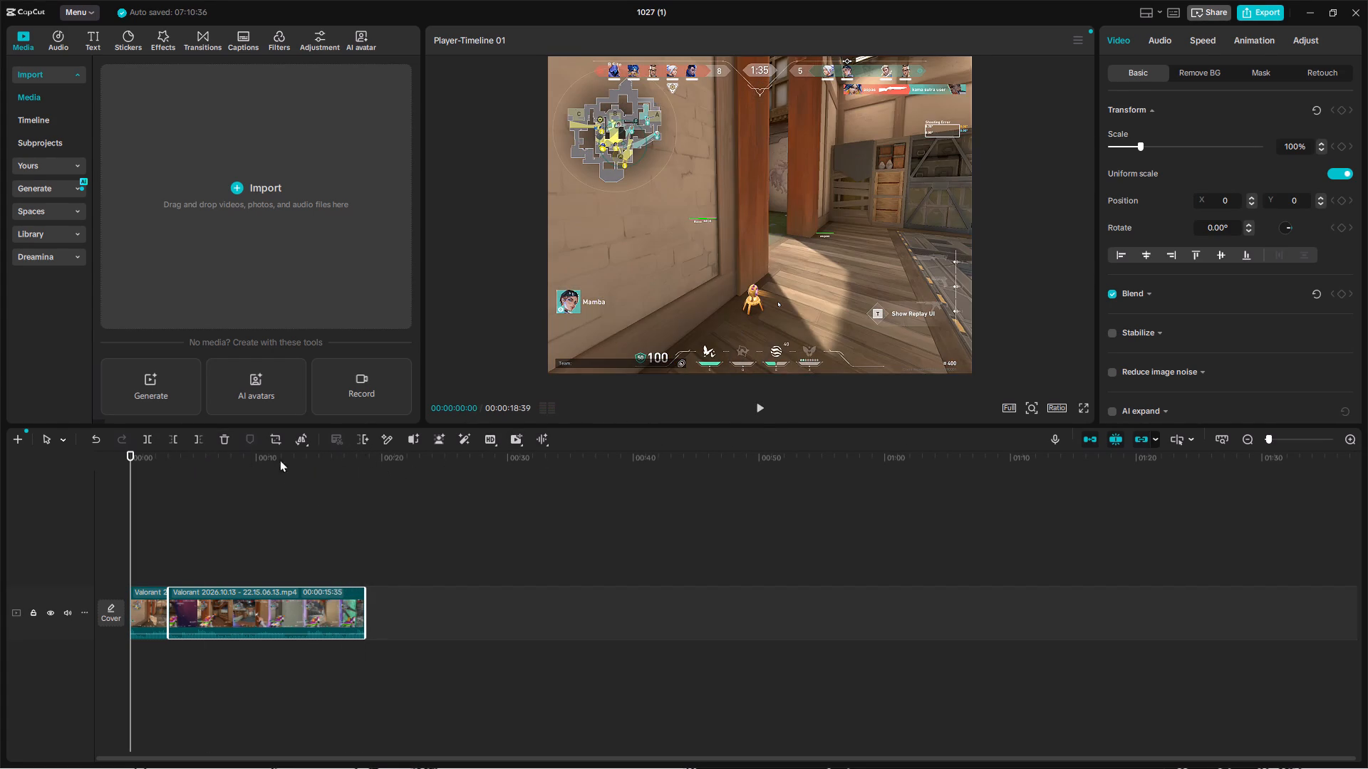
{"action": "left_click", "coordinate": [765, 404]}
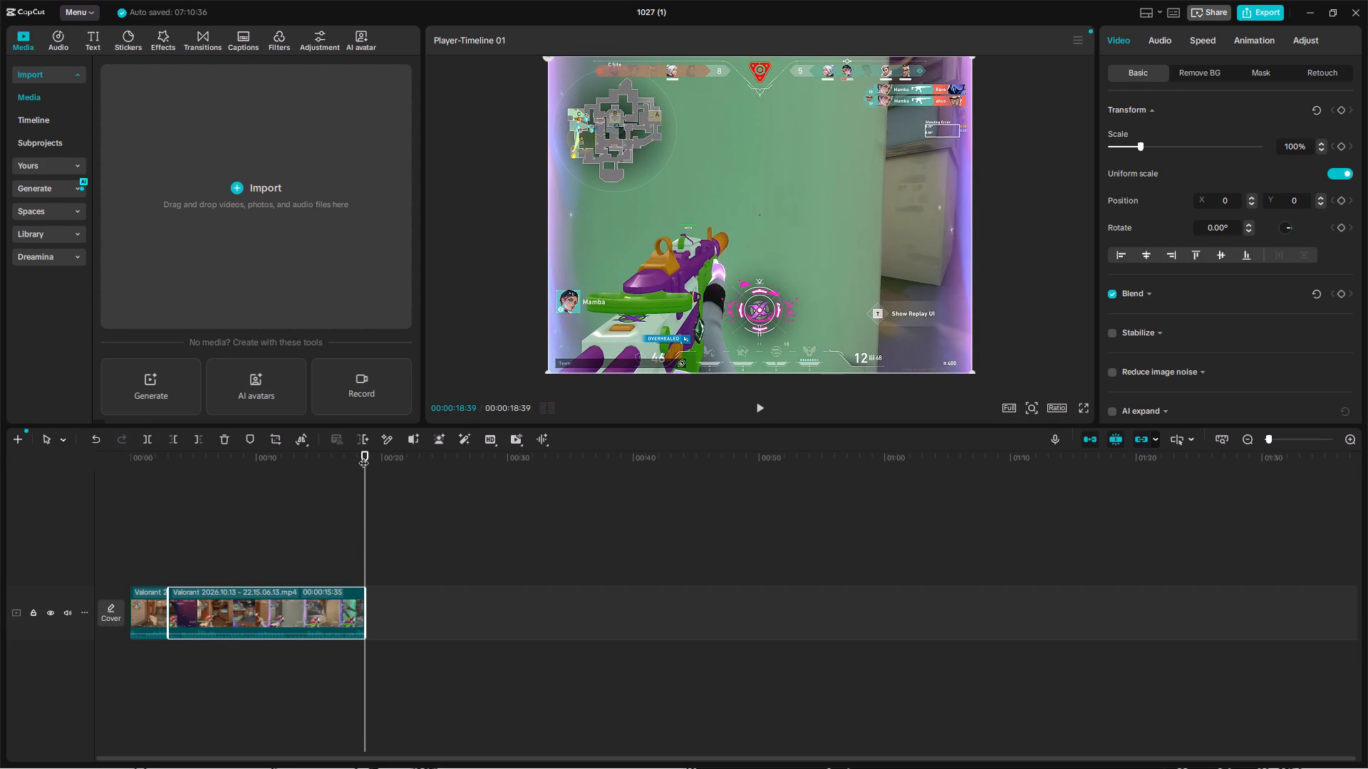
{"action": "left_click_drag", "start_coordinate": [363, 456], "coordinate": [75, 464]}
{"action": "left_click", "coordinate": [760, 404]}
{"action": "left_click_drag", "start_coordinate": [366, 459], "coordinate": [328, 467]}
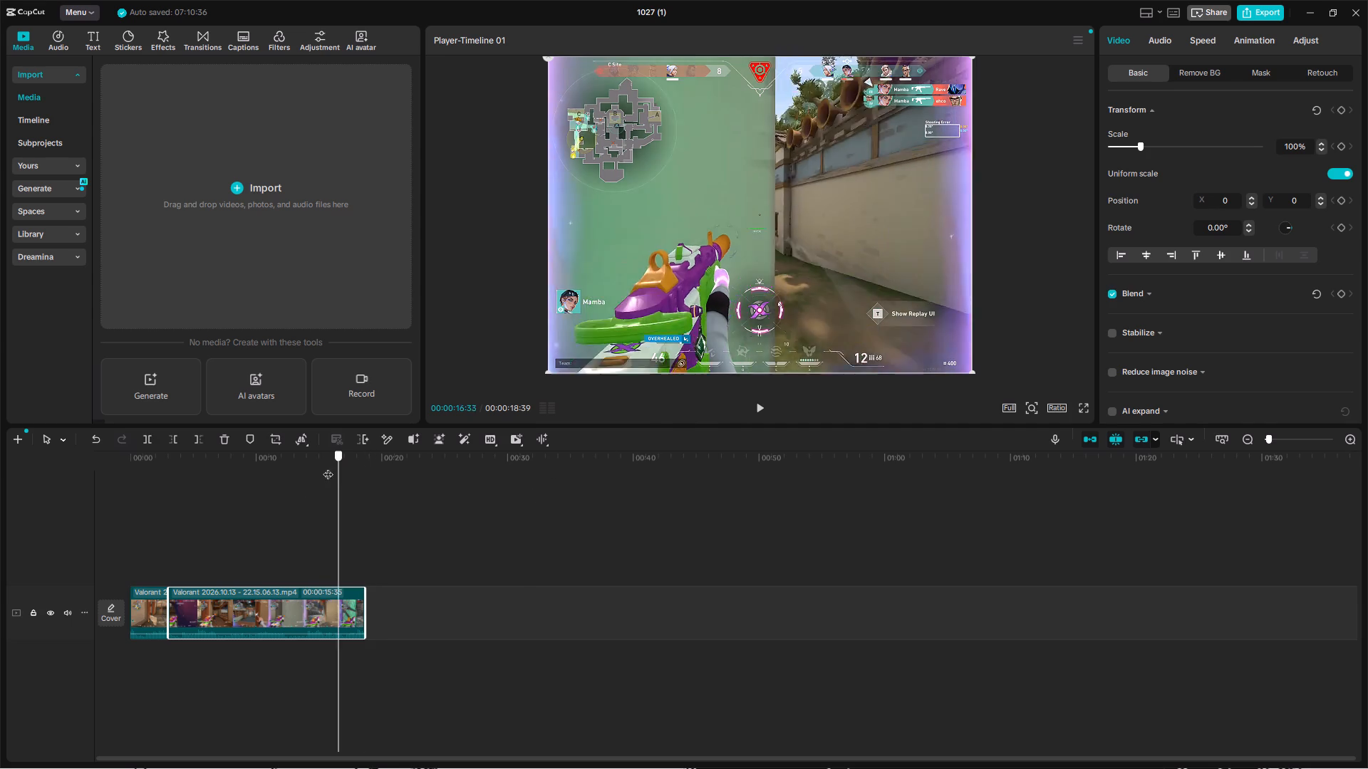
{"action": "left_click_drag", "start_coordinate": [328, 467], "coordinate": [125, 491]}
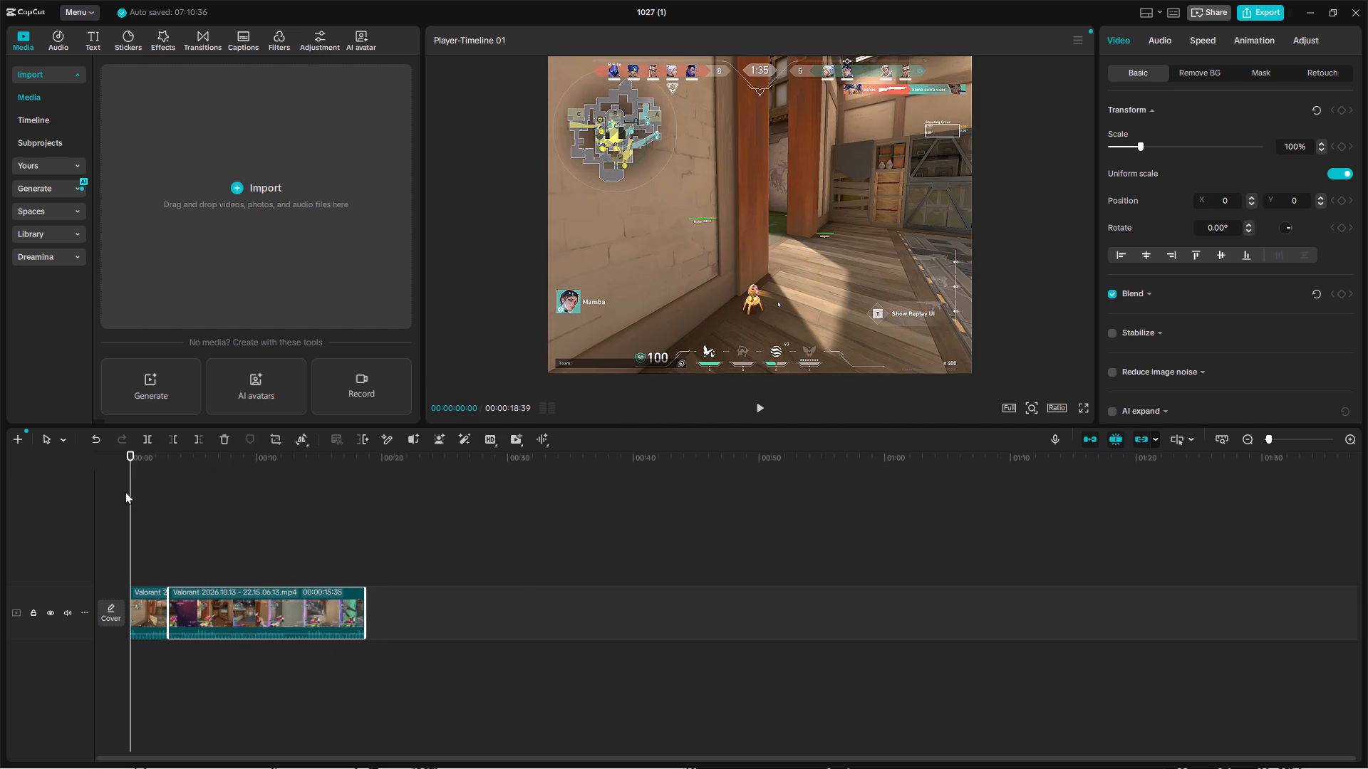
Play through the second segment and split it at 00:00:05:54, right after the kill.
{"action": "left_click", "coordinate": [760, 407]}
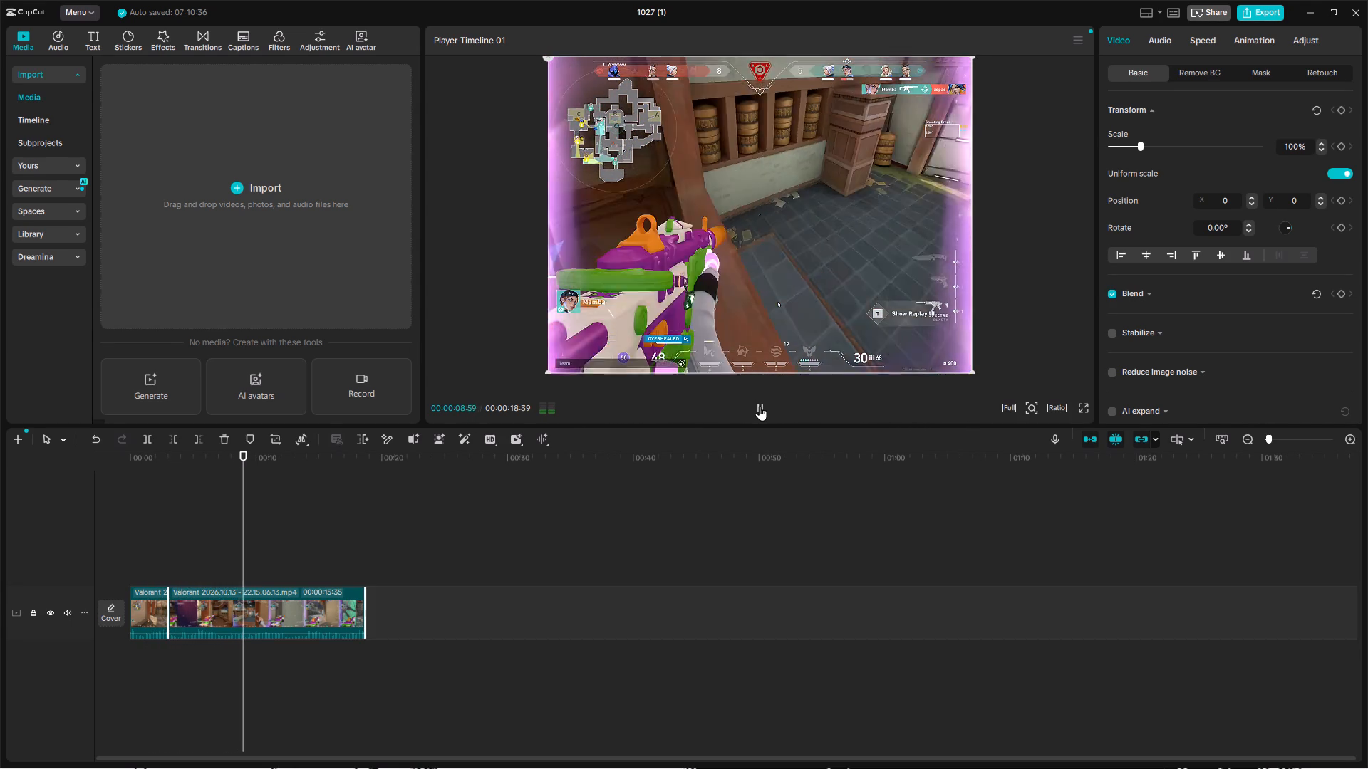
{"action": "left_click_drag", "start_coordinate": [245, 454], "coordinate": [204, 458]}
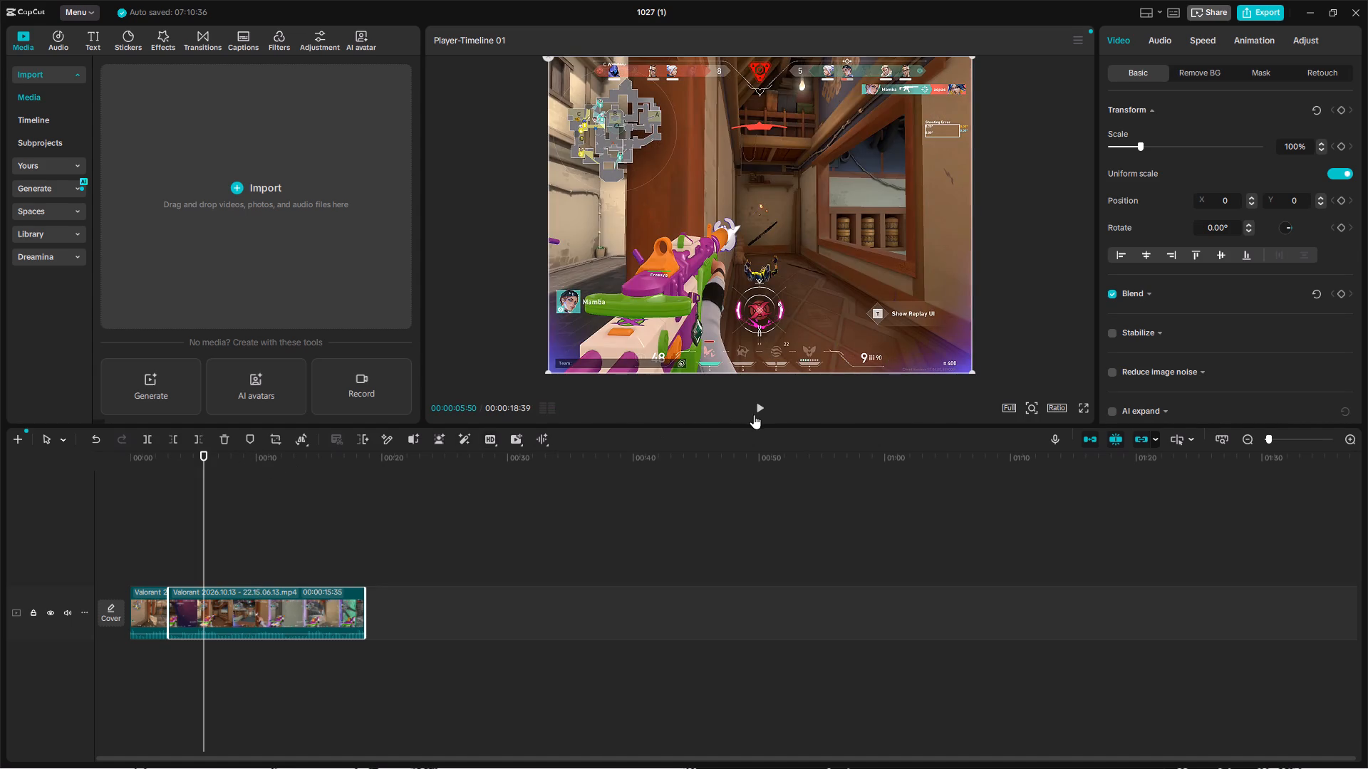
{"action": "left_click", "coordinate": [757, 414]}
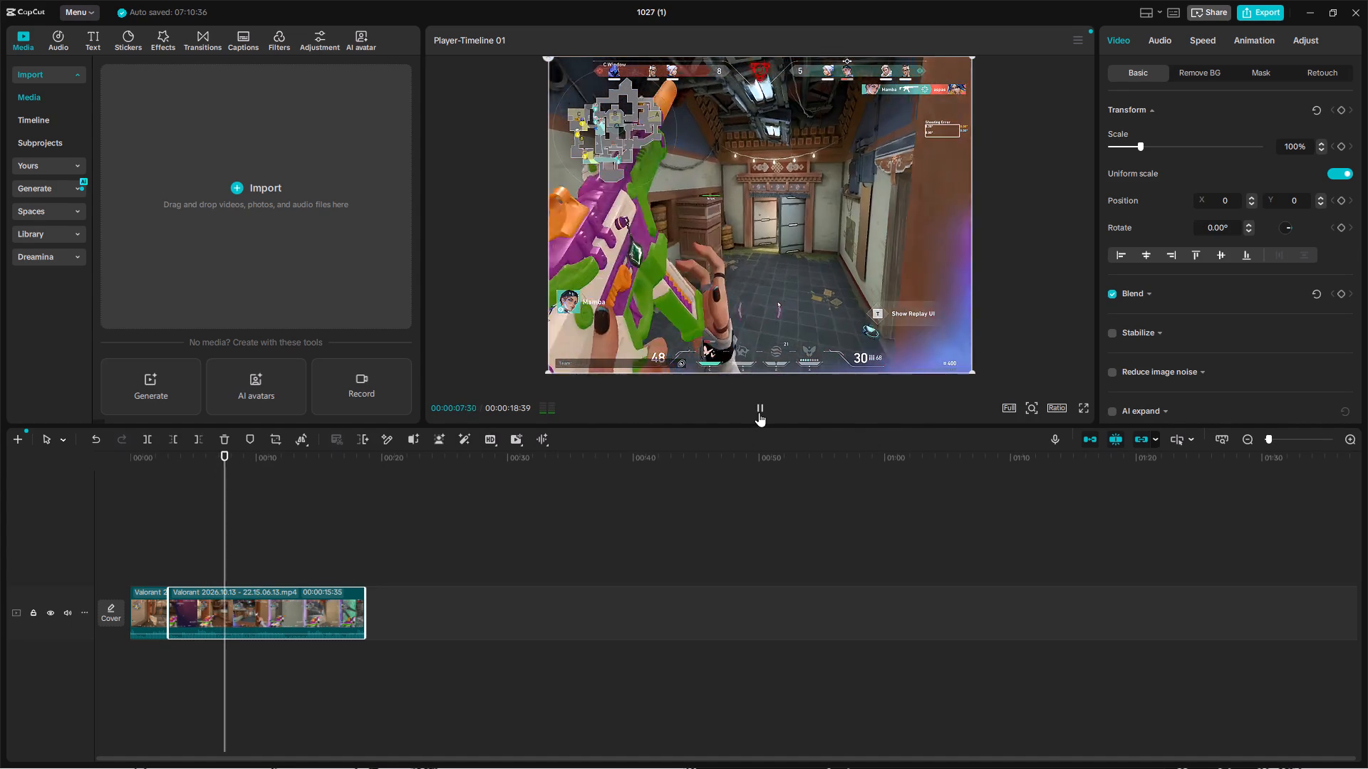
{"action": "left_click", "coordinate": [759, 412]}
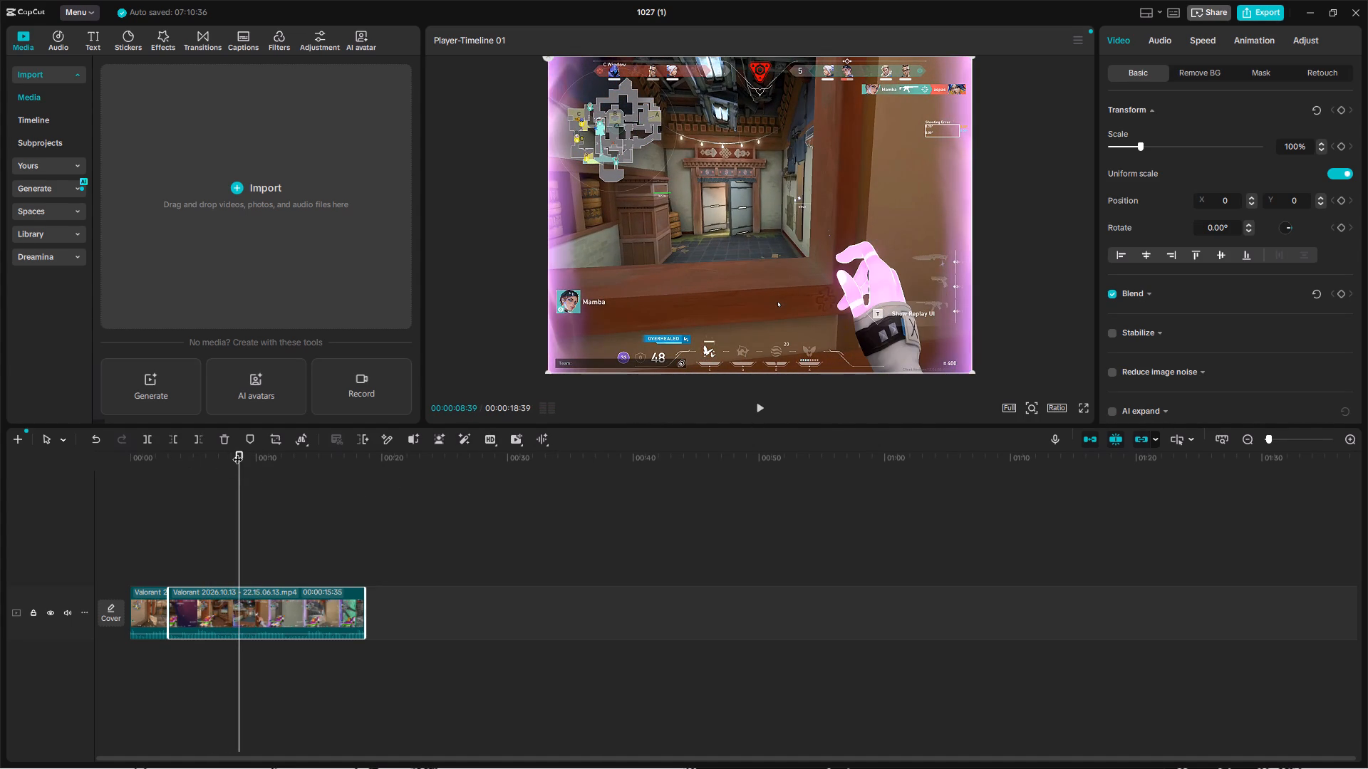
{"action": "left_click_drag", "start_coordinate": [237, 452], "coordinate": [222, 456]}
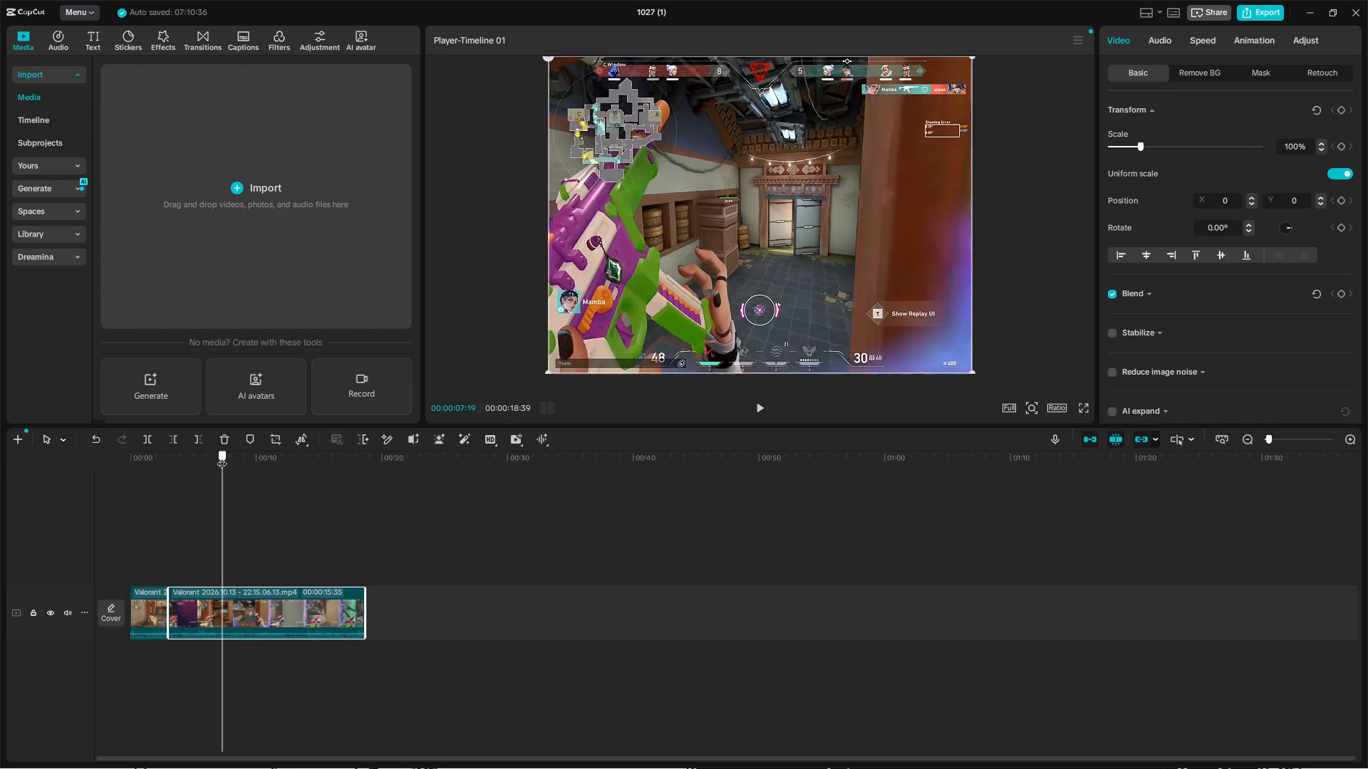
{"action": "left_click_drag", "start_coordinate": [222, 456], "coordinate": [202, 461]}
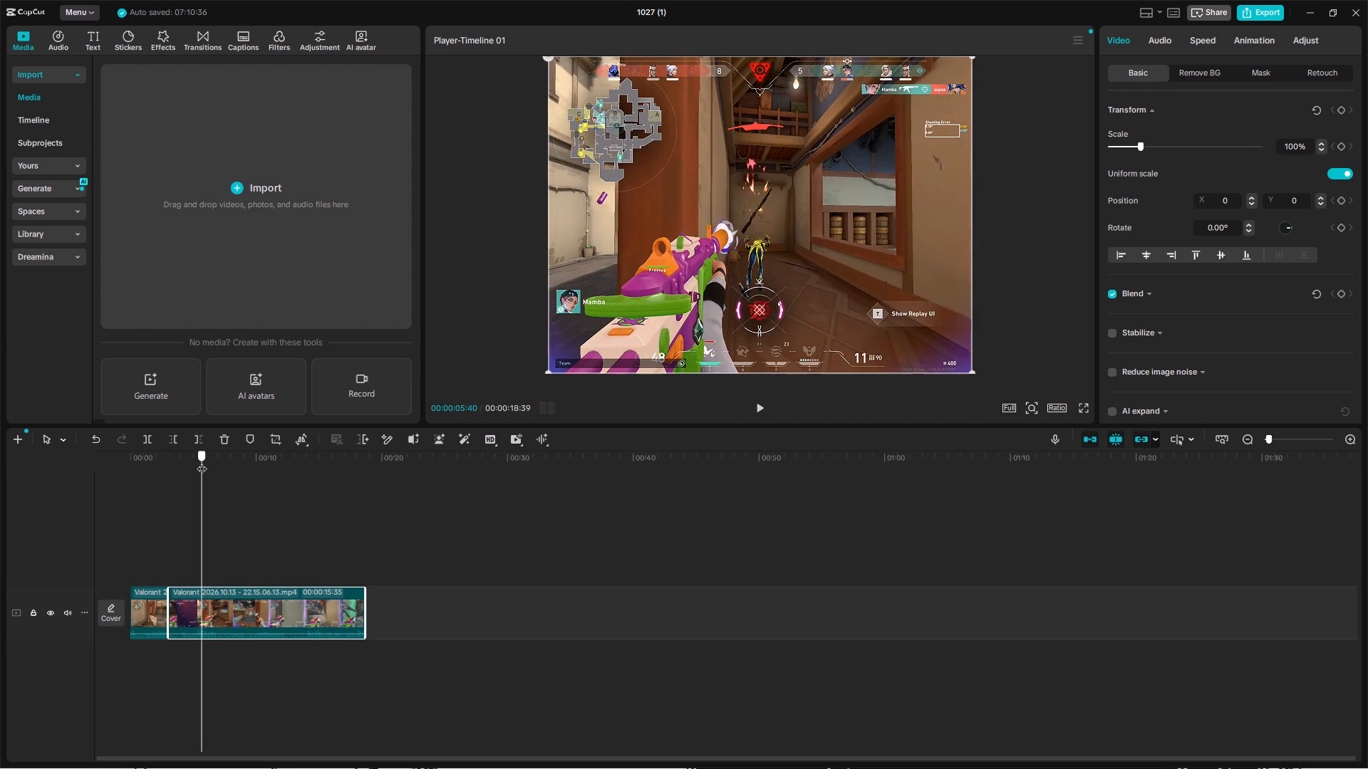
{"action": "left_click_drag", "start_coordinate": [202, 461], "coordinate": [204, 462]}
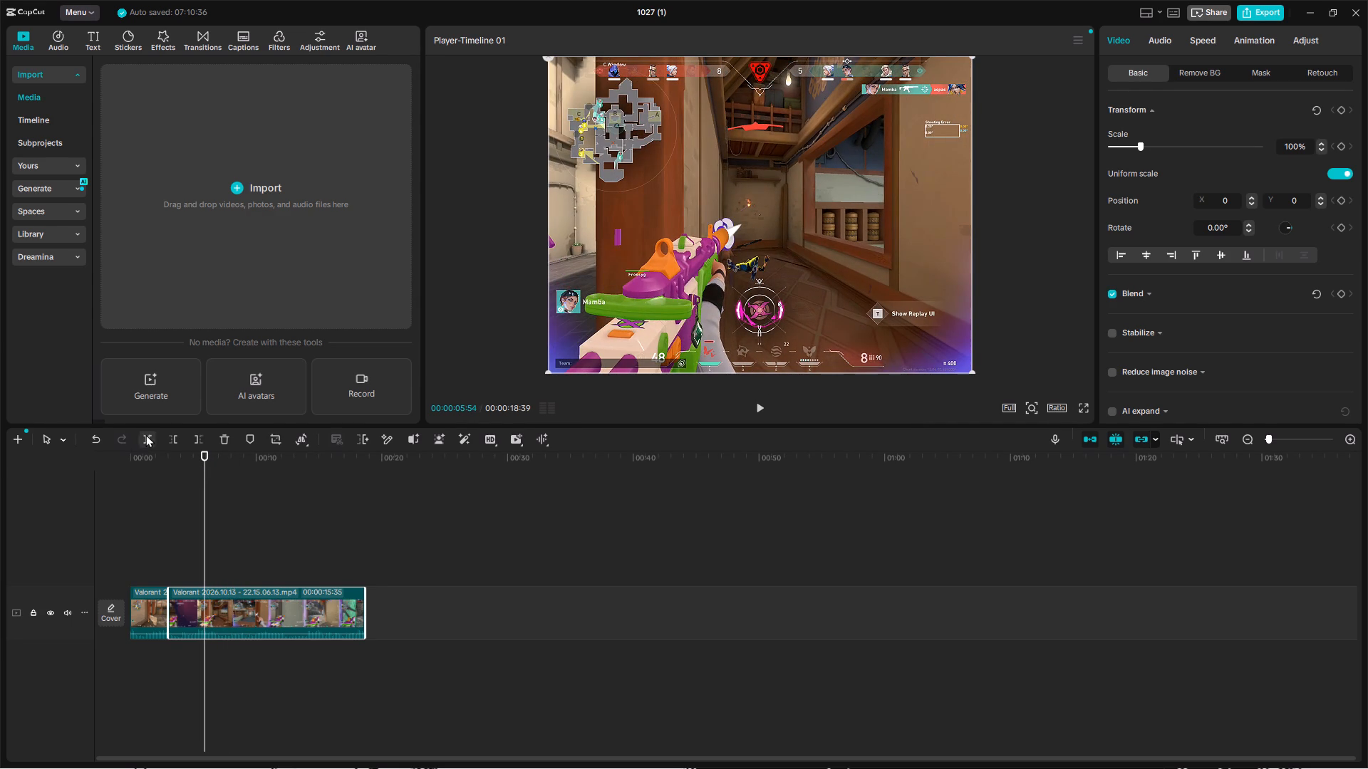
{"action": "left_click", "coordinate": [145, 434]}
Review the footage after the new split and trim away the start of the third segment up to 00:00:10:41.
{"action": "left_click_drag", "start_coordinate": [192, 455], "coordinate": [170, 459]}
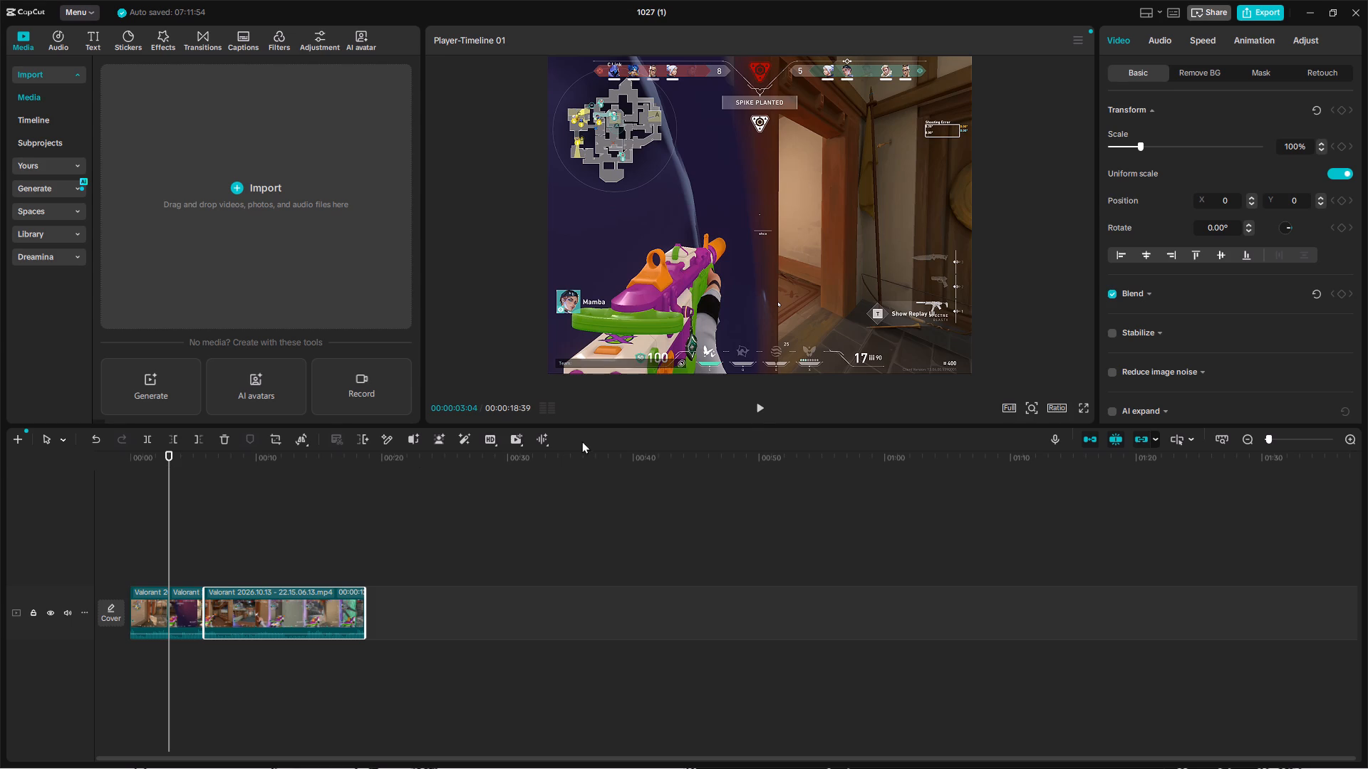
{"action": "left_click", "coordinate": [760, 409]}
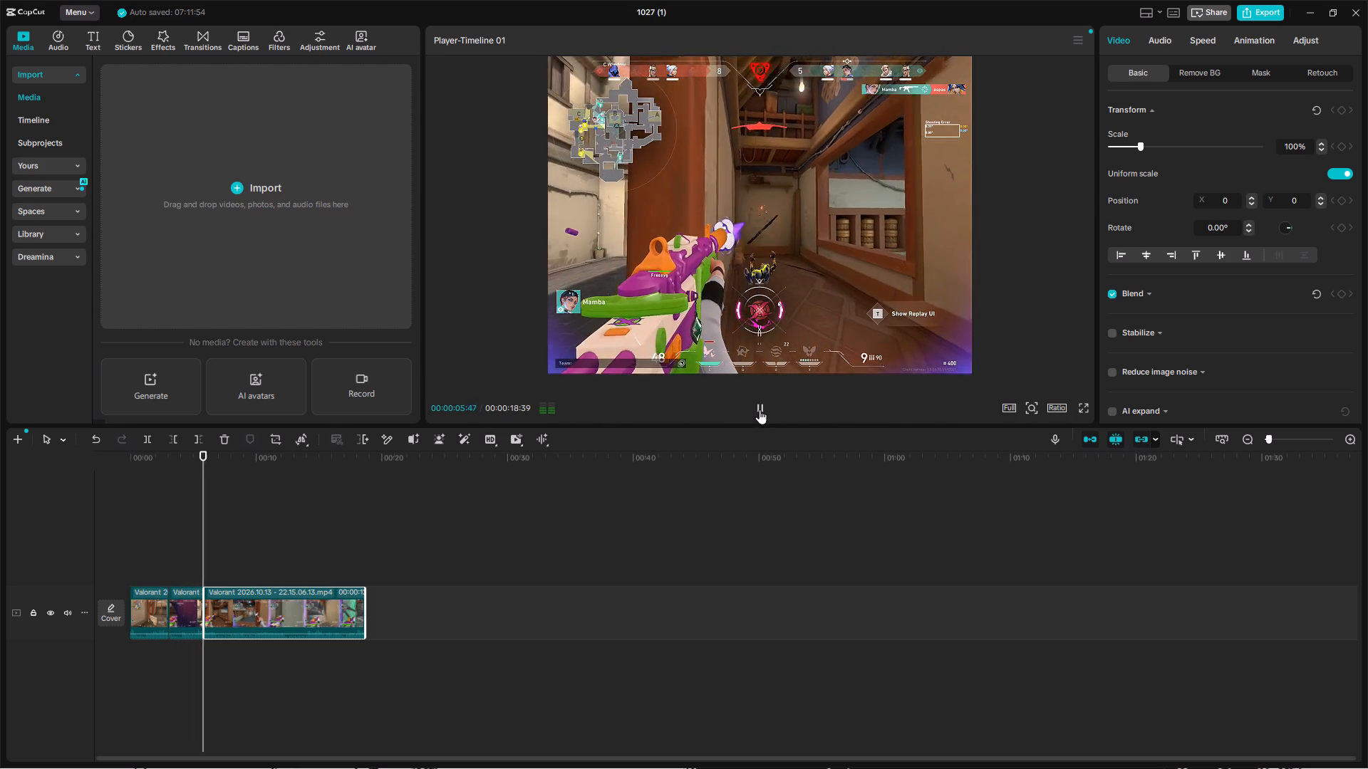
{"action": "left_click", "coordinate": [760, 409]}
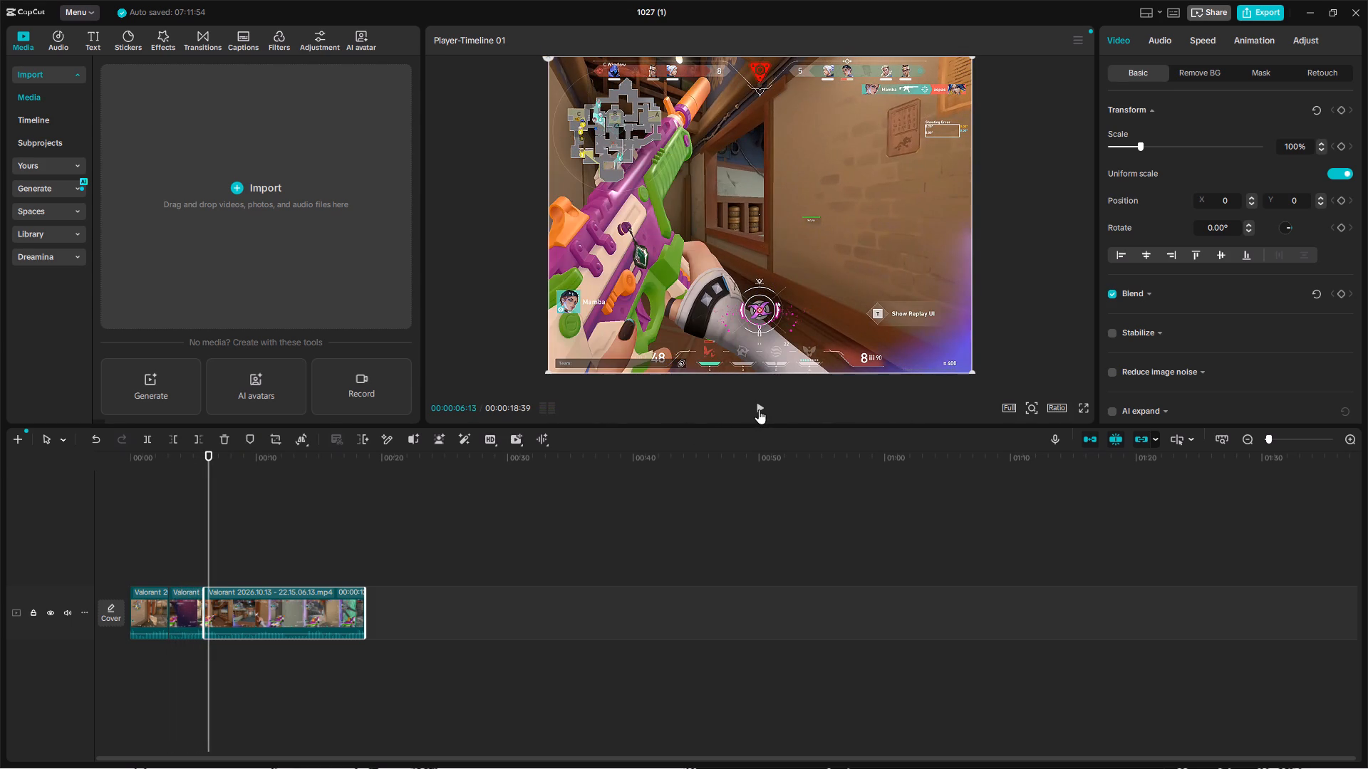
{"action": "left_click_drag", "start_coordinate": [209, 454], "coordinate": [207, 456]}
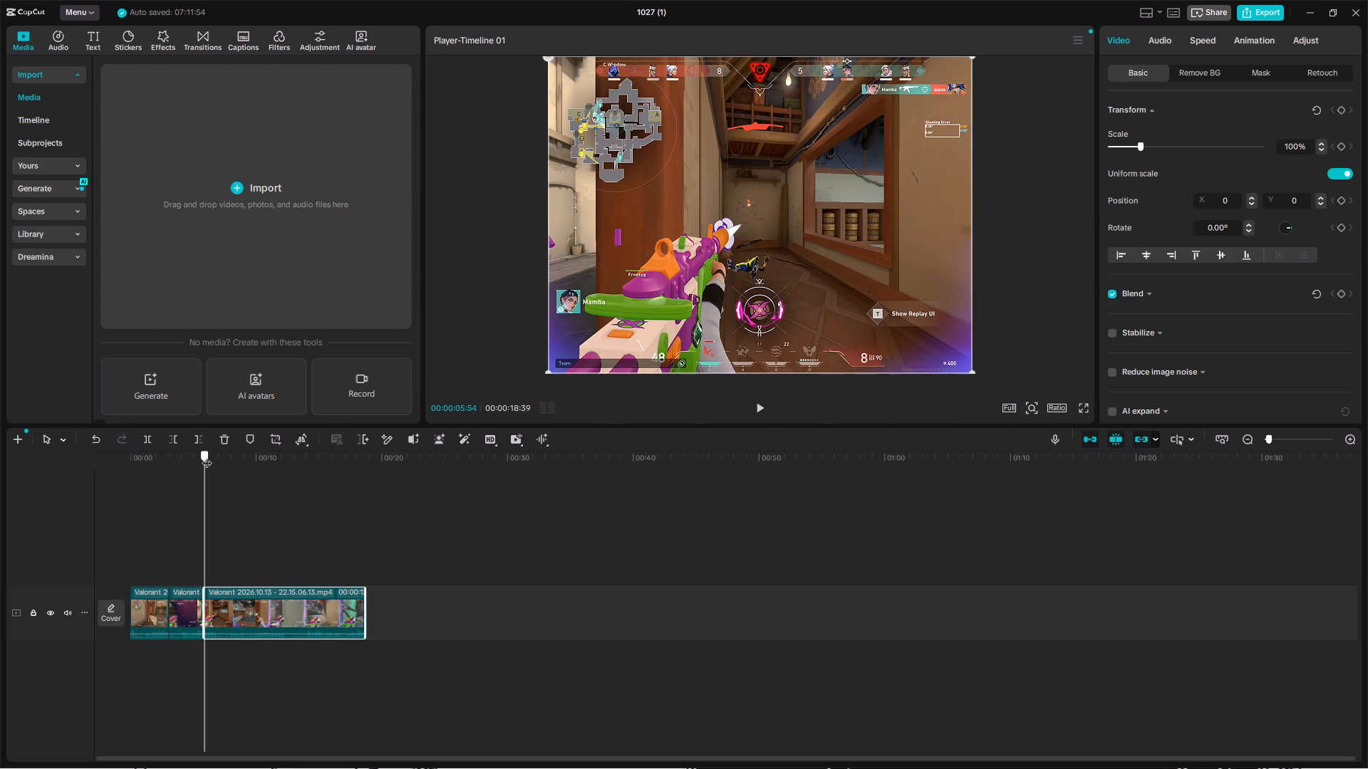
{"action": "left_click_drag", "start_coordinate": [207, 456], "coordinate": [214, 456]}
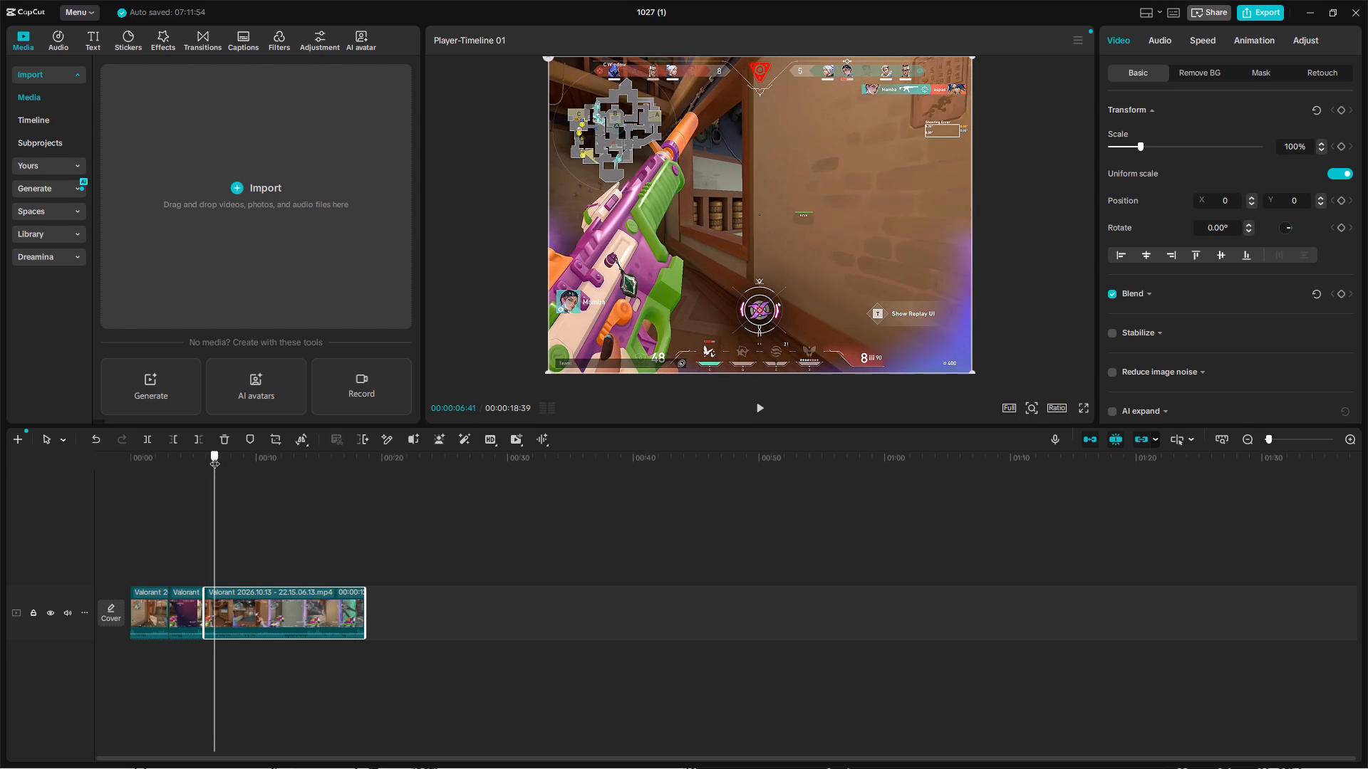
{"action": "left_click_drag", "start_coordinate": [214, 456], "coordinate": [223, 457]}
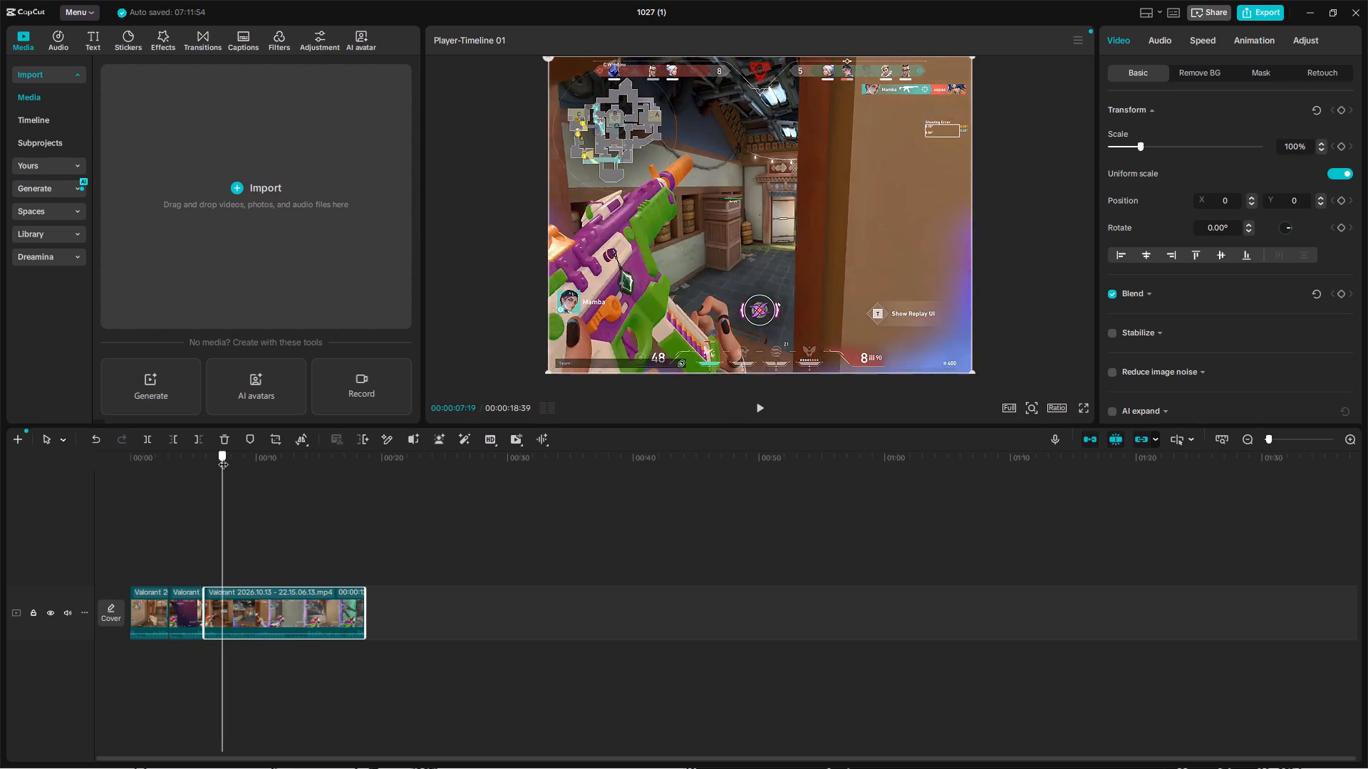
{"action": "left_click_drag", "start_coordinate": [223, 457], "coordinate": [255, 459]}
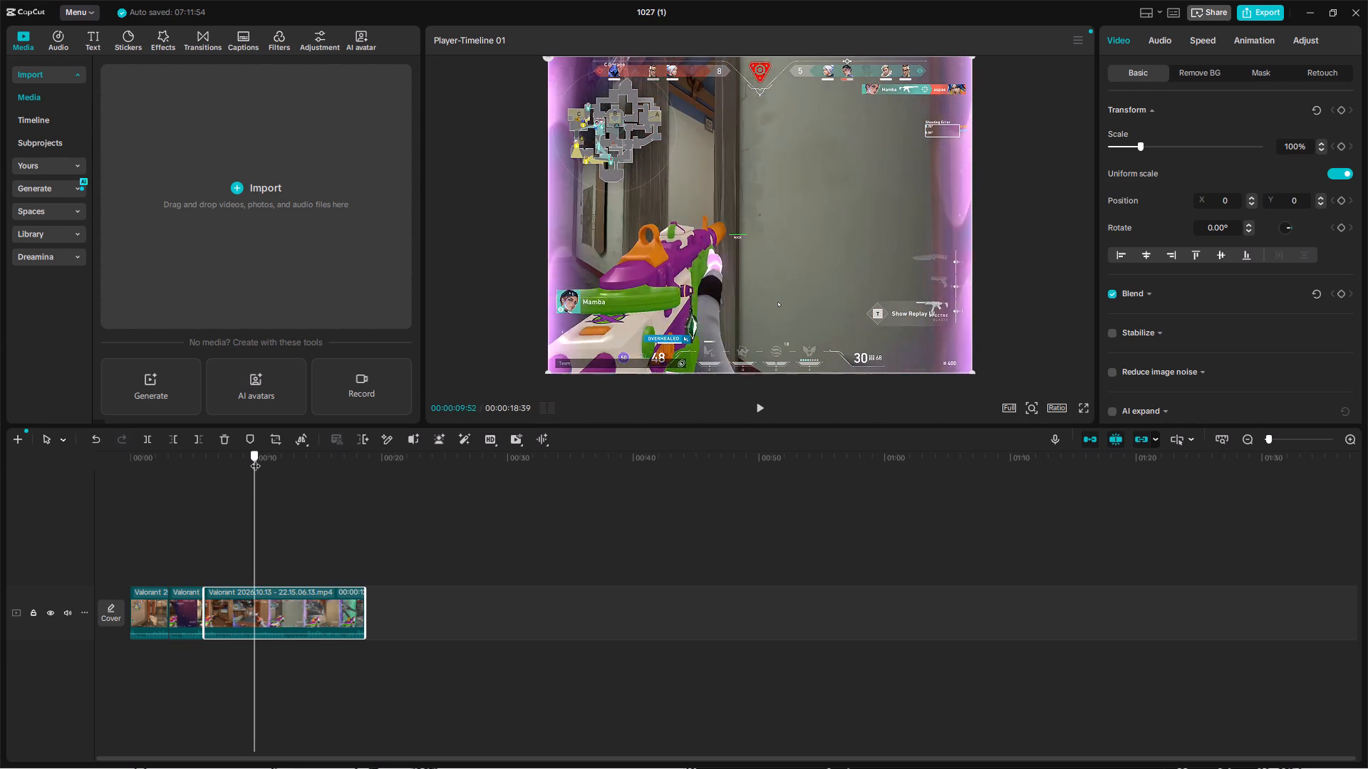
{"action": "left_click_drag", "start_coordinate": [255, 459], "coordinate": [264, 459]}
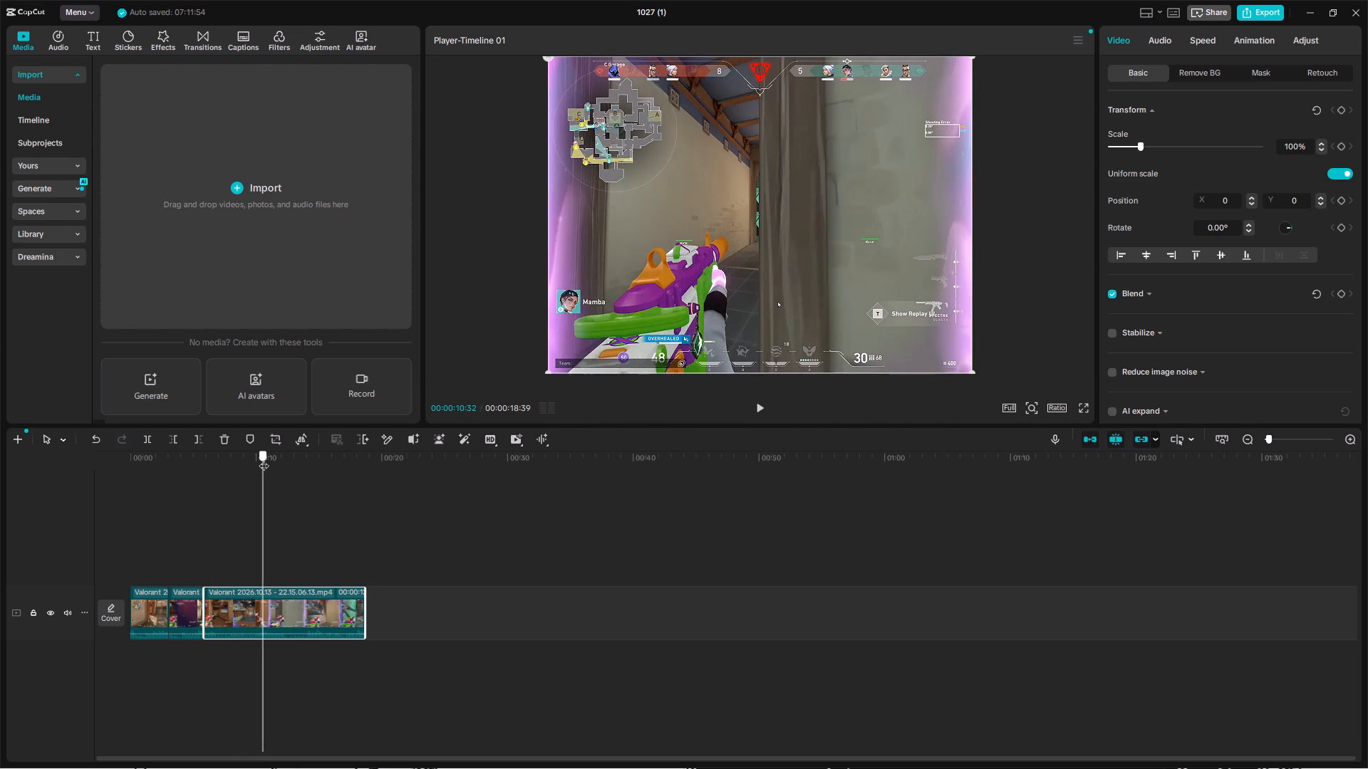
{"action": "left_click_drag", "start_coordinate": [264, 459], "coordinate": [281, 459]}
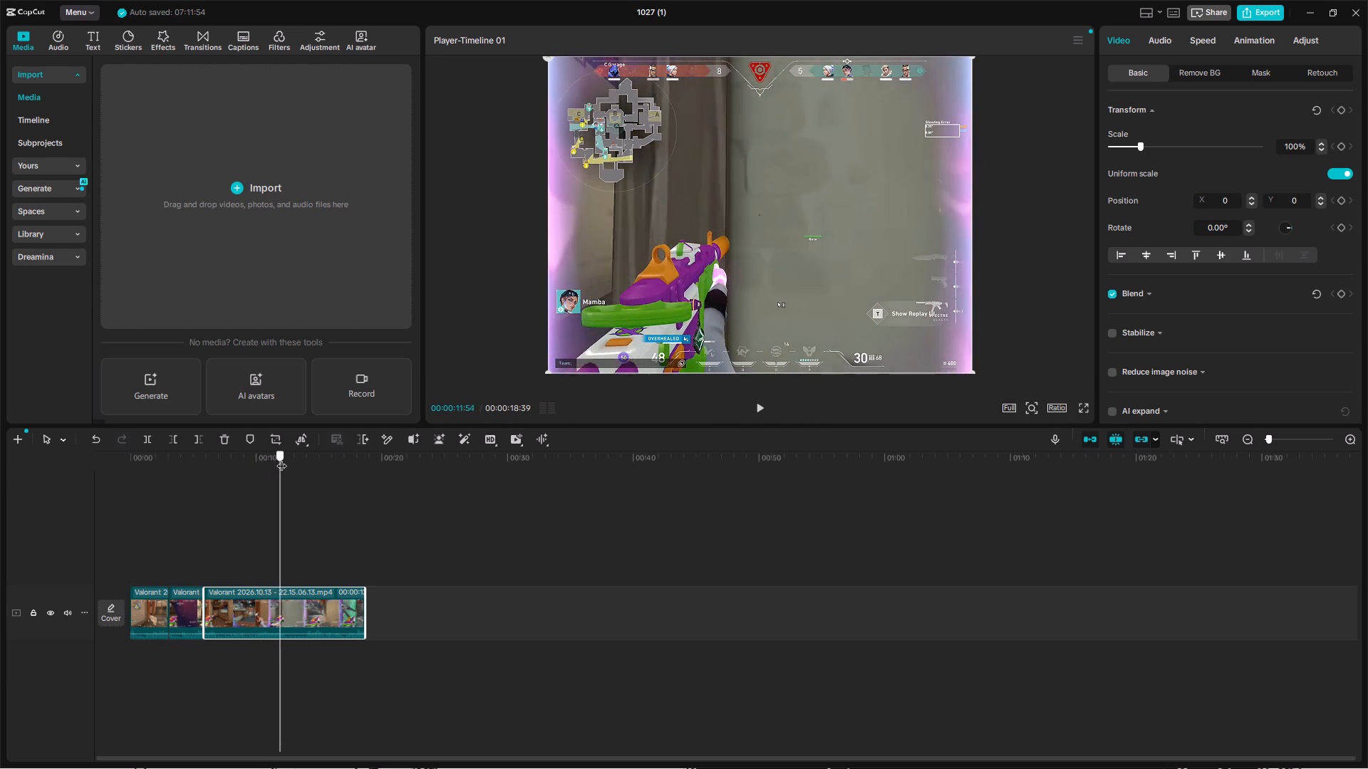
{"action": "left_click_drag", "start_coordinate": [281, 459], "coordinate": [299, 459]}
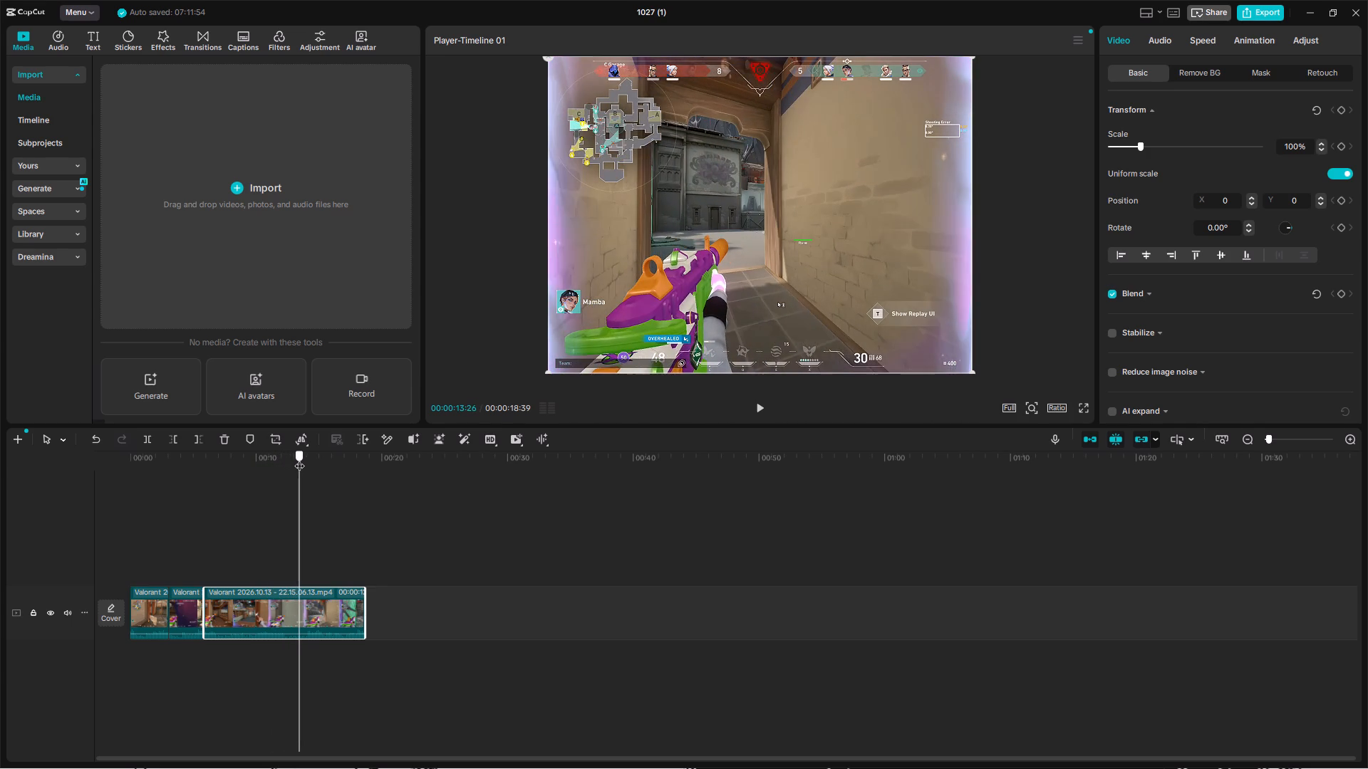
{"action": "left_click_drag", "start_coordinate": [299, 459], "coordinate": [242, 466]}
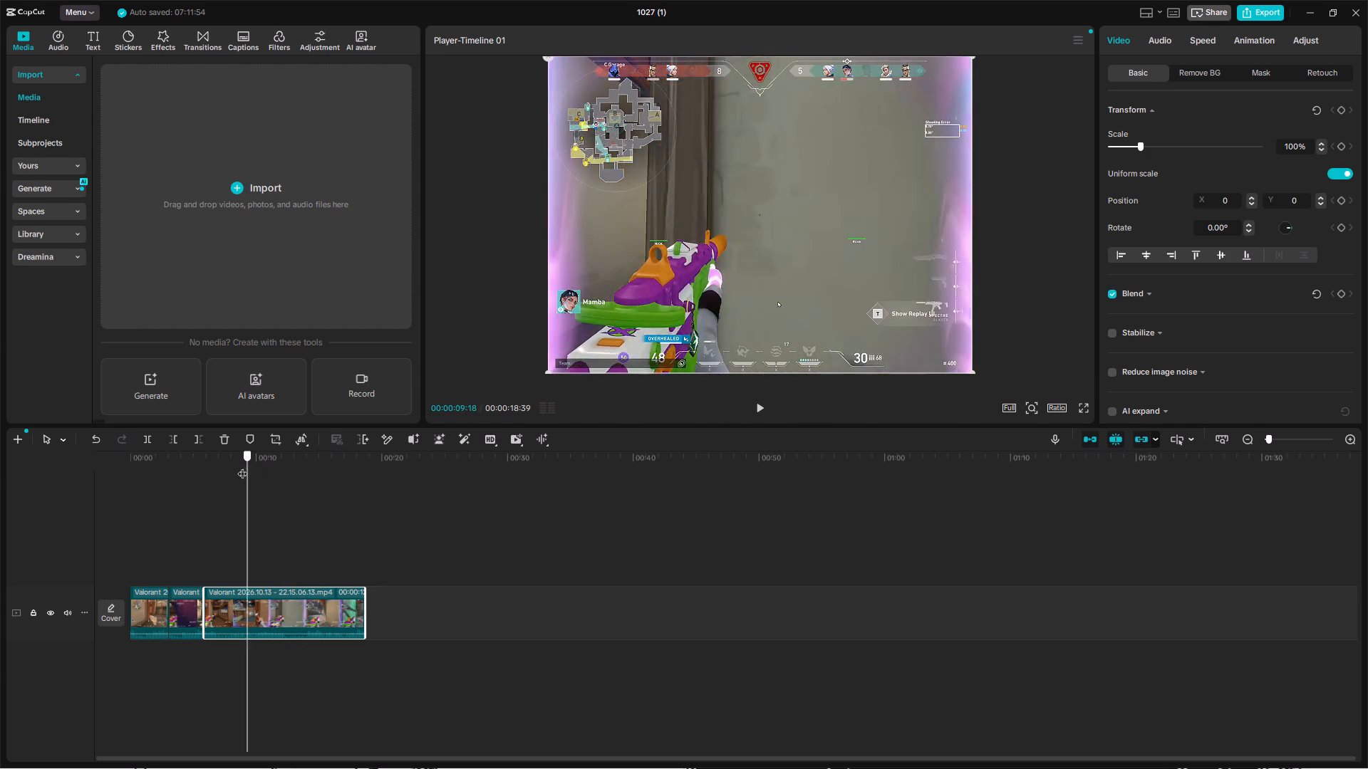
{"action": "left_click_drag", "start_coordinate": [242, 466], "coordinate": [206, 471]}
{"action": "left_click", "coordinate": [762, 409]}
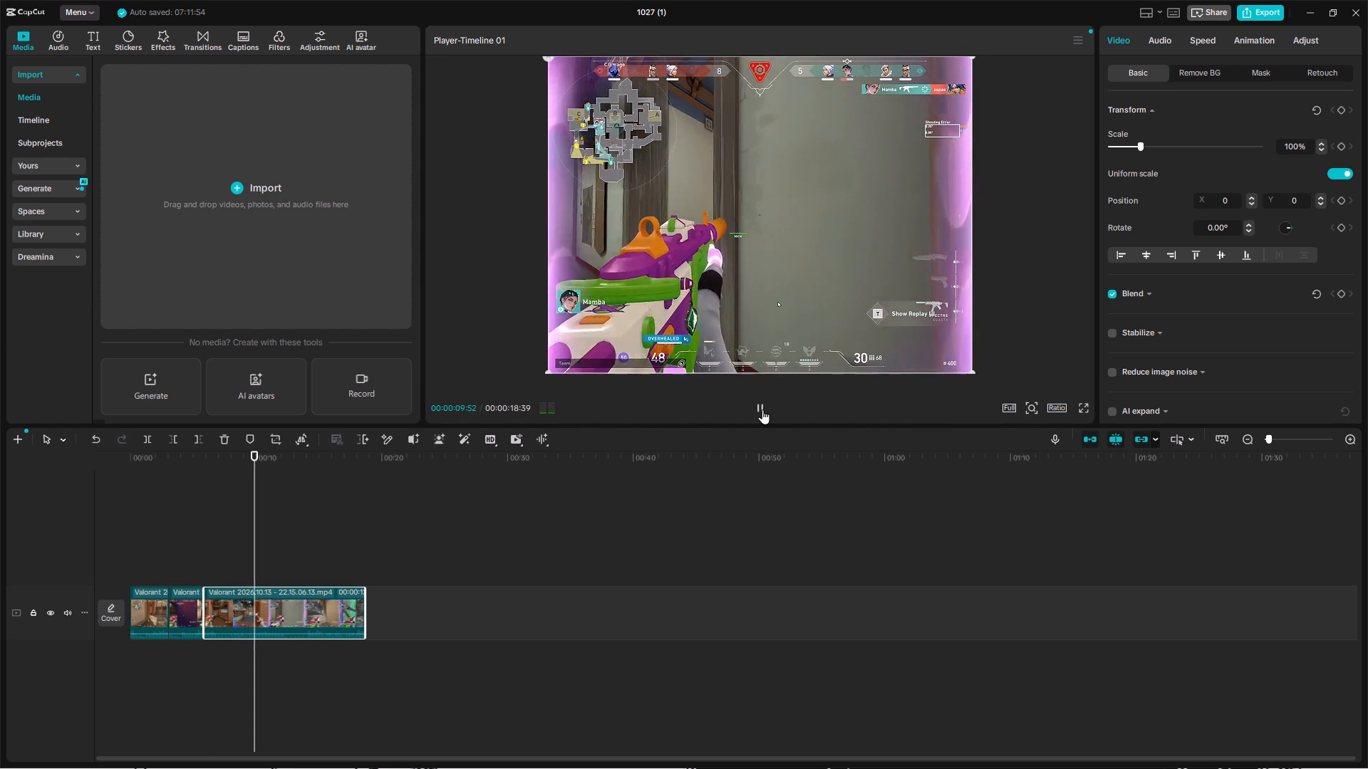
{"action": "left_click", "coordinate": [762, 409]}
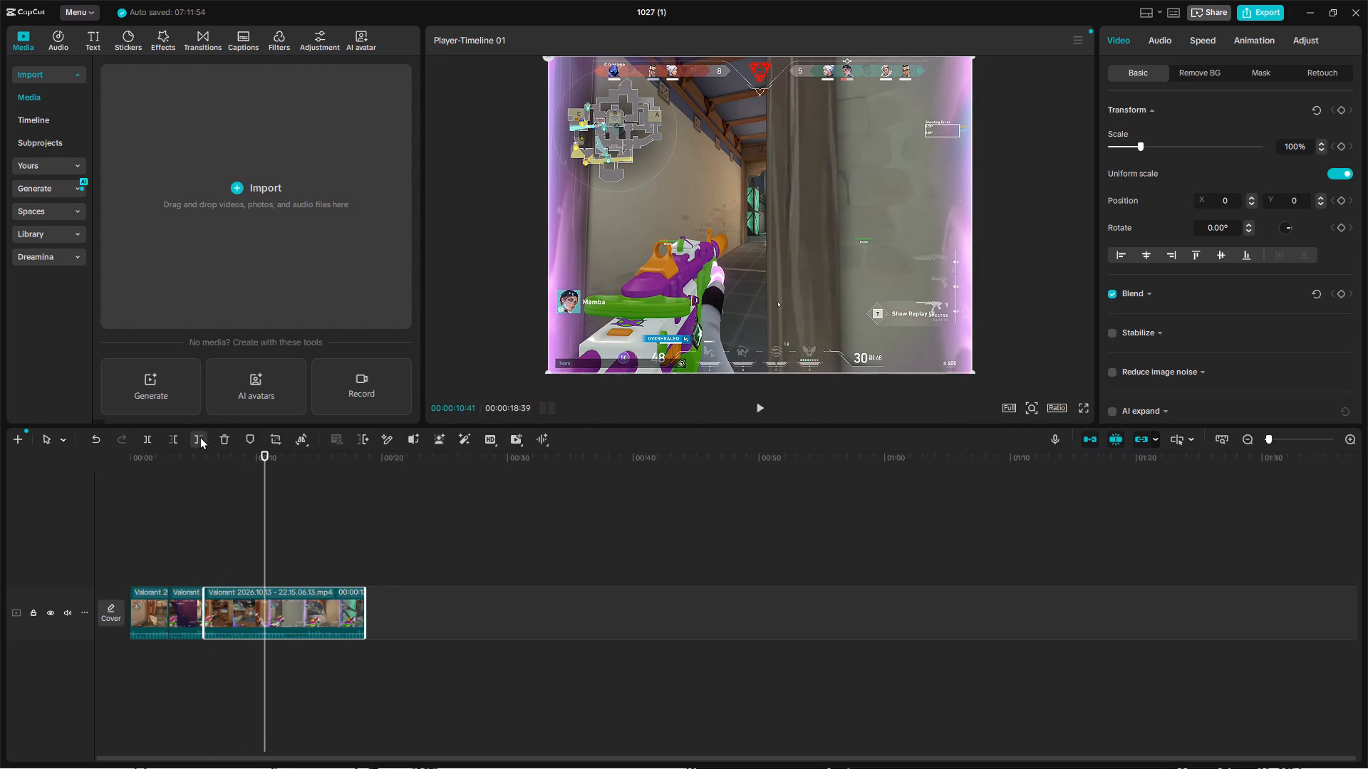
{"action": "left_click", "coordinate": [168, 438]}
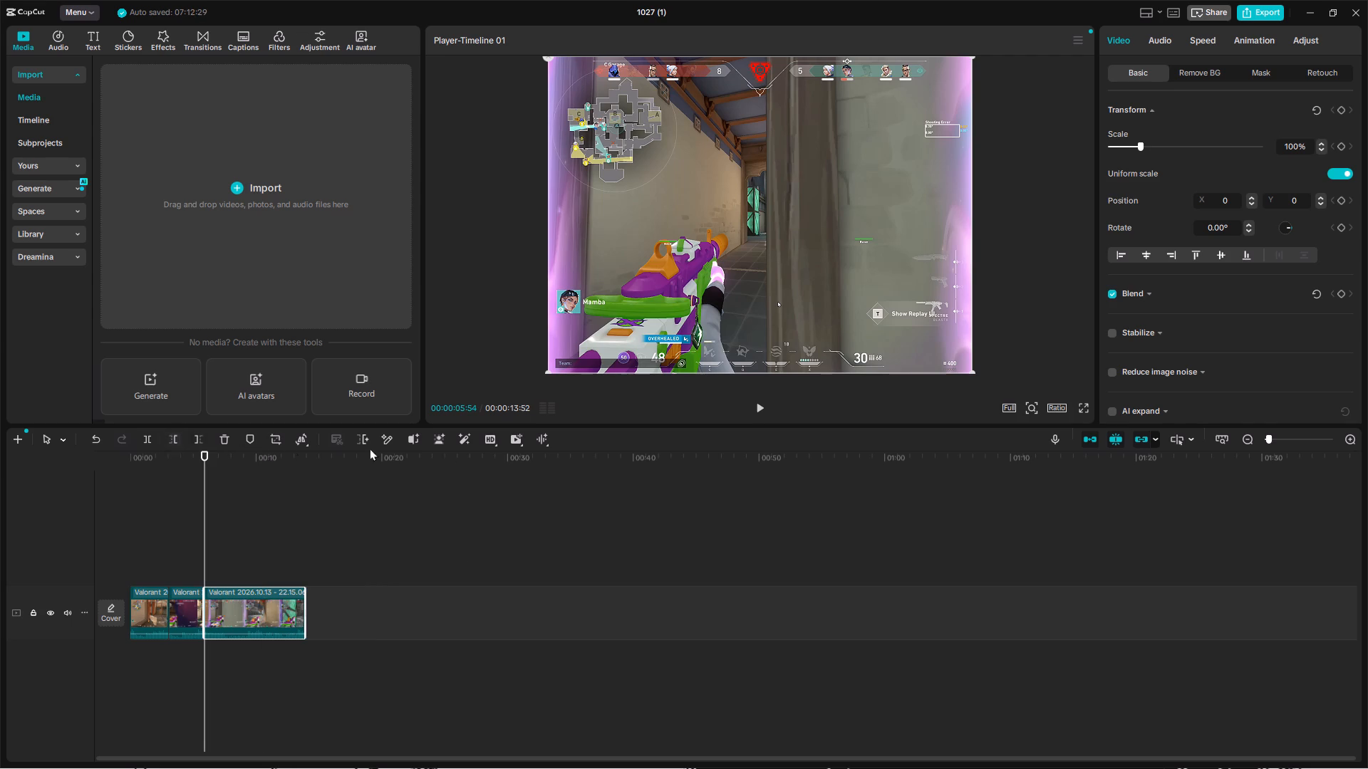
Play the shortened edit from start to end to check the cuts.
{"action": "left_click_drag", "start_coordinate": [206, 464], "coordinate": [107, 463]}
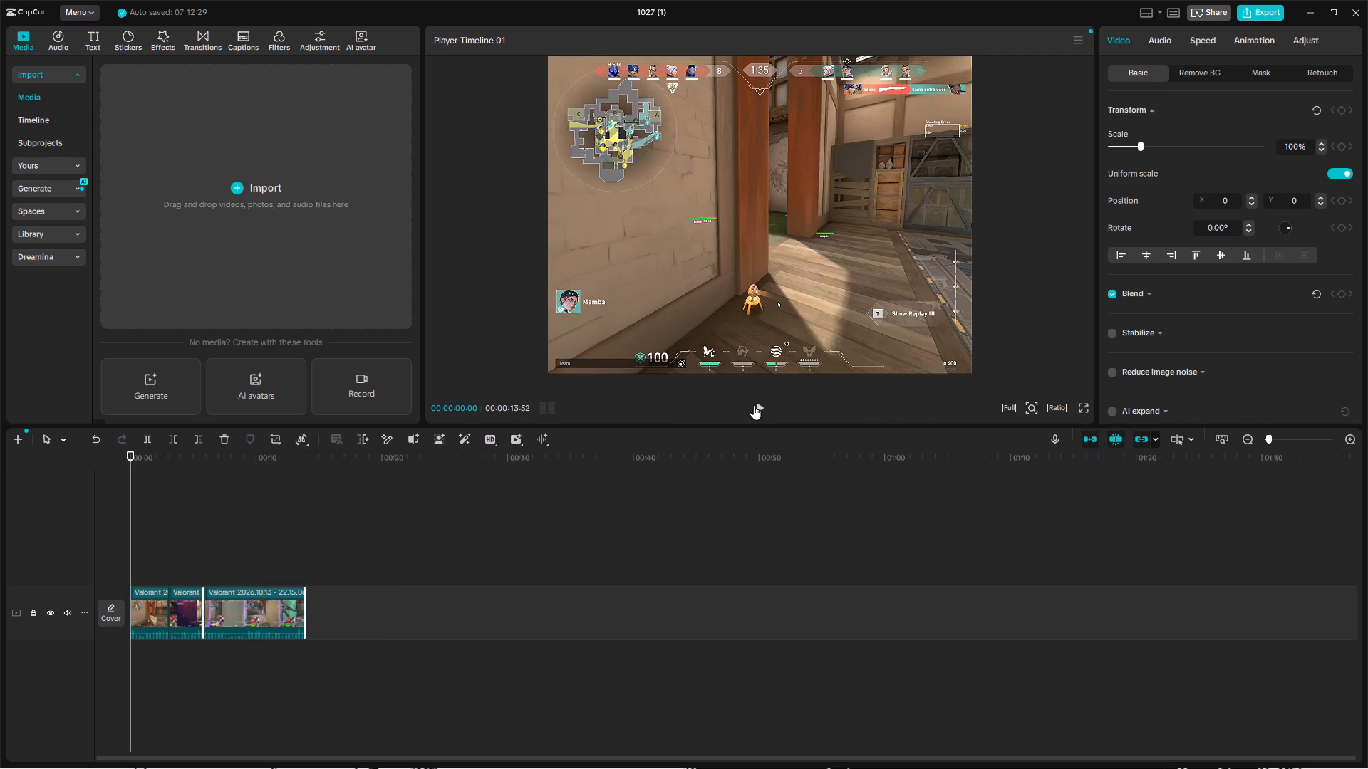
{"action": "left_click", "coordinate": [754, 405]}
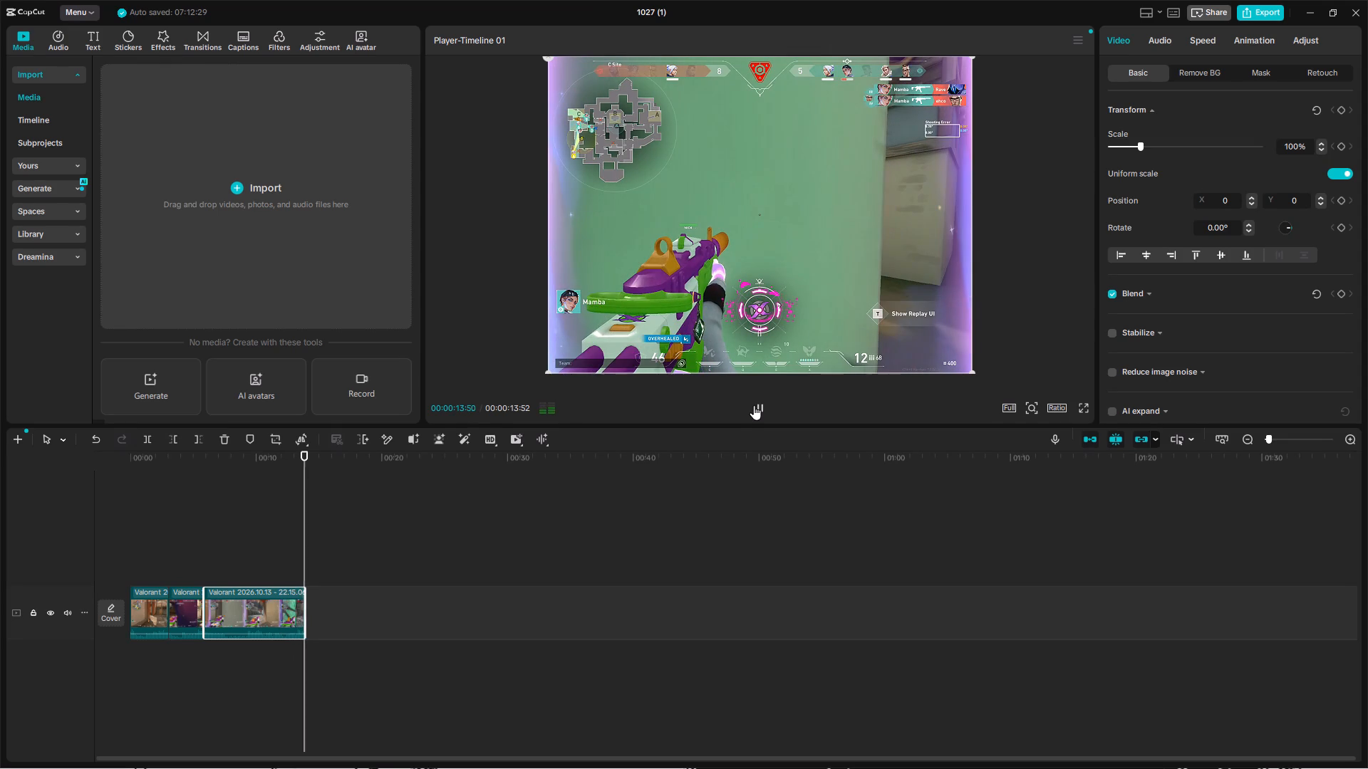
Export the edit as 1027 (1)(9) in 1080P, H.264 mp4 at 60fps, and close the export window.
{"action": "left_click", "coordinate": [1258, 20]}
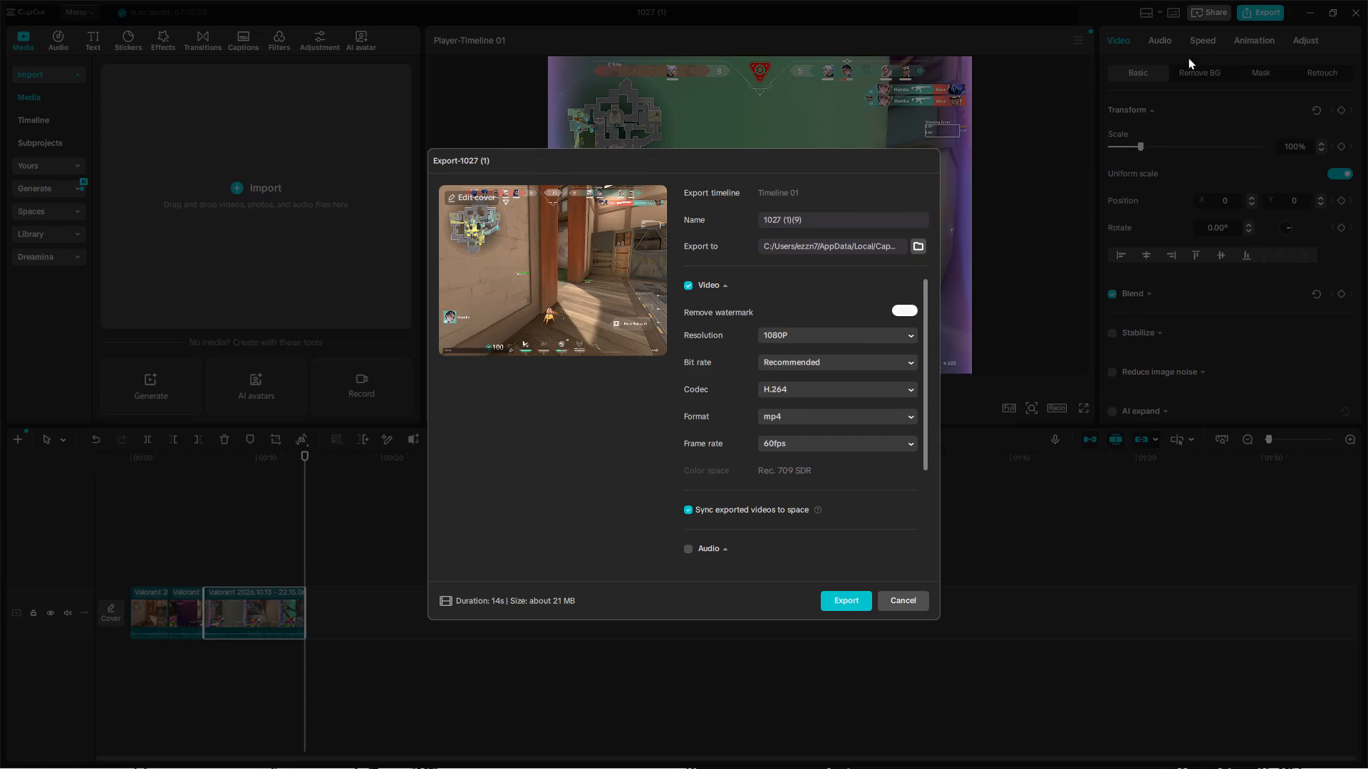
{"action": "left_click", "coordinate": [860, 602]}
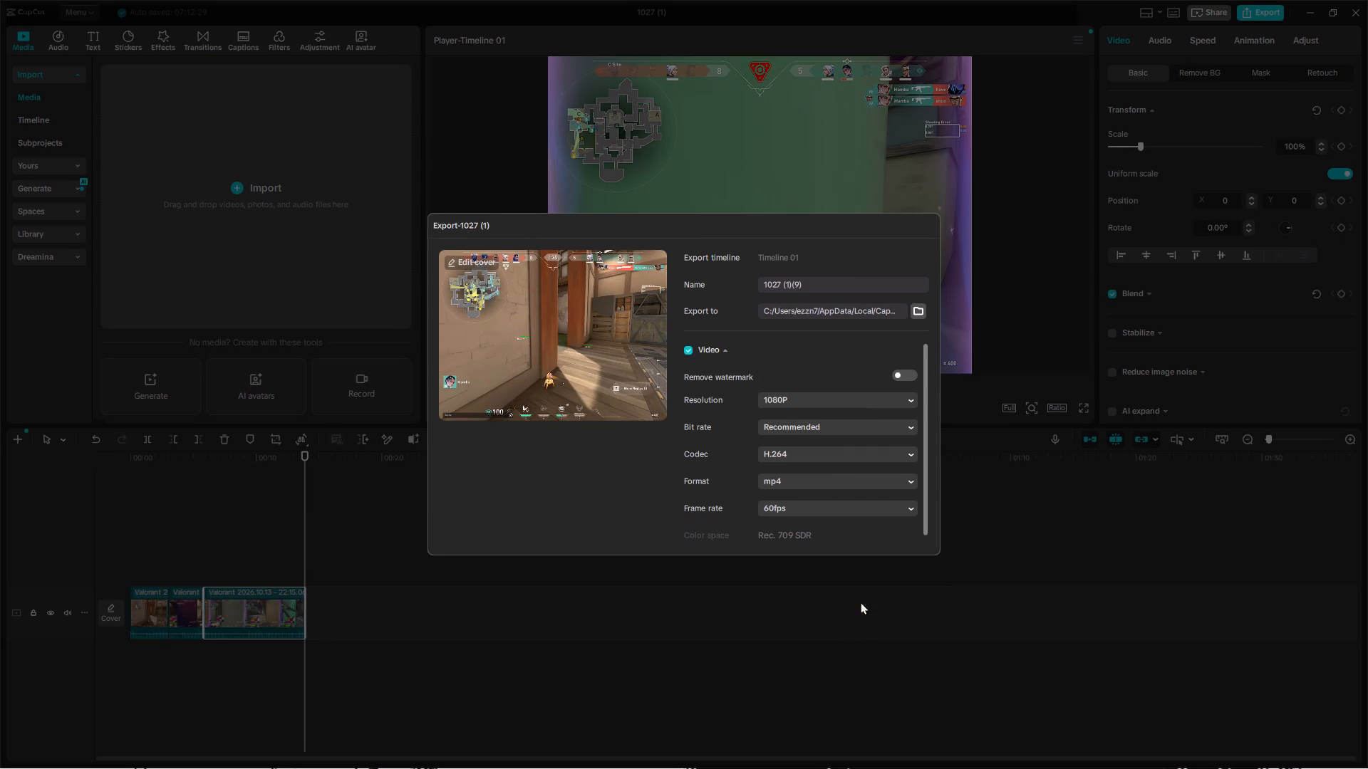
{"action": "left_click", "coordinate": [917, 592]}
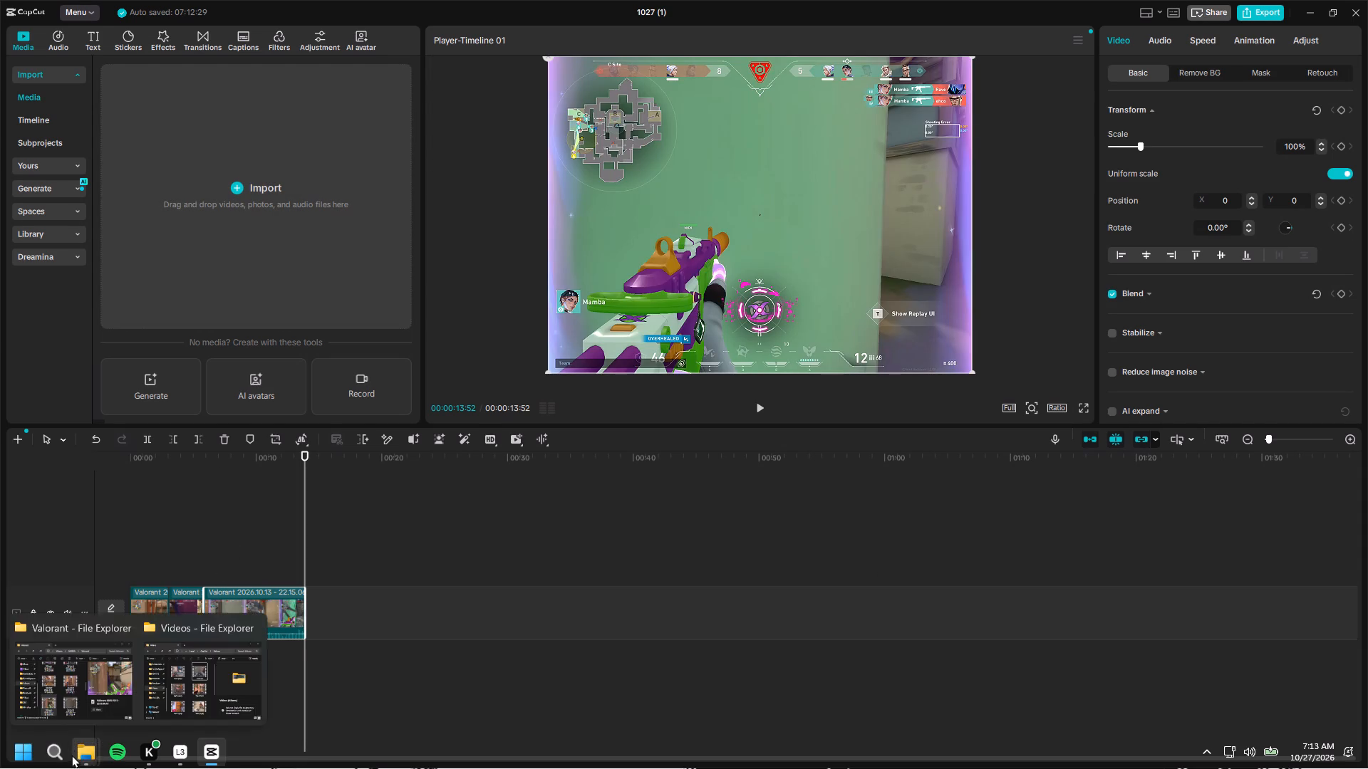
Switch to File Explorer, watch the exported video 1027 (1)(9) from CapCut's Videos folder, and put the player and folder away.
{"action": "left_click", "coordinate": [85, 702]}
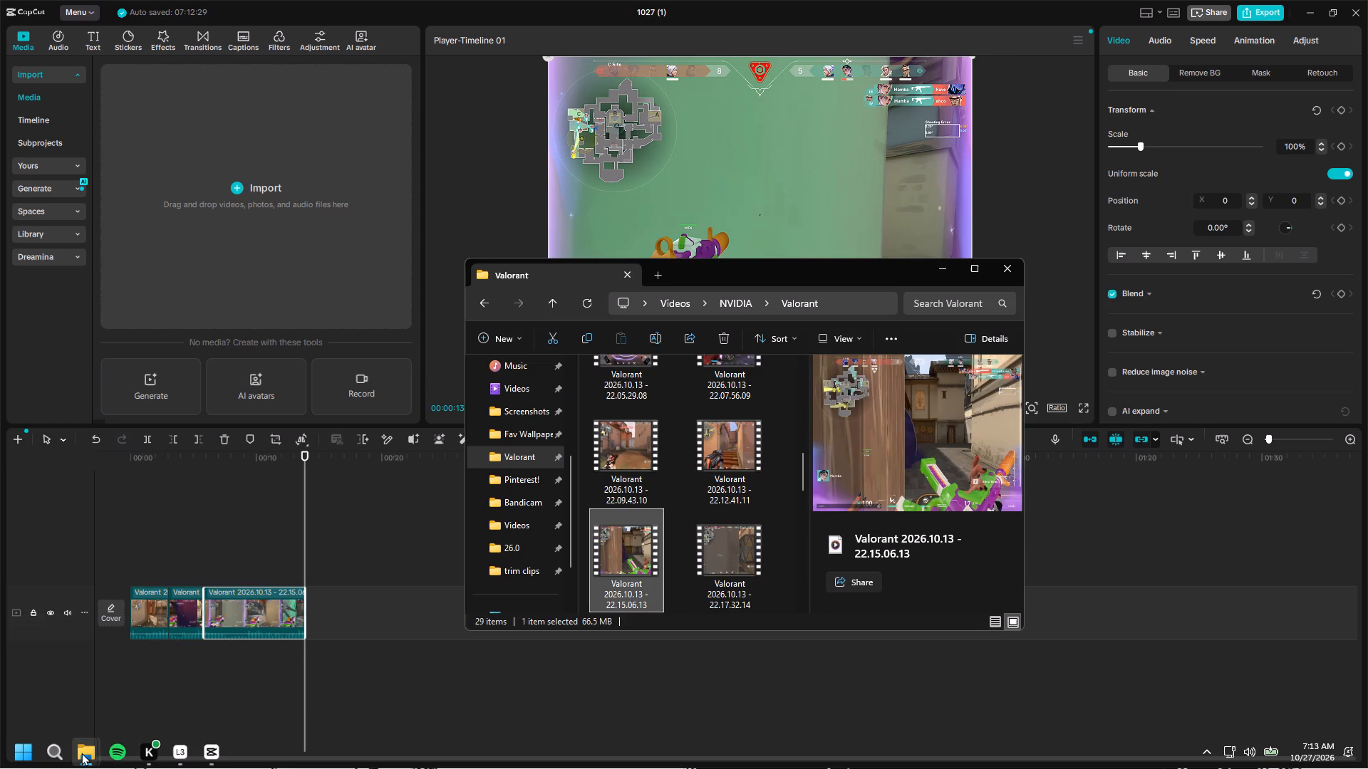
{"action": "left_click", "coordinate": [191, 699]}
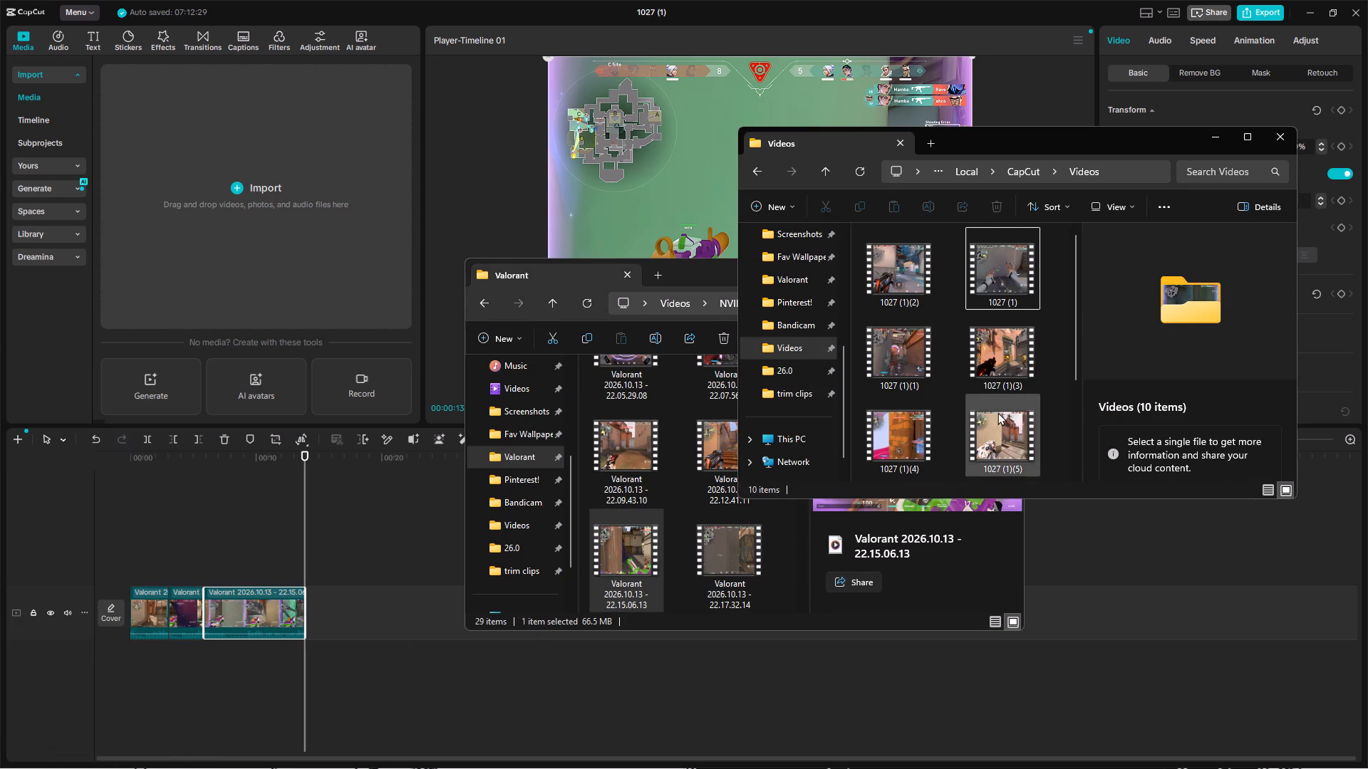
{"action": "scroll", "coordinate": [997, 412], "scroll_direction": "down", "scroll_amount": 4}
{"action": "left_click", "coordinate": [1027, 458]}
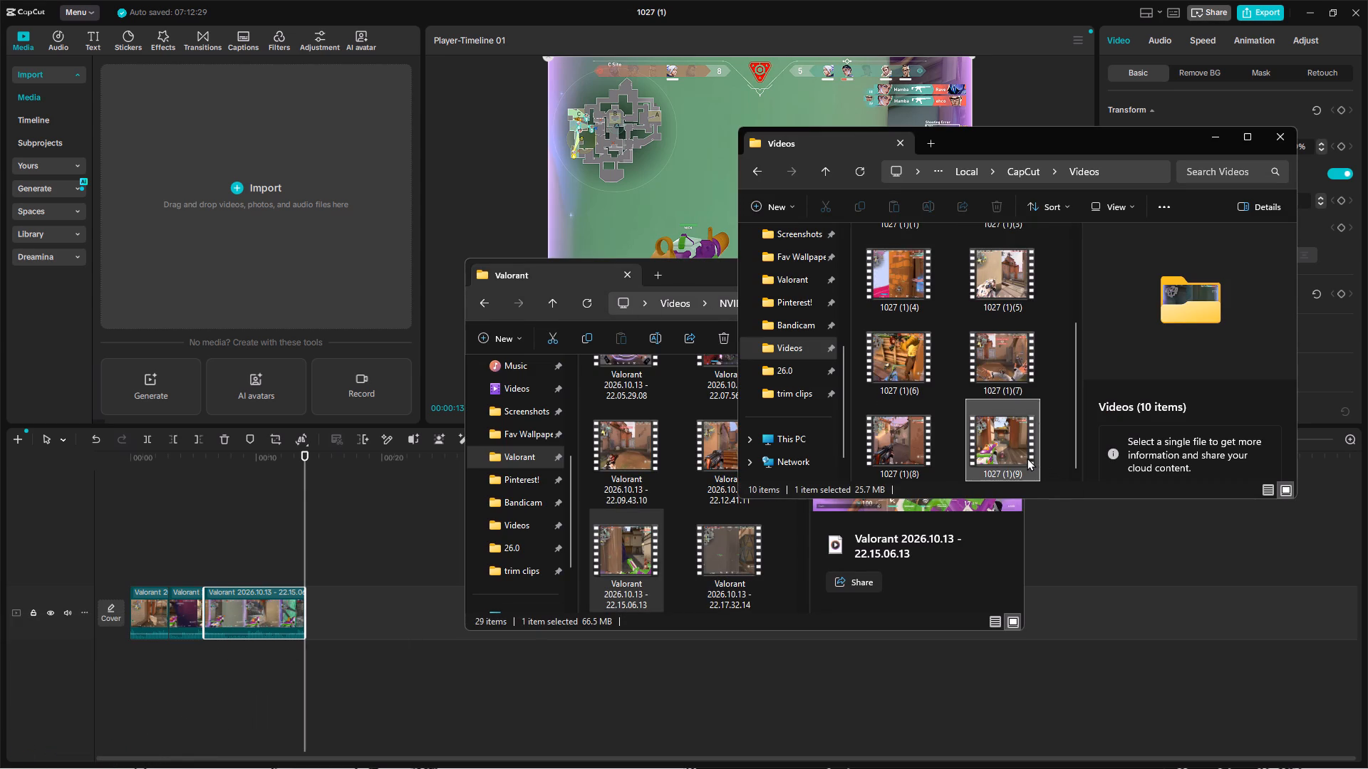
{"action": "double_click", "coordinate": [1027, 458]}
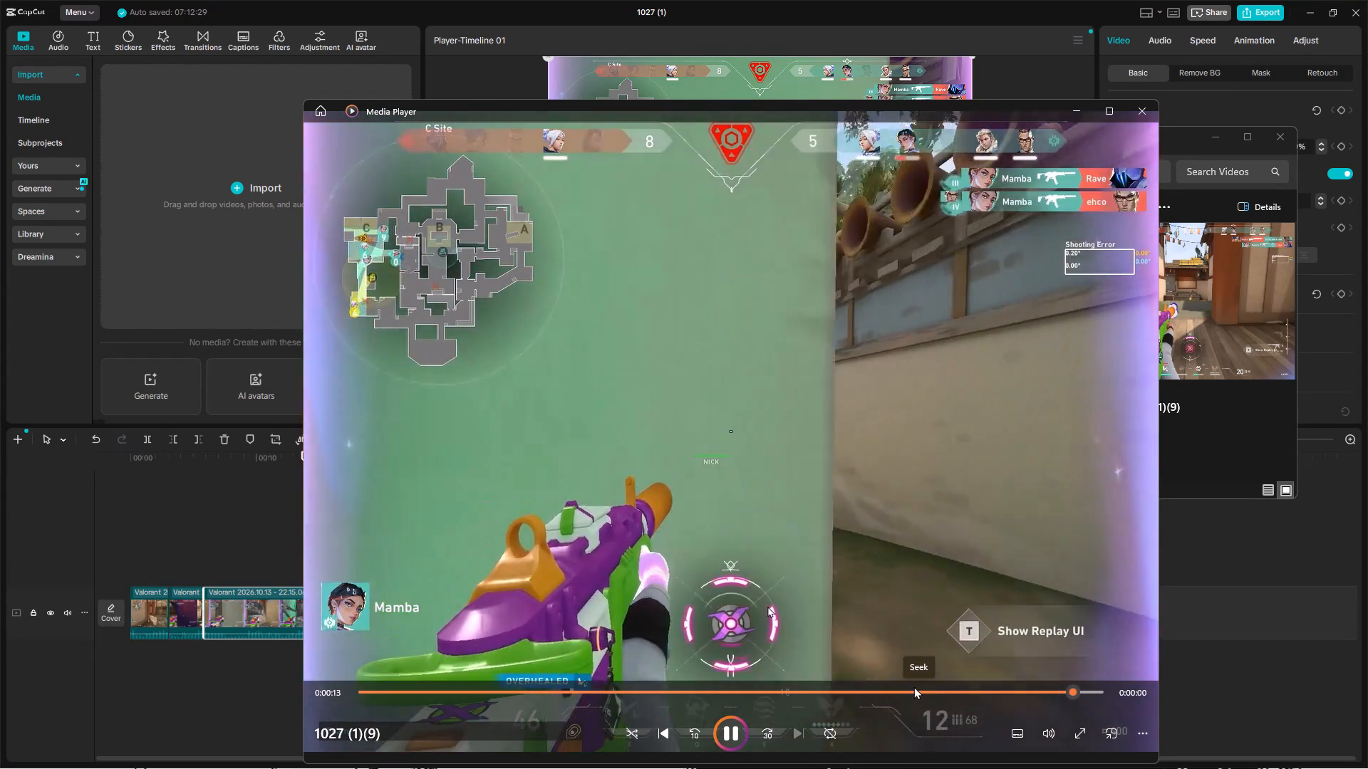
{"action": "left_click", "coordinate": [1136, 111]}
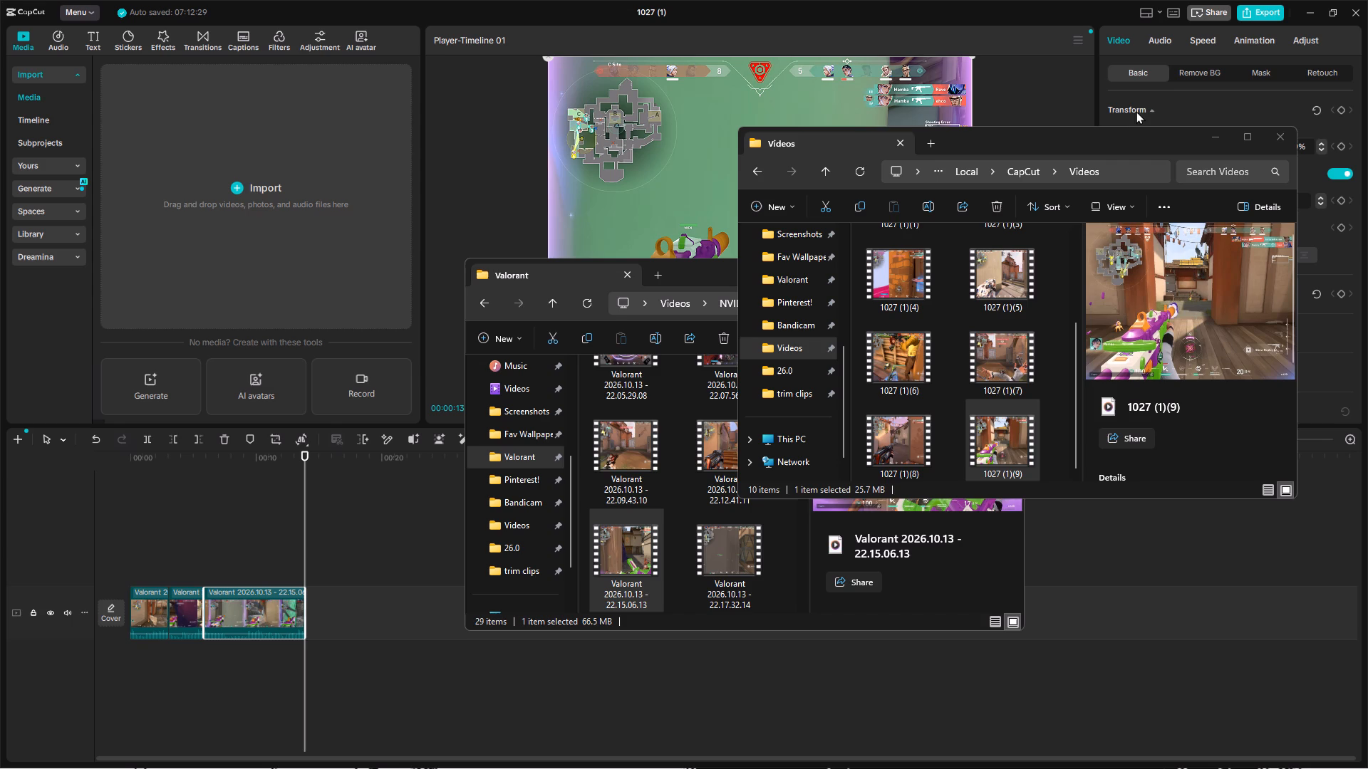
{"action": "left_click", "coordinate": [1216, 141]}
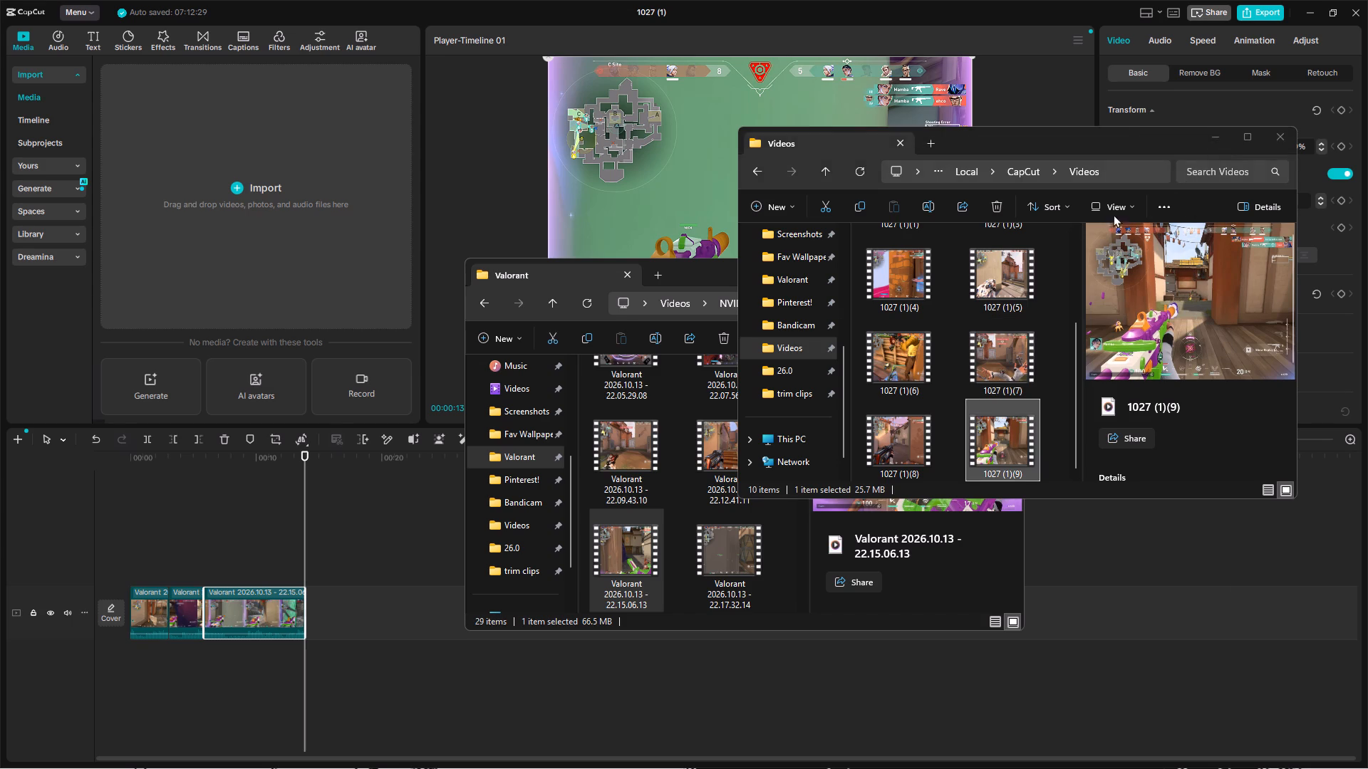
Delete the three remaining segments of the exported edit one by one, emptying the timeline.
{"action": "right_click", "coordinate": [163, 614]}
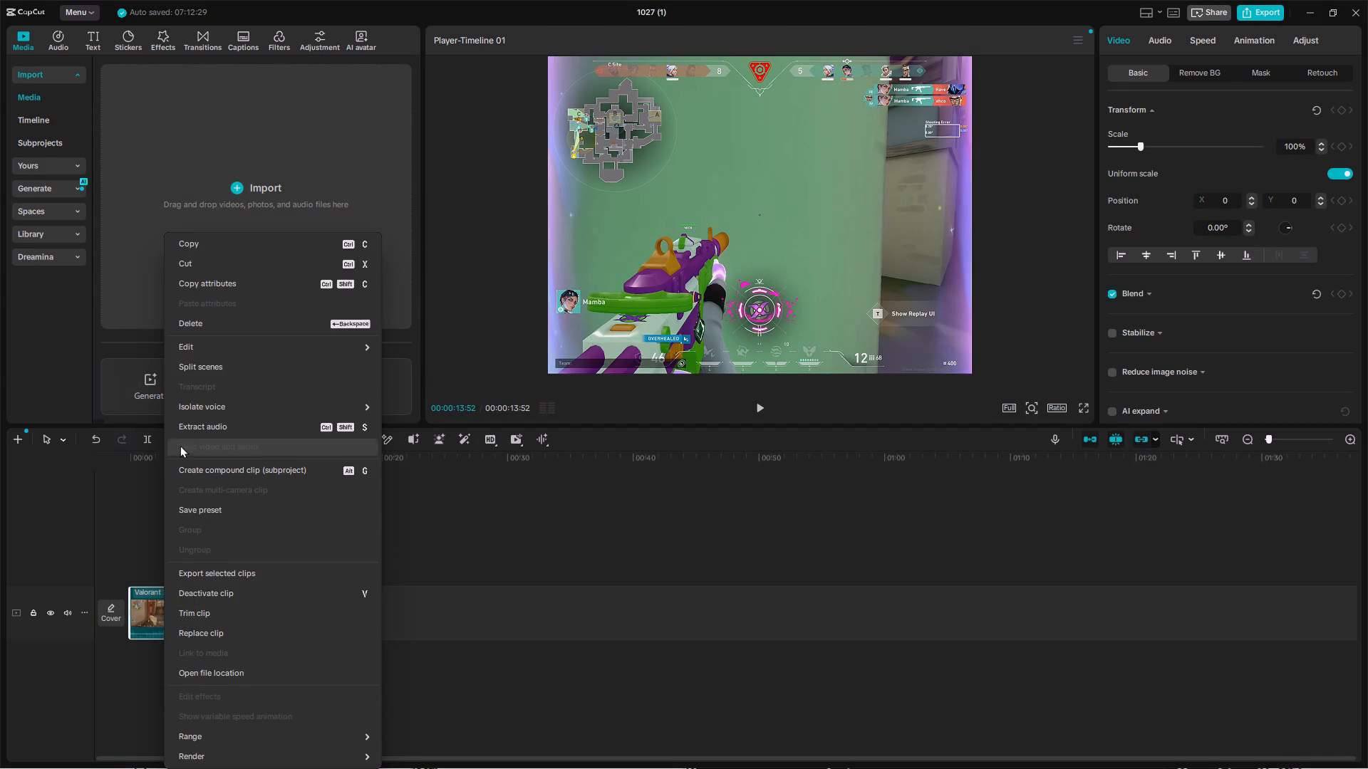
{"action": "left_click", "coordinate": [195, 324]}
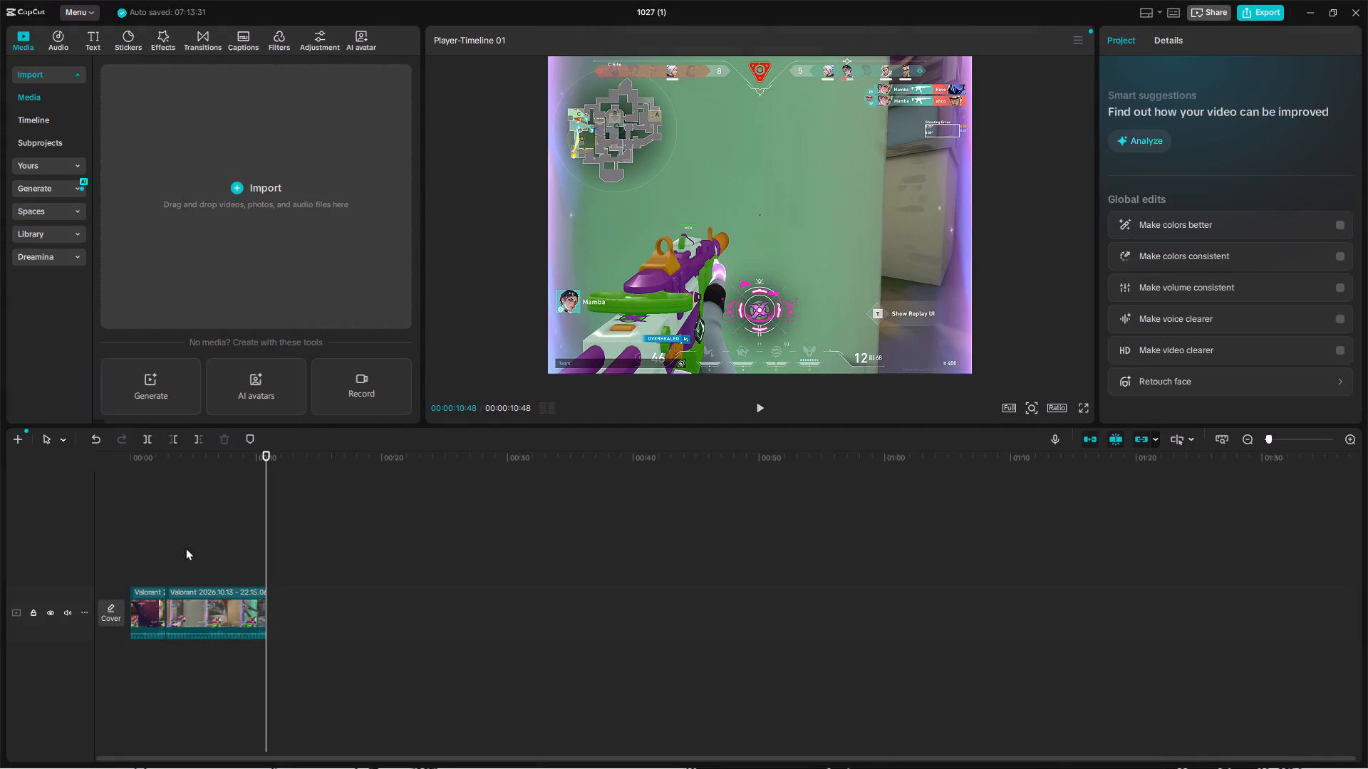
{"action": "right_click", "coordinate": [162, 614]}
{"action": "left_click", "coordinate": [189, 329]}
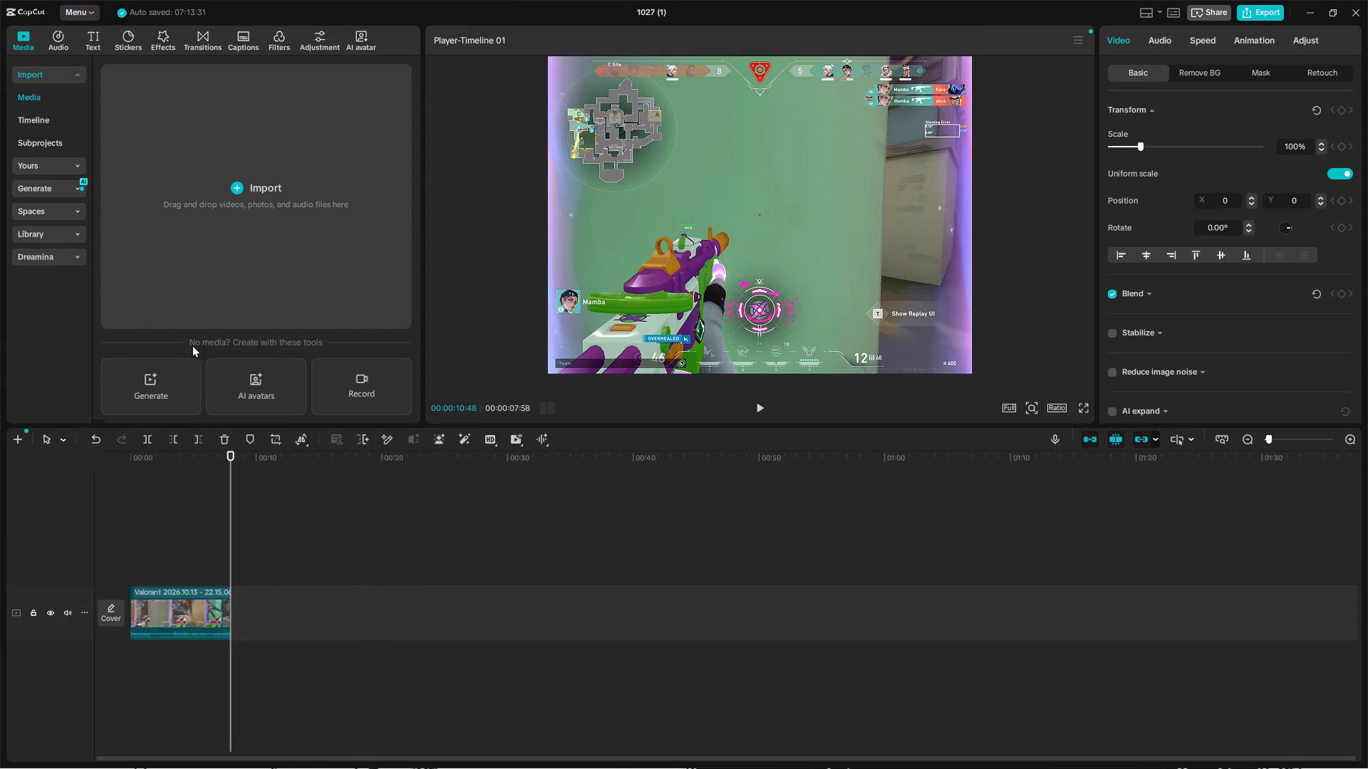
{"action": "right_click", "coordinate": [172, 627]}
{"action": "left_click", "coordinate": [210, 330]}
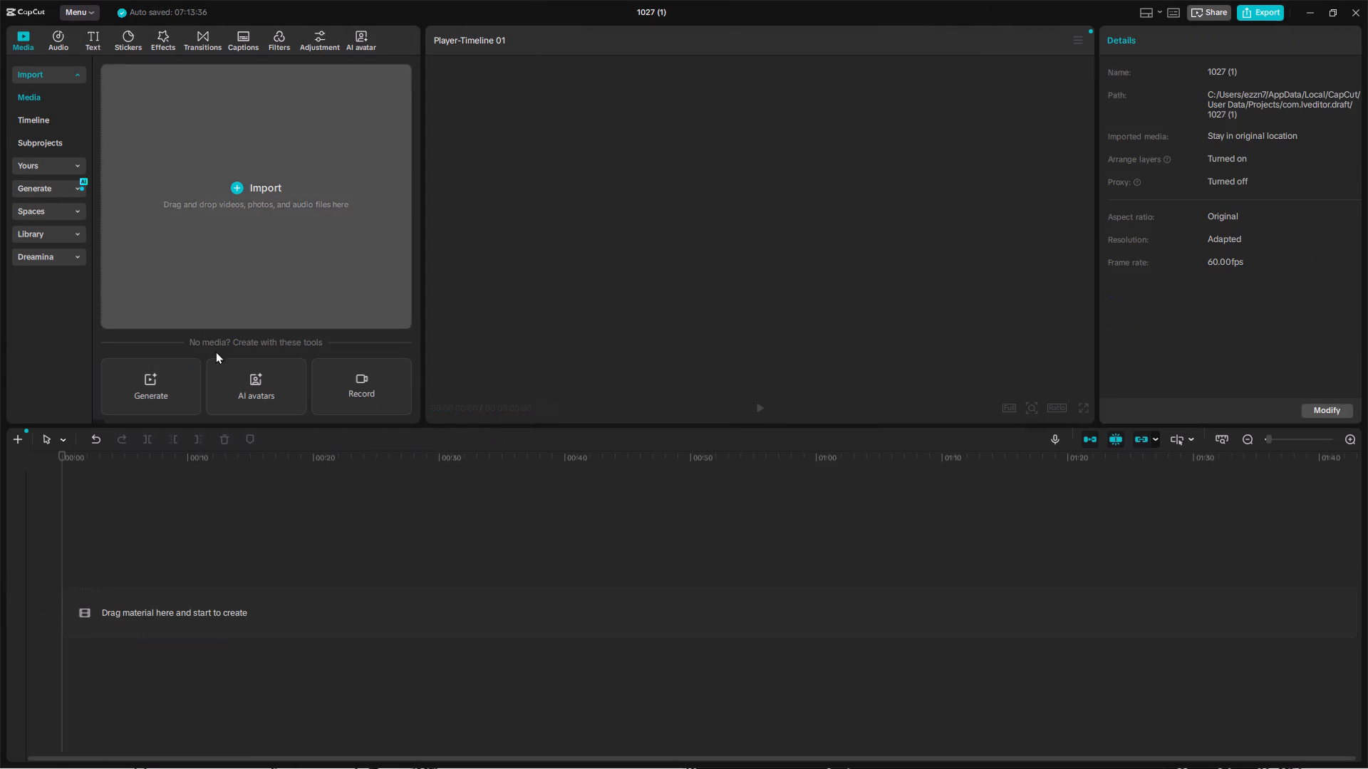
Switch to File Explorer, add the clip Valorant 2026.10.13 - 22.17.32.14 to the empty timeline, and put the folder window away.
{"action": "left_click", "coordinate": [91, 713]}
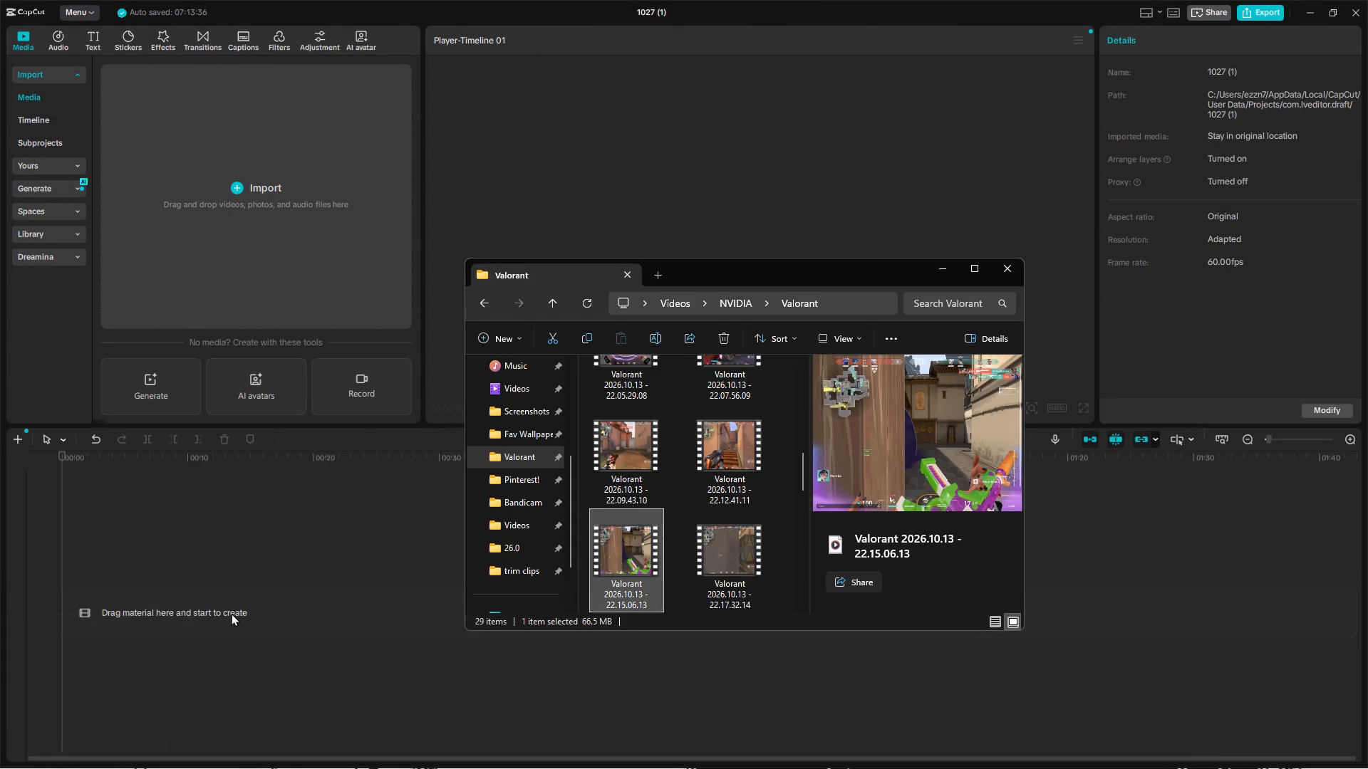
{"action": "left_click", "coordinate": [729, 564]}
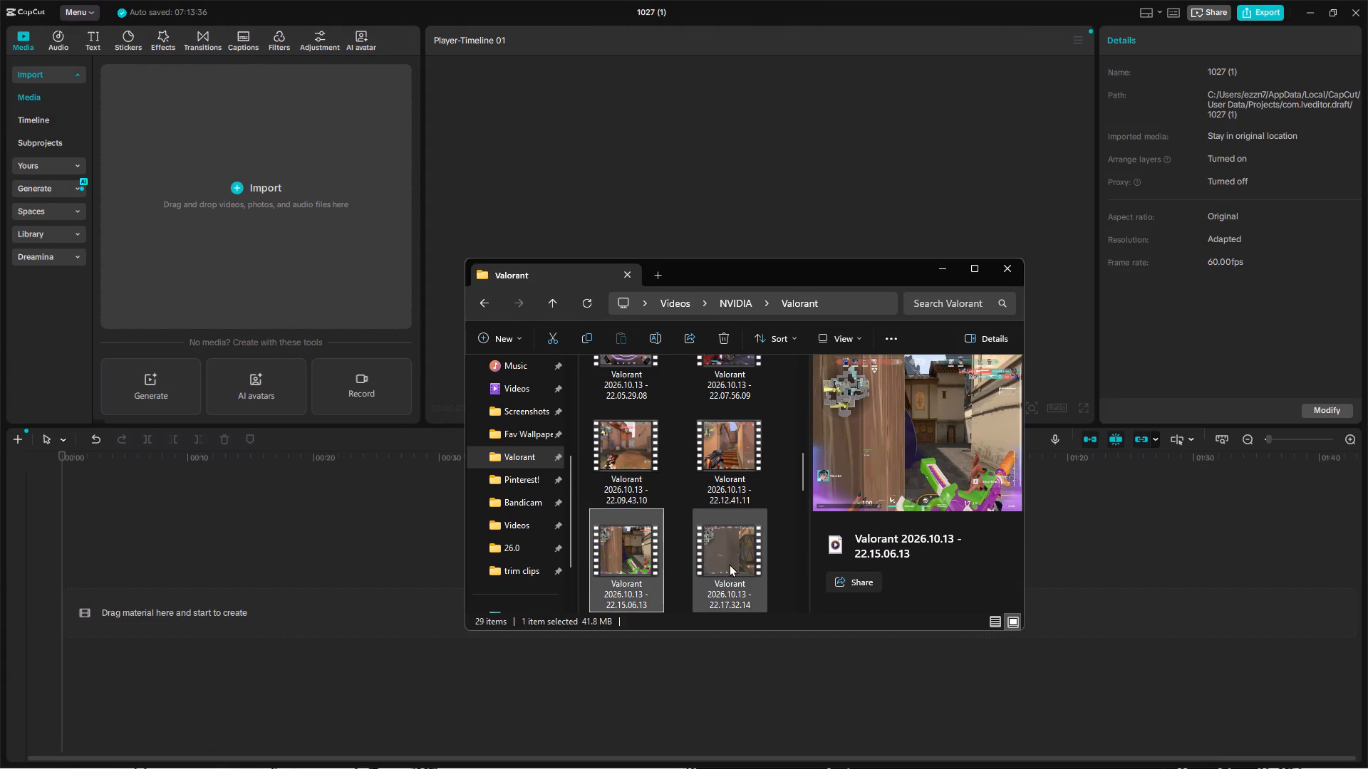
{"action": "left_click_drag", "start_coordinate": [729, 564], "coordinate": [125, 591]}
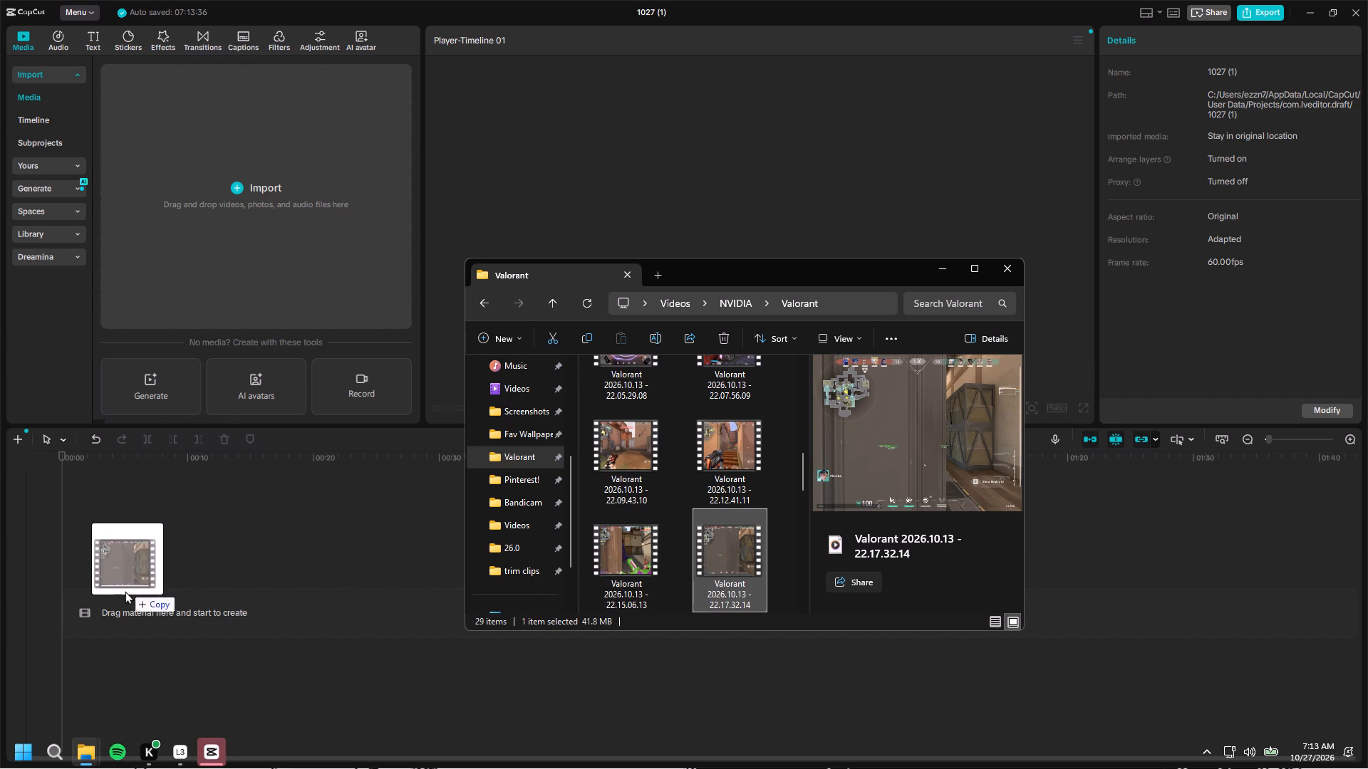
{"action": "left_click_drag", "start_coordinate": [125, 591], "coordinate": [94, 622]}
{"action": "left_click", "coordinate": [955, 274]}
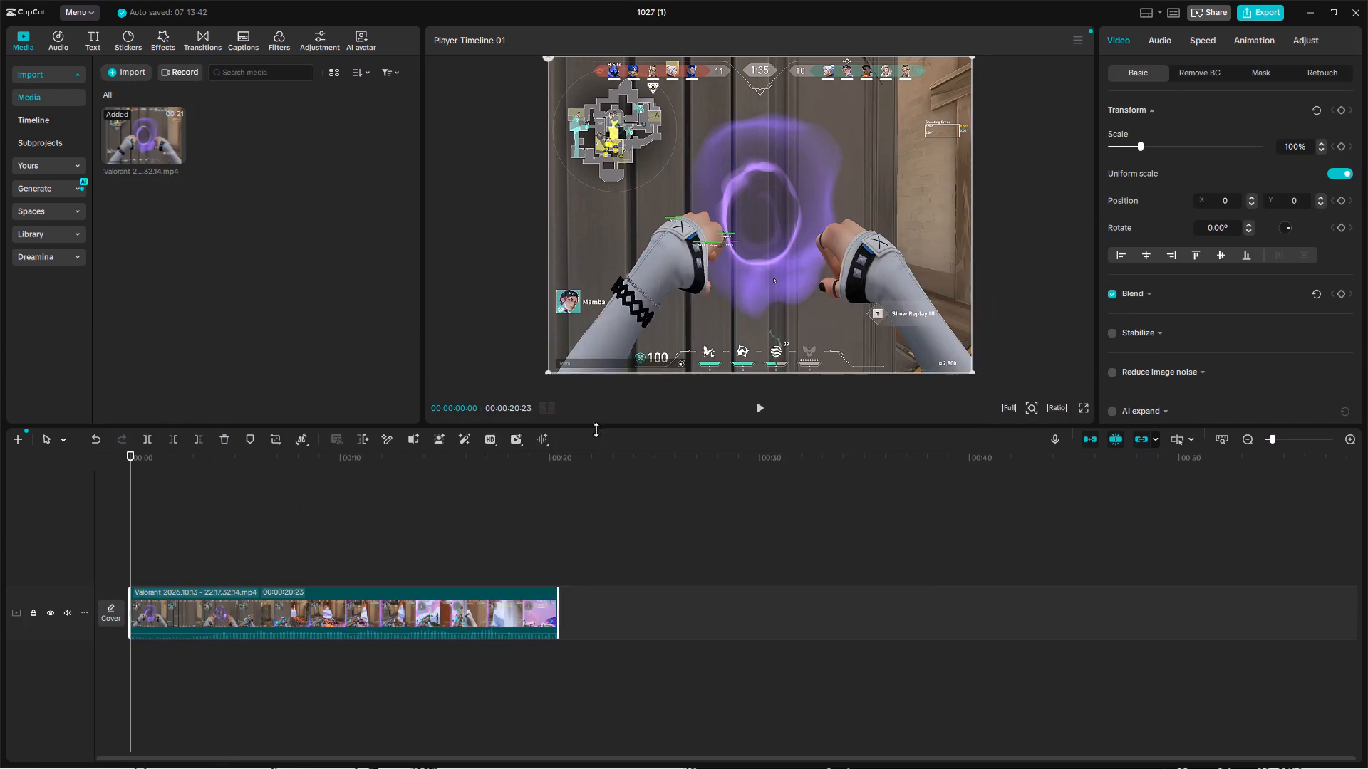
Review the opening of the new clip and trim away everything before 00:00:03:54.
{"action": "left_click", "coordinate": [765, 404]}
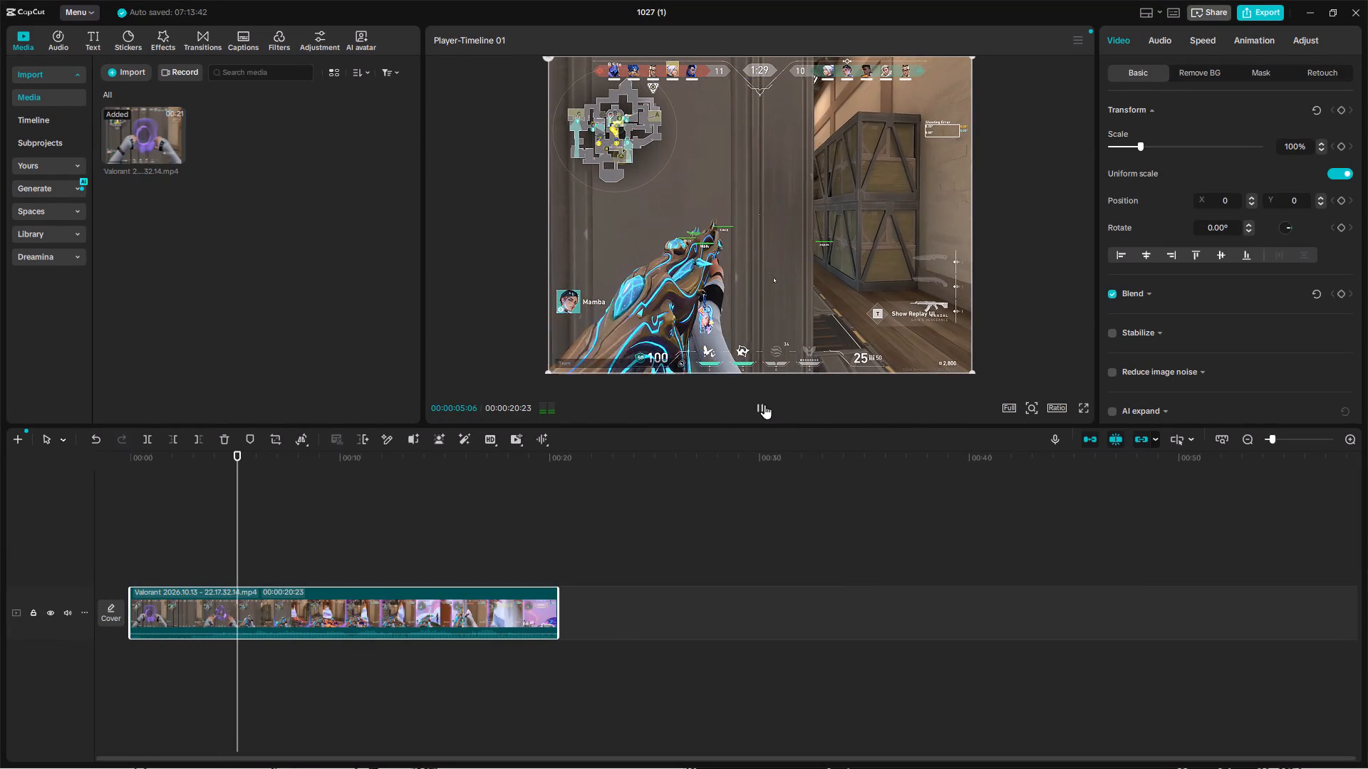
{"action": "left_click", "coordinate": [765, 404]}
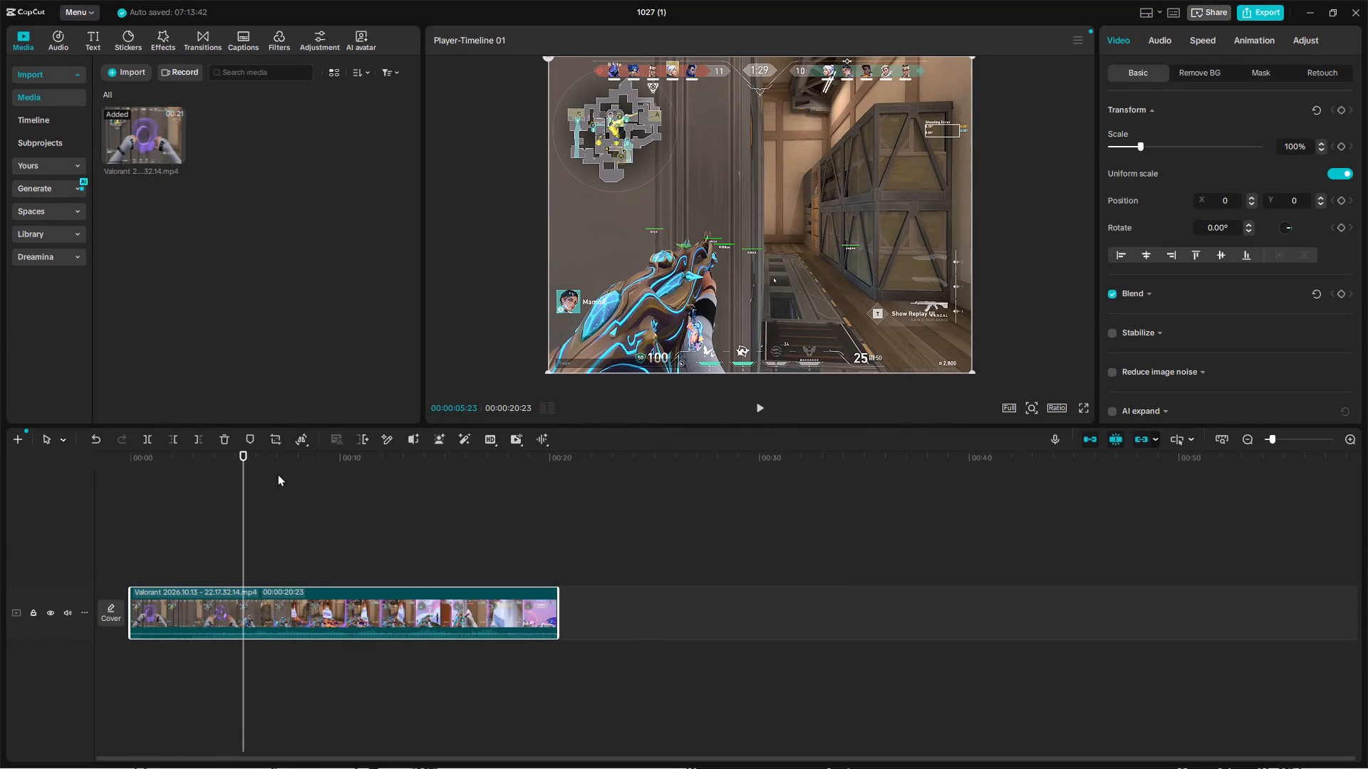
{"action": "left_click_drag", "start_coordinate": [242, 451], "coordinate": [212, 458]}
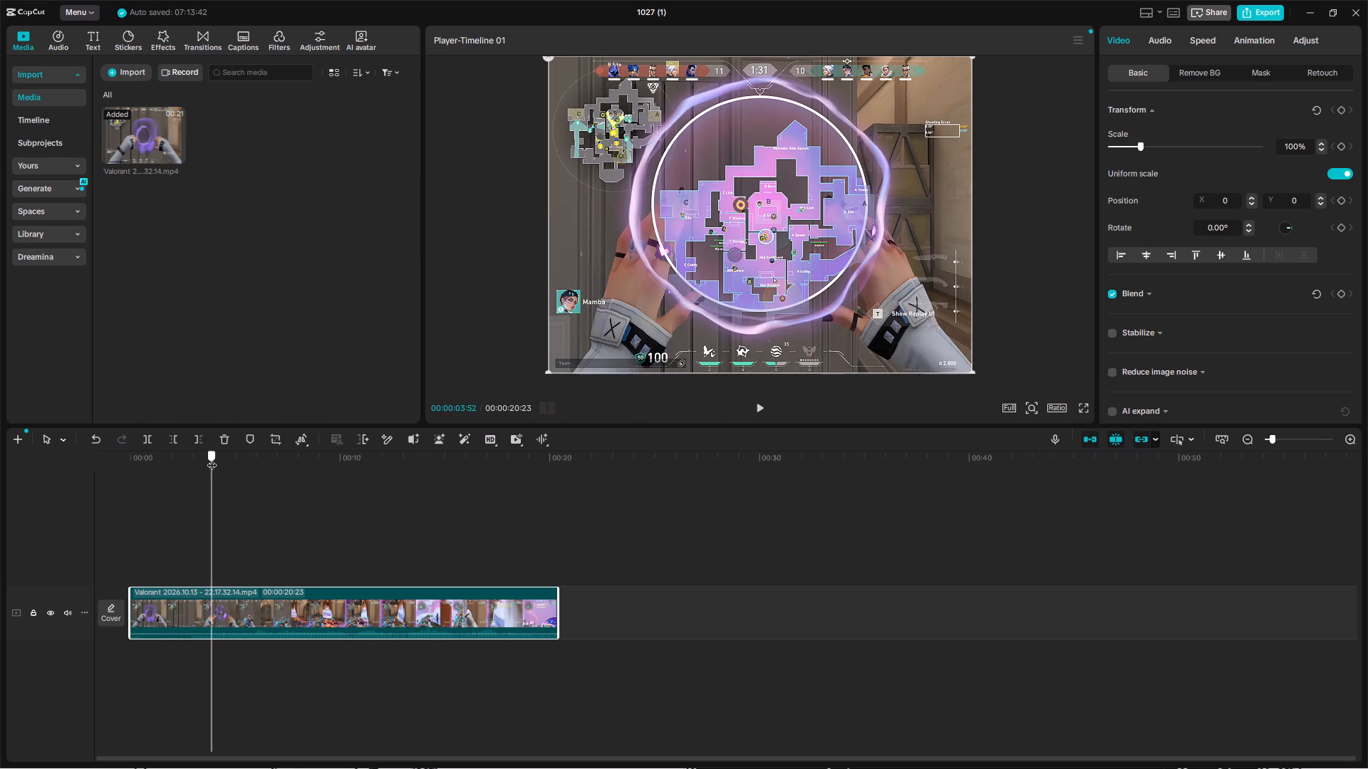
{"action": "left_click_drag", "start_coordinate": [212, 458], "coordinate": [213, 459]}
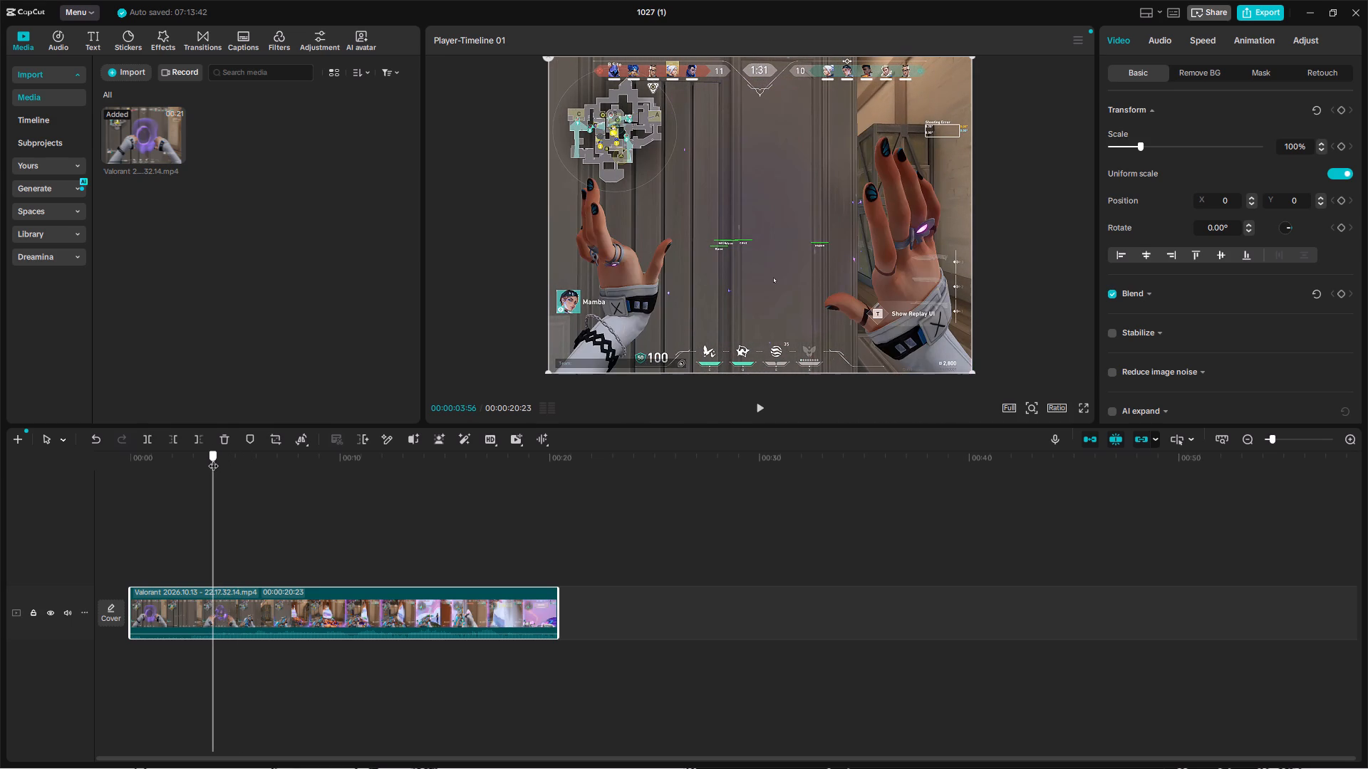
{"action": "left_click_drag", "start_coordinate": [213, 459], "coordinate": [212, 459]}
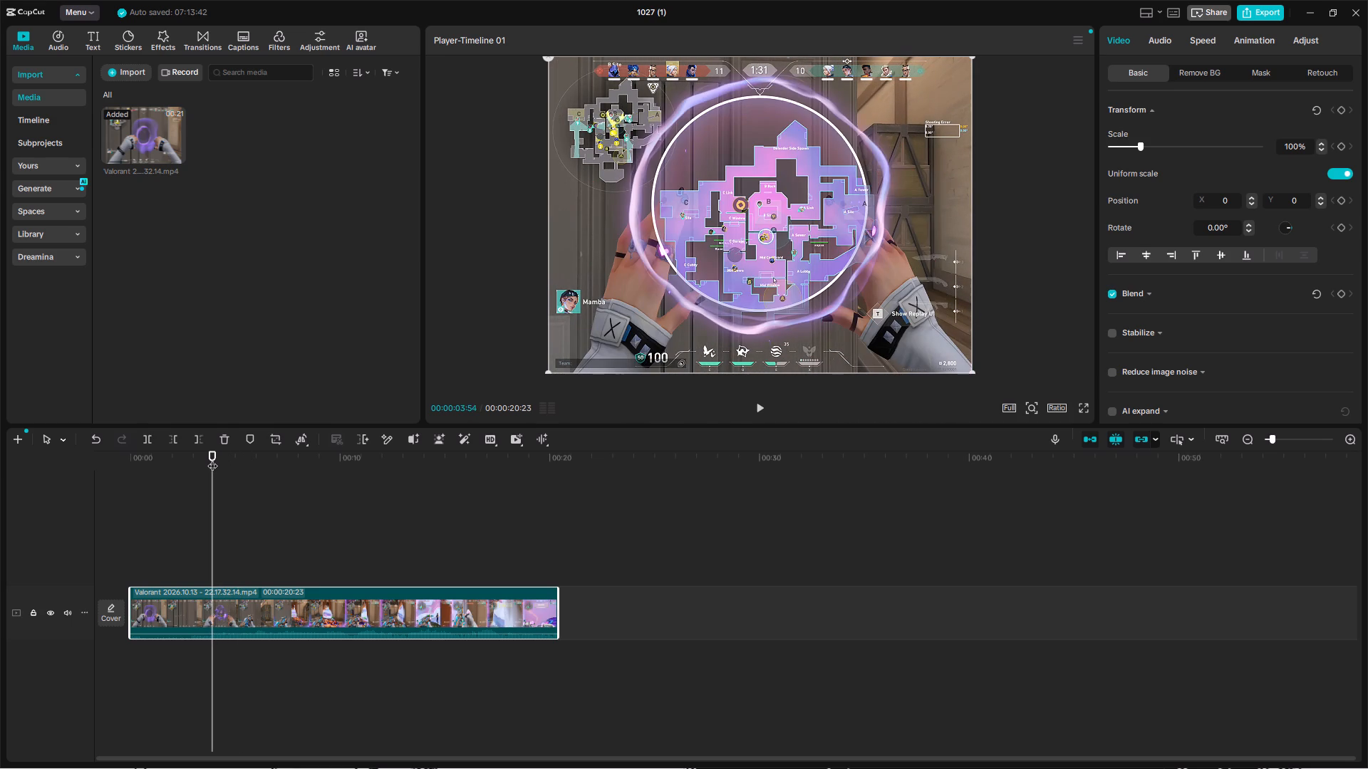
{"action": "left_click", "coordinate": [97, 441]}
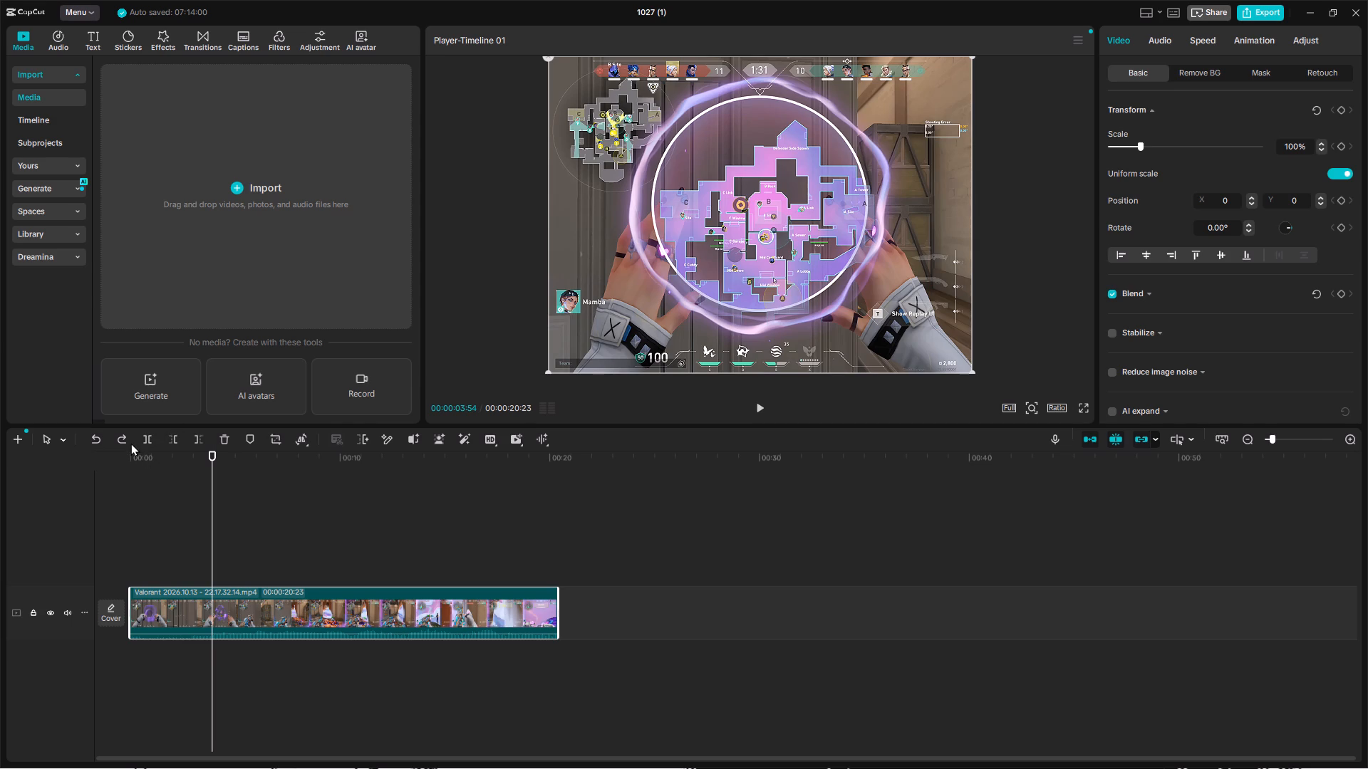
{"action": "left_click", "coordinate": [125, 441]}
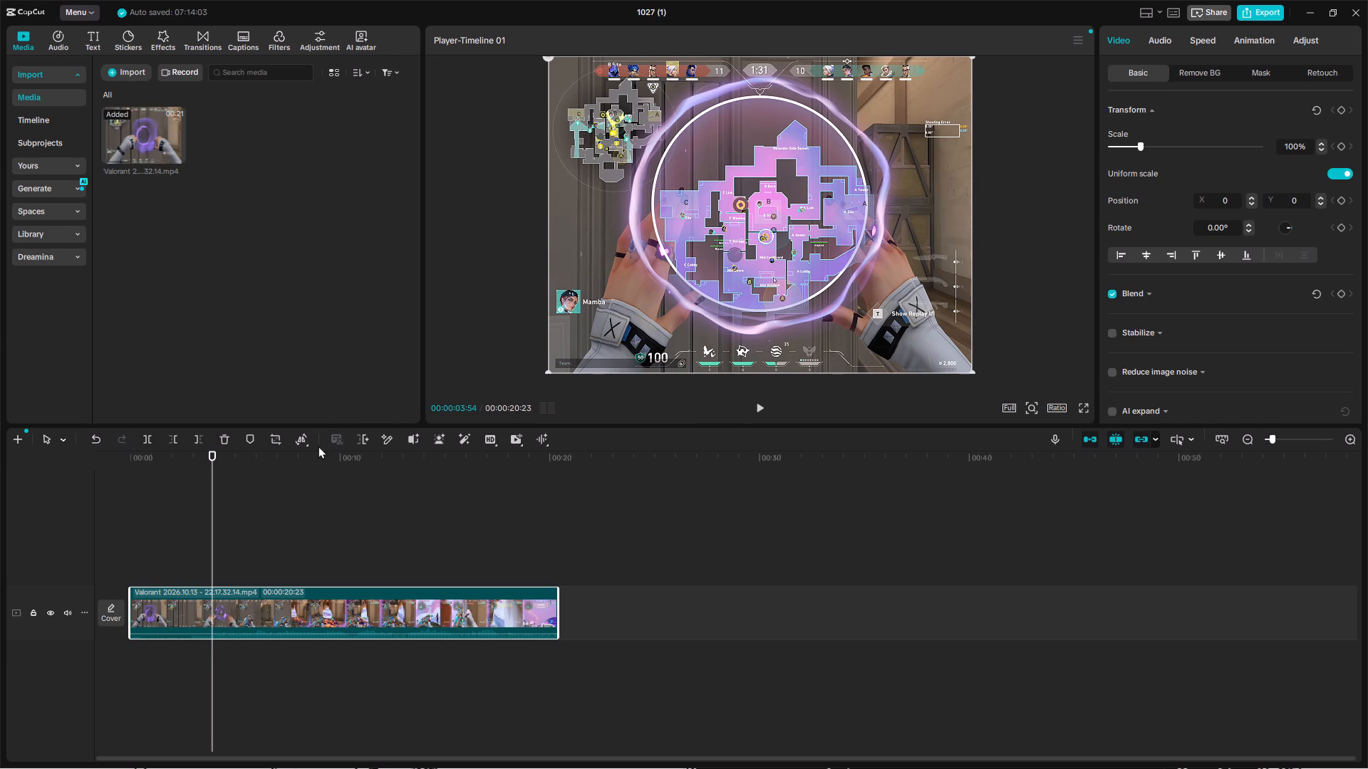
{"action": "left_click", "coordinate": [176, 437]}
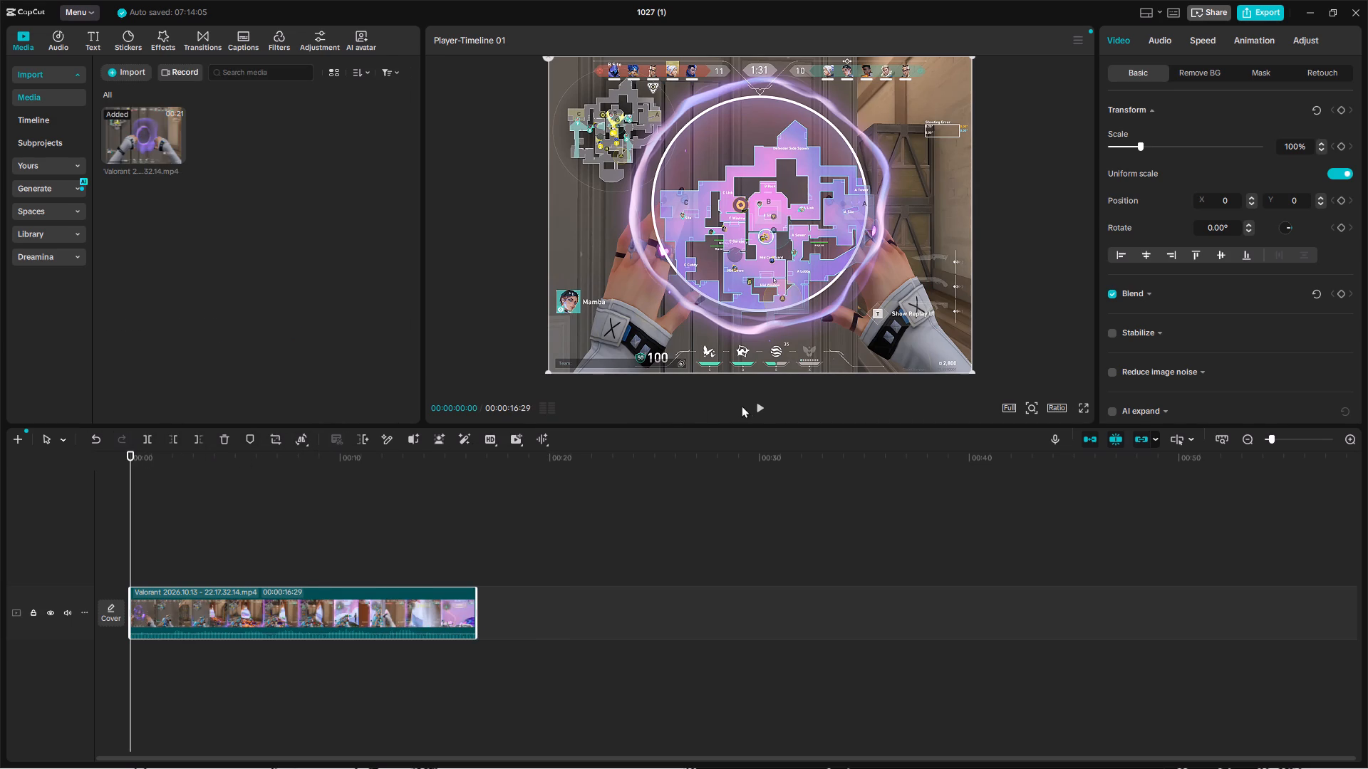
Play the trimmed clip through and replay the kills around the 10-second mark to look for cut points.
{"action": "left_click", "coordinate": [760, 408]}
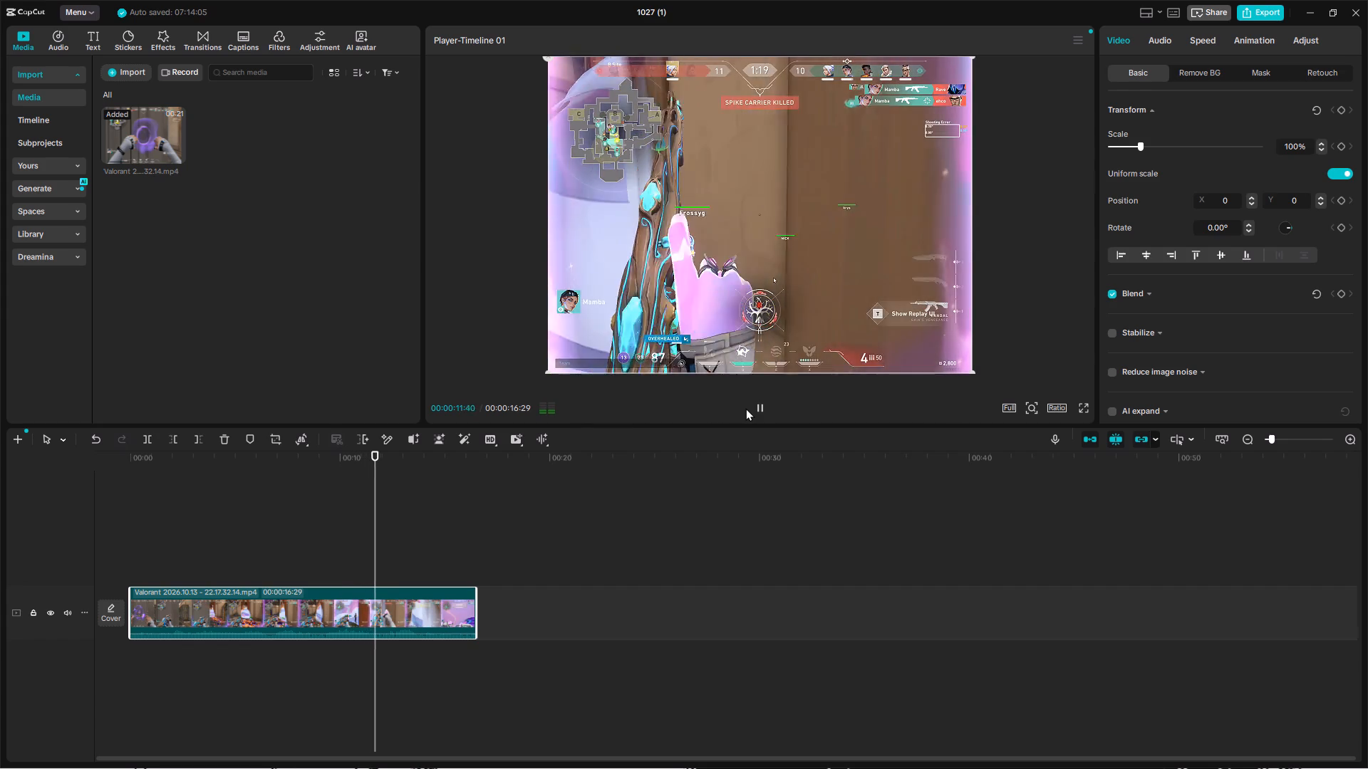
{"action": "left_click_drag", "start_coordinate": [405, 452], "coordinate": [375, 458]}
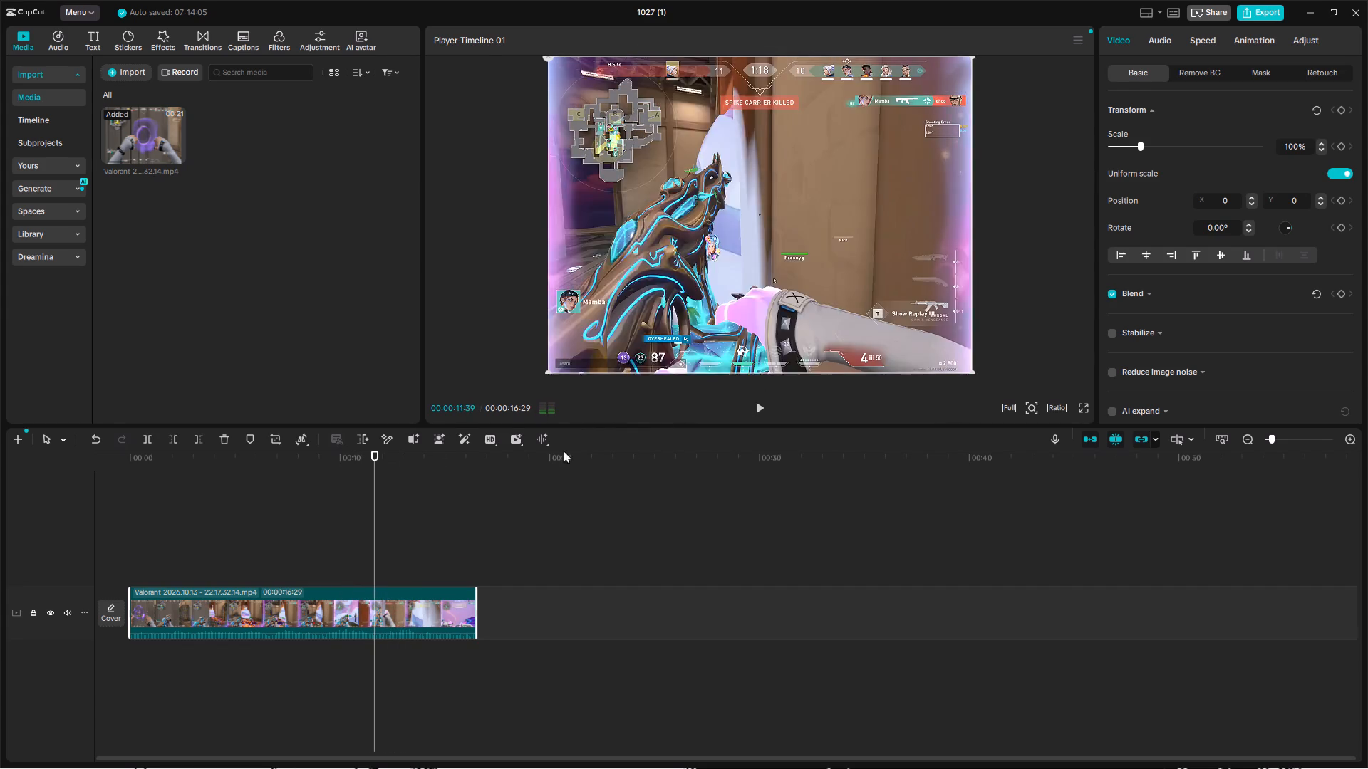
{"action": "left_click", "coordinate": [761, 402]}
{"action": "left_click_drag", "start_coordinate": [397, 451], "coordinate": [303, 456]}
{"action": "left_click", "coordinate": [766, 404]}
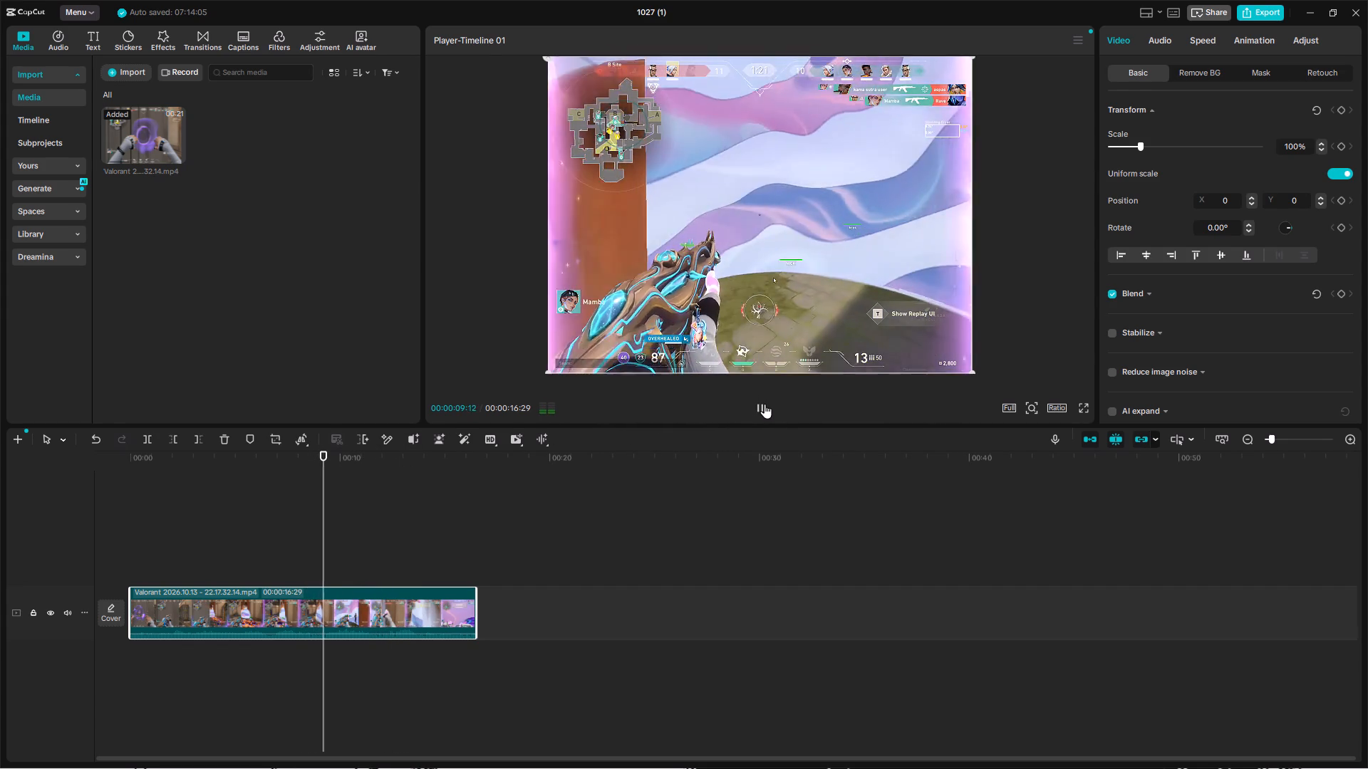
{"action": "left_click", "coordinate": [765, 404]}
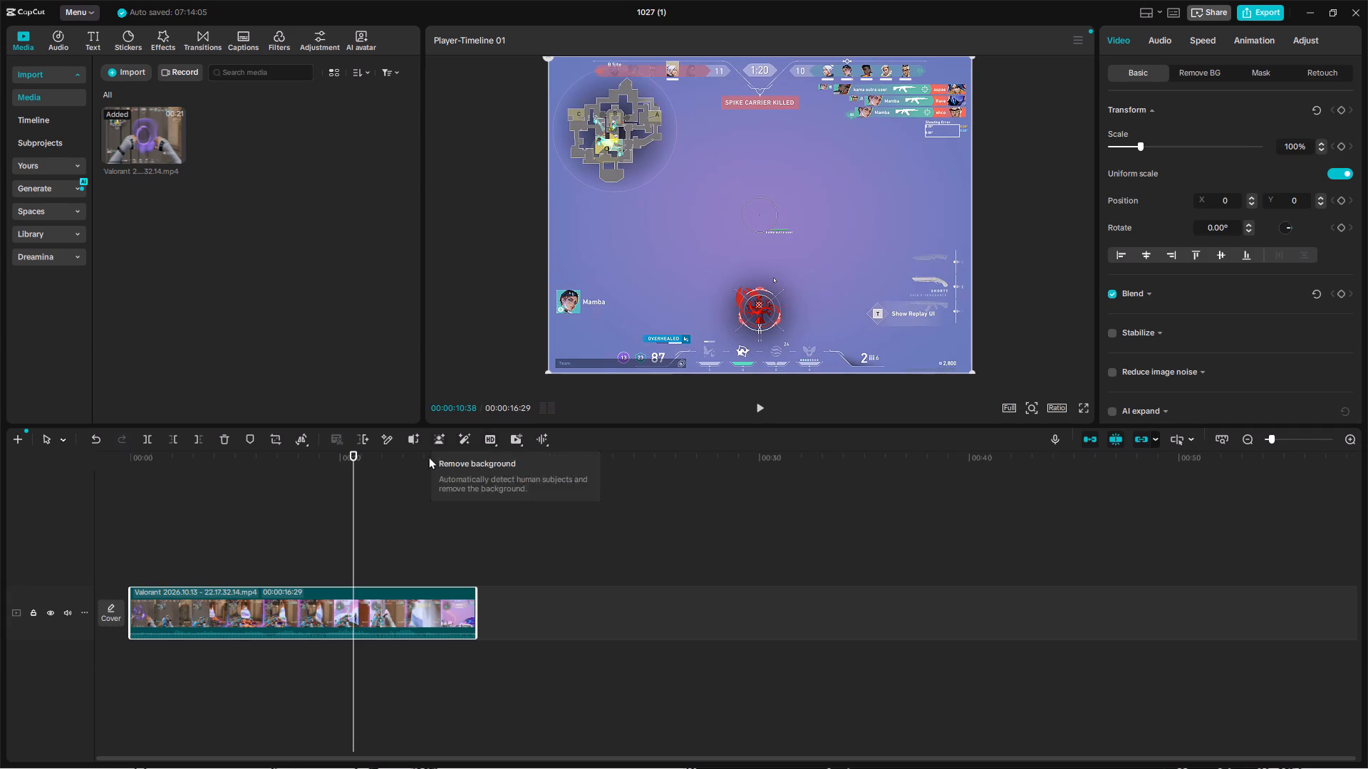
{"action": "left_click", "coordinate": [351, 454]}
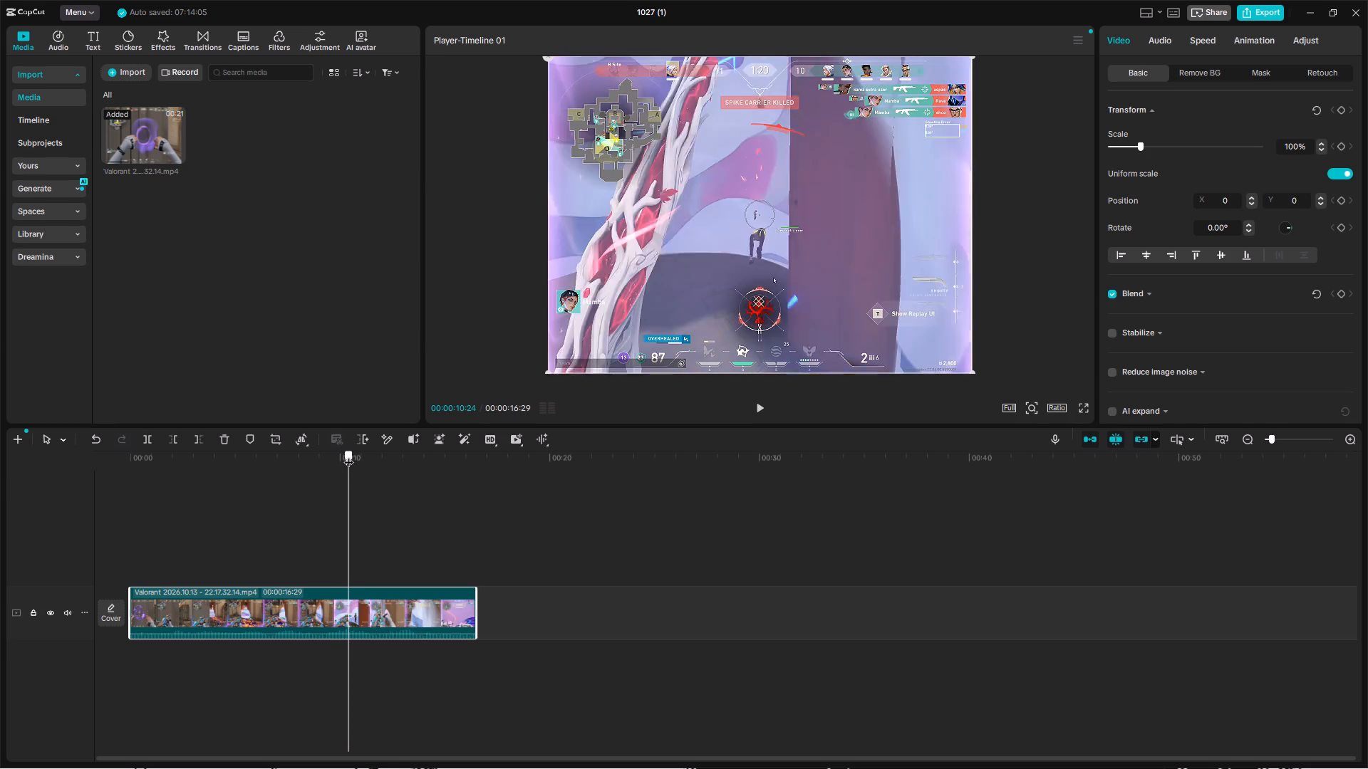
{"action": "left_click_drag", "start_coordinate": [346, 456], "coordinate": [116, 493]}
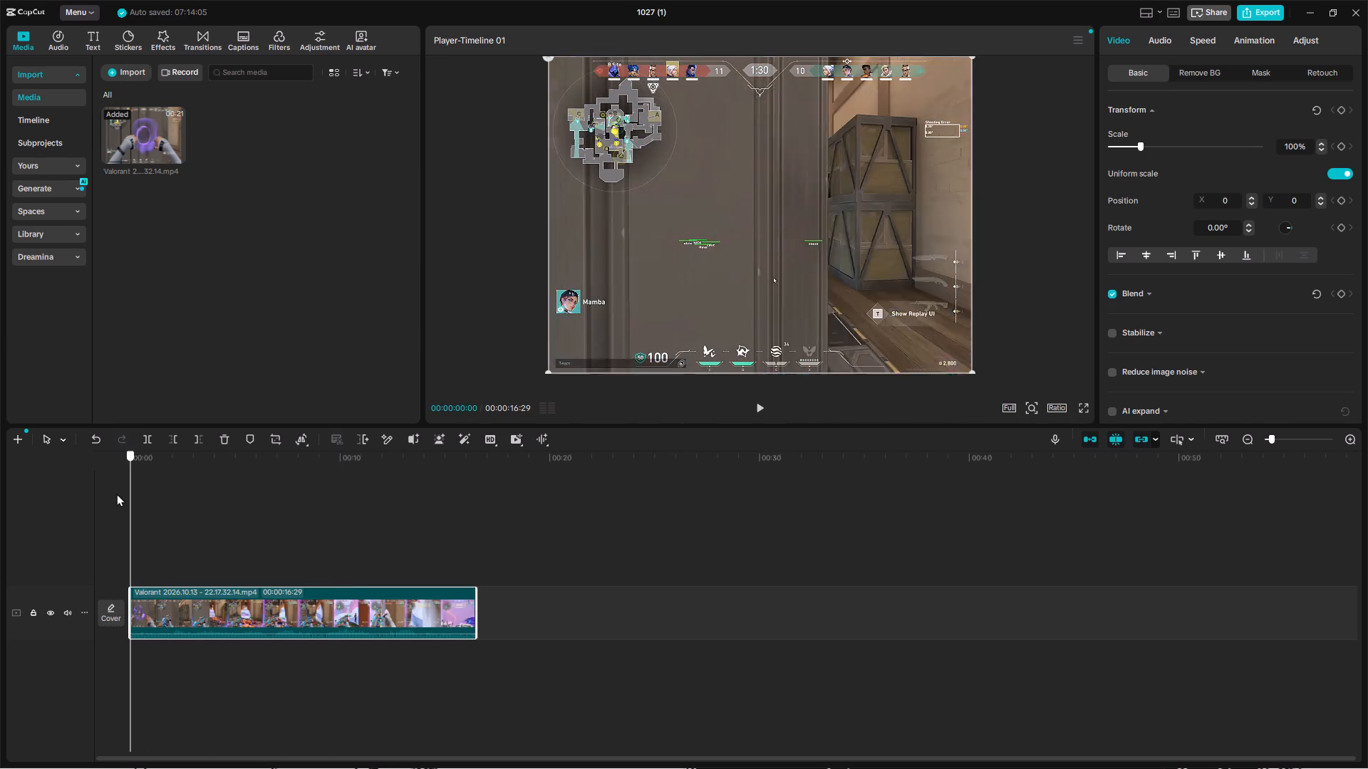
{"action": "left_click_drag", "start_coordinate": [116, 493], "coordinate": [118, 493]}
{"action": "left_click", "coordinate": [762, 402]}
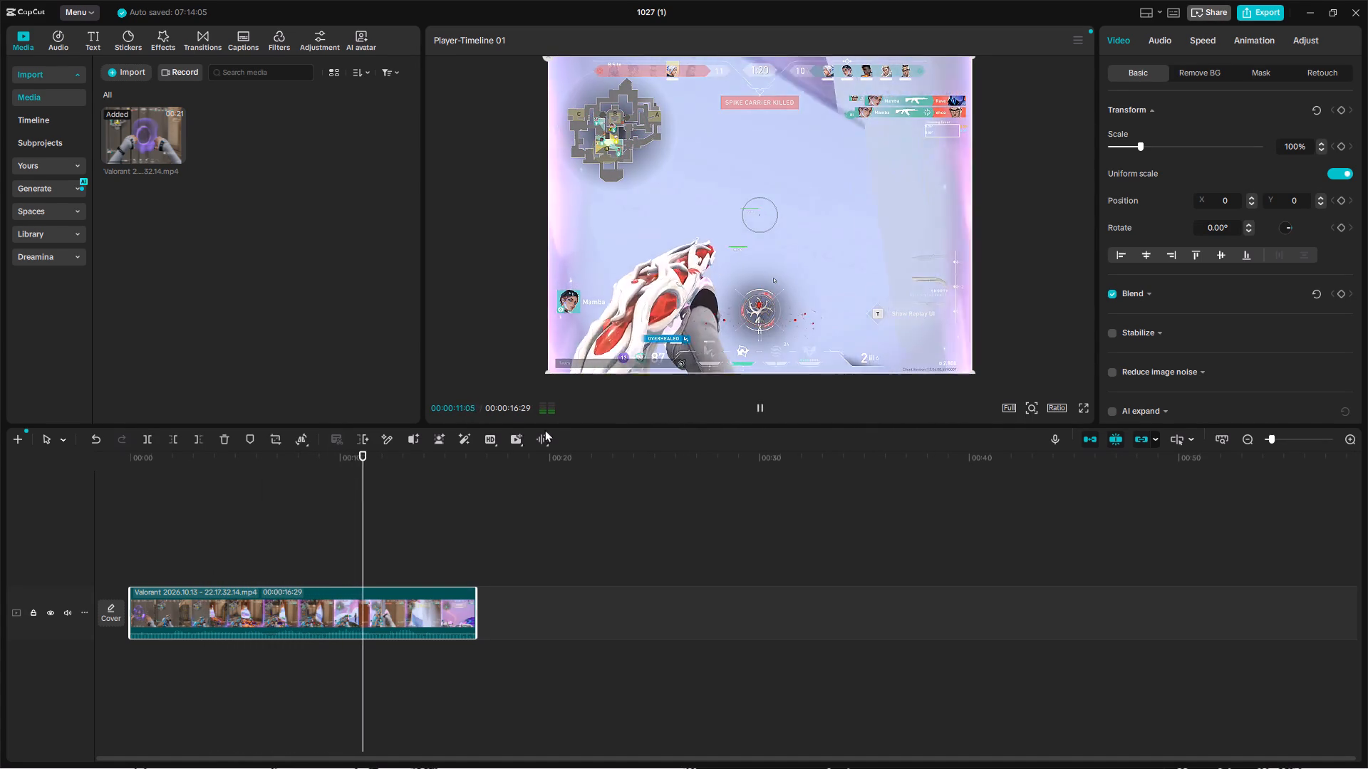
{"action": "left_click_drag", "start_coordinate": [367, 459], "coordinate": [328, 456]}
{"action": "left_click", "coordinate": [755, 404]}
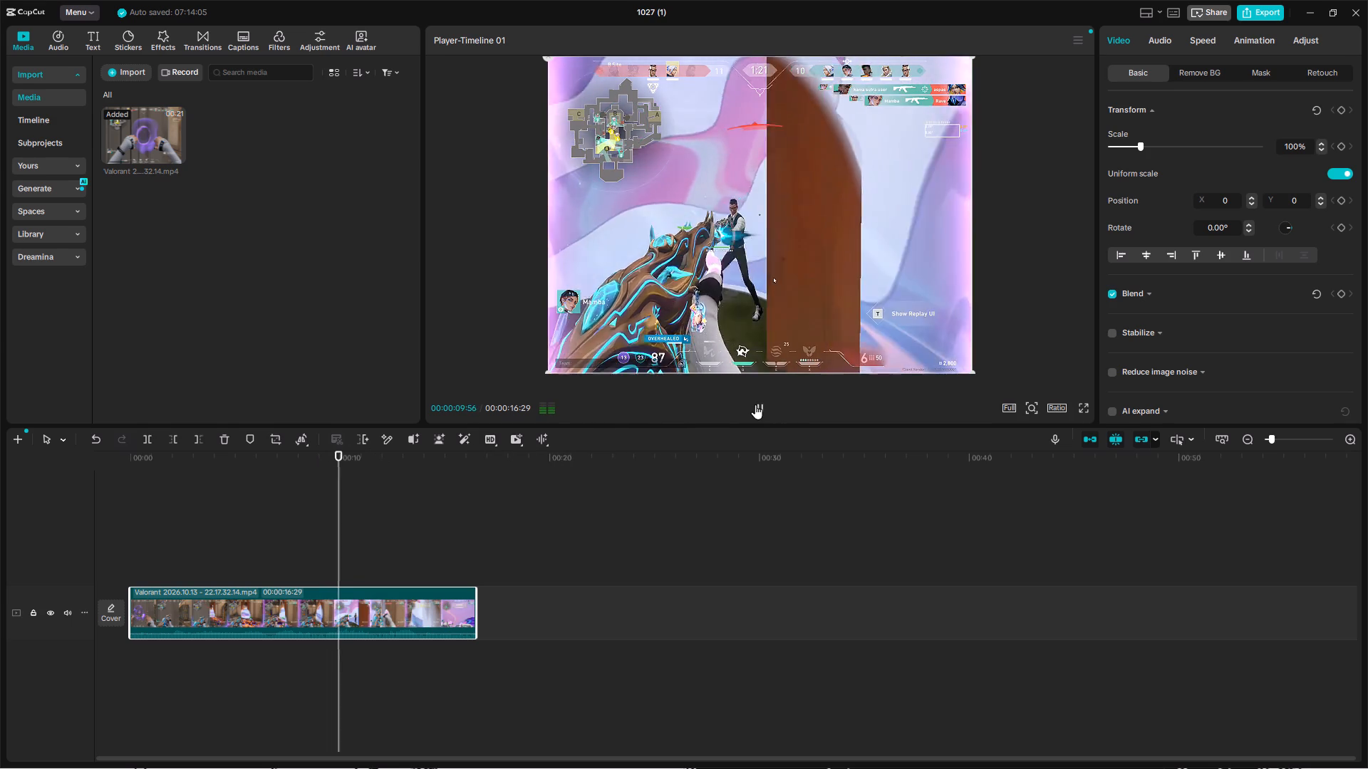
{"action": "left_click_drag", "start_coordinate": [356, 469], "coordinate": [294, 469]}
{"action": "left_click", "coordinate": [766, 404]}
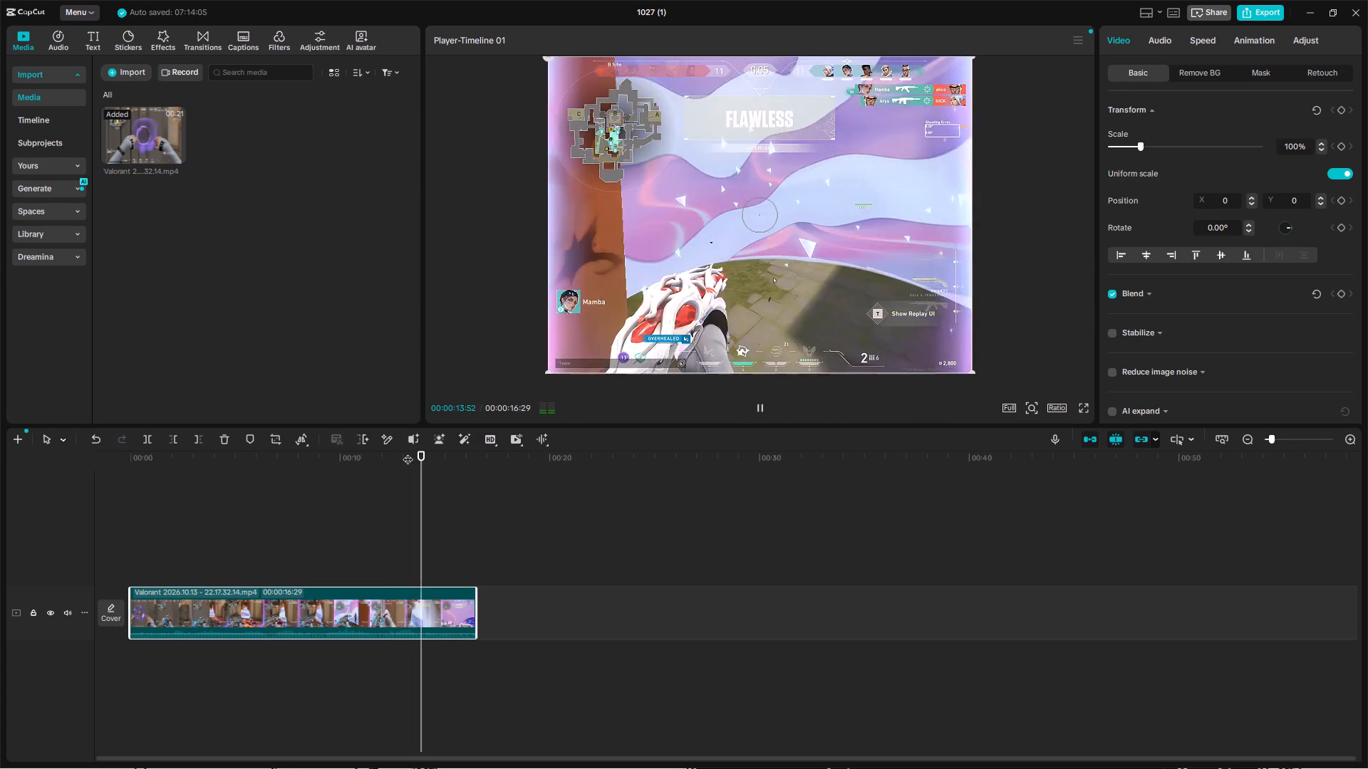
Find the end of the last kill around the 10-second mark and trim away everything after 00:00:10:46.
{"action": "left_click_drag", "start_coordinate": [408, 452], "coordinate": [388, 456]}
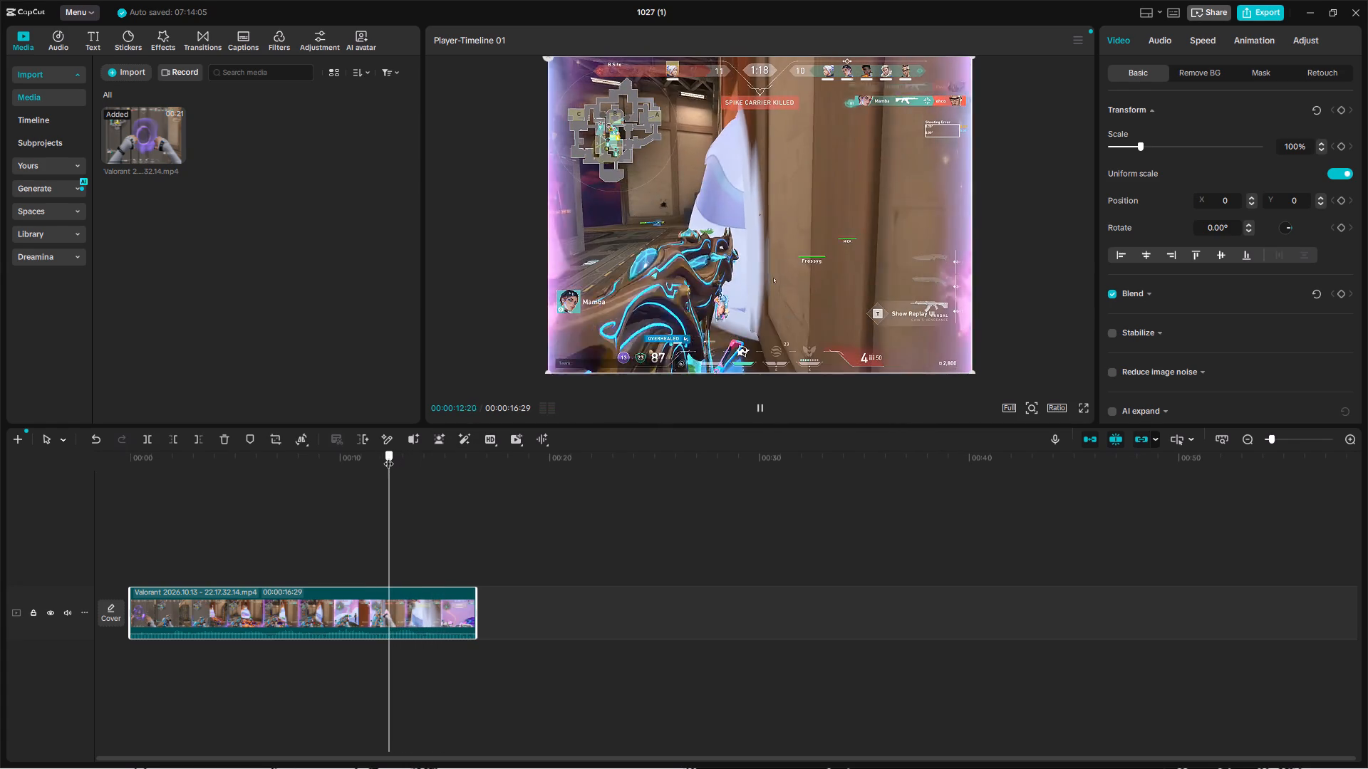
{"action": "left_click_drag", "start_coordinate": [388, 456], "coordinate": [360, 460]}
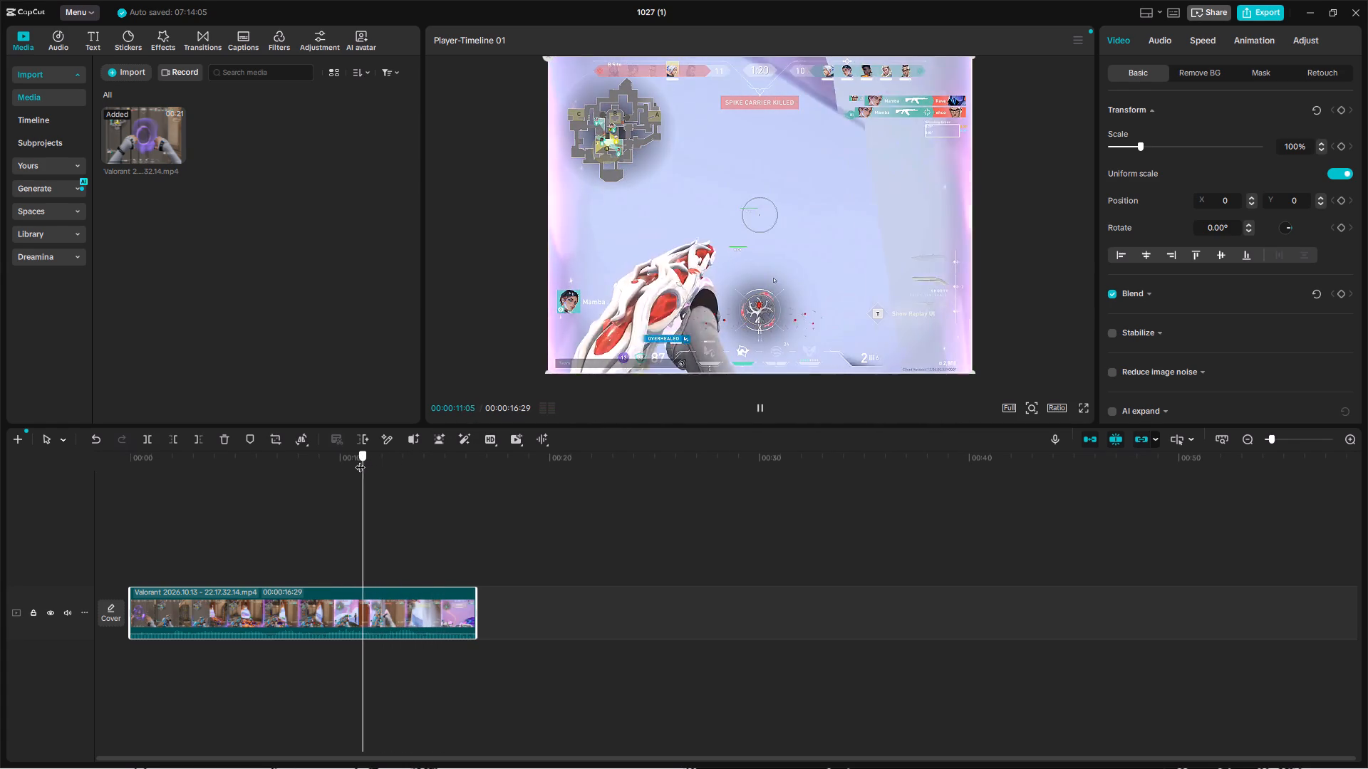
{"action": "left_click_drag", "start_coordinate": [360, 460], "coordinate": [346, 461]}
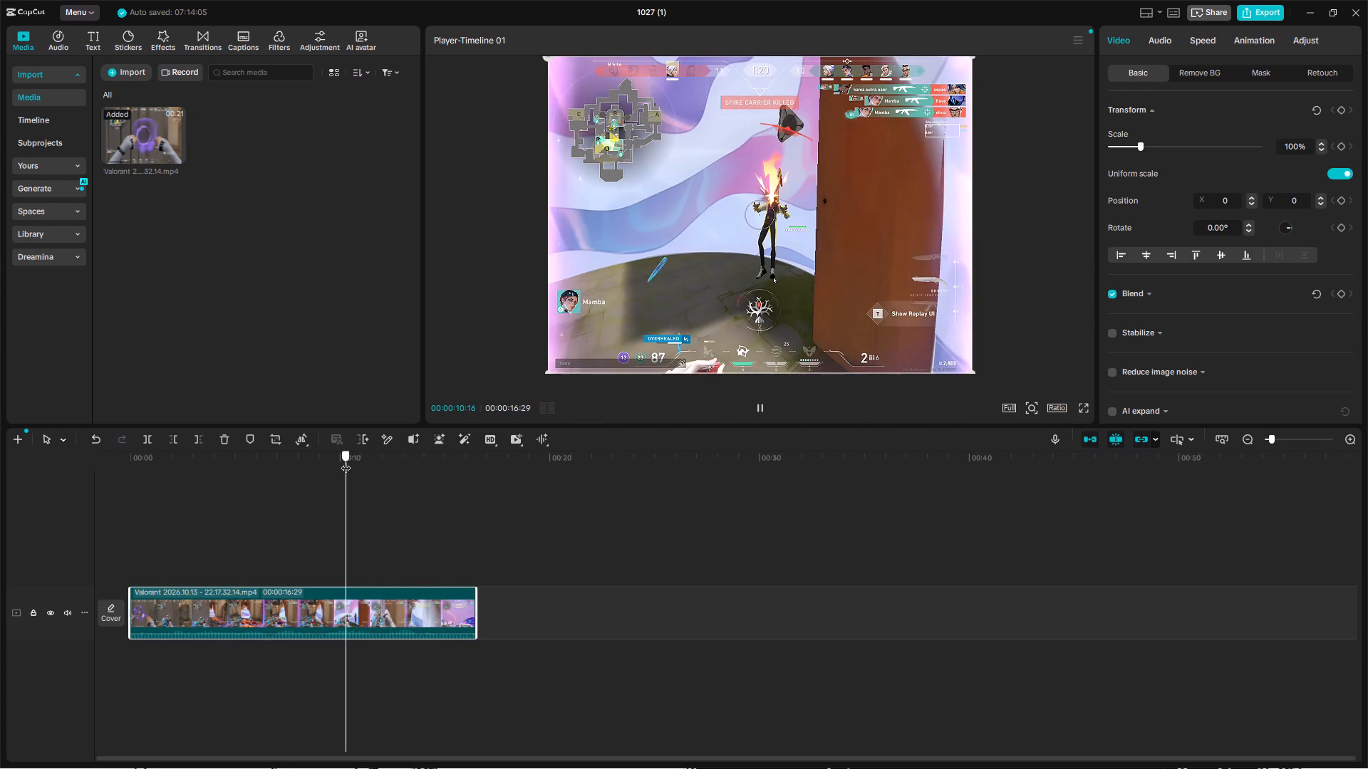
{"action": "left_click_drag", "start_coordinate": [346, 461], "coordinate": [349, 461]}
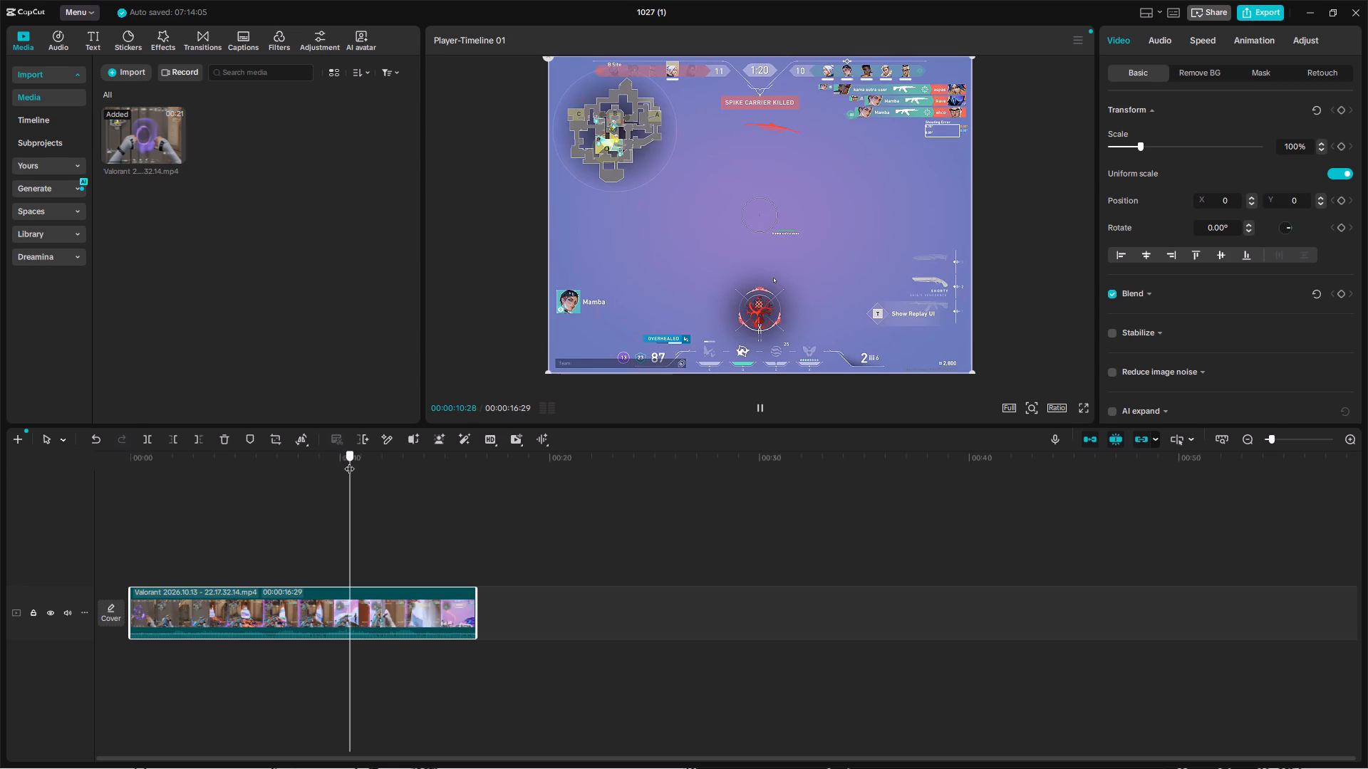
{"action": "left_click_drag", "start_coordinate": [349, 461], "coordinate": [338, 463]}
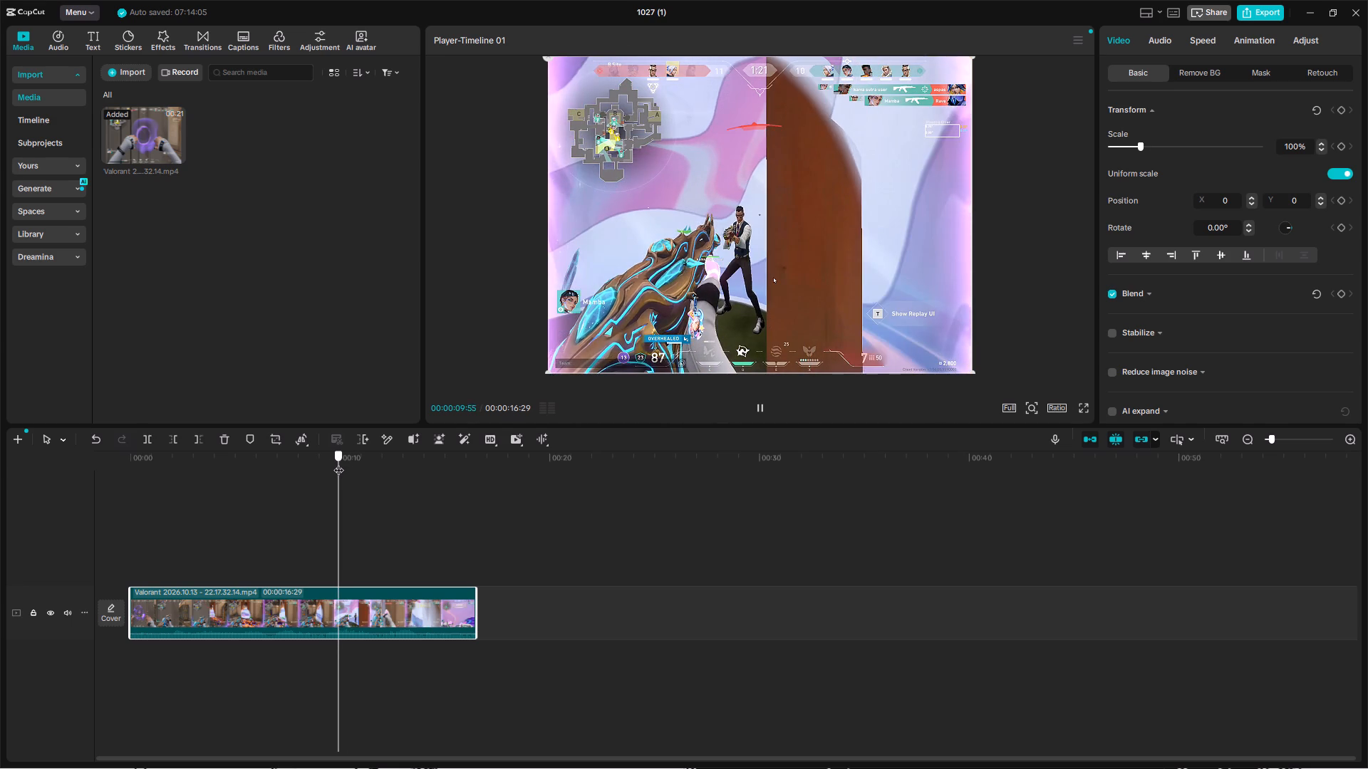
{"action": "left_click_drag", "start_coordinate": [338, 463], "coordinate": [346, 463]}
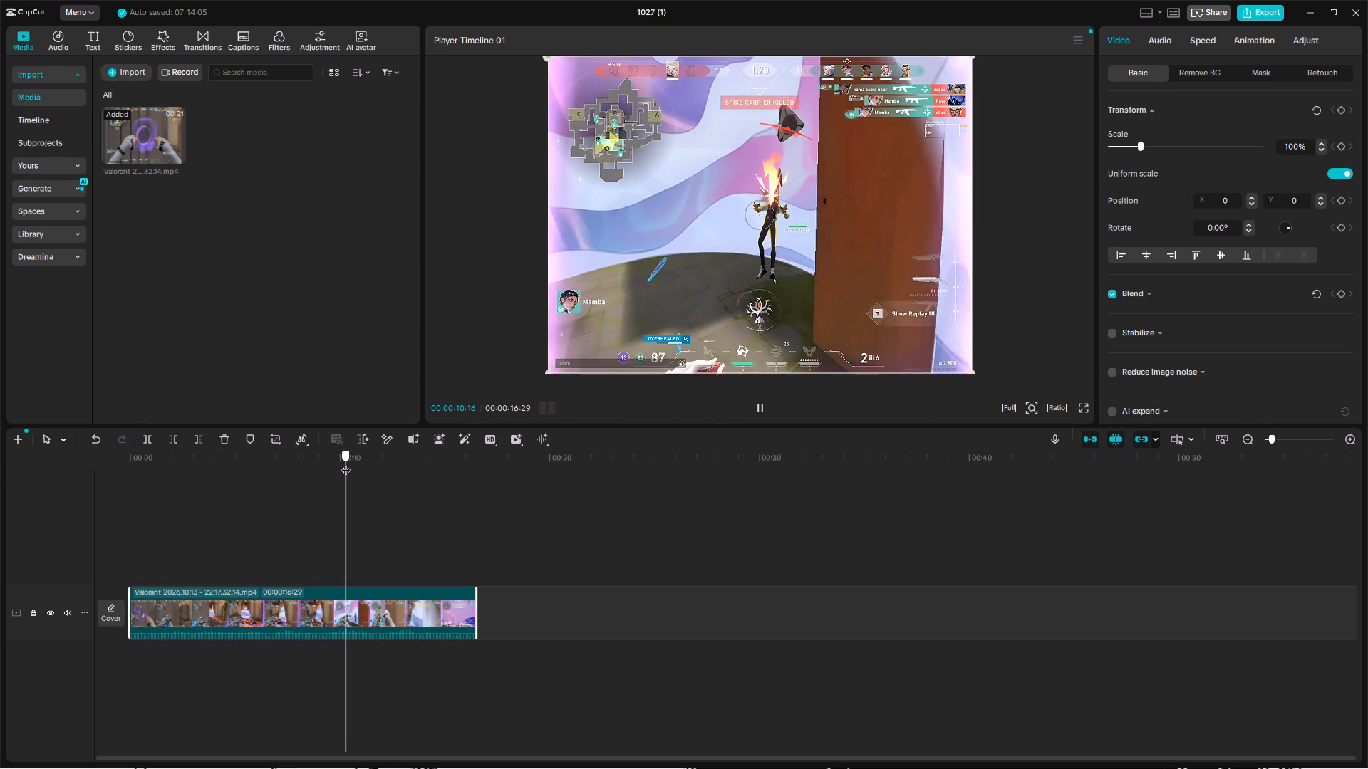
{"action": "left_click_drag", "start_coordinate": [346, 463], "coordinate": [348, 463]}
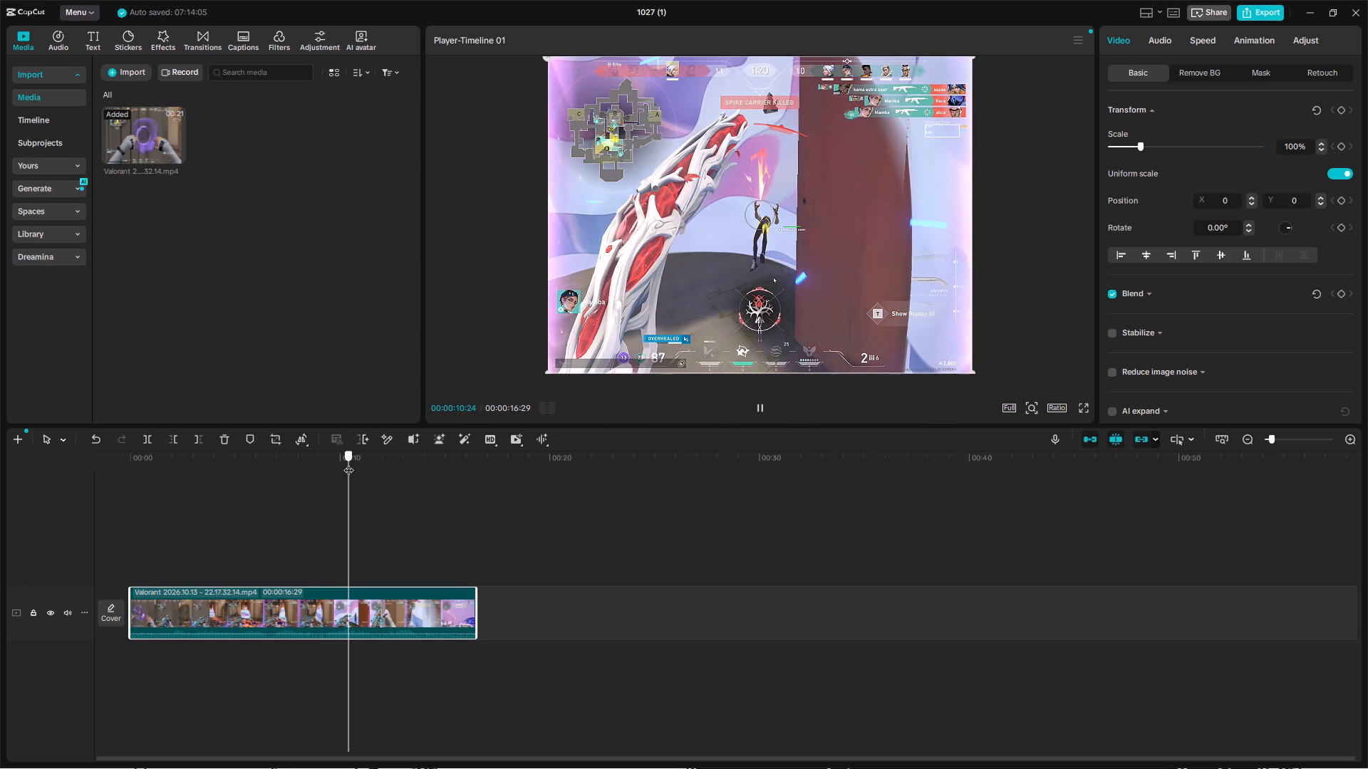
{"action": "left_click_drag", "start_coordinate": [348, 463], "coordinate": [352, 463]}
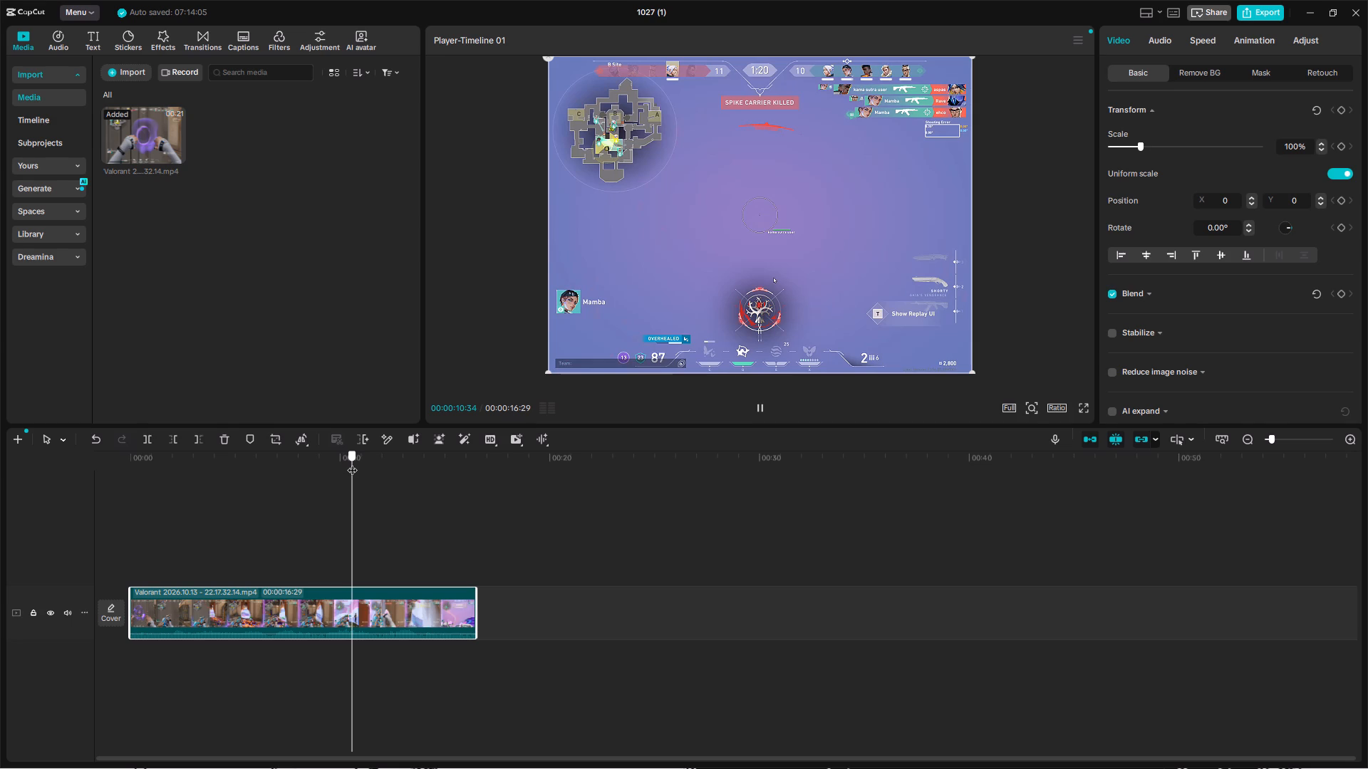
{"action": "left_click_drag", "start_coordinate": [352, 463], "coordinate": [348, 463]}
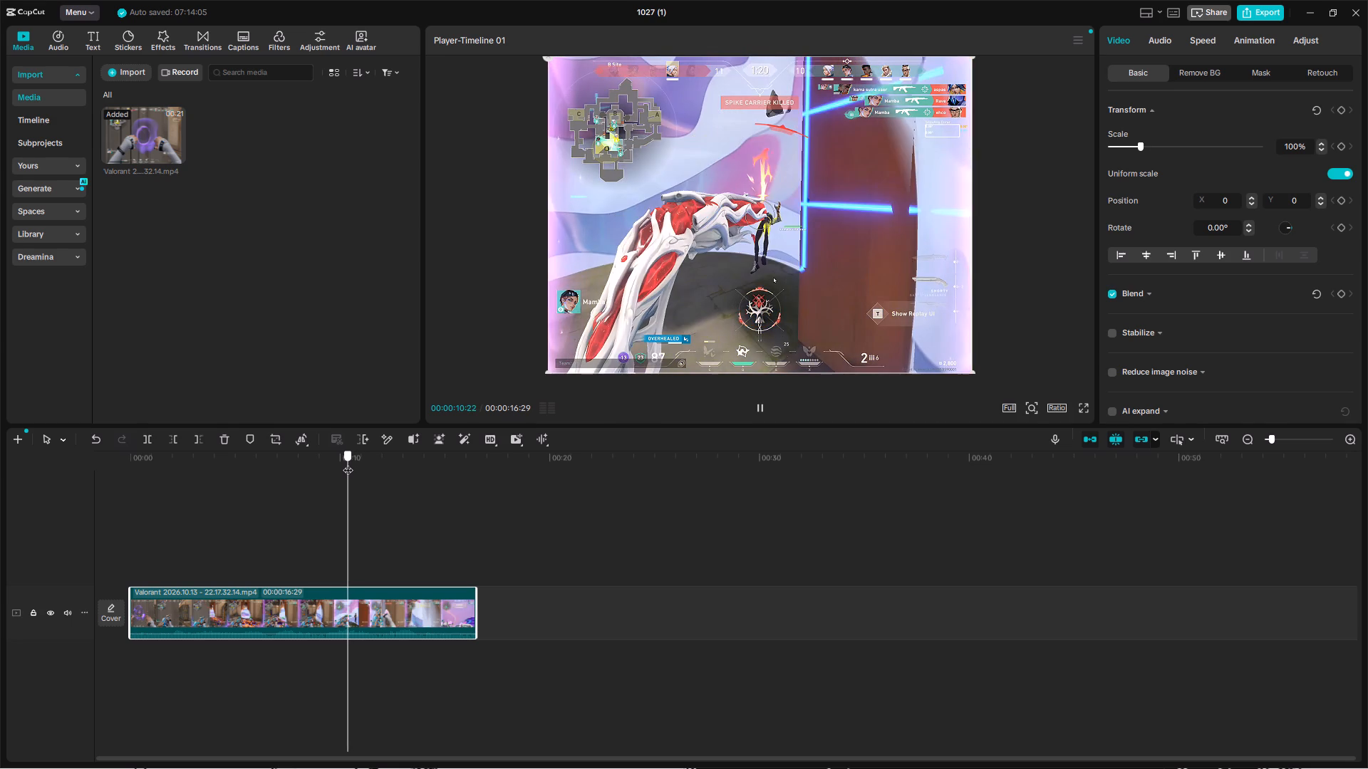
{"action": "left_click_drag", "start_coordinate": [348, 463], "coordinate": [350, 463]}
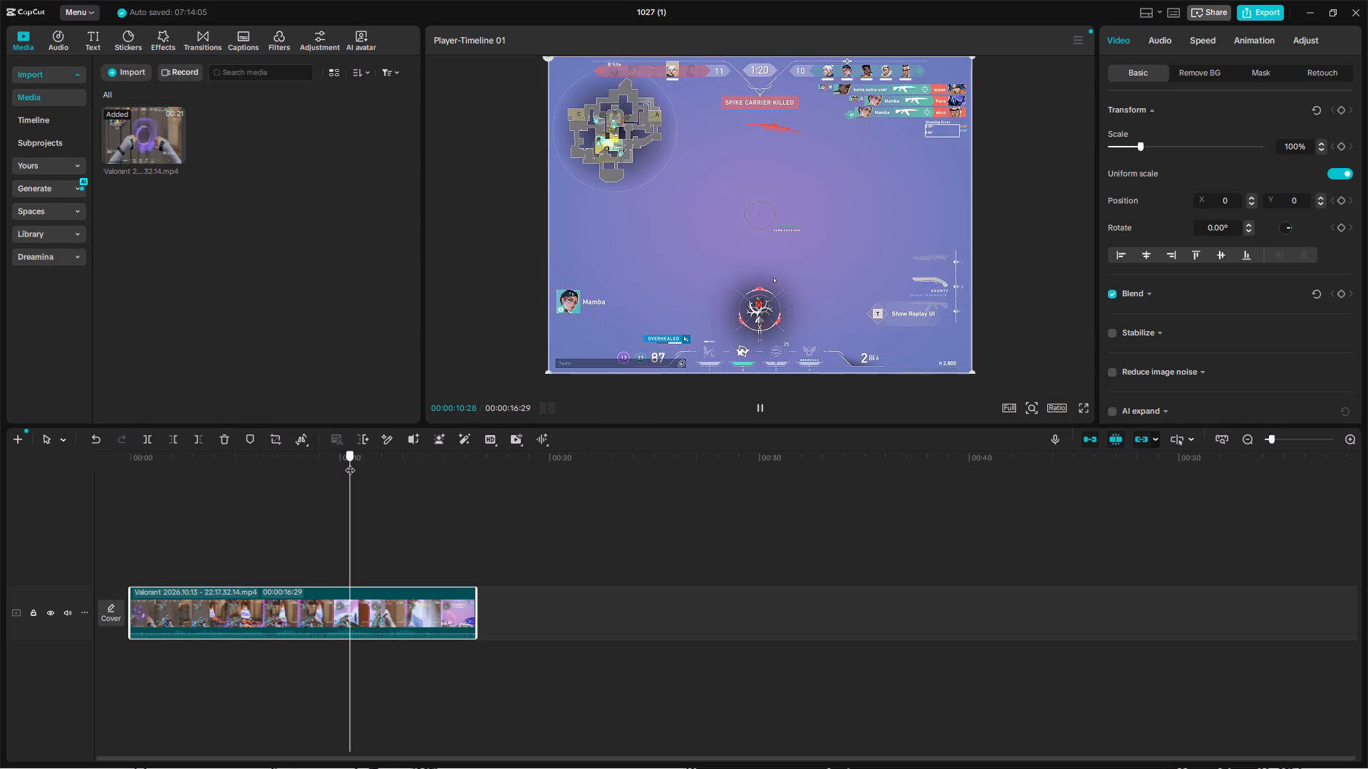
{"action": "left_click_drag", "start_coordinate": [350, 463], "coordinate": [356, 463]}
{"action": "left_click", "coordinate": [204, 437]}
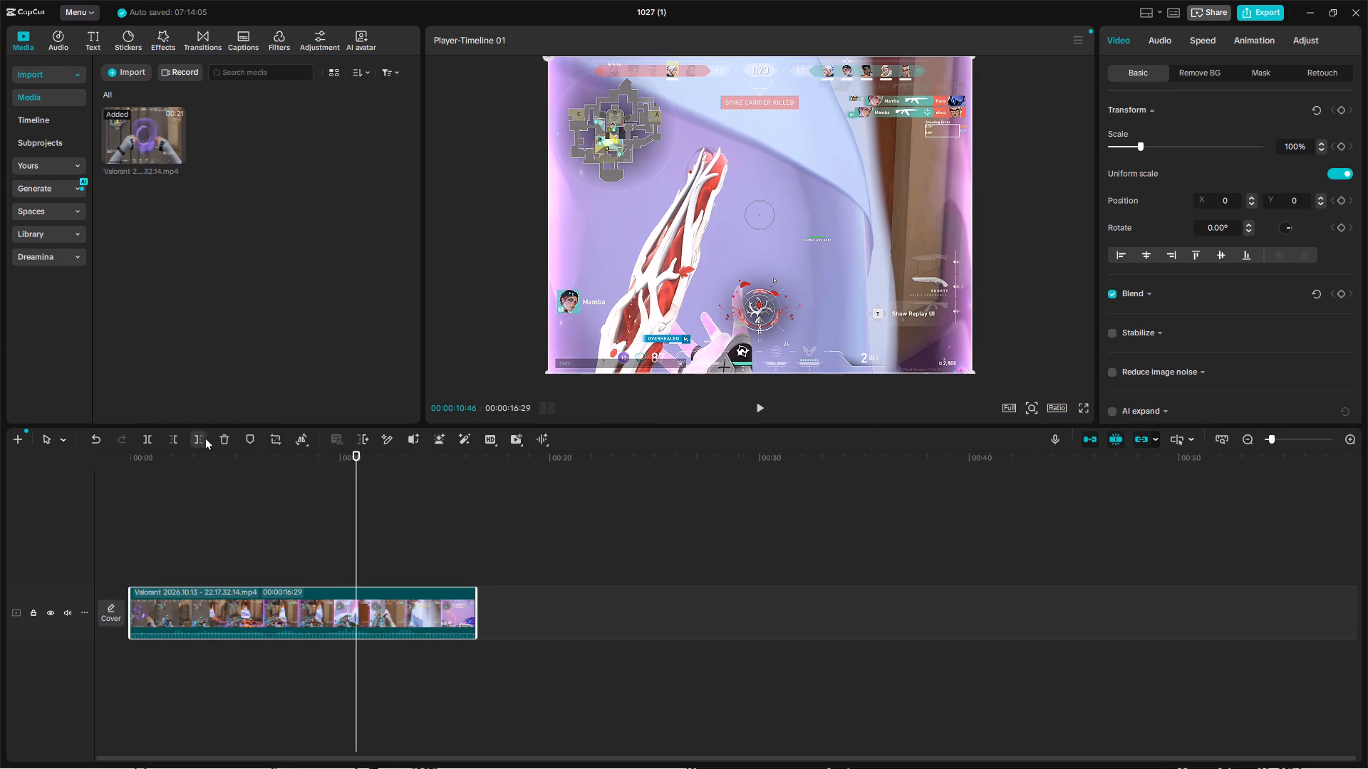
Replay the shortened clip, rechecking its final second, and trim its end back to 00:00:10:39.
{"action": "left_click_drag", "start_coordinate": [352, 451], "coordinate": [171, 466]}
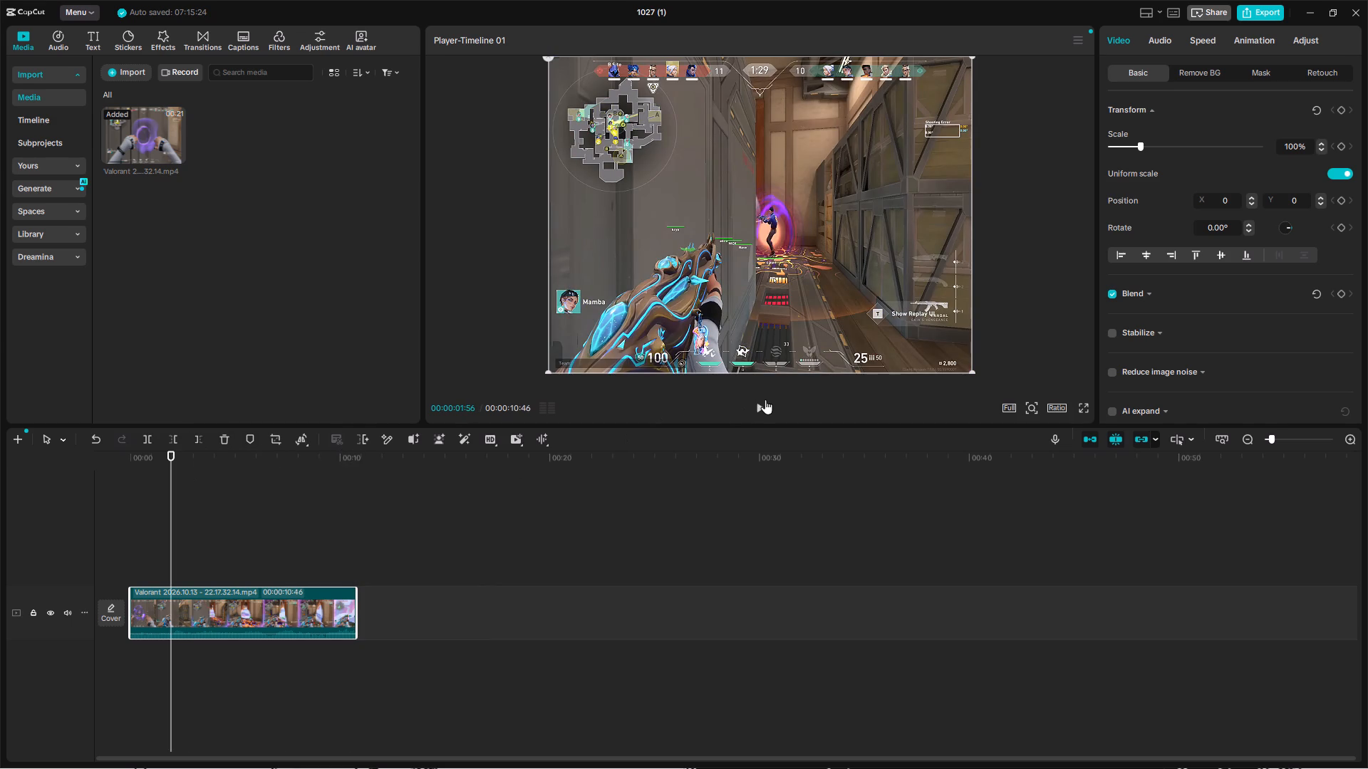
{"action": "left_click", "coordinate": [765, 401]}
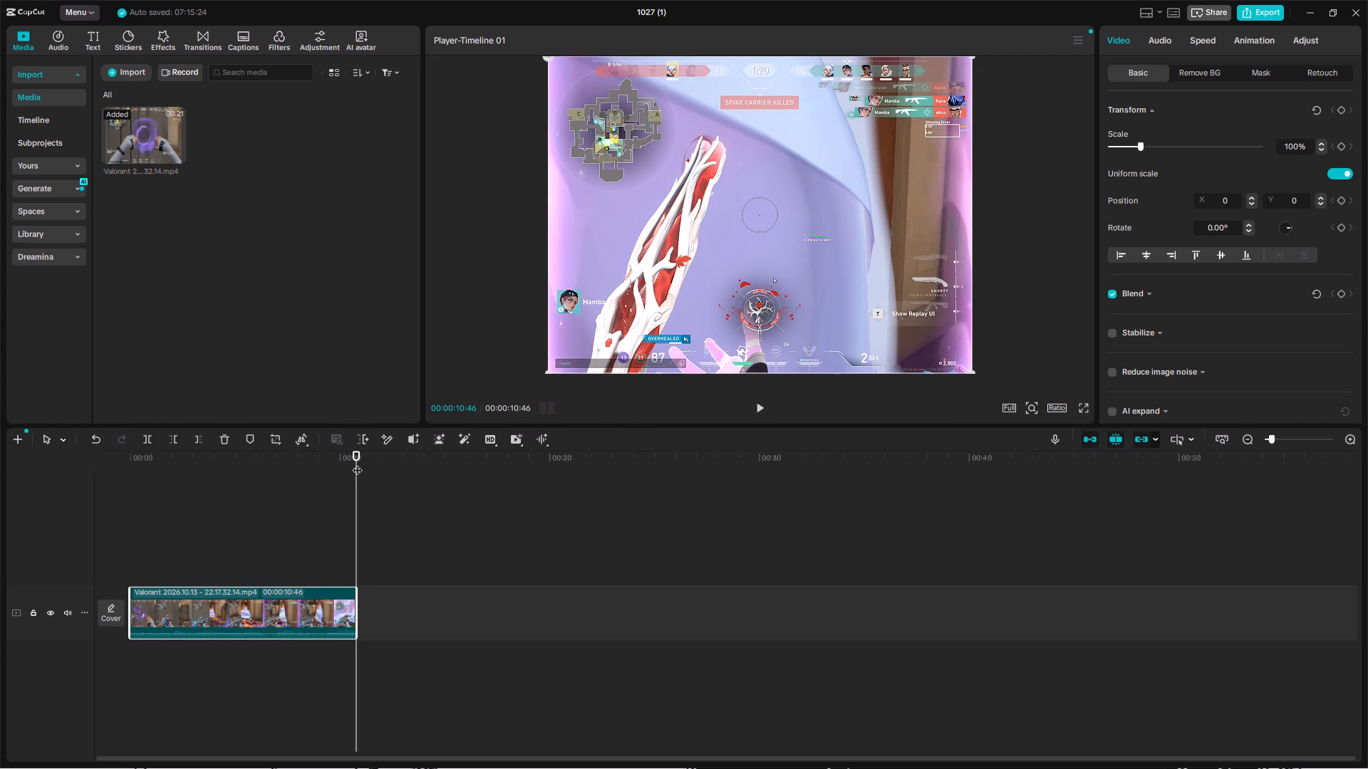
{"action": "left_click_drag", "start_coordinate": [355, 451], "coordinate": [348, 454]}
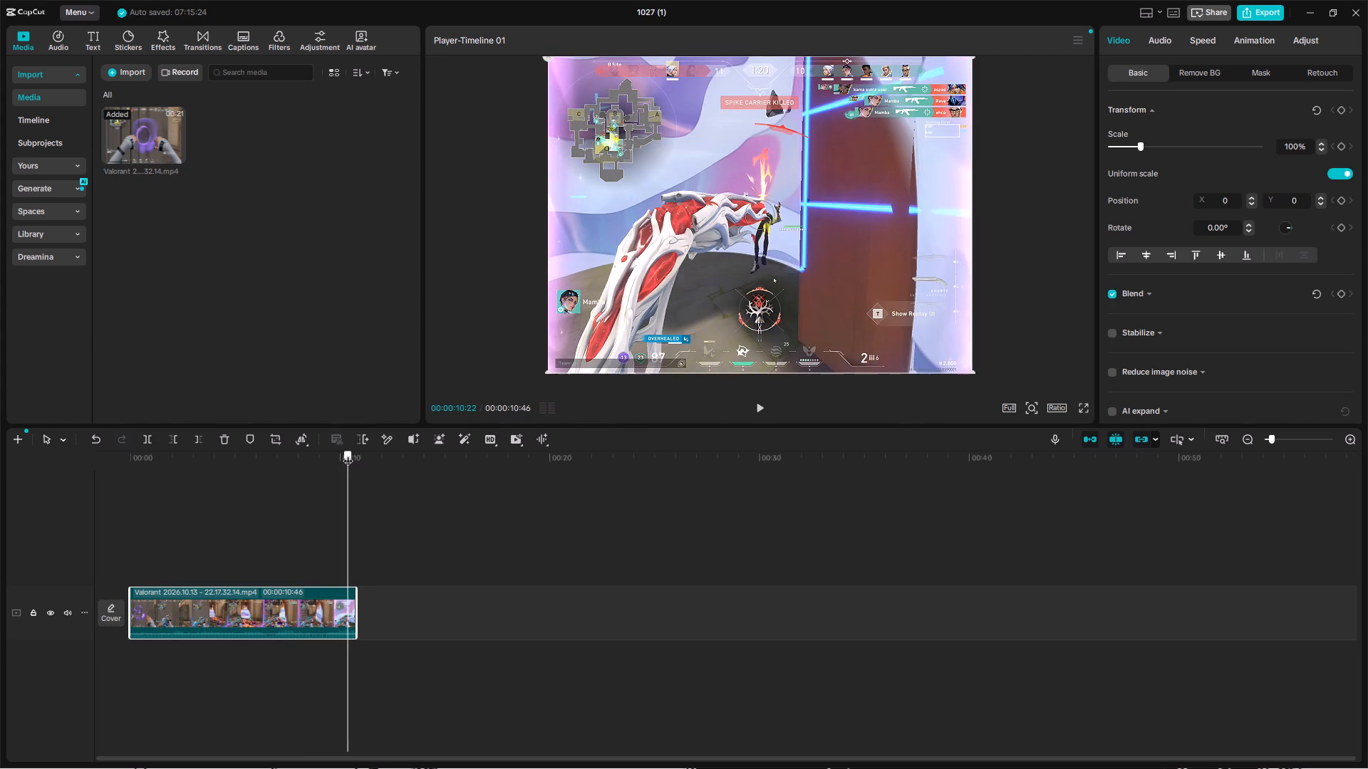
{"action": "left_click_drag", "start_coordinate": [348, 454], "coordinate": [333, 459]}
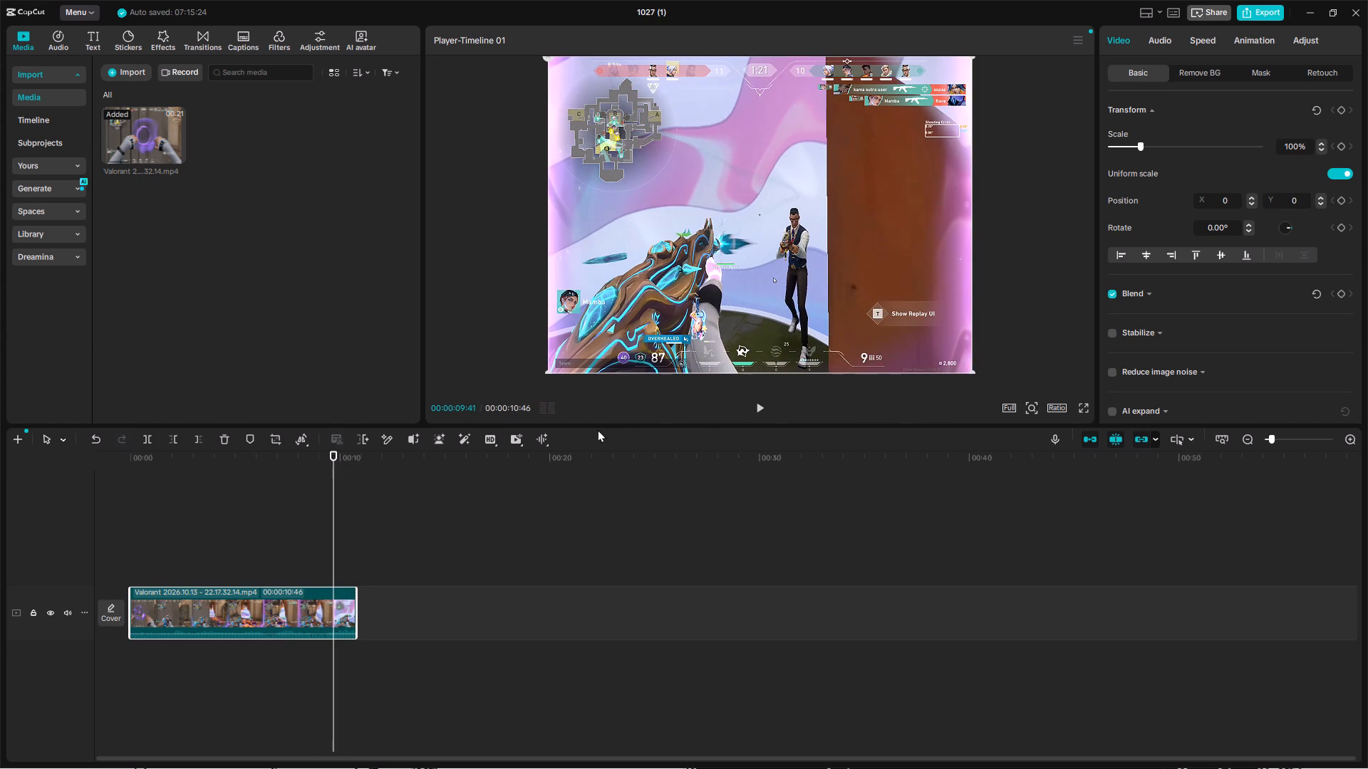
{"action": "left_click", "coordinate": [752, 409]}
{"action": "left_click", "coordinate": [752, 409]}
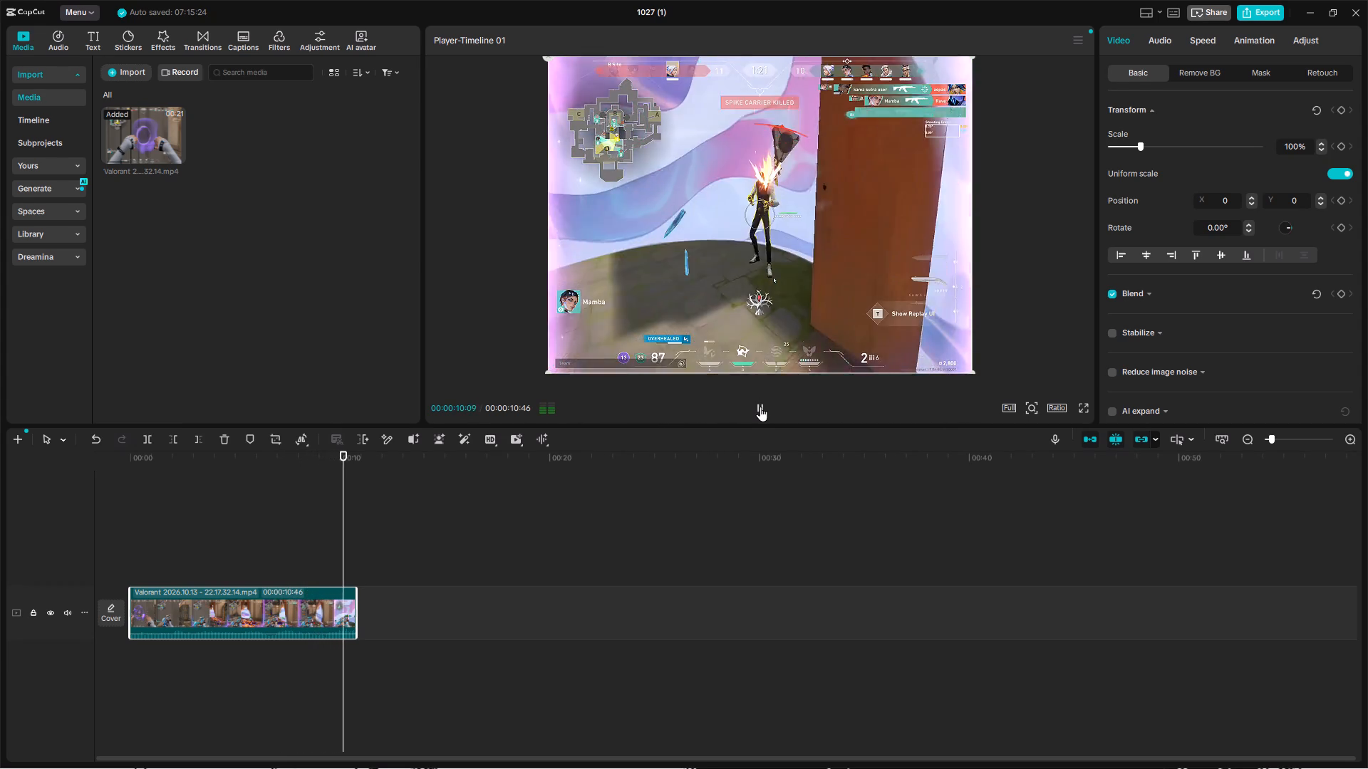
{"action": "left_click", "coordinate": [760, 407]}
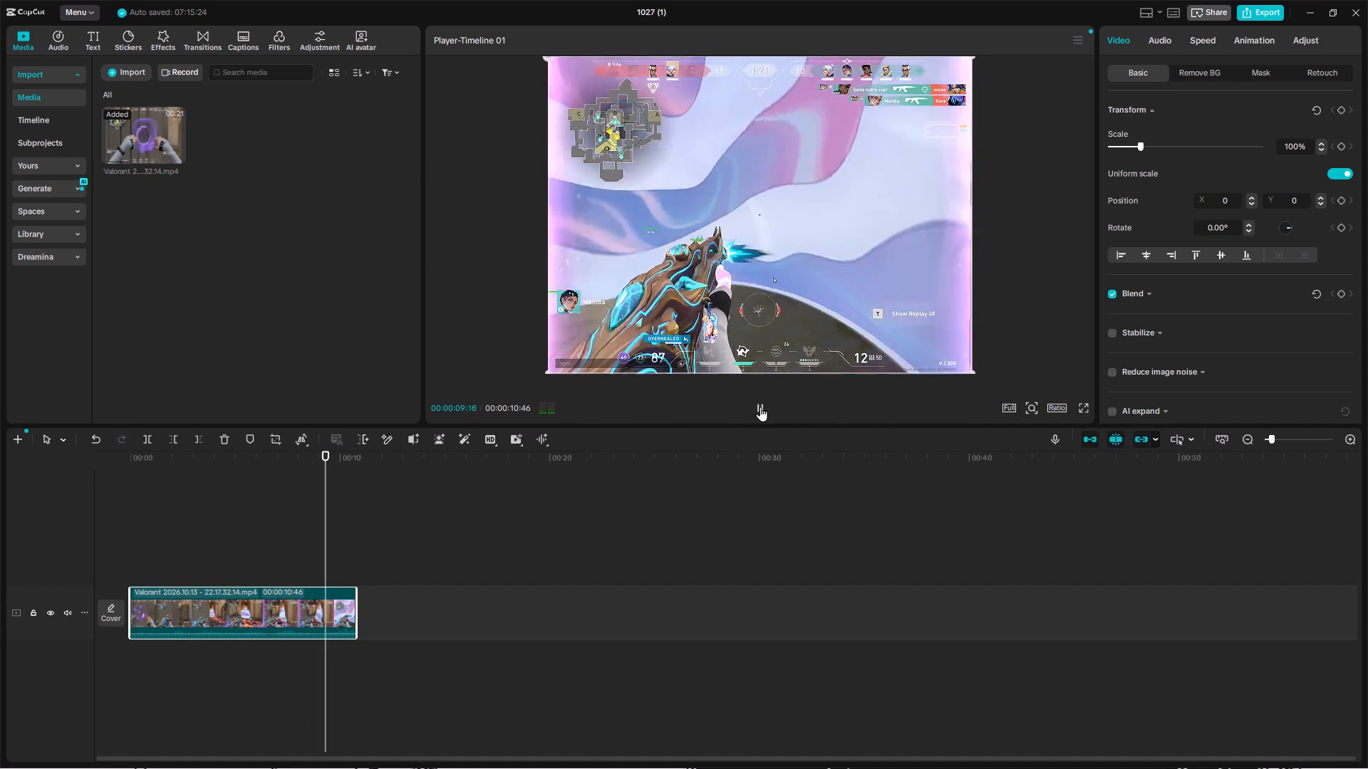
{"action": "left_click", "coordinate": [760, 407]}
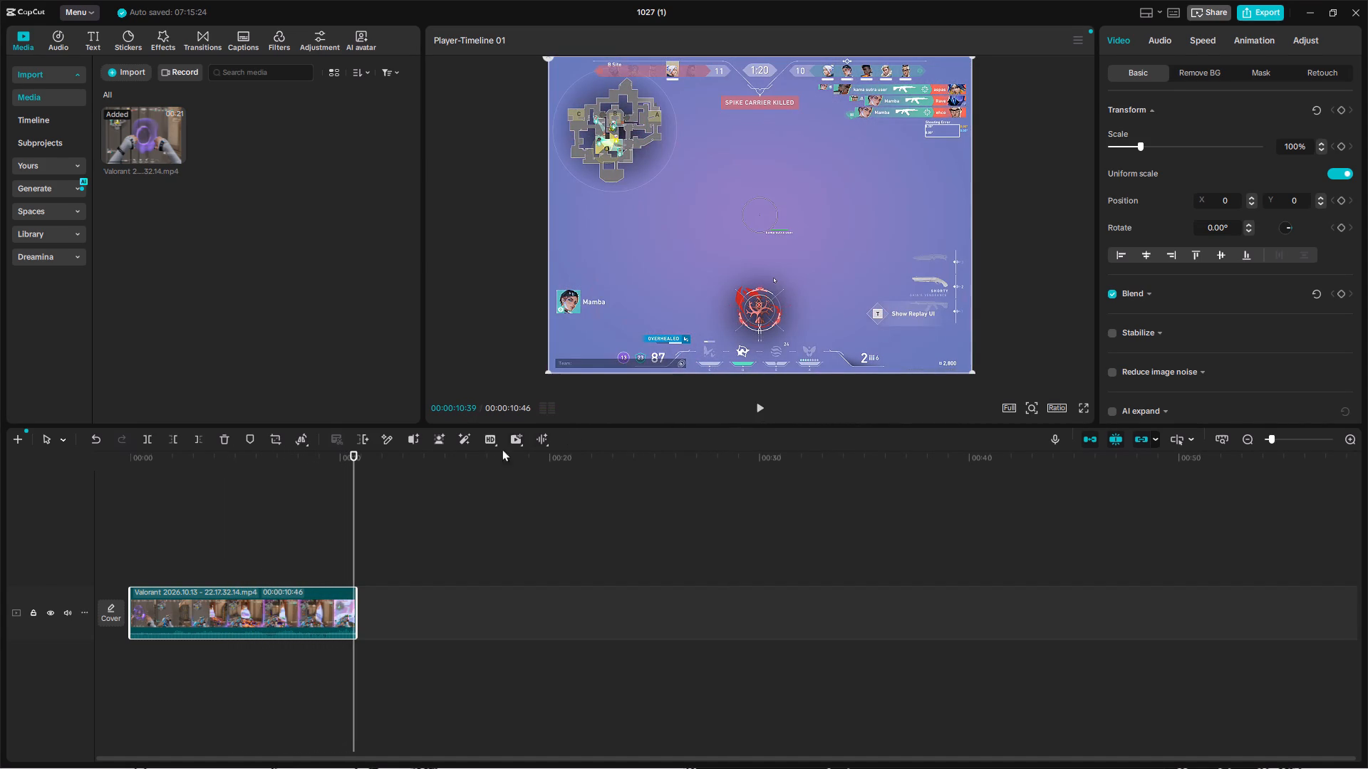
{"action": "left_click", "coordinate": [201, 436]}
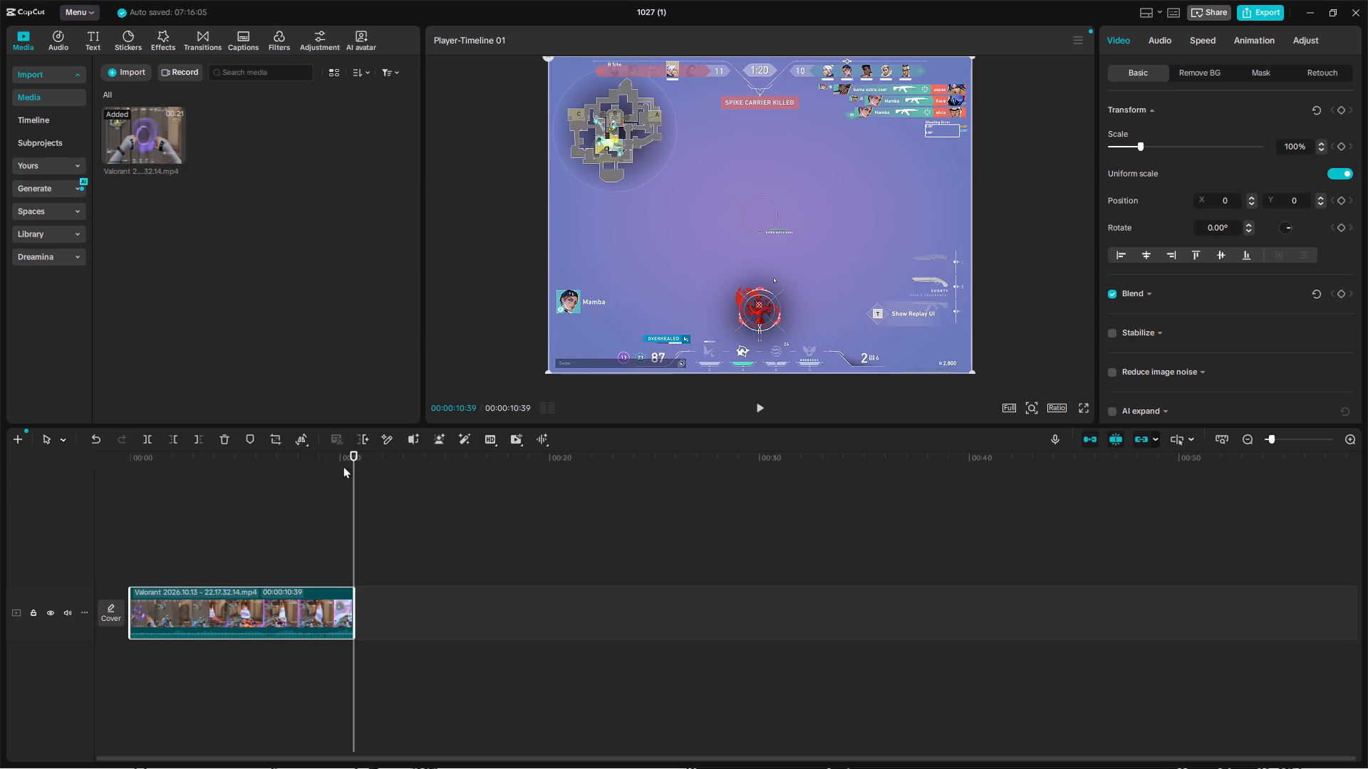
Export the finished highlight as 1027 (1)(10) in 1080P, H.264, mp4 at 60fps, and dismiss the sharing window.
{"action": "left_click_drag", "start_coordinate": [356, 463], "coordinate": [246, 473]}
{"action": "left_click", "coordinate": [1260, 14]}
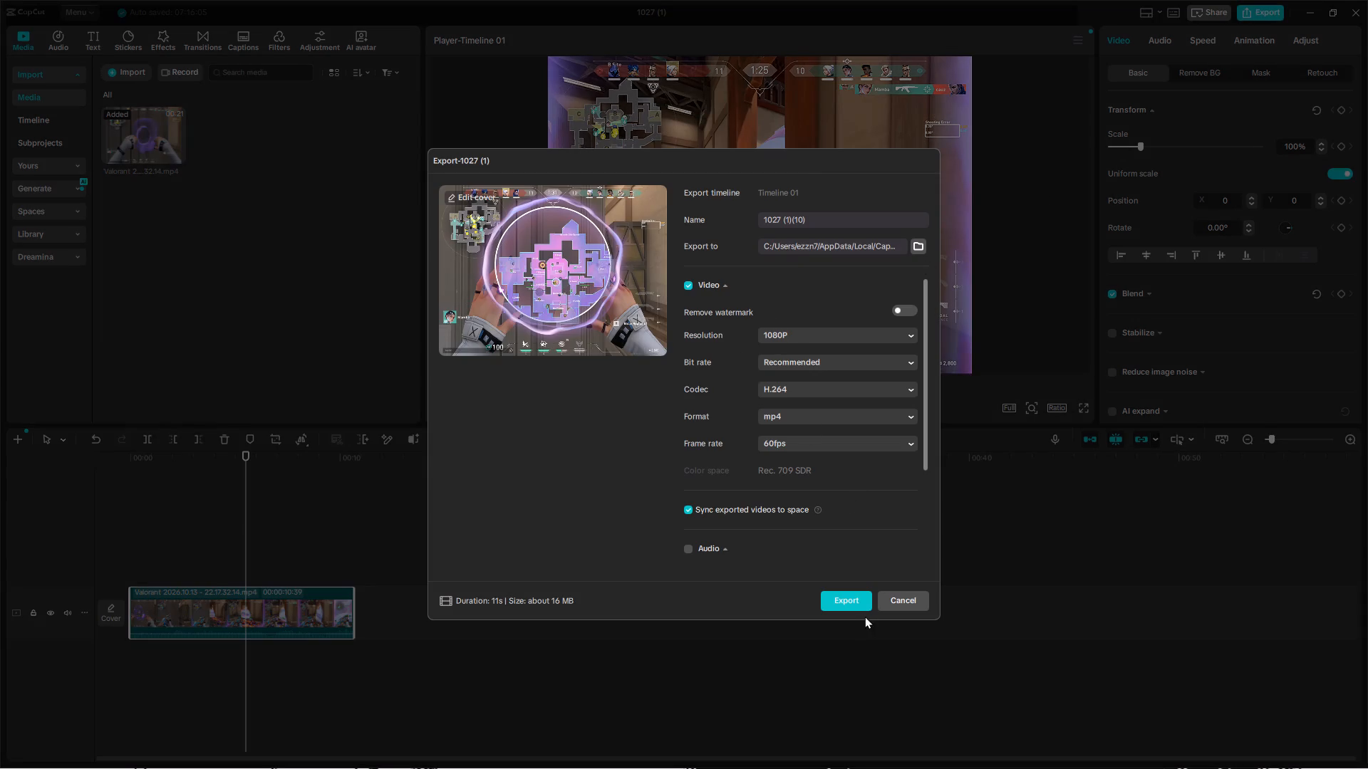
{"action": "left_click", "coordinate": [862, 605]}
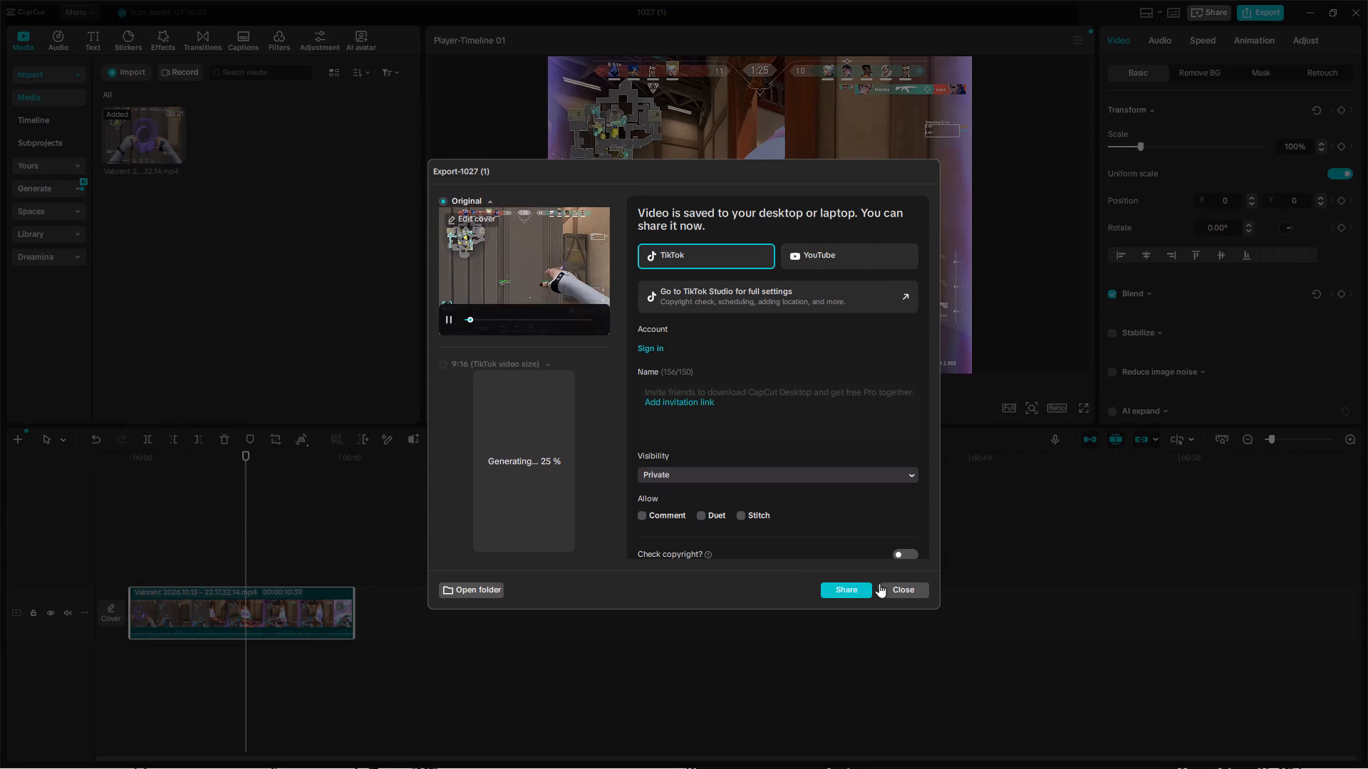
{"action": "left_click", "coordinate": [894, 587]}
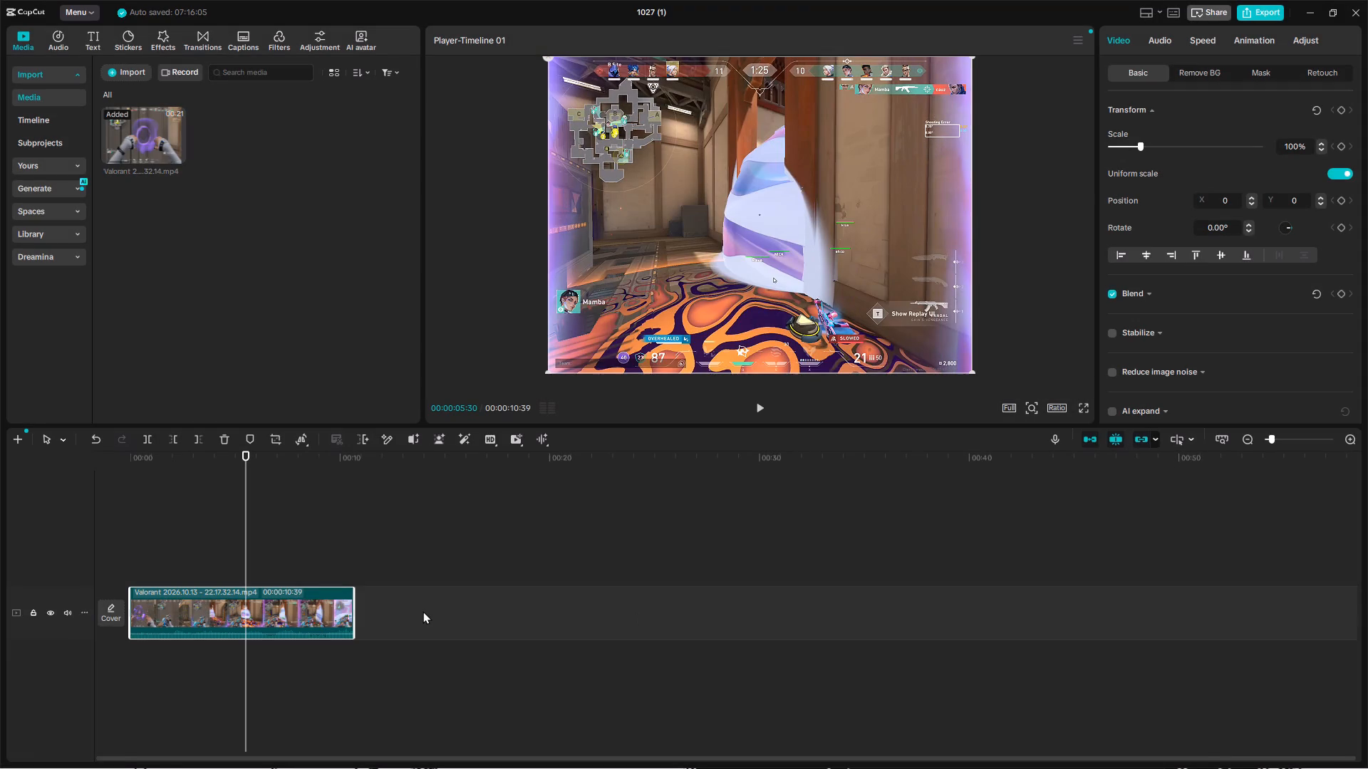
Delete the exported 22.17.32.14 clip from the project media, clearing it from the timeline as well.
{"action": "right_click", "coordinate": [146, 164]}
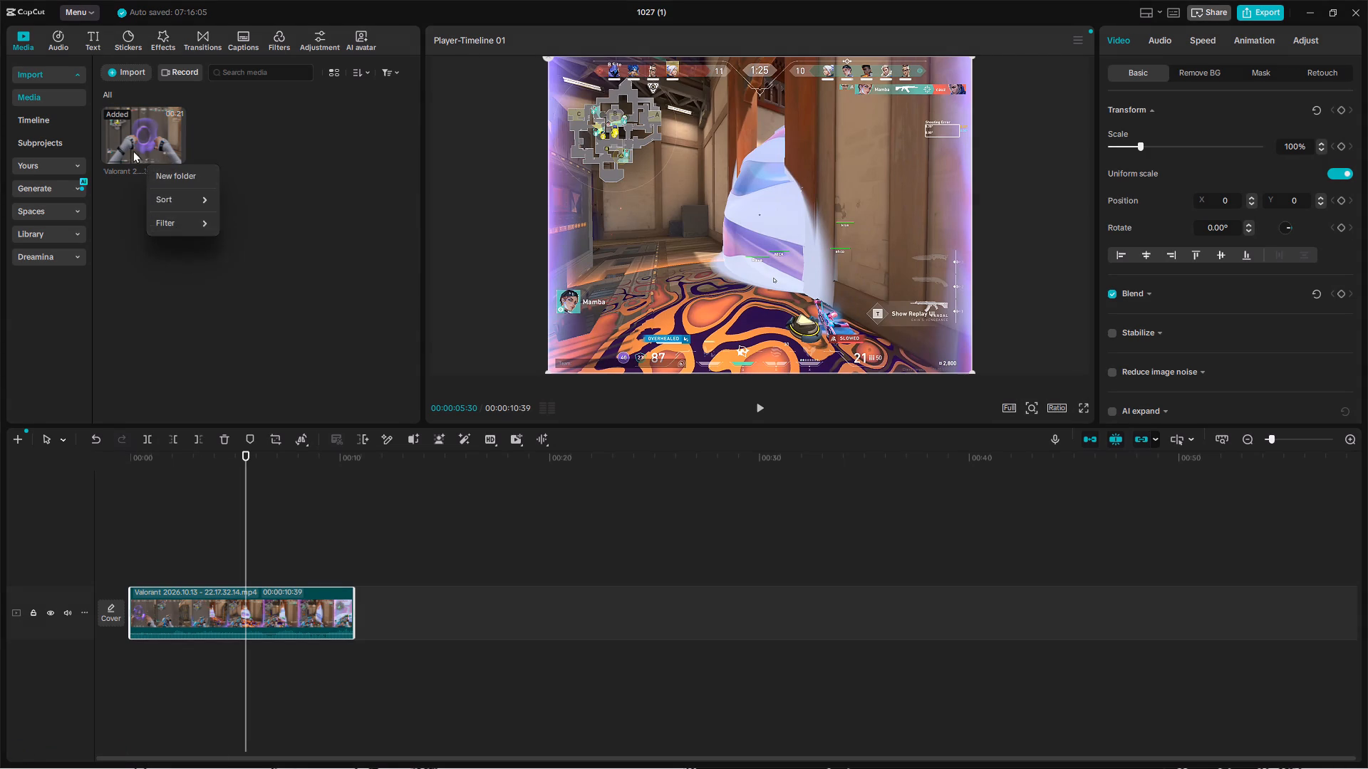
{"action": "right_click", "coordinate": [125, 143]}
{"action": "right_click", "coordinate": [146, 151]}
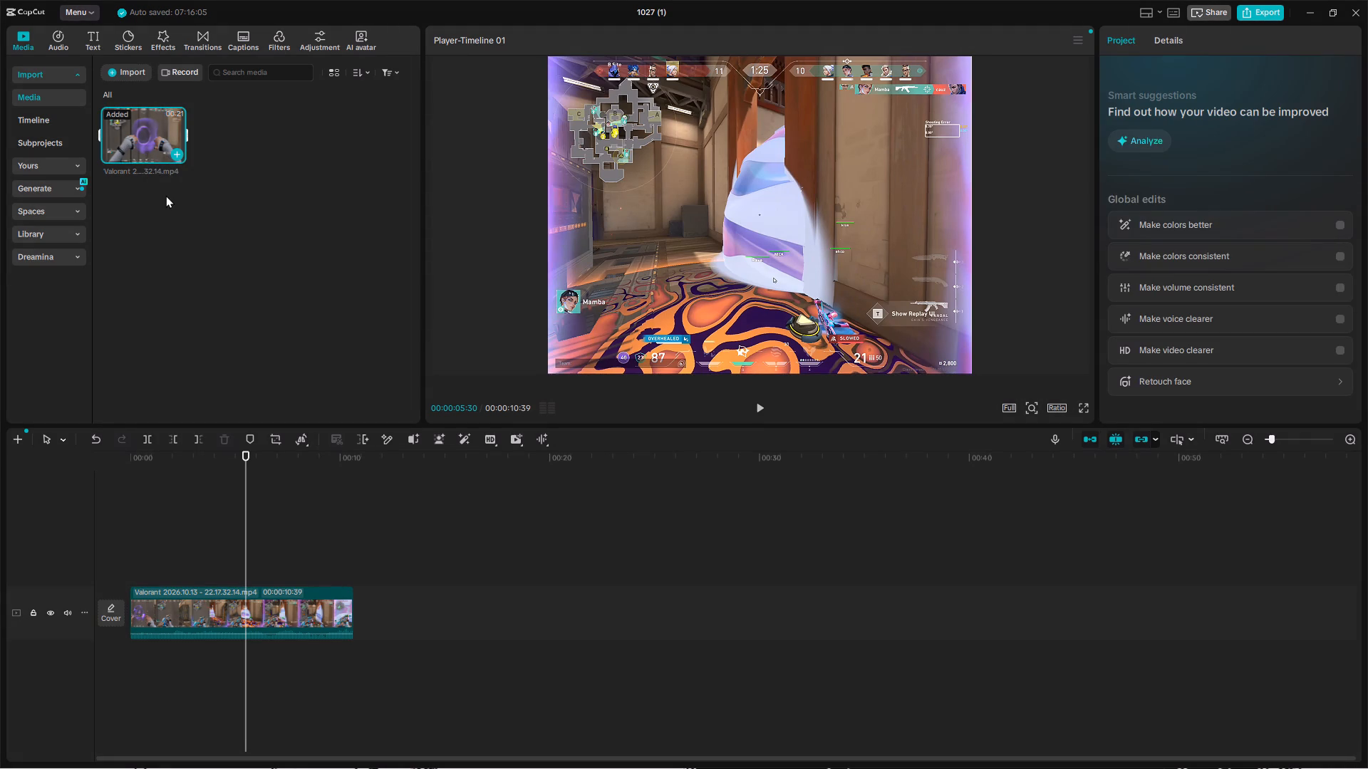
{"action": "left_click", "coordinate": [180, 211]}
{"action": "left_click", "coordinate": [646, 458]}
{"action": "left_click", "coordinate": [646, 451]}
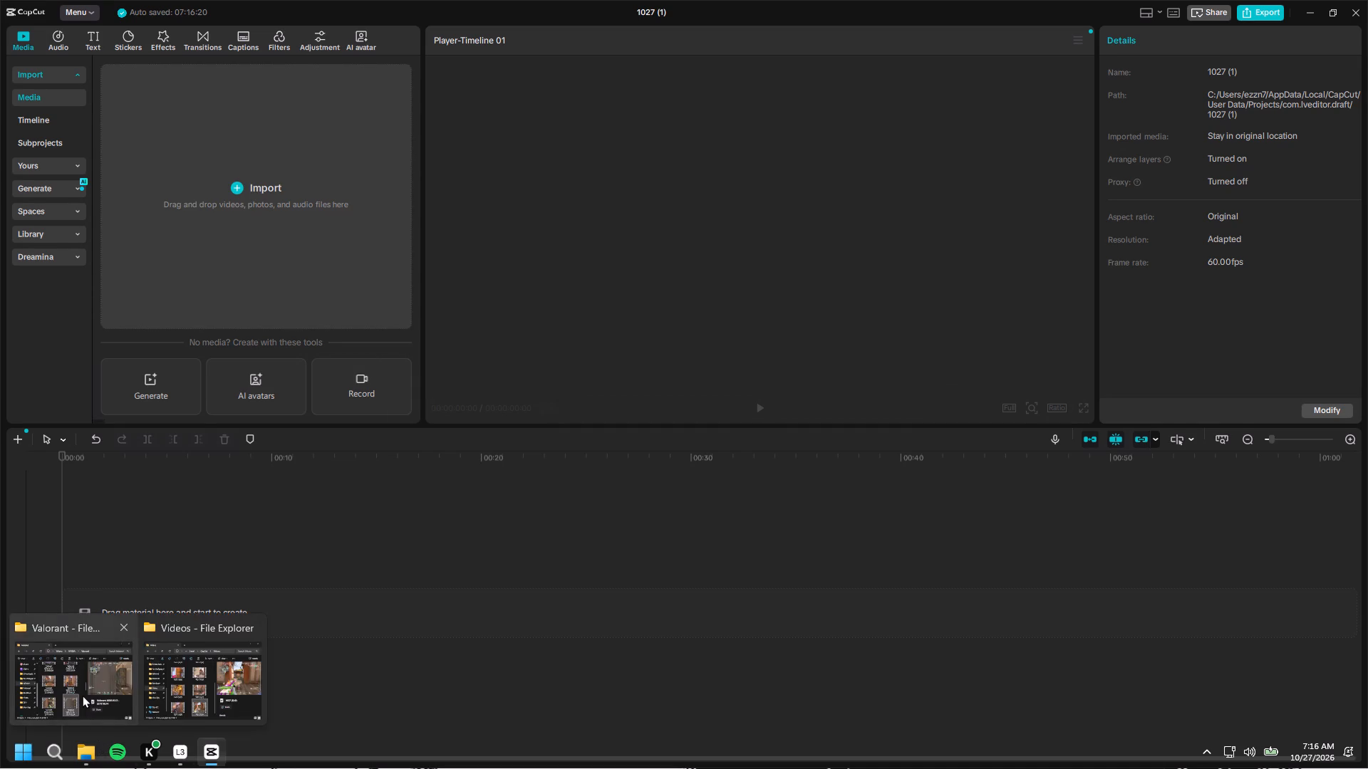
Switch to File Explorer and add the clip Valorant 2026.10.13 - 22.20.30.16 from the Valorant folder to the empty timeline.
{"action": "left_click", "coordinate": [82, 695]}
{"action": "scroll", "coordinate": [694, 558], "scroll_direction": "down", "scroll_amount": 1}
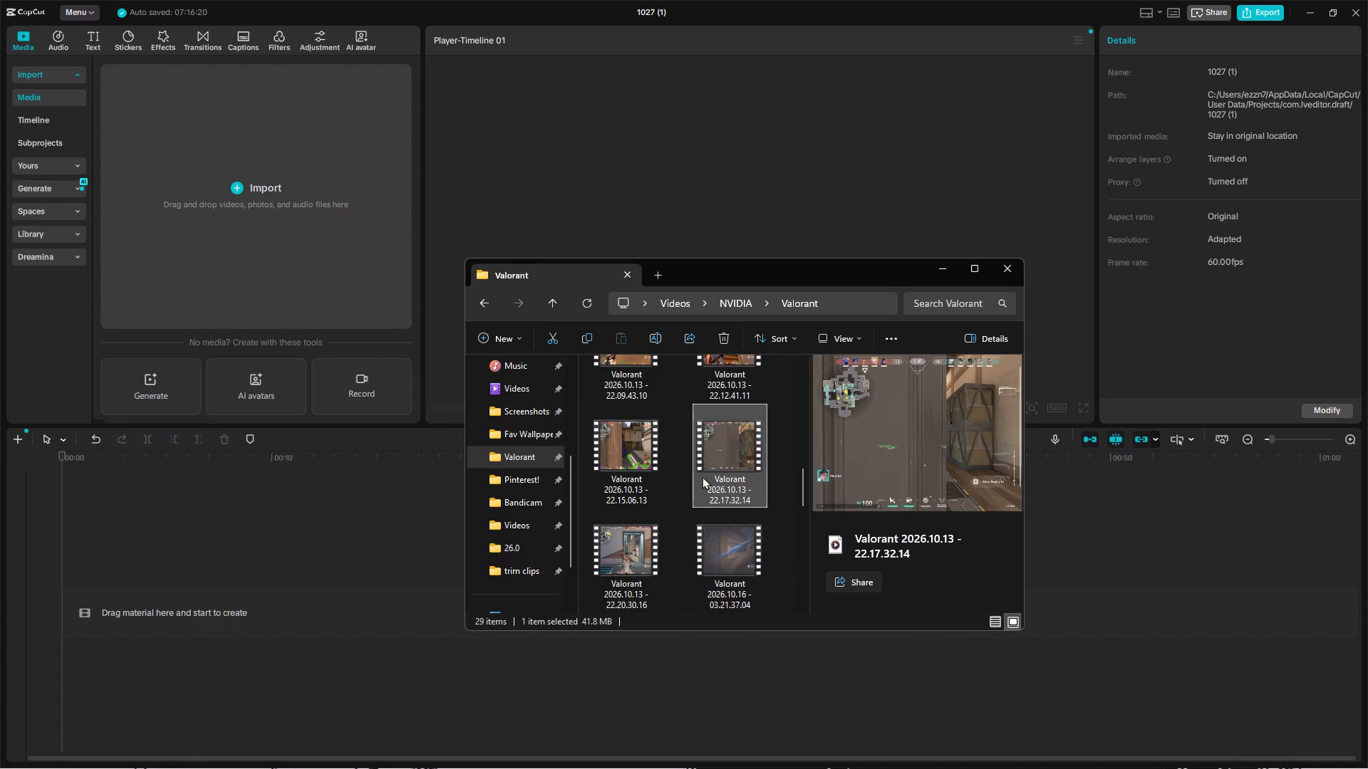
{"action": "left_click_drag", "start_coordinate": [626, 548], "coordinate": [132, 617]}
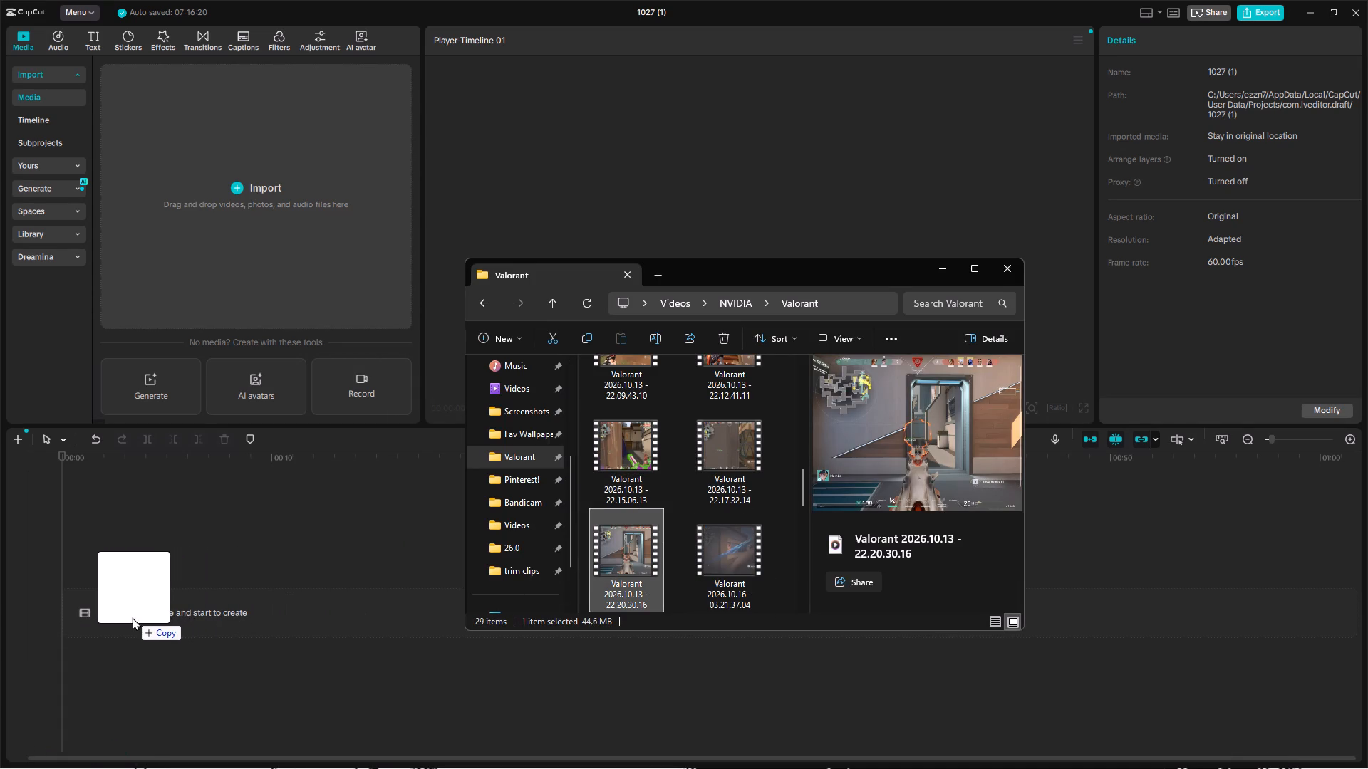
{"action": "left_click_drag", "start_coordinate": [132, 617], "coordinate": [123, 619]}
Review the opening of the new clip and trim away everything before about 00:00:04:54.
{"action": "left_click", "coordinate": [764, 407]}
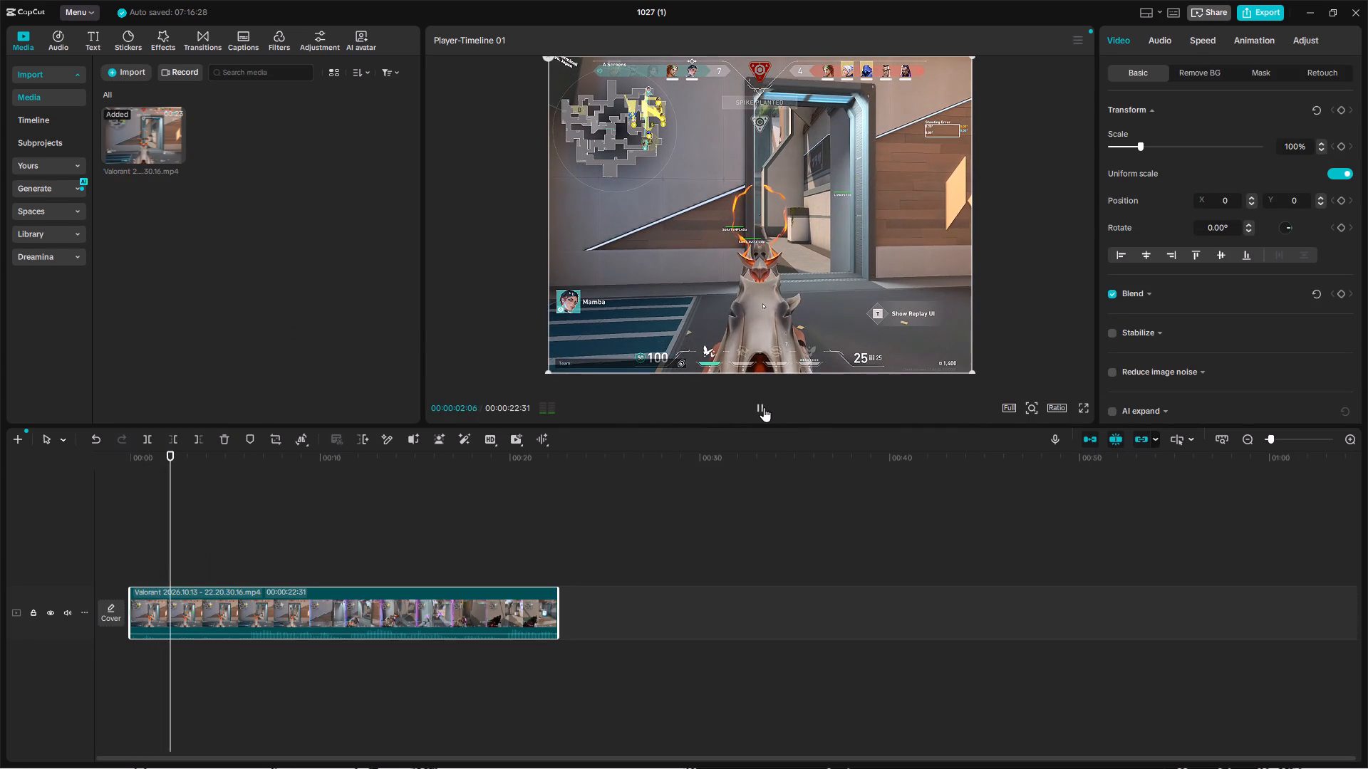
{"action": "left_click", "coordinate": [764, 407]}
{"action": "left_click", "coordinate": [764, 407]}
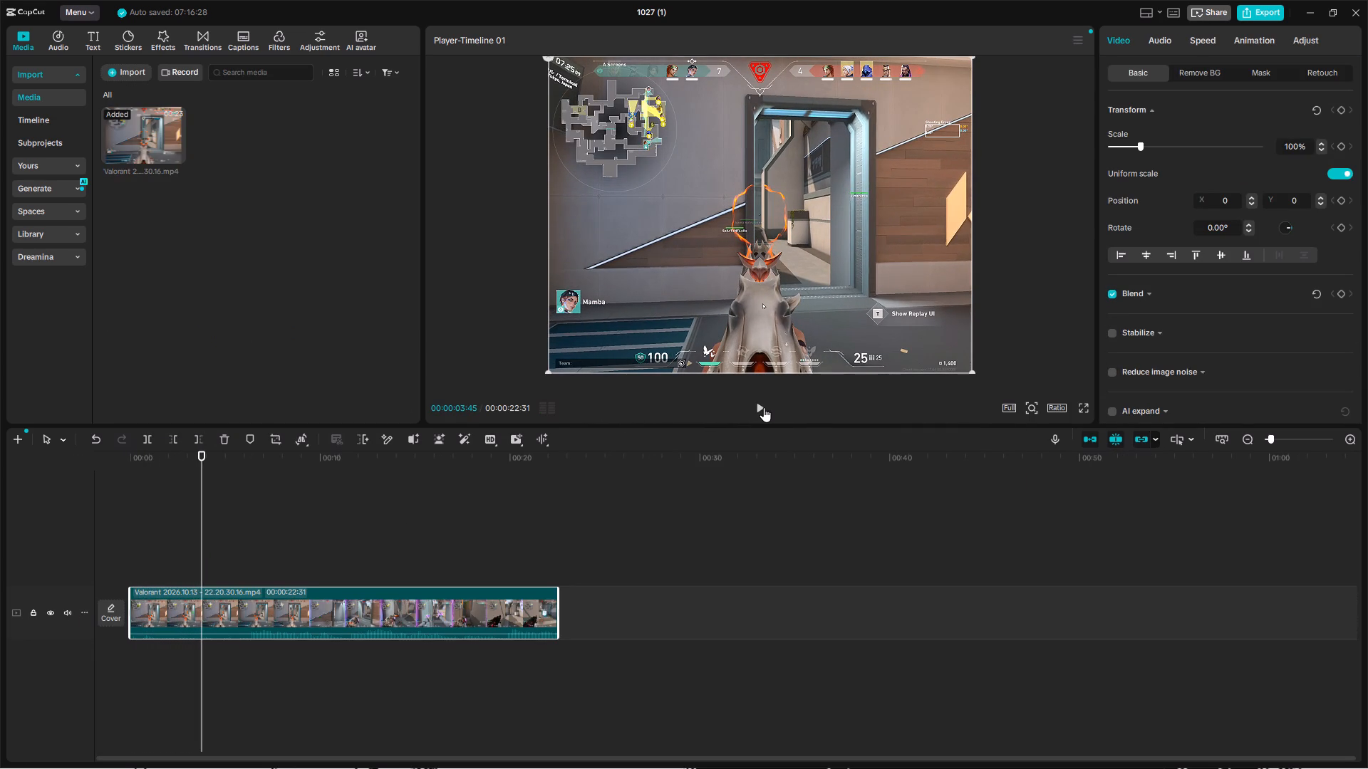
{"action": "left_click", "coordinate": [764, 407]}
{"action": "left_click", "coordinate": [764, 407]}
{"action": "left_click", "coordinate": [764, 407]}
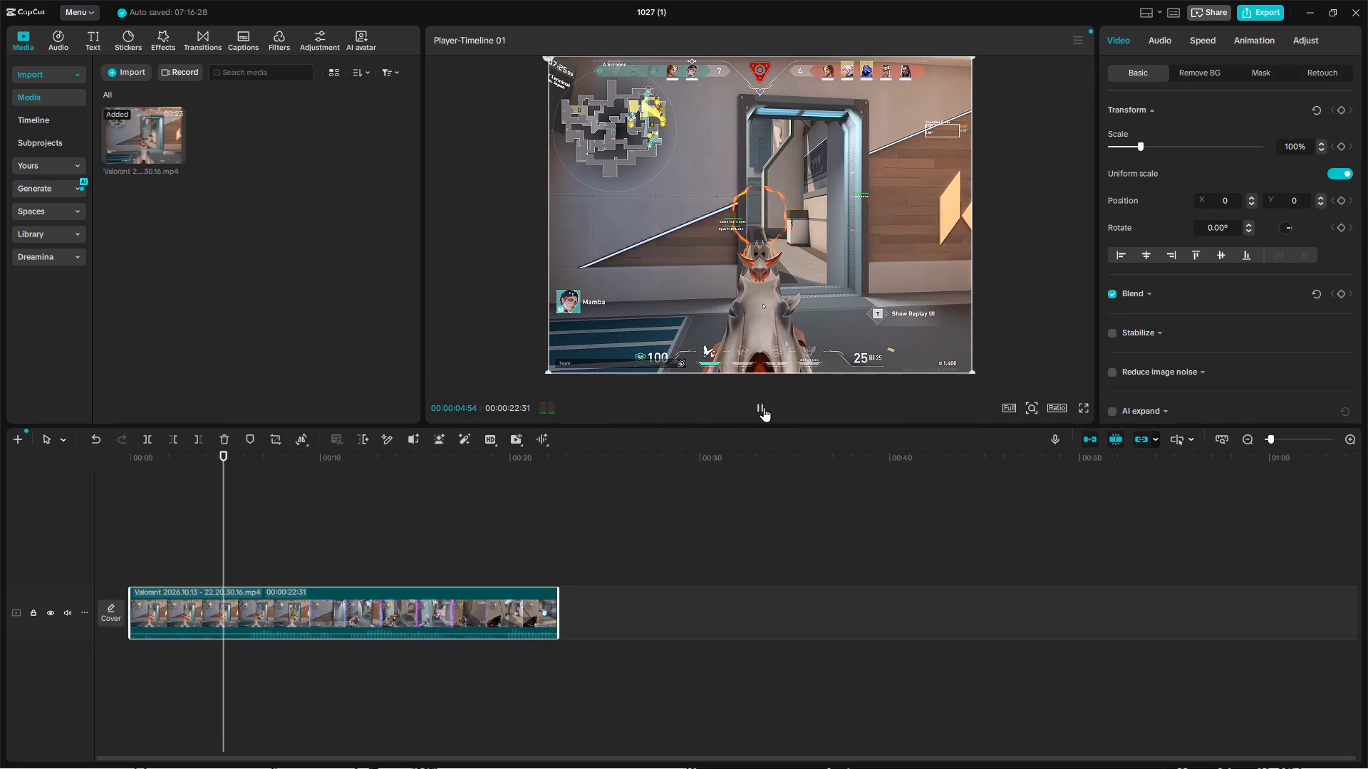
{"action": "left_click", "coordinate": [177, 439]}
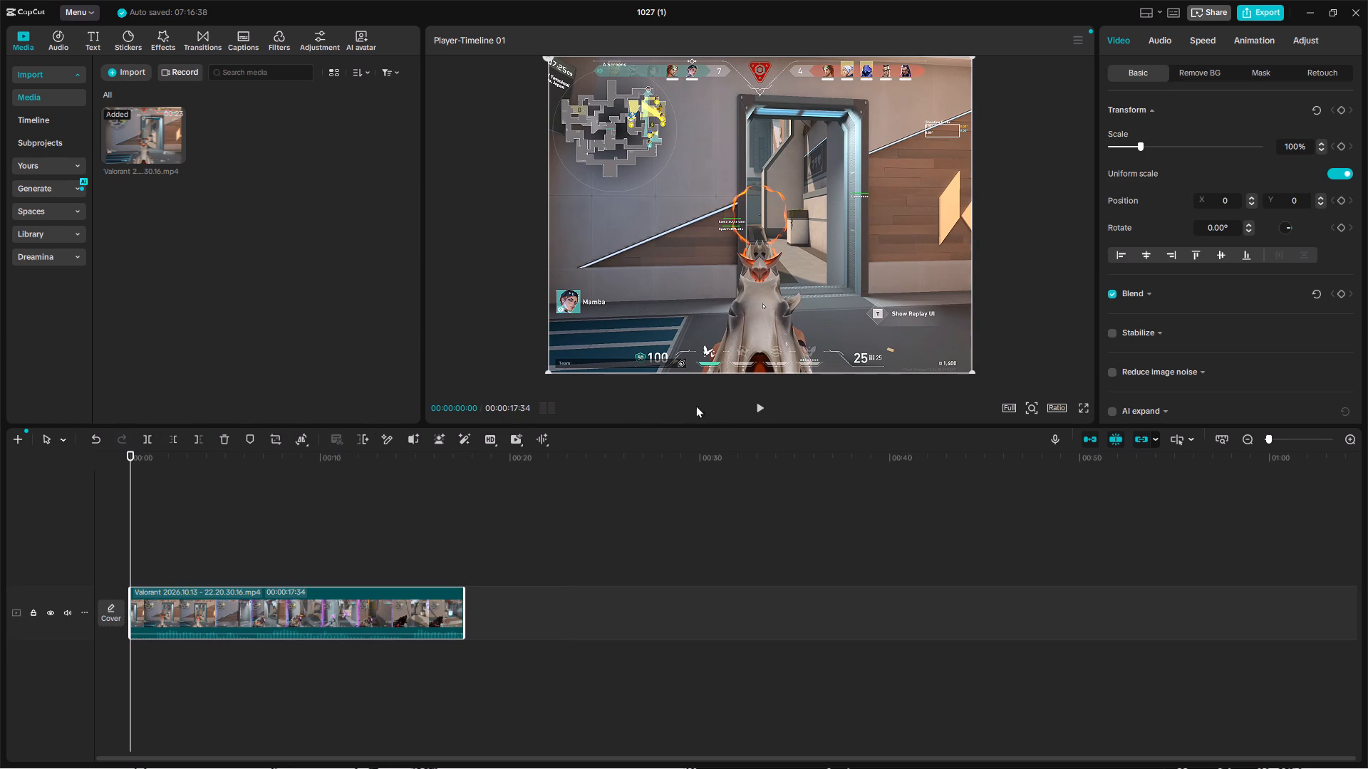
Replay the new opening, return to the start, and play the trimmed clip through to look for cut points.
{"action": "left_click", "coordinate": [761, 403]}
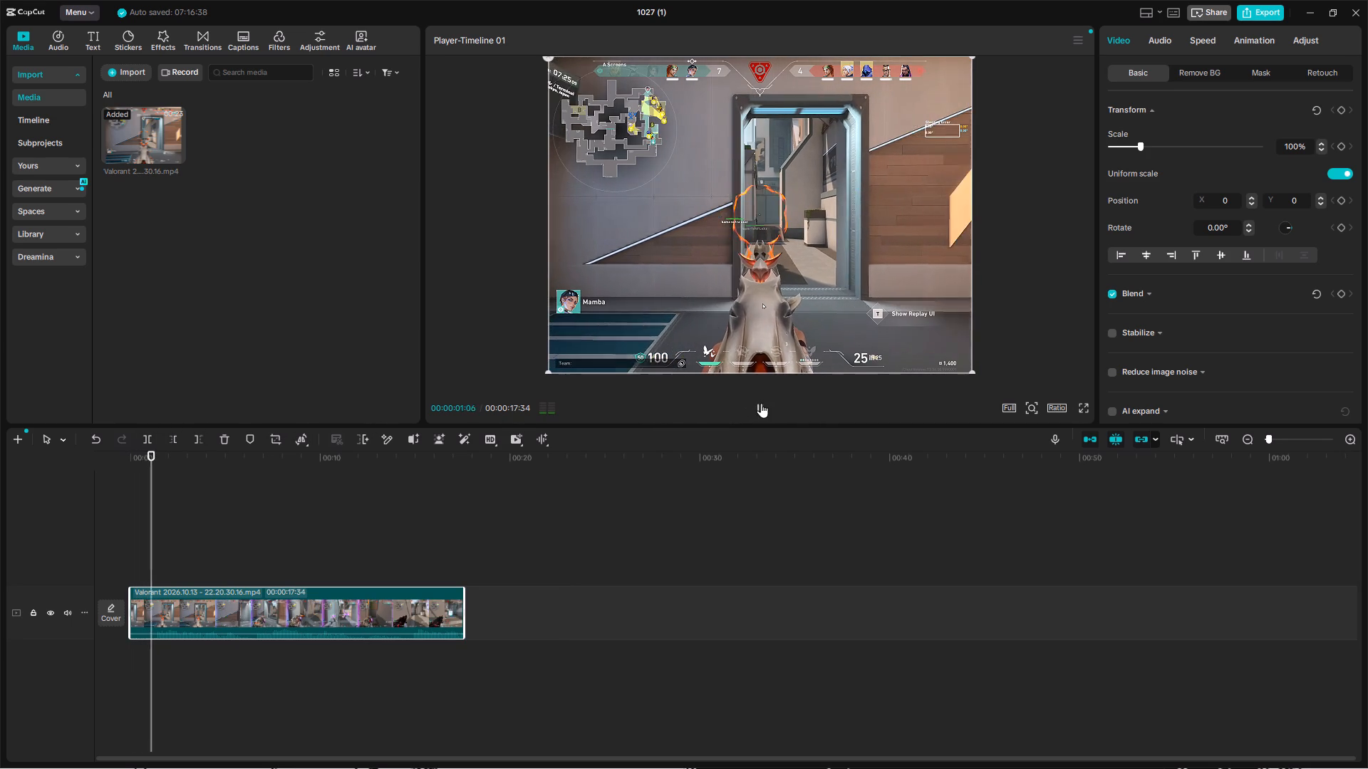
{"action": "left_click", "coordinate": [761, 403]}
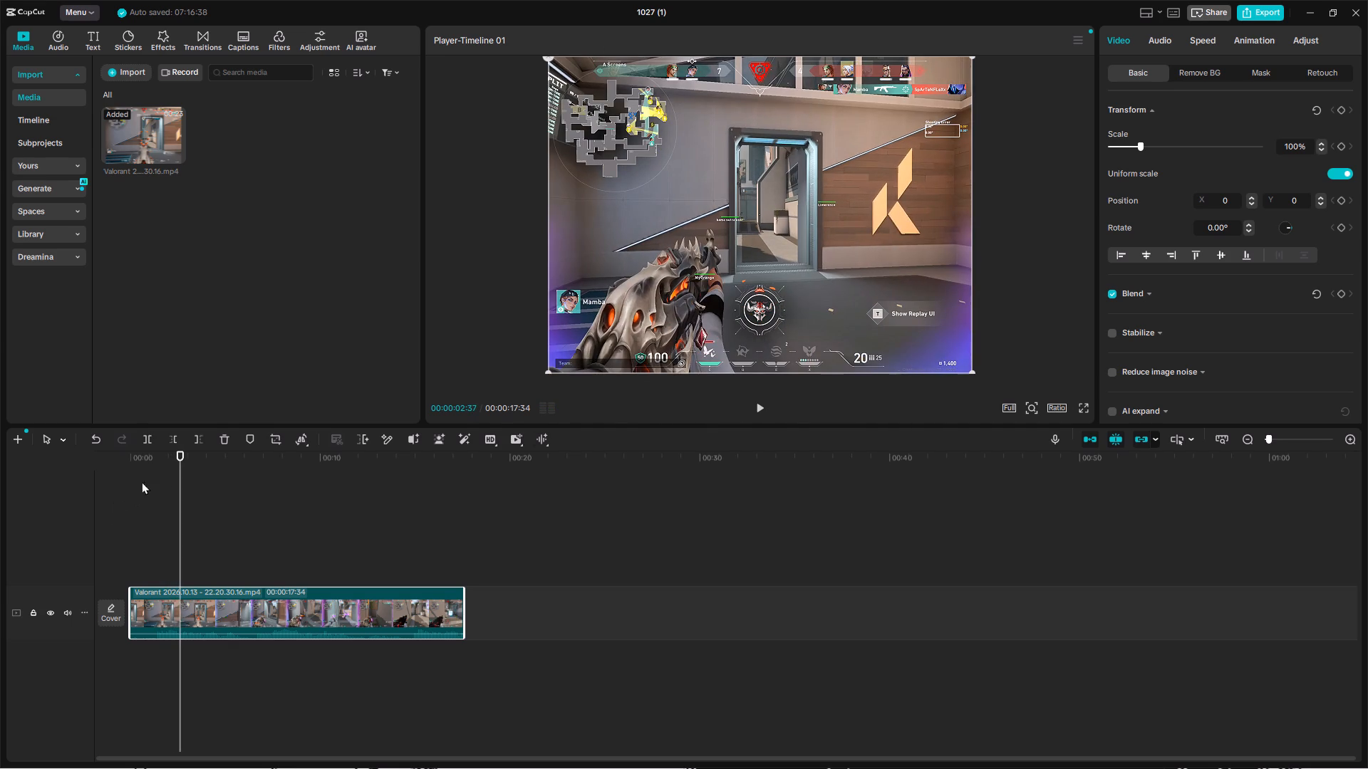
{"action": "left_click_drag", "start_coordinate": [182, 461], "coordinate": [53, 476]}
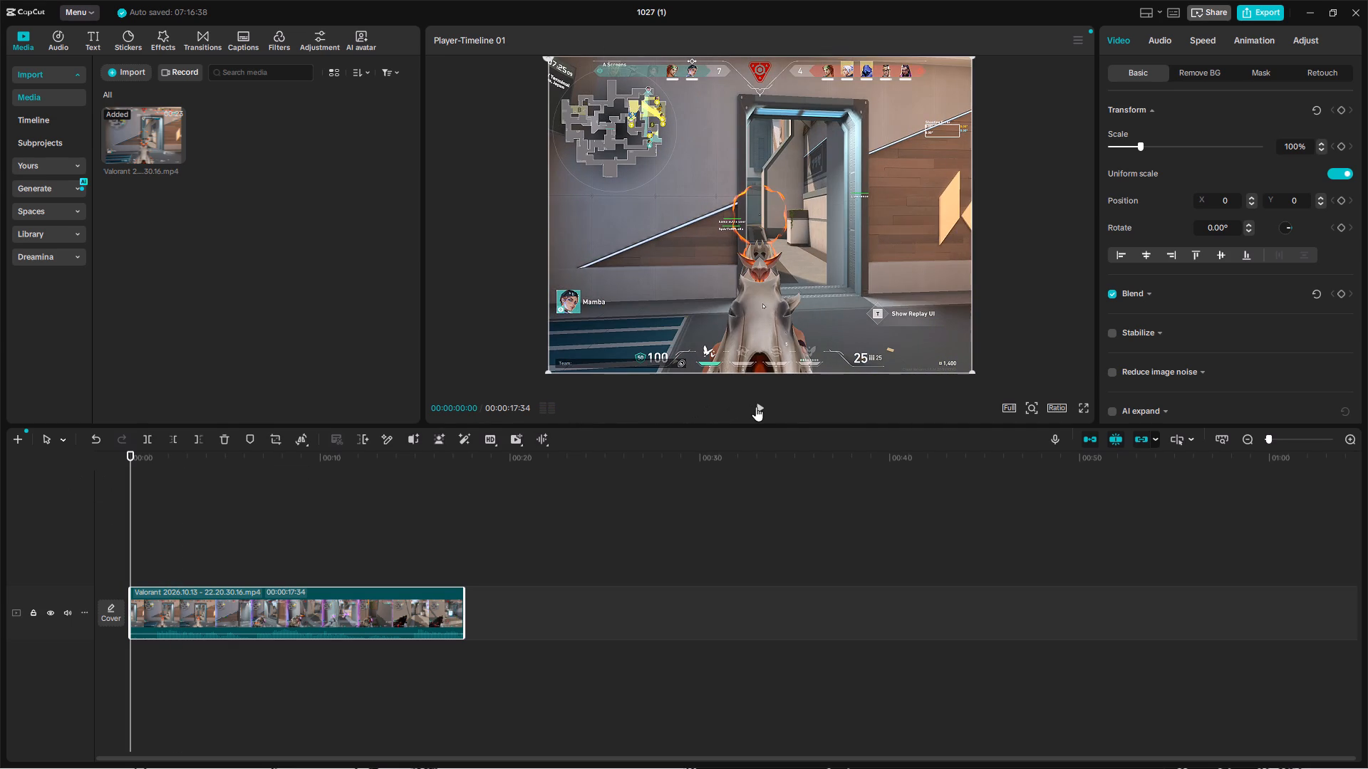
{"action": "left_click", "coordinate": [756, 407]}
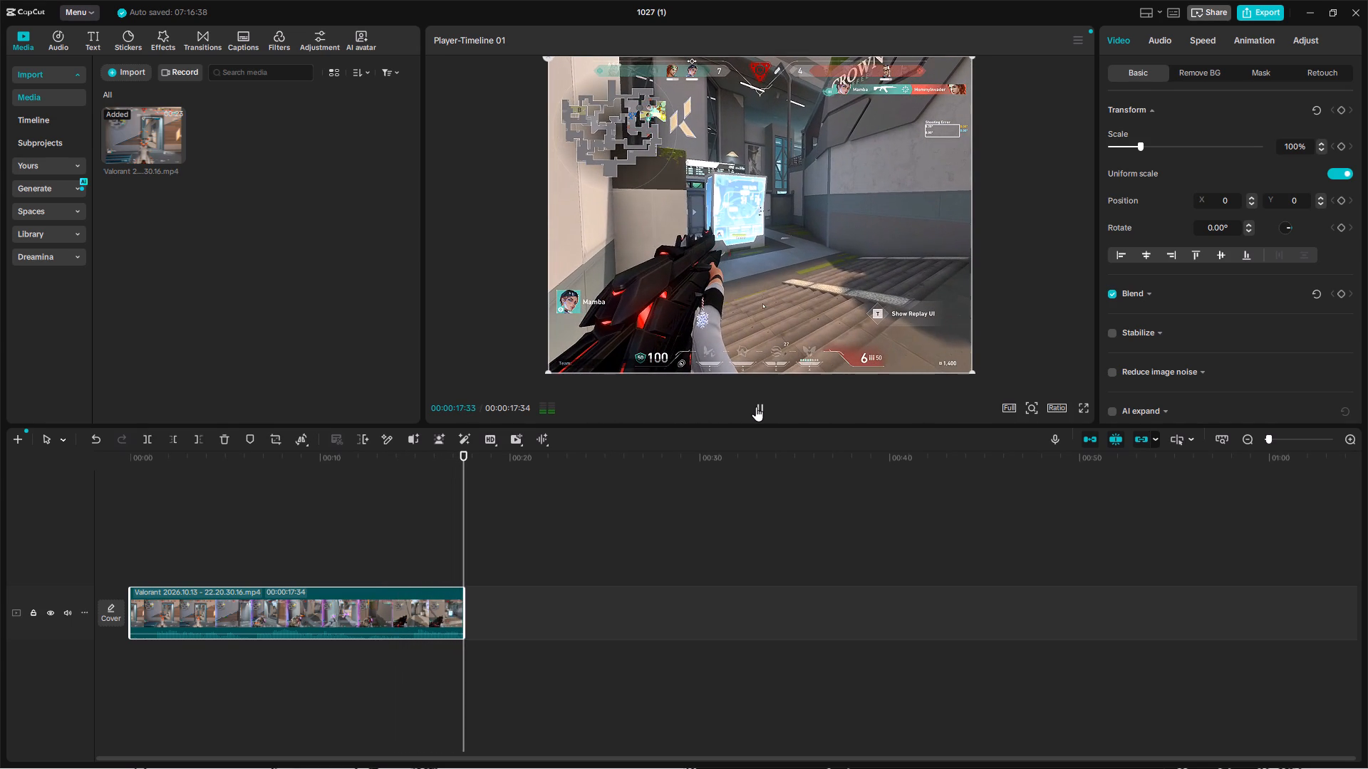
Review the end of the clip and split it at about 00:00:15:46.
{"action": "left_click_drag", "start_coordinate": [460, 451], "coordinate": [445, 454]}
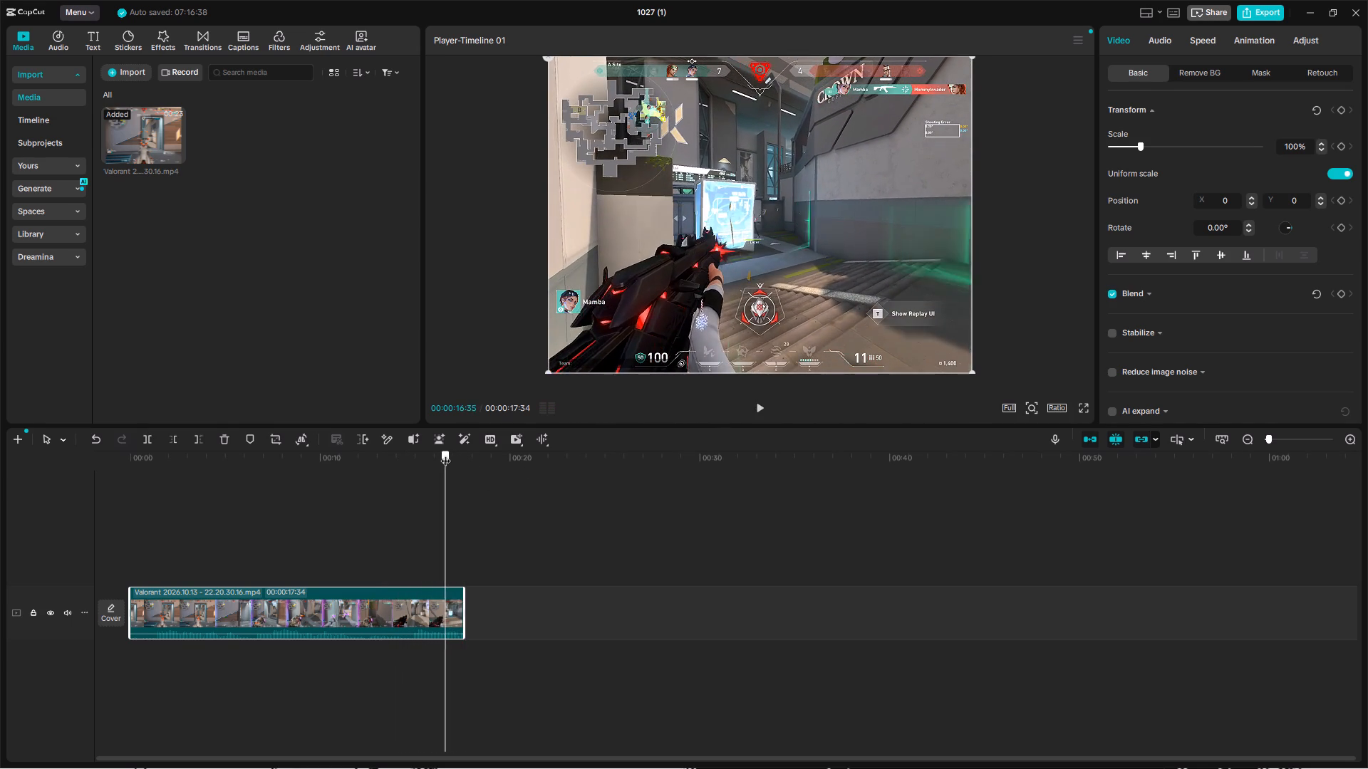
{"action": "left_click_drag", "start_coordinate": [445, 454], "coordinate": [420, 456]}
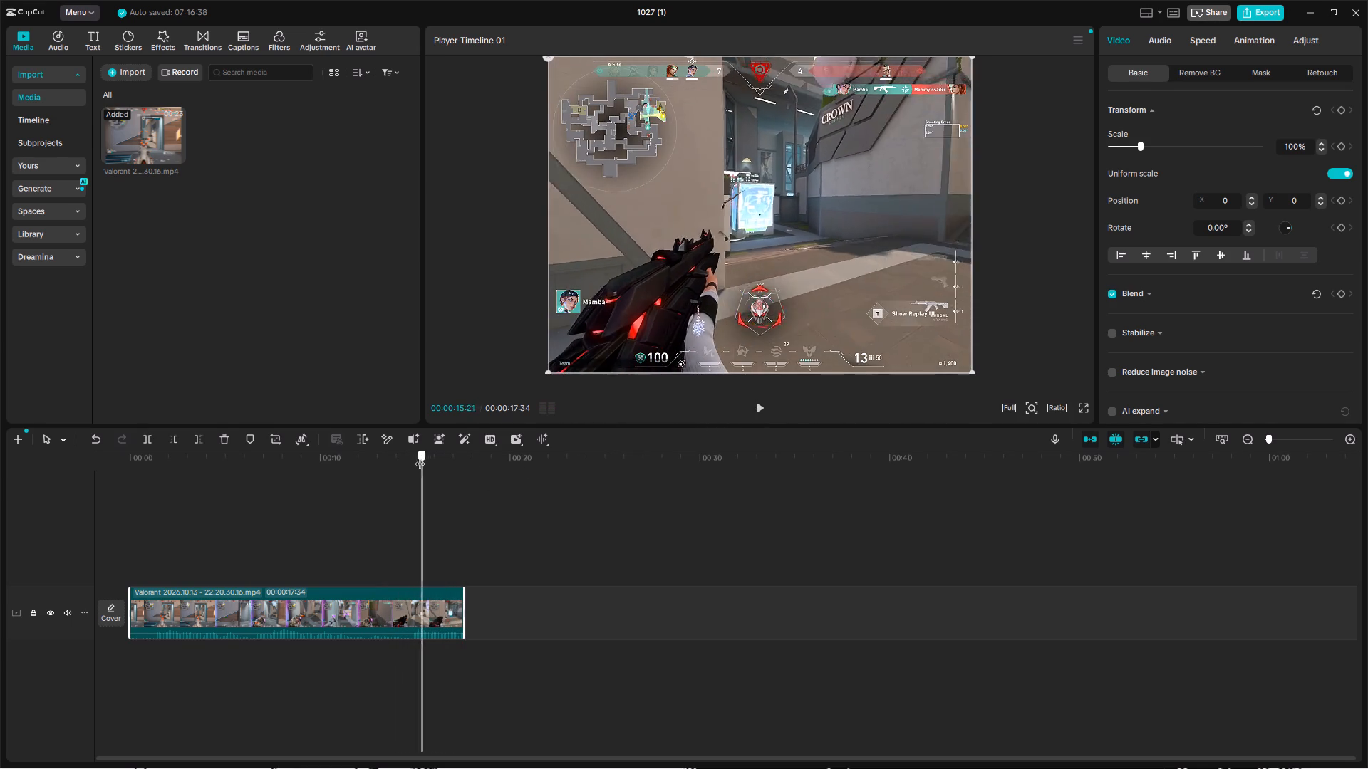
{"action": "left_click_drag", "start_coordinate": [420, 456], "coordinate": [408, 456]}
{"action": "left_click", "coordinate": [757, 412]}
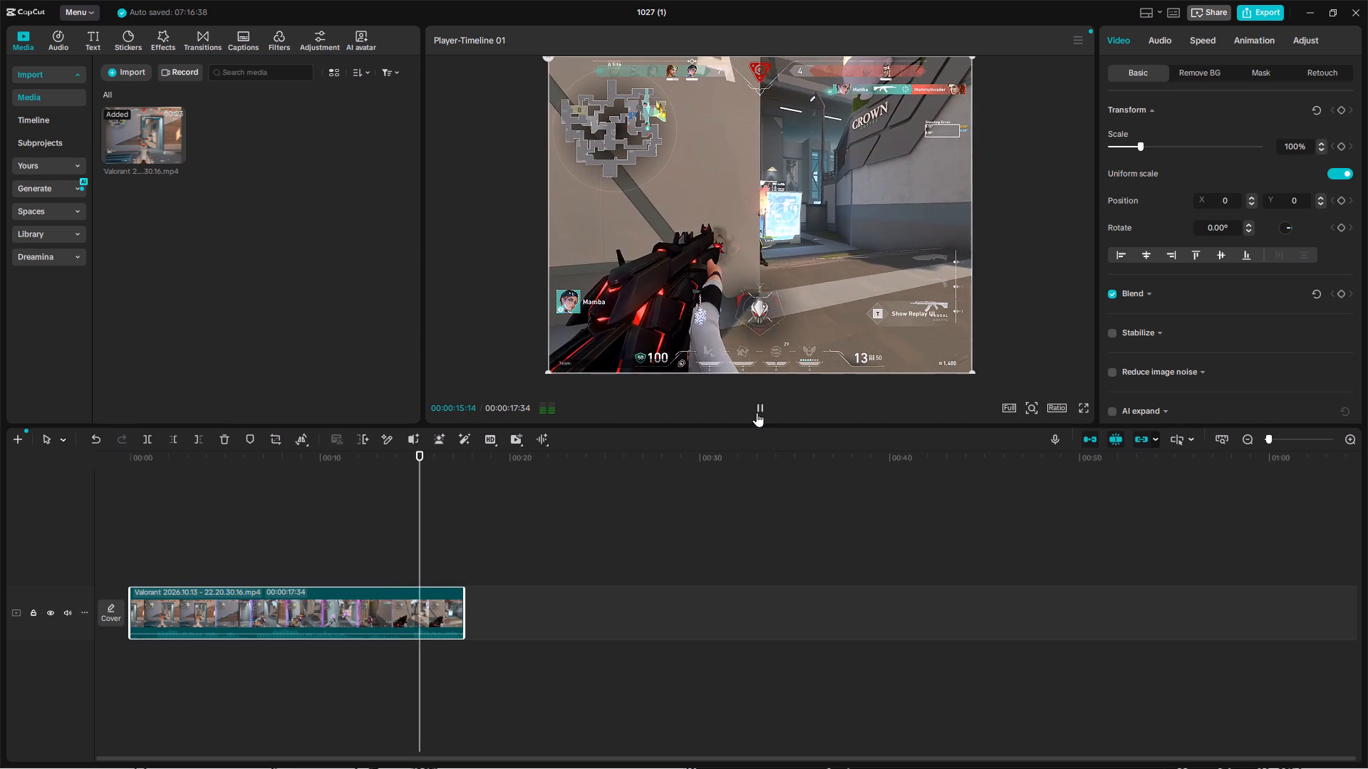
{"action": "left_click", "coordinate": [757, 412]}
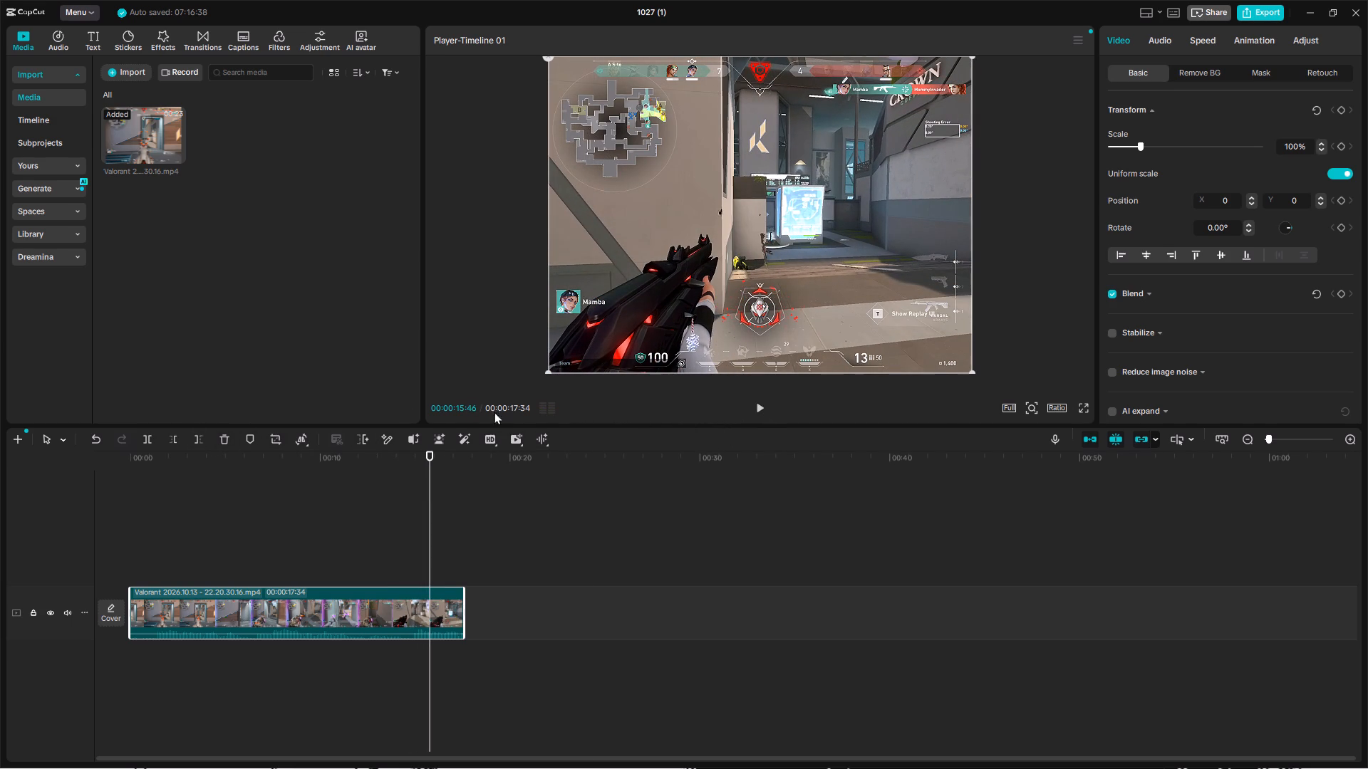
{"action": "left_click", "coordinate": [151, 436]}
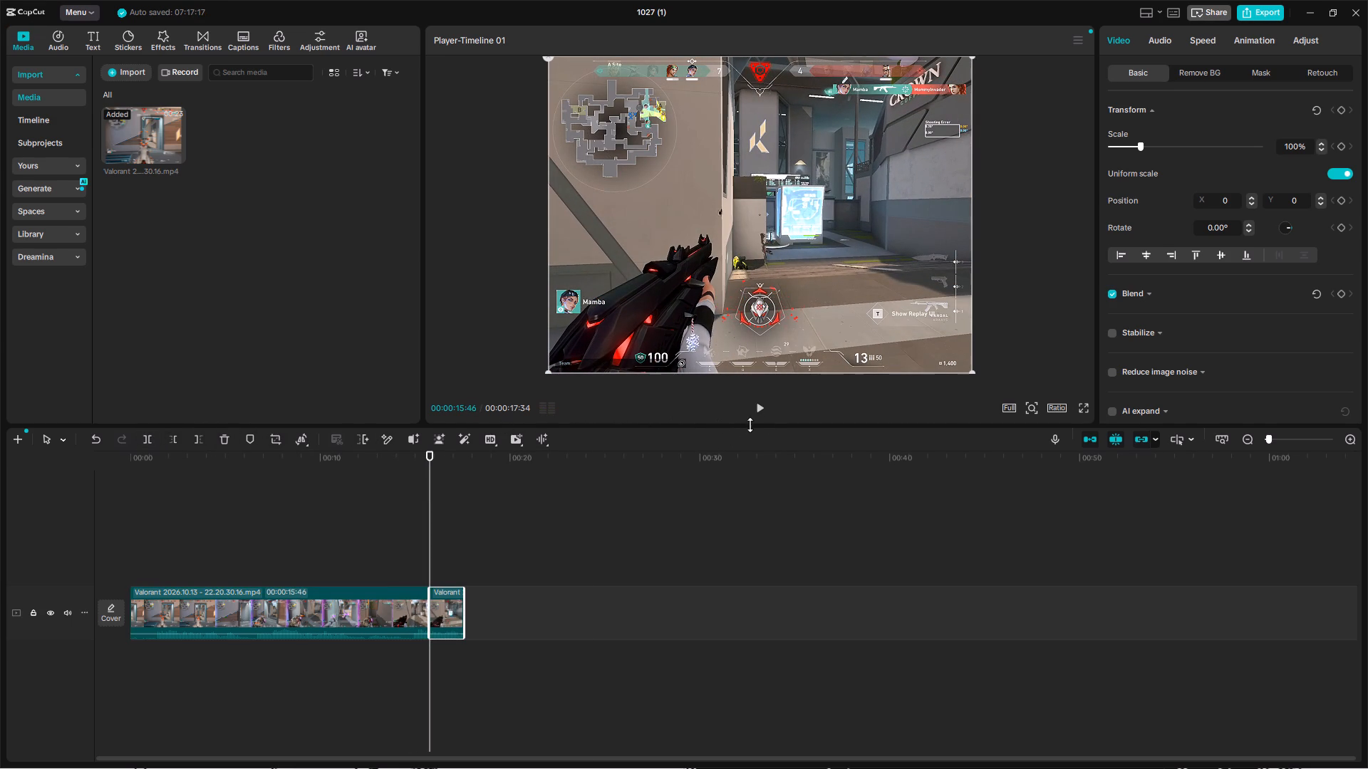
Replay the ending around the split and delete the short segment after it.
{"action": "left_click", "coordinate": [762, 417]}
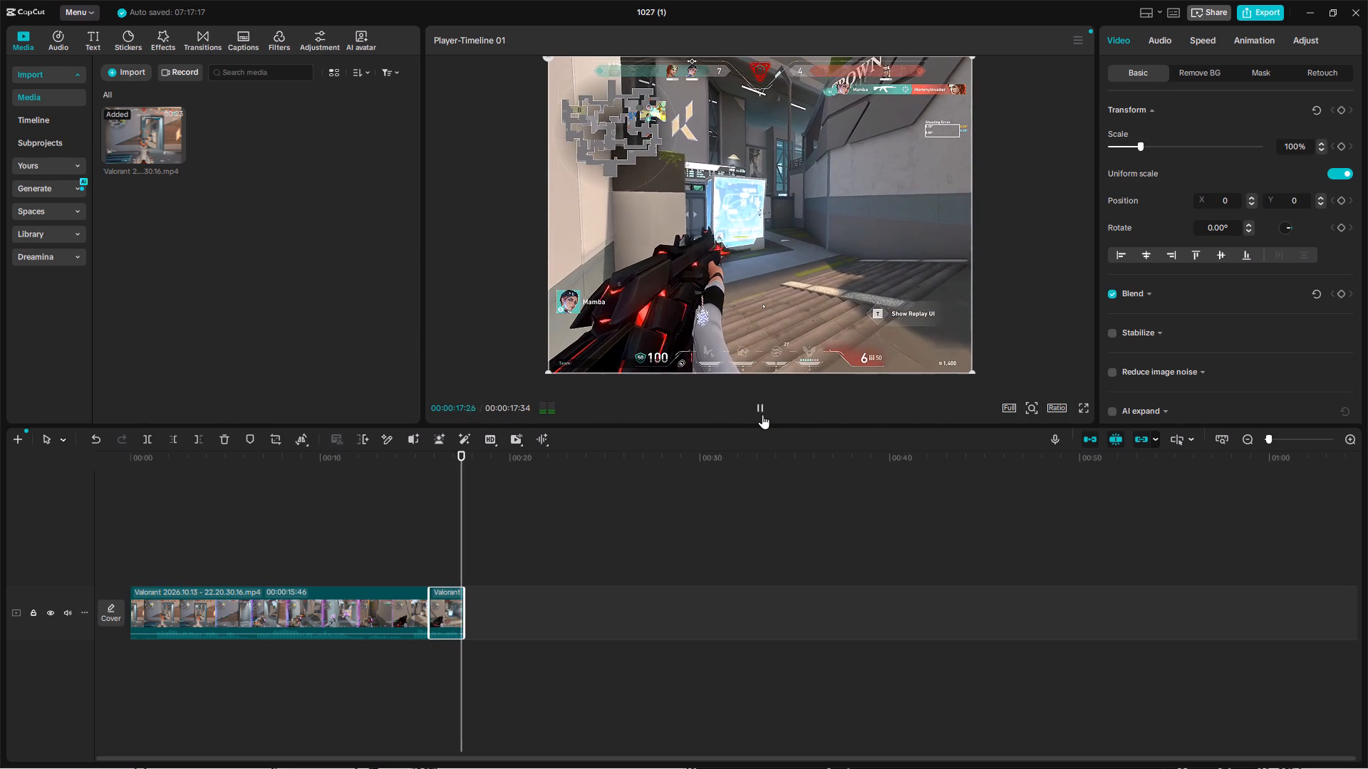
{"action": "left_click_drag", "start_coordinate": [463, 451], "coordinate": [433, 456]}
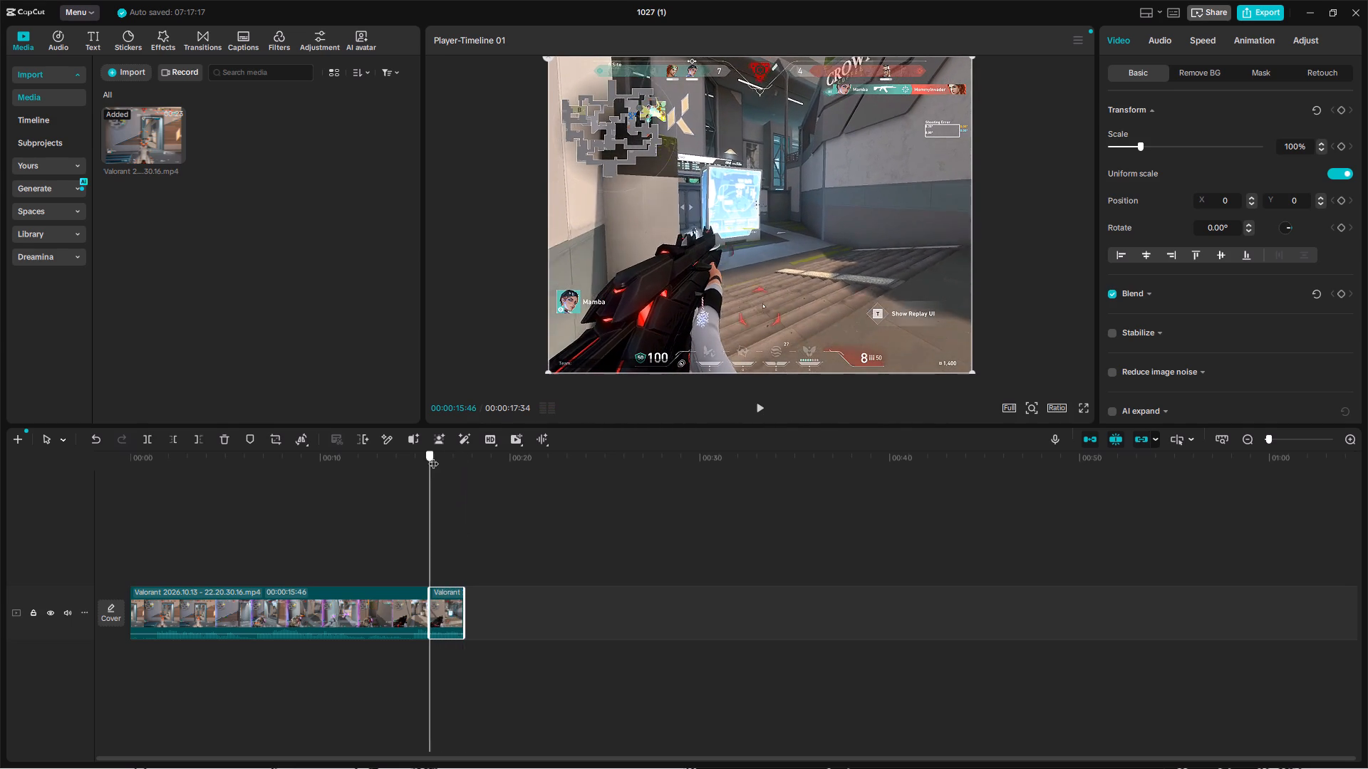
{"action": "left_click_drag", "start_coordinate": [433, 456], "coordinate": [416, 459]}
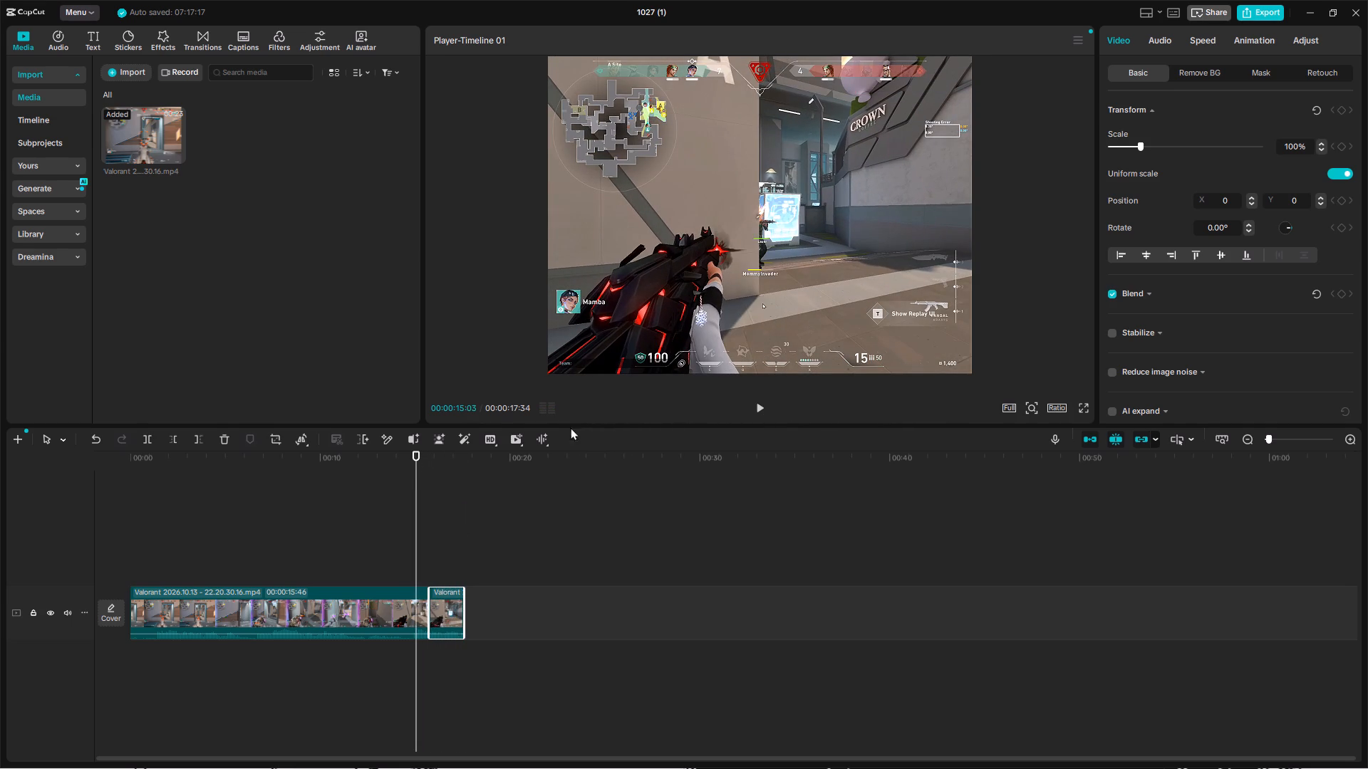
{"action": "left_click", "coordinate": [757, 404]}
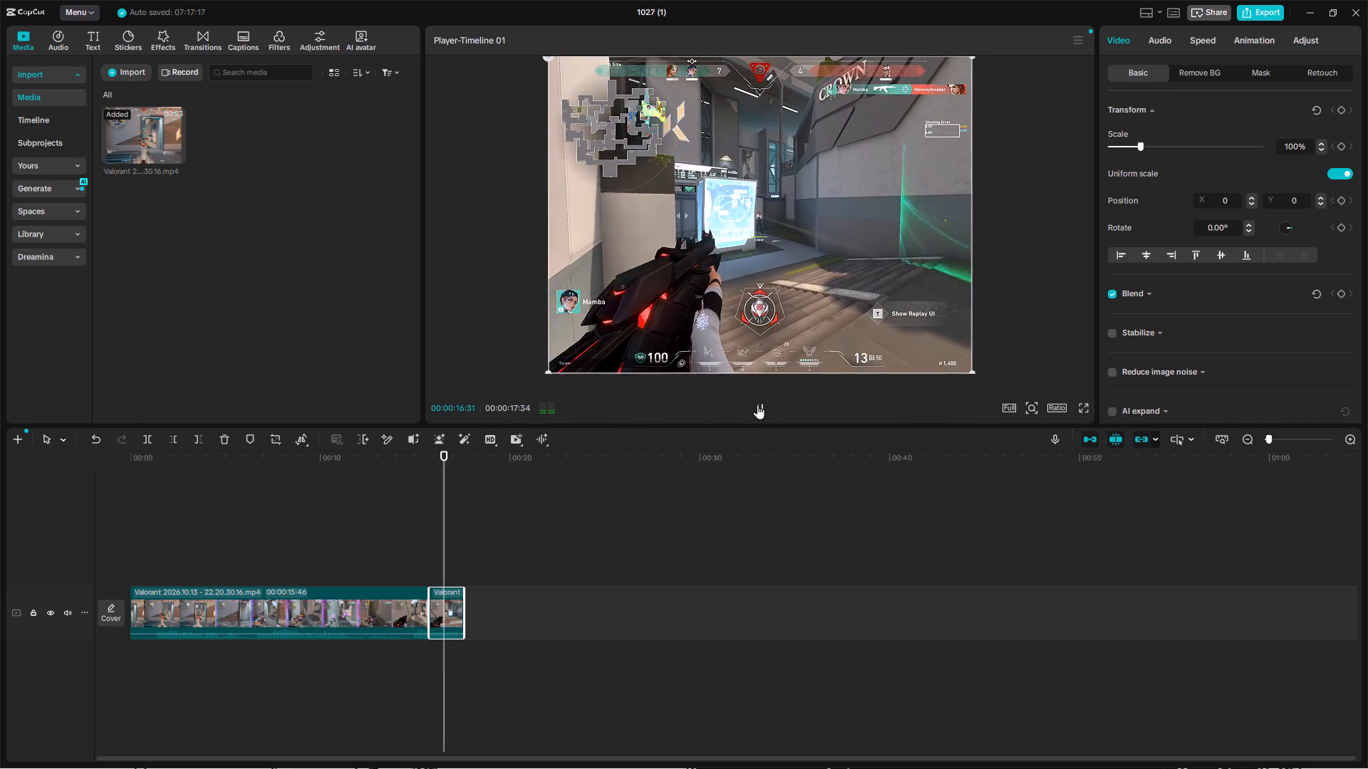
{"action": "left_click", "coordinate": [757, 404]}
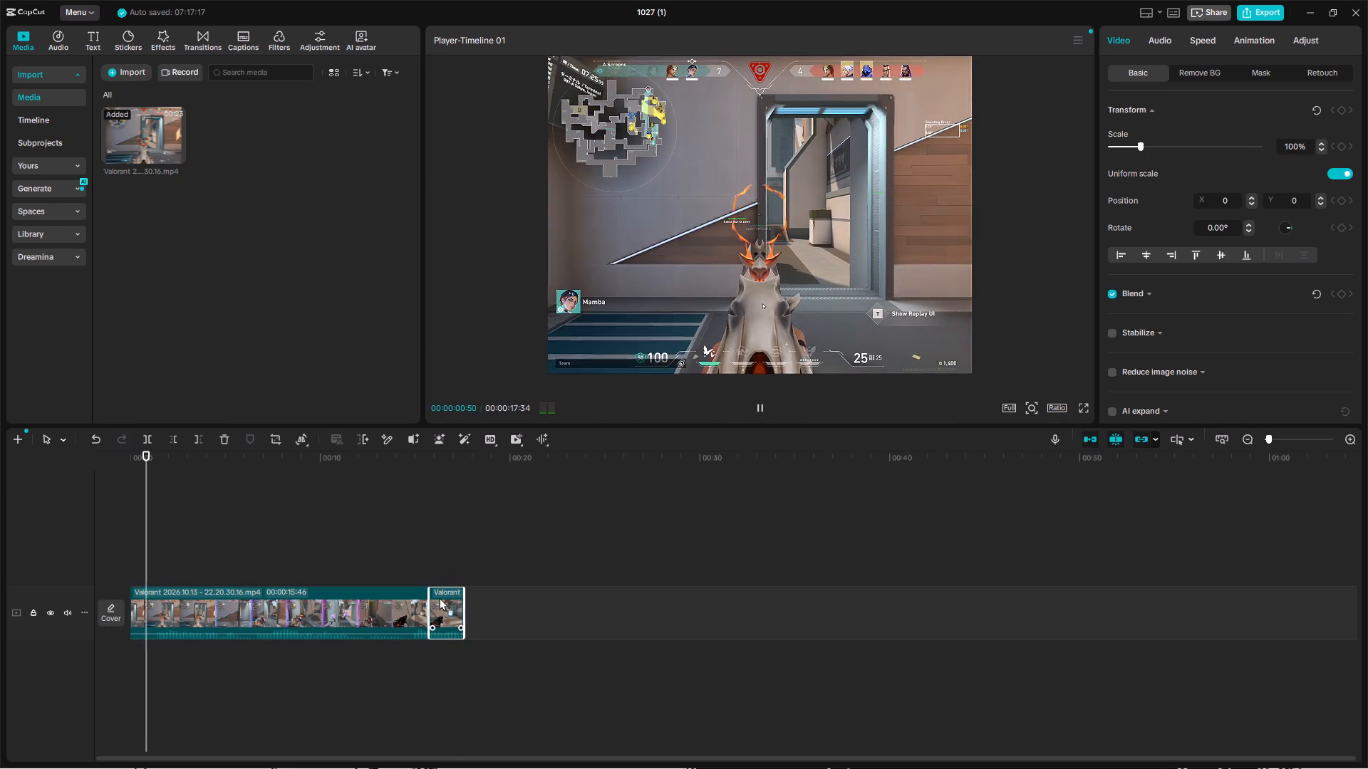
{"action": "right_click", "coordinate": [439, 597]}
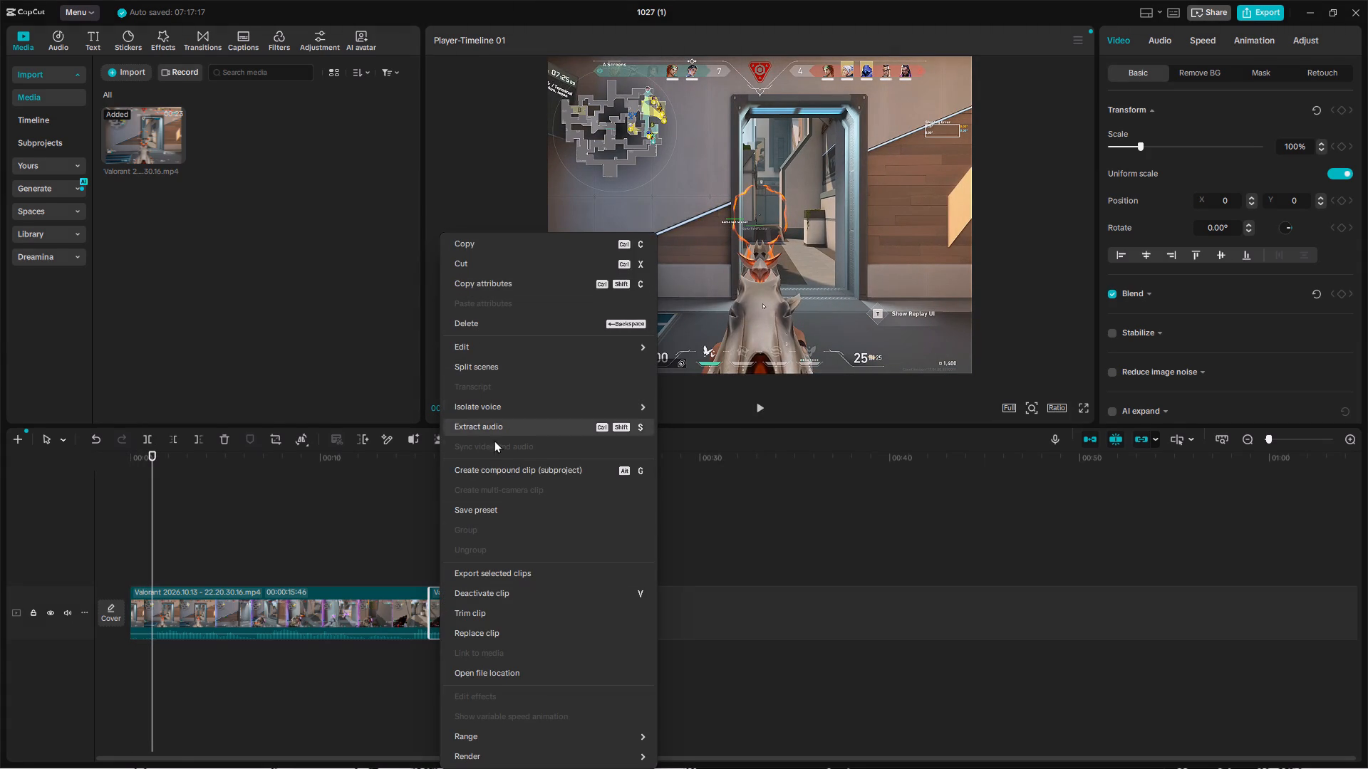
{"action": "left_click", "coordinate": [482, 323]}
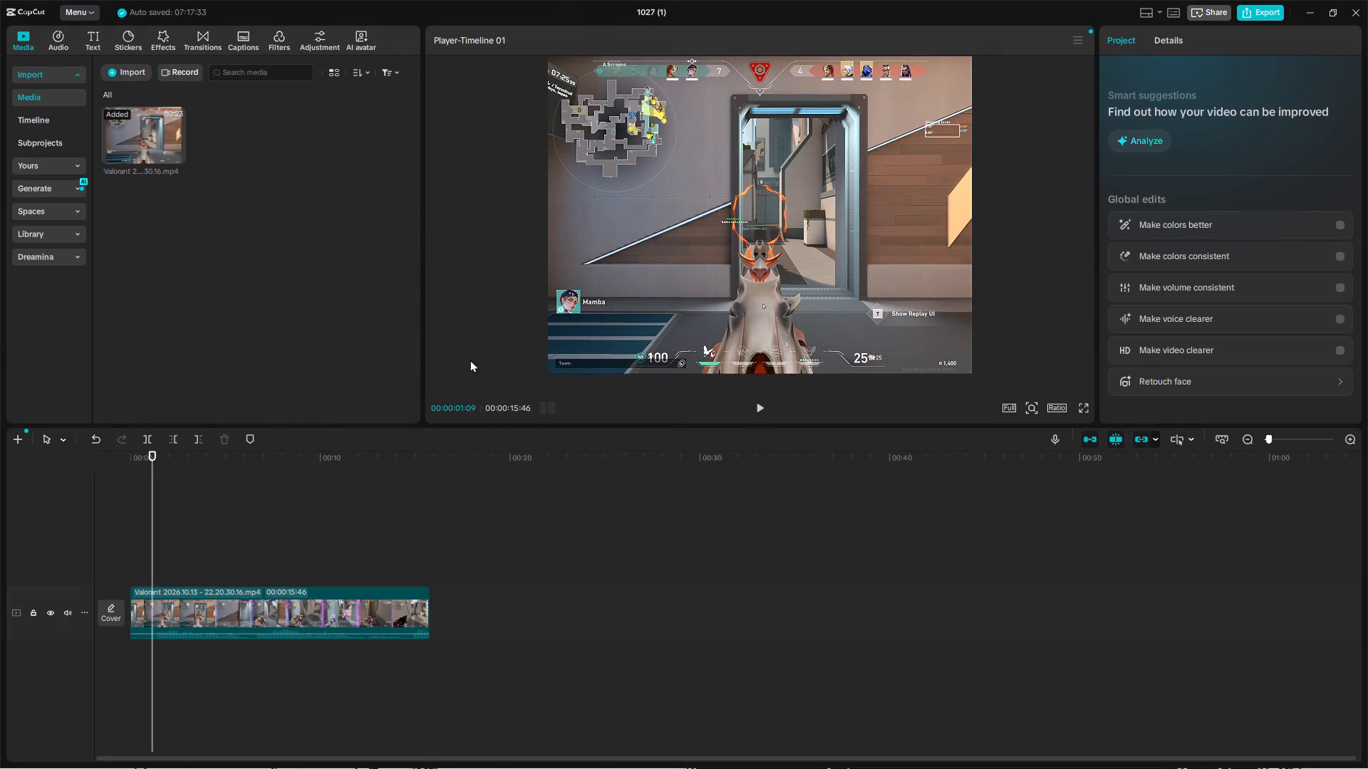
Replay the opening from the start and trim away everything before about 00:00:01:05.
{"action": "left_click", "coordinate": [762, 401]}
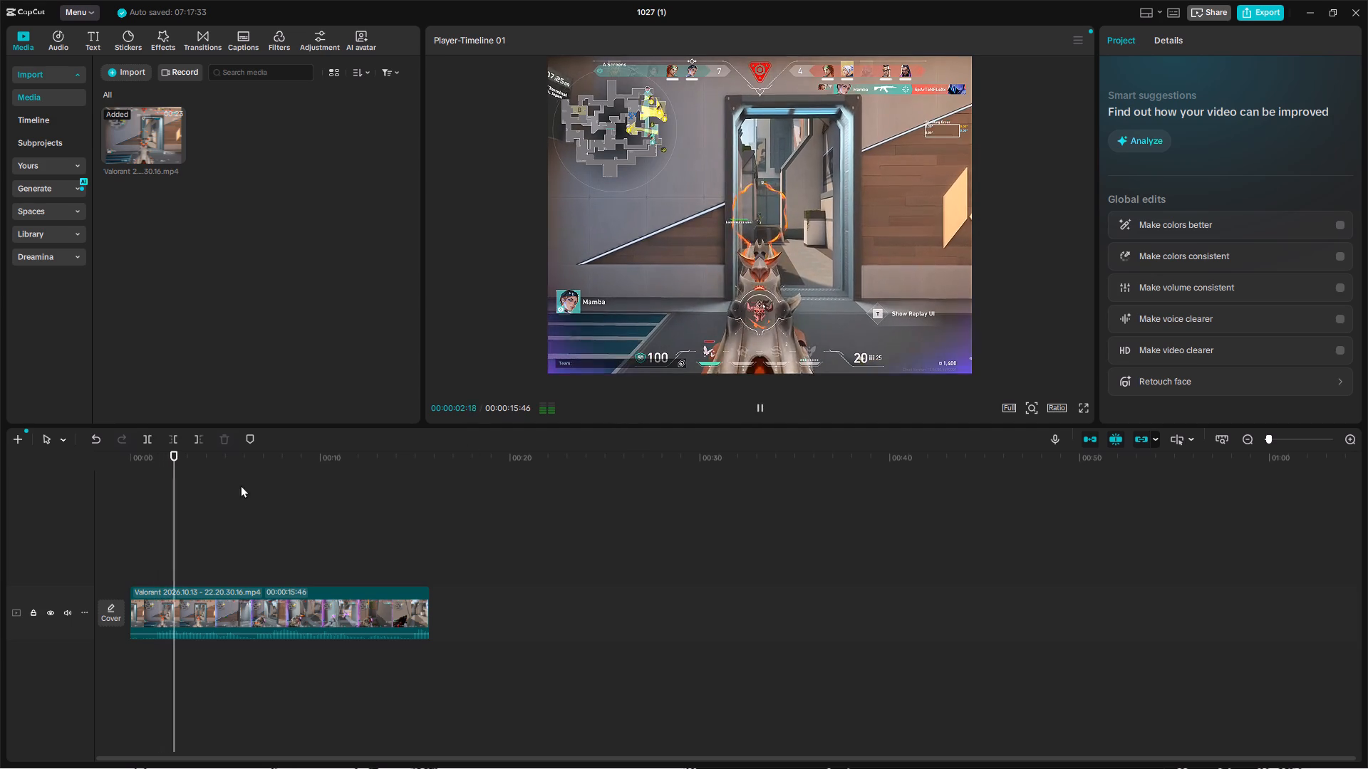
{"action": "left_click_drag", "start_coordinate": [175, 456], "coordinate": [80, 459]}
{"action": "left_click", "coordinate": [765, 402]}
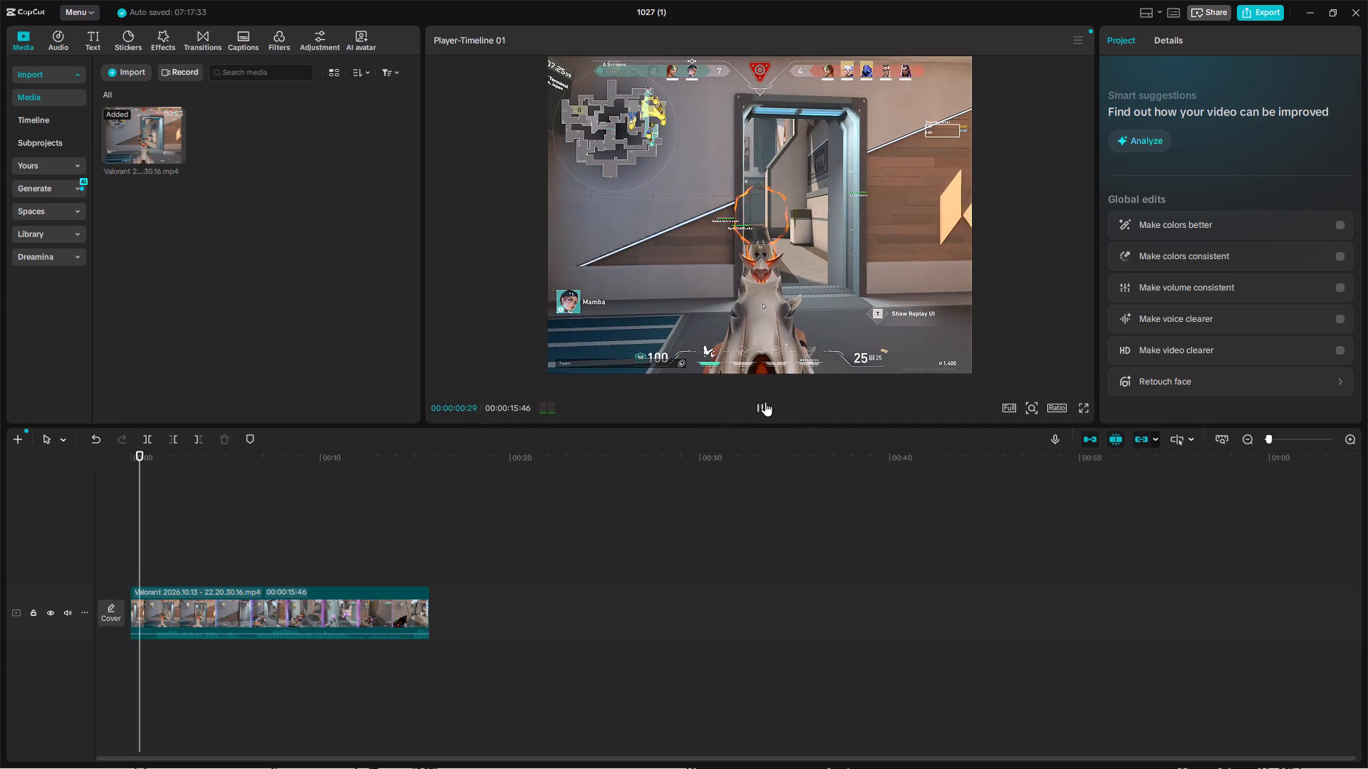
{"action": "left_click", "coordinate": [765, 402]}
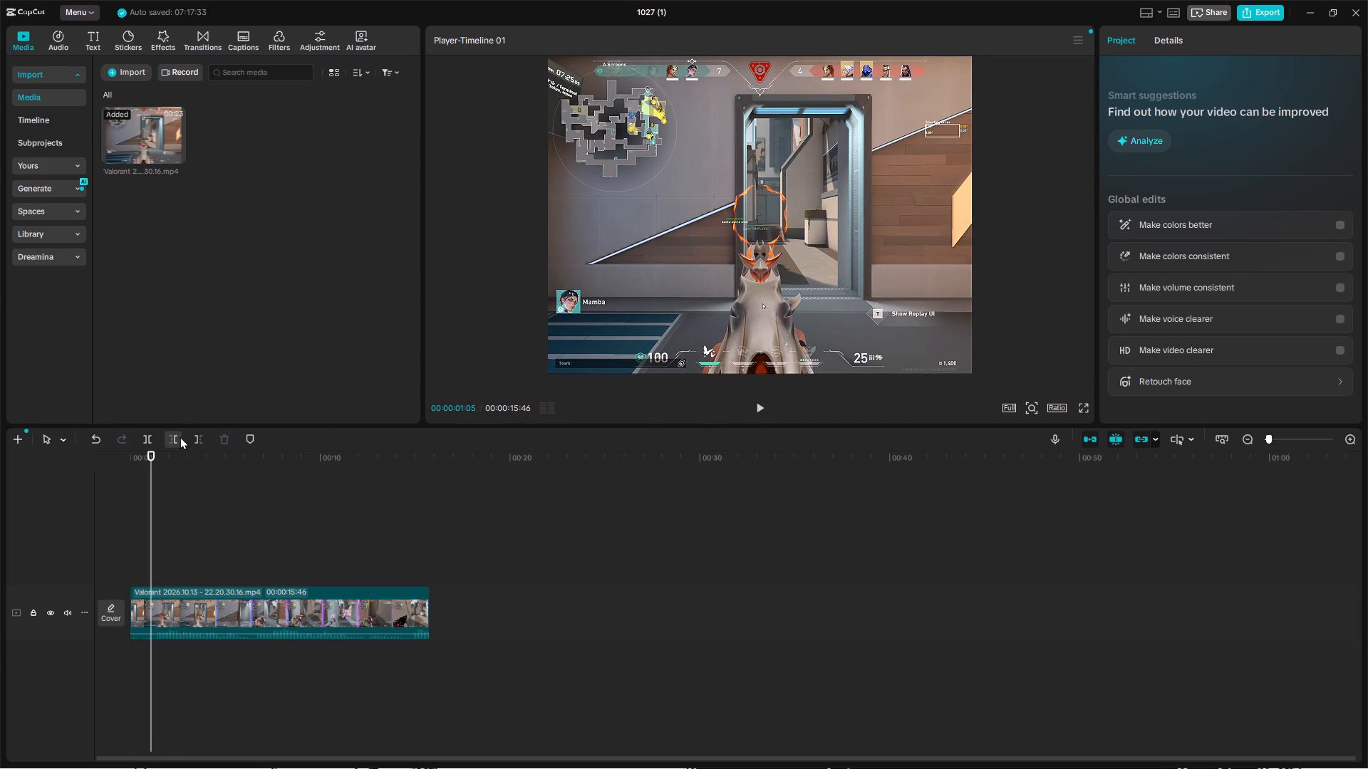
{"action": "left_click", "coordinate": [180, 436]}
Play the clip through, review the middle section again, and split the clip at about 00:00:07:58.
{"action": "left_click", "coordinate": [764, 408]}
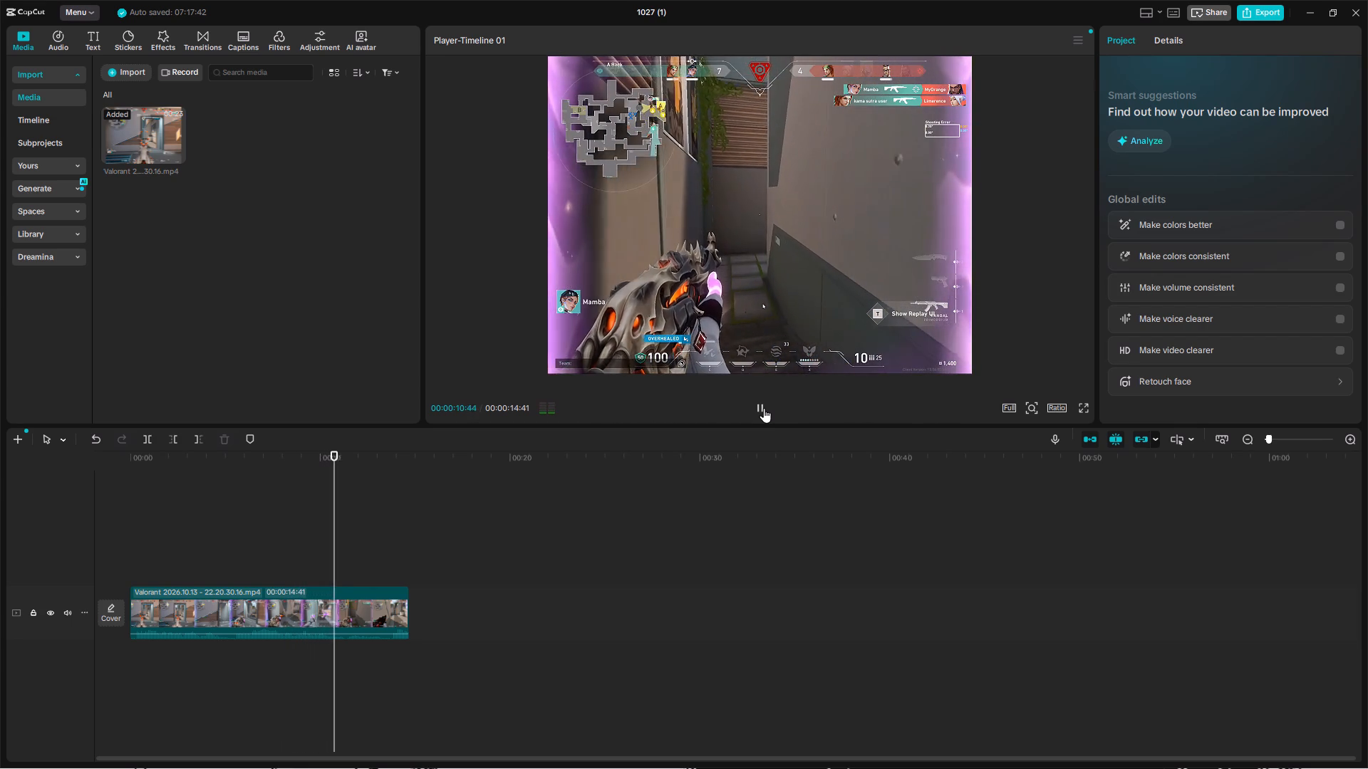
{"action": "left_click", "coordinate": [764, 408]}
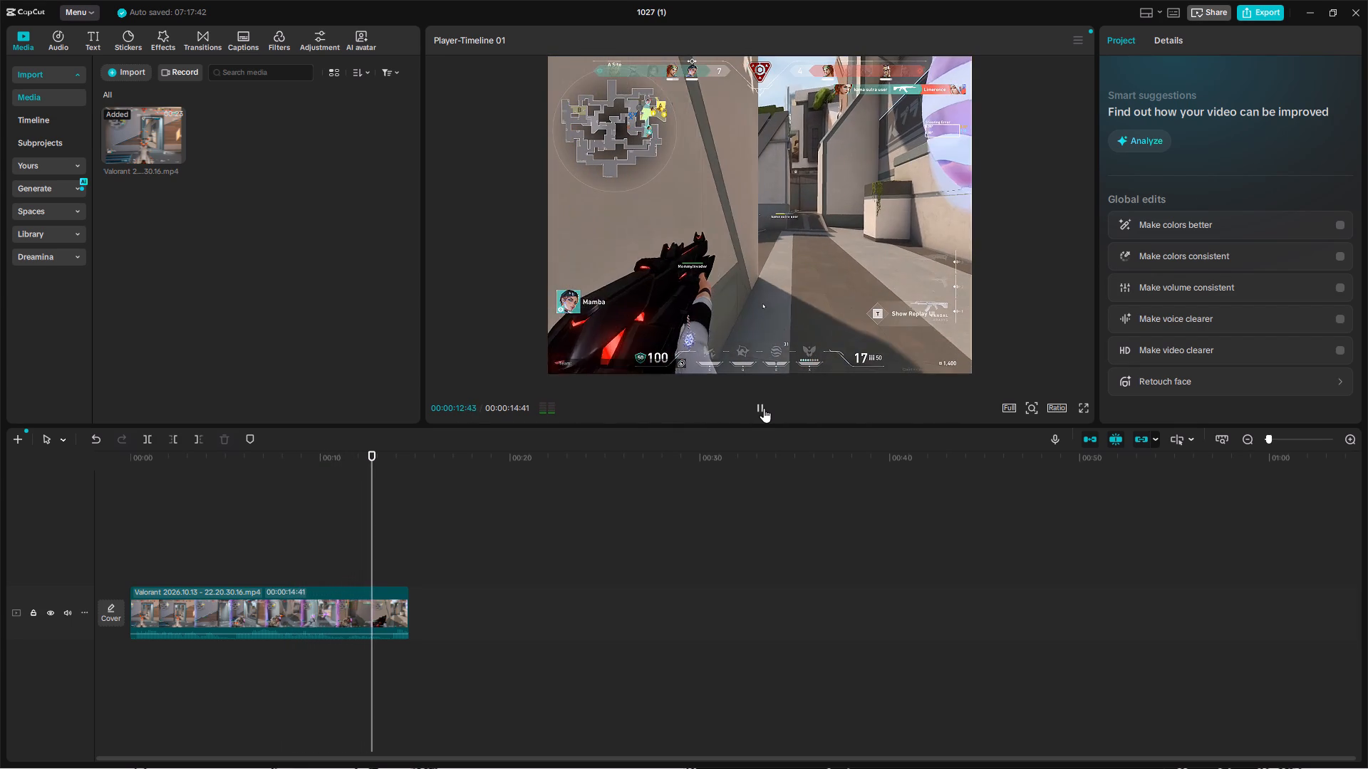
{"action": "left_click_drag", "start_coordinate": [378, 451], "coordinate": [348, 456]}
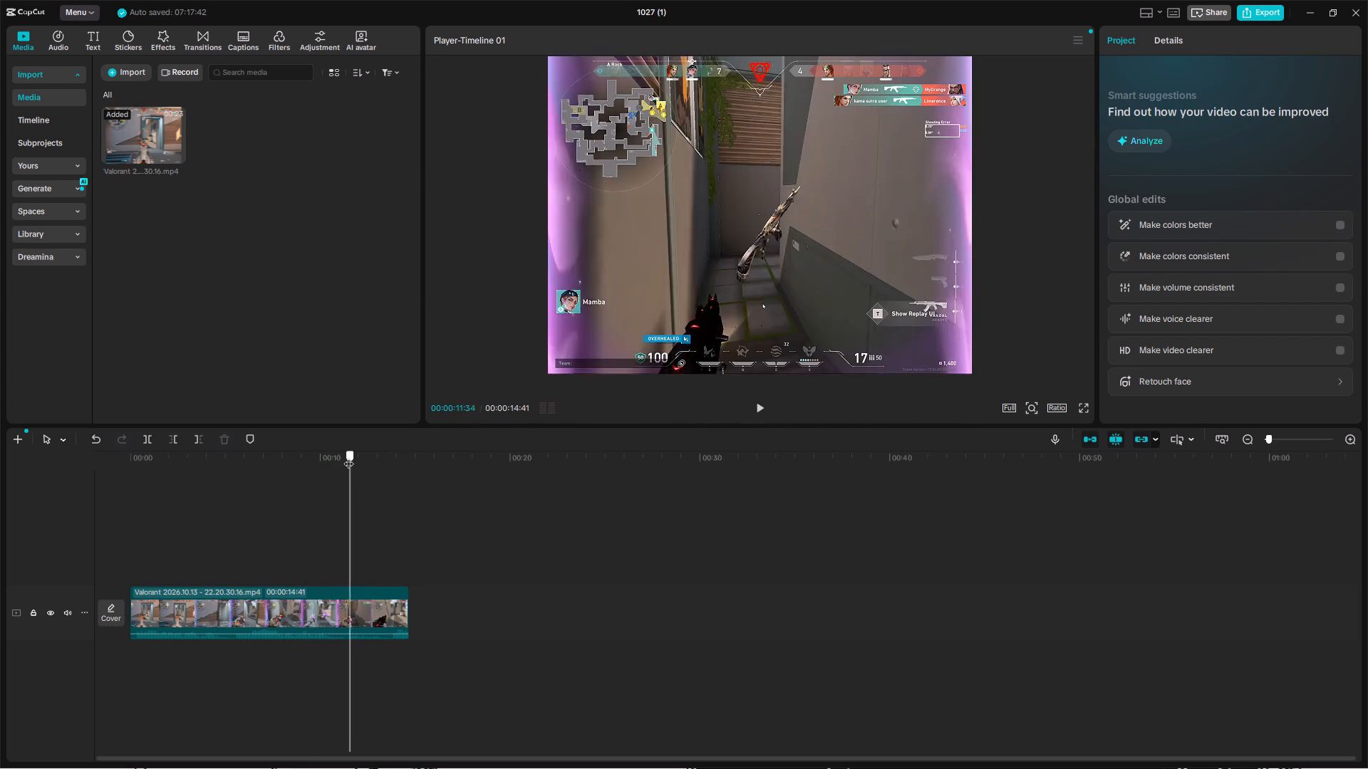
{"action": "left_click_drag", "start_coordinate": [348, 456], "coordinate": [297, 459]}
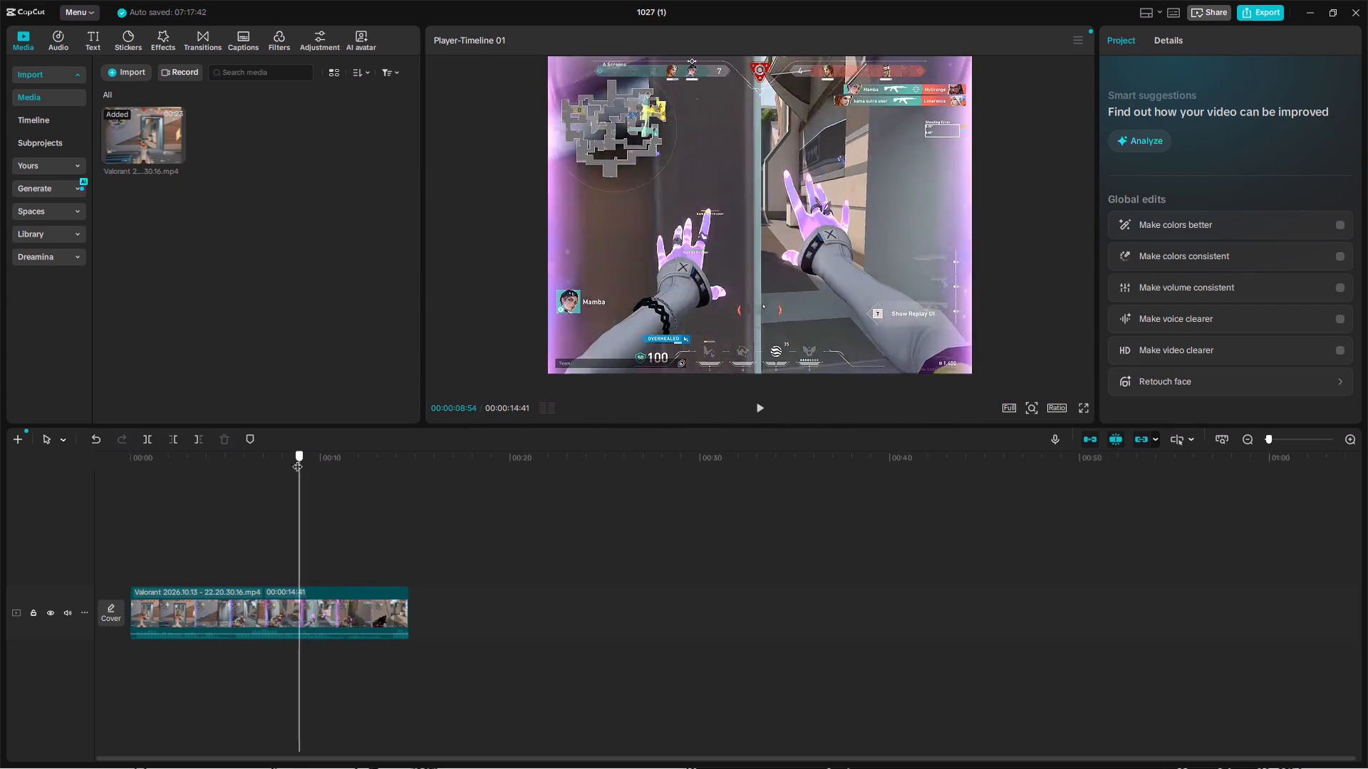
{"action": "left_click_drag", "start_coordinate": [297, 459], "coordinate": [260, 464]}
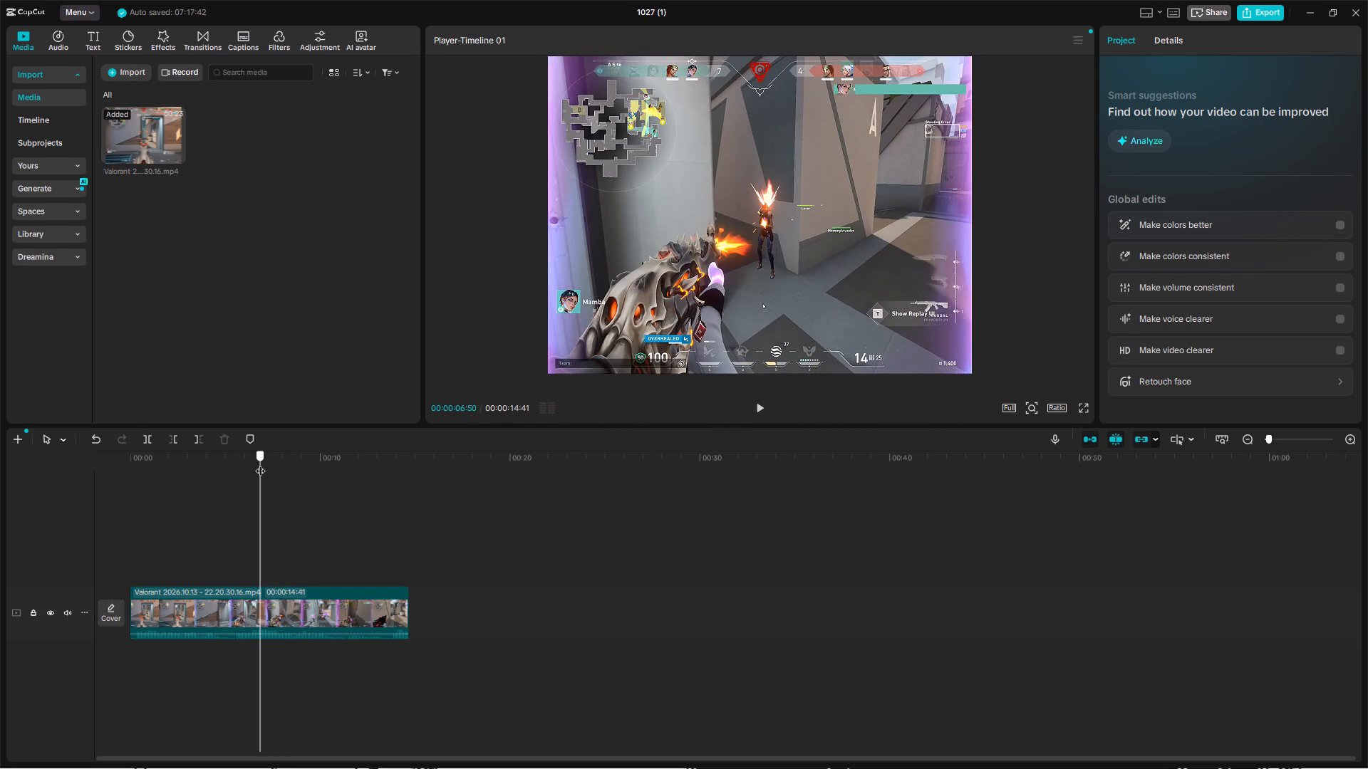
{"action": "left_click_drag", "start_coordinate": [260, 464], "coordinate": [240, 465]}
{"action": "left_click", "coordinate": [762, 410]}
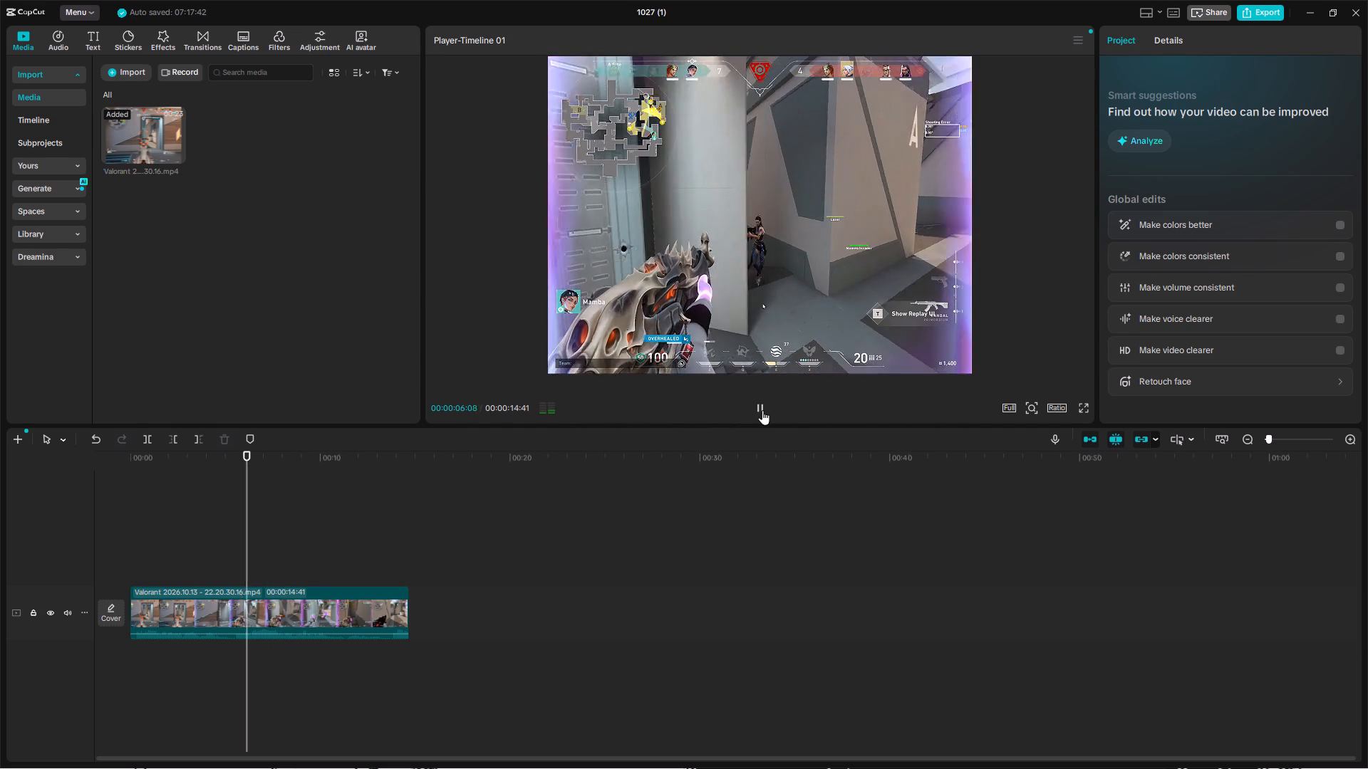
{"action": "left_click", "coordinate": [762, 410]}
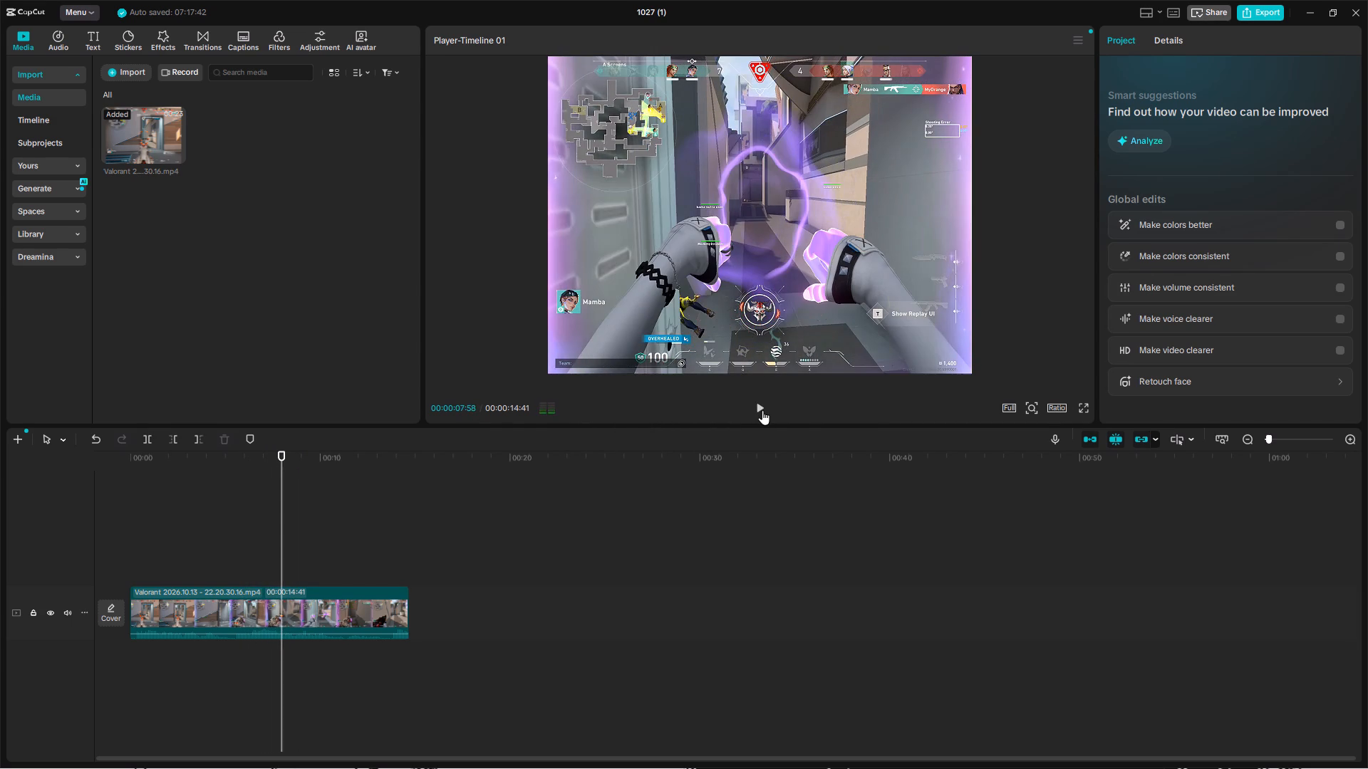
{"action": "left_click", "coordinate": [147, 437]}
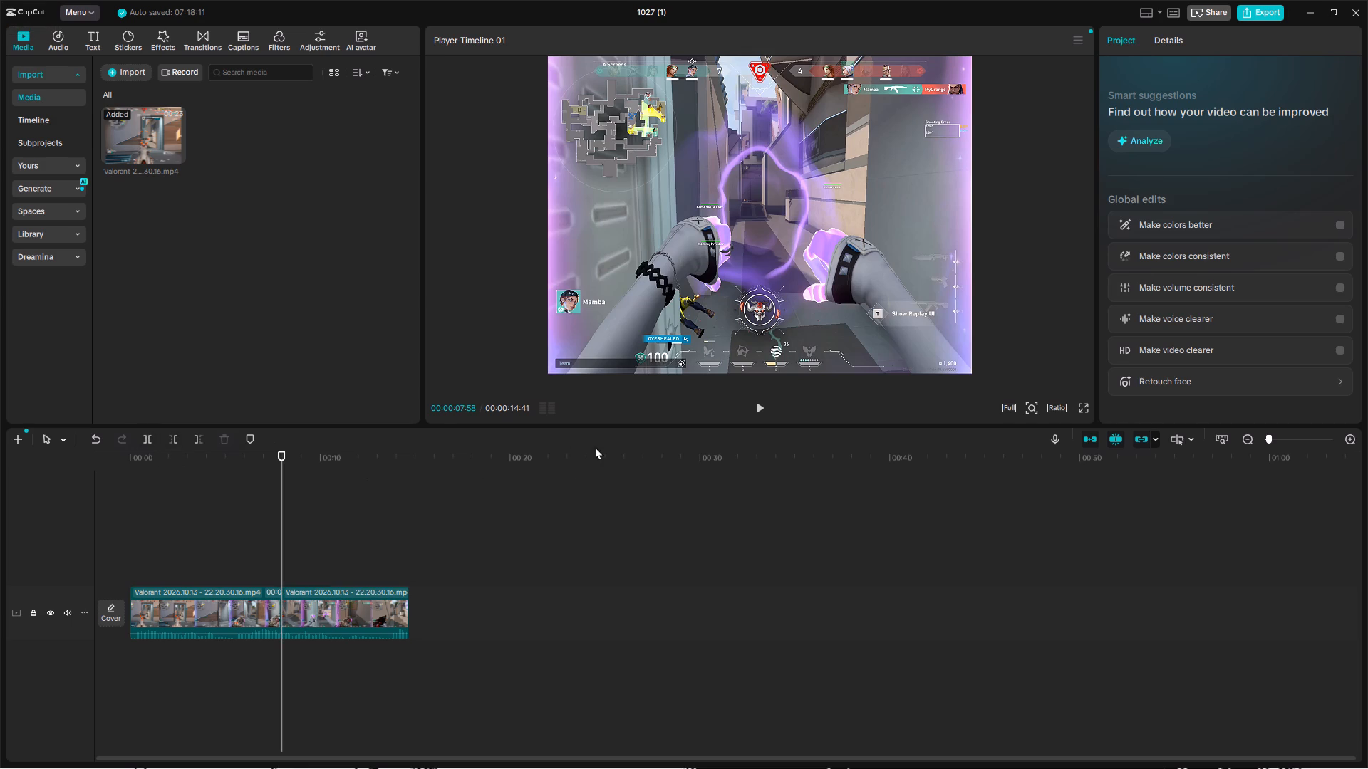
Play on from the split and trim away the start of the second segment up to about 00:00:13.
{"action": "left_click", "coordinate": [756, 407]}
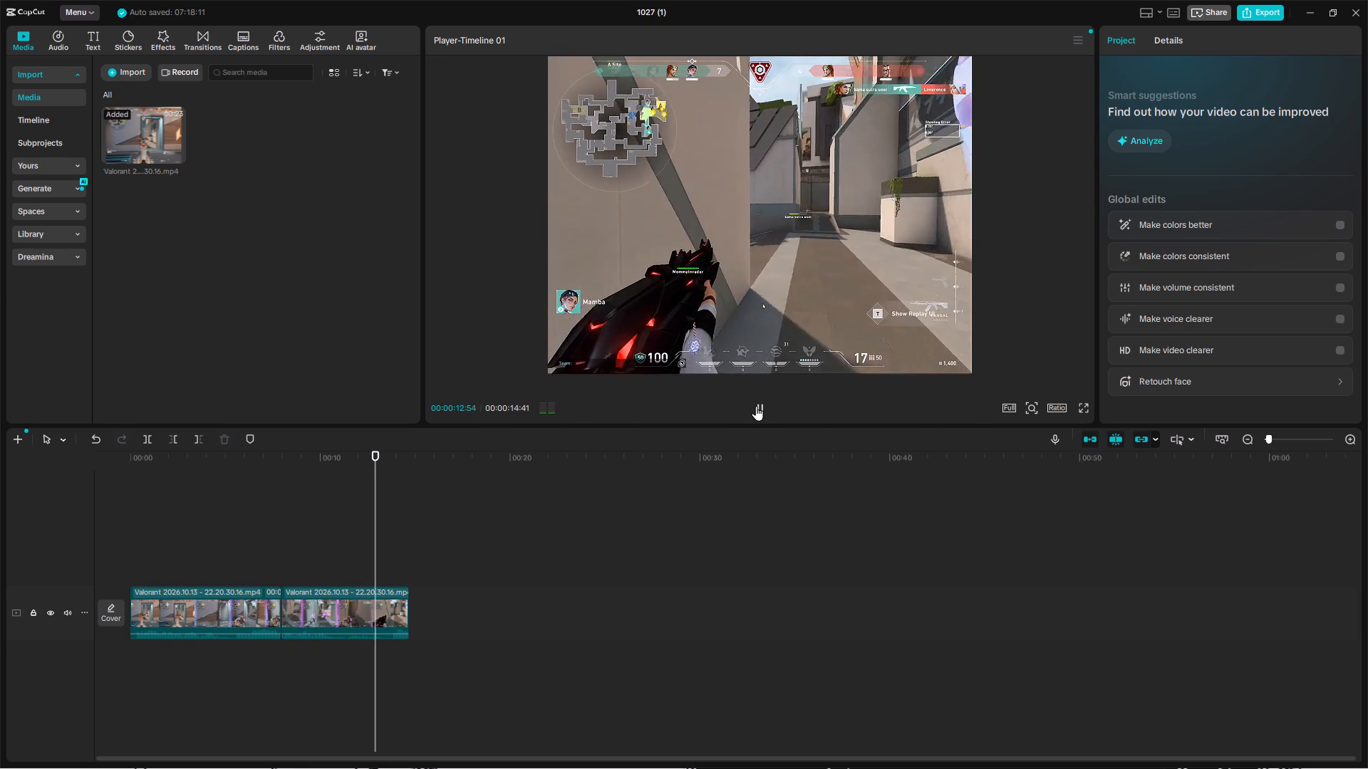
{"action": "left_click", "coordinate": [756, 406]}
{"action": "left_click", "coordinate": [382, 453]}
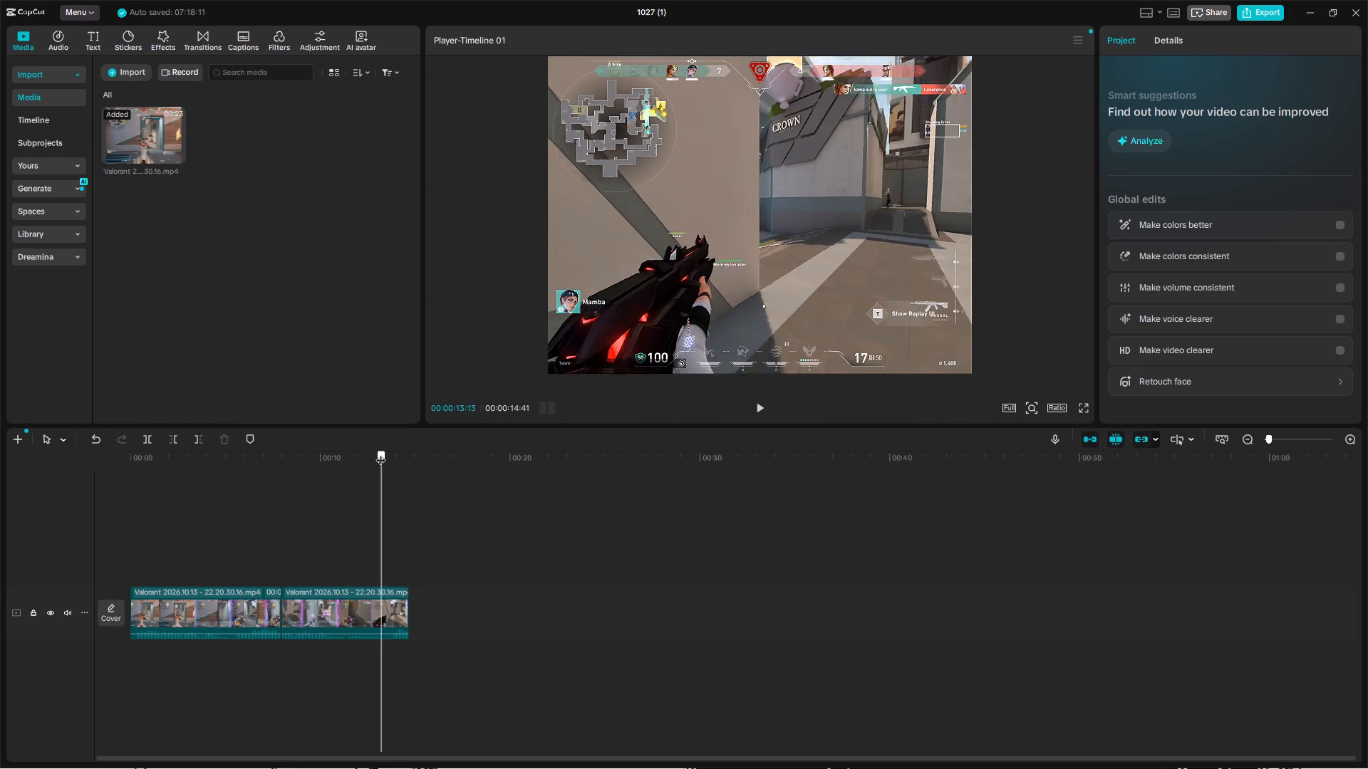
{"action": "left_click", "coordinate": [175, 436]}
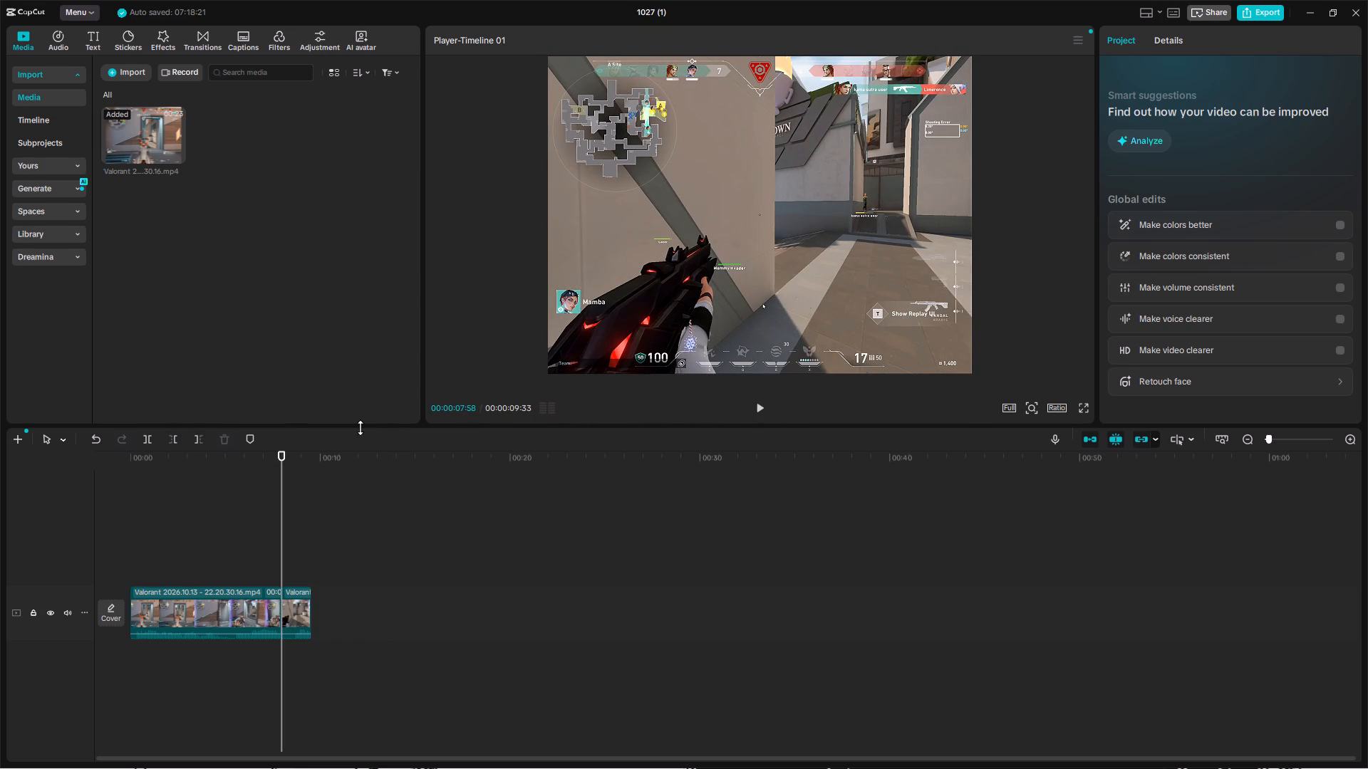
Replay the shortened edit from the start, recheck its ending, and trim away everything after about 00:00:09:19.
{"action": "left_click_drag", "start_coordinate": [279, 449], "coordinate": [118, 471]}
{"action": "left_click_drag", "start_coordinate": [278, 450], "coordinate": [108, 481]}
{"action": "left_click", "coordinate": [757, 404]}
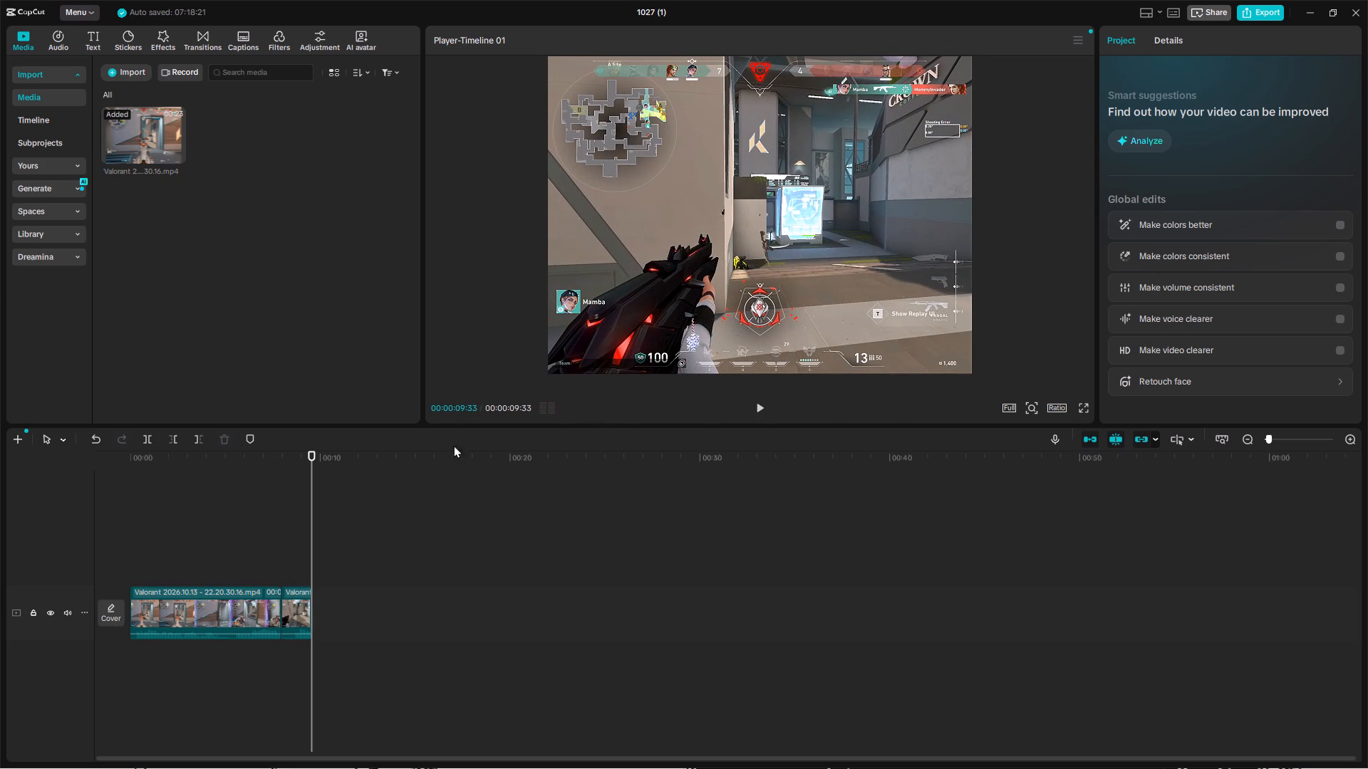
{"action": "left_click_drag", "start_coordinate": [307, 456], "coordinate": [119, 477]}
{"action": "left_click", "coordinate": [765, 408]}
{"action": "left_click", "coordinate": [308, 452]}
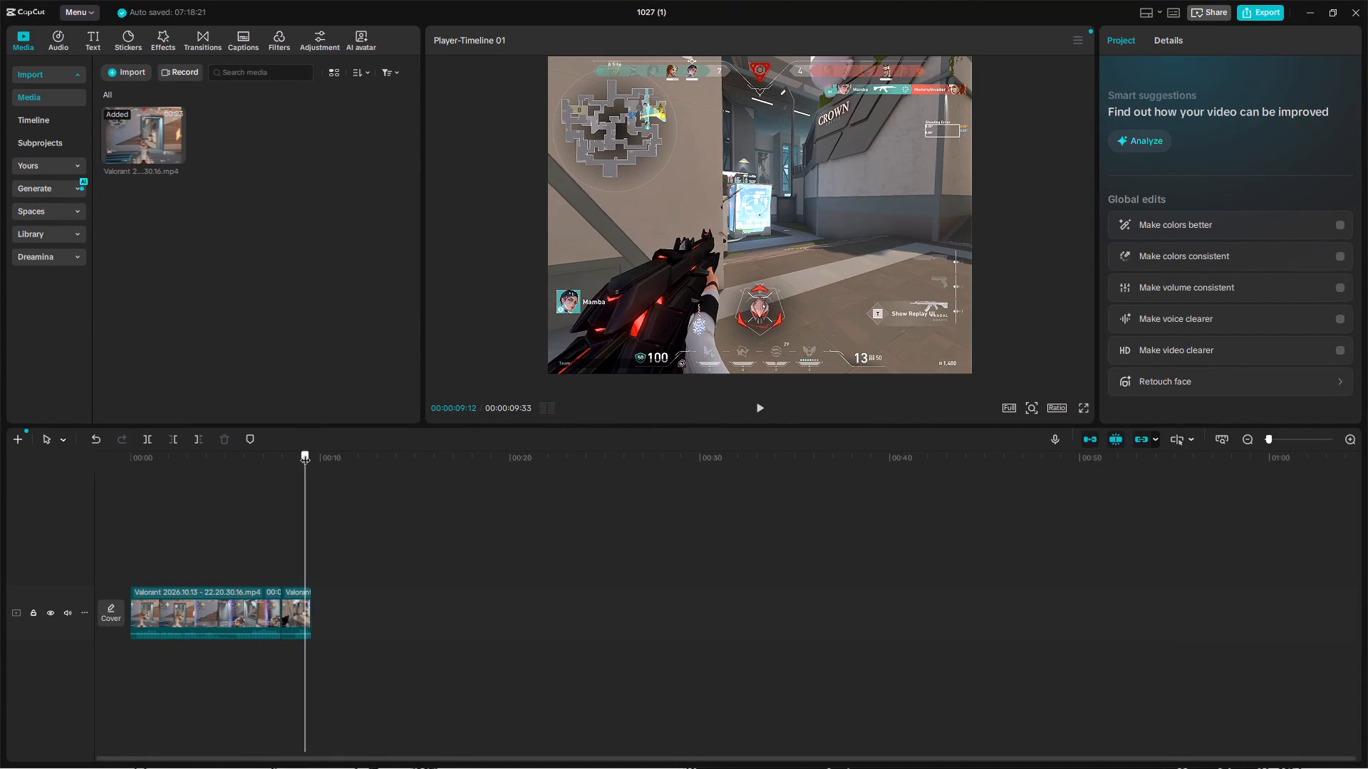
{"action": "double_click", "coordinate": [755, 407]}
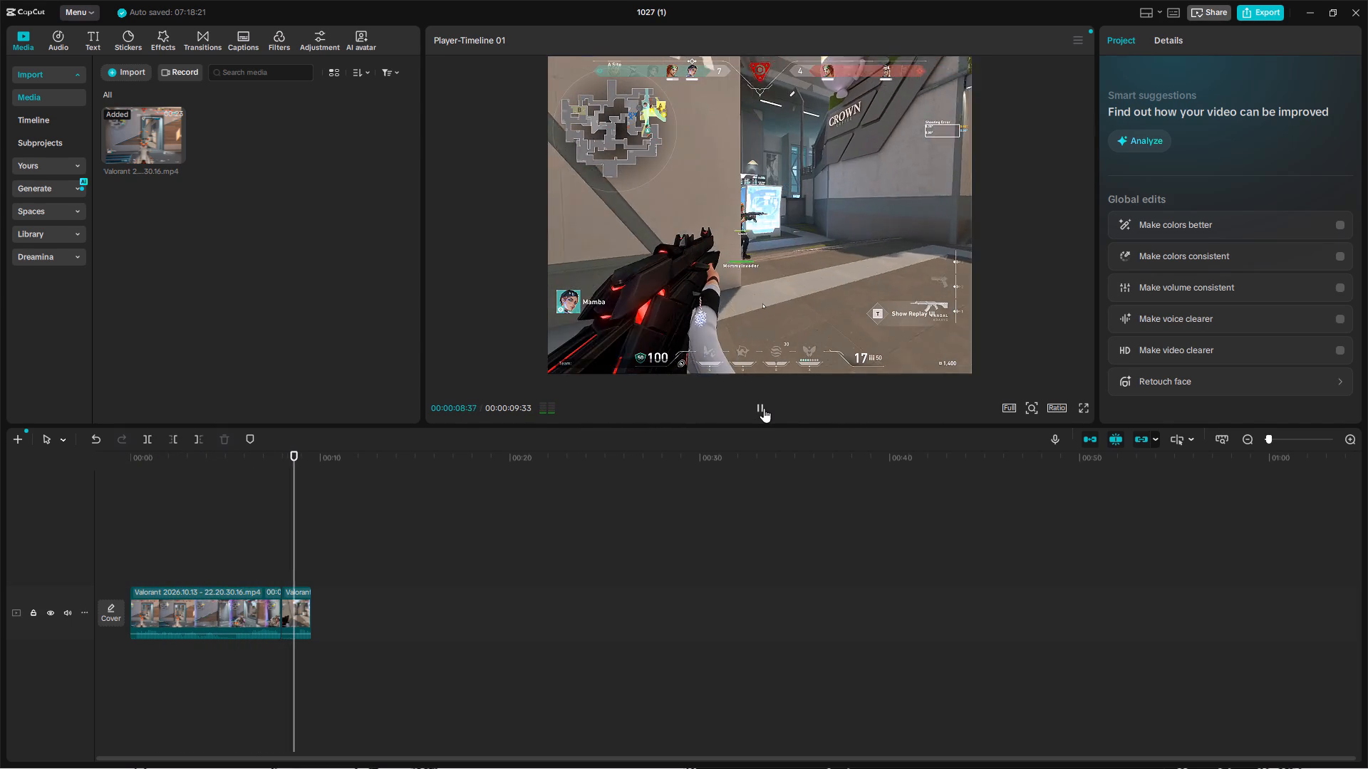
{"action": "left_click", "coordinate": [764, 408]}
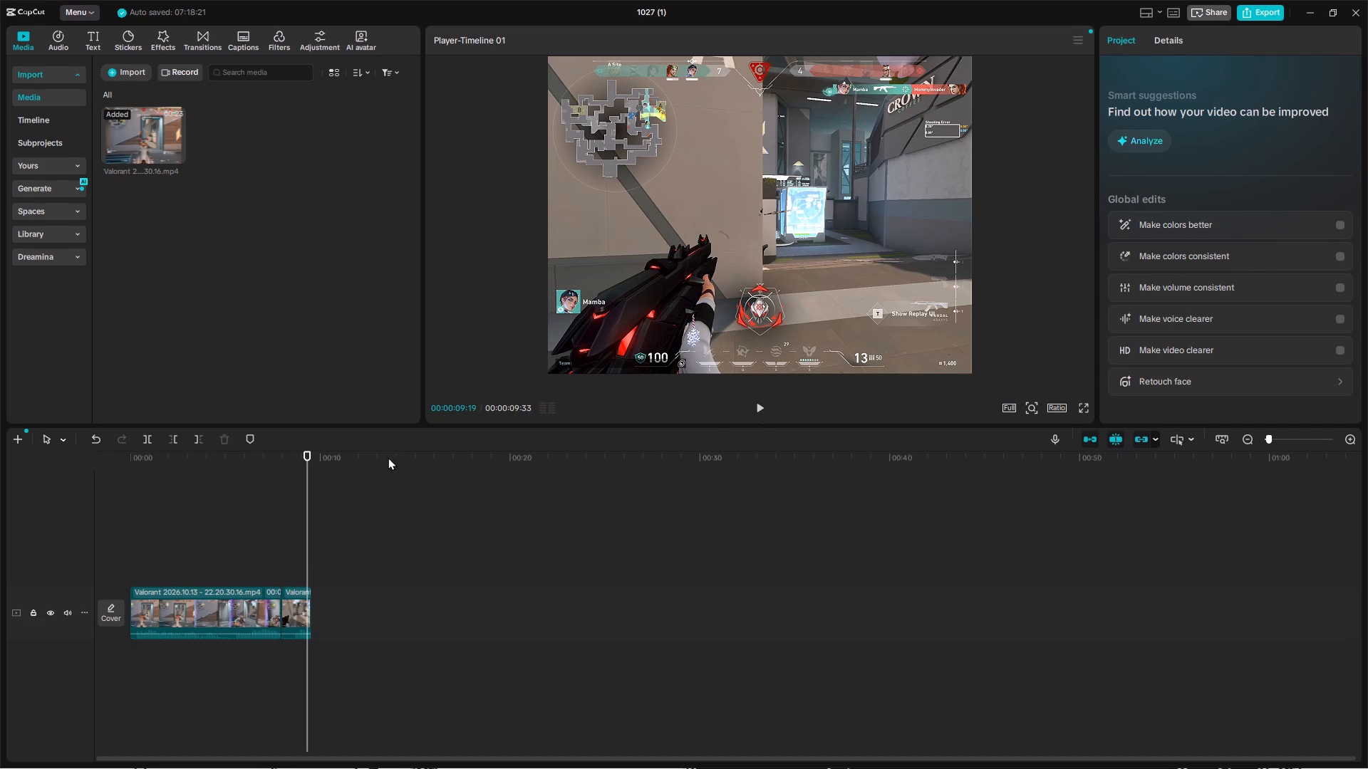
{"action": "left_click", "coordinate": [204, 439]}
Replay the last segment several times from about 00:00:07:58 and trim away everything after about 00:00:09:02.
{"action": "left_click_drag", "start_coordinate": [308, 448], "coordinate": [175, 460]}
{"action": "left_click_drag", "start_coordinate": [307, 455], "coordinate": [281, 461]}
{"action": "left_click", "coordinate": [759, 414]}
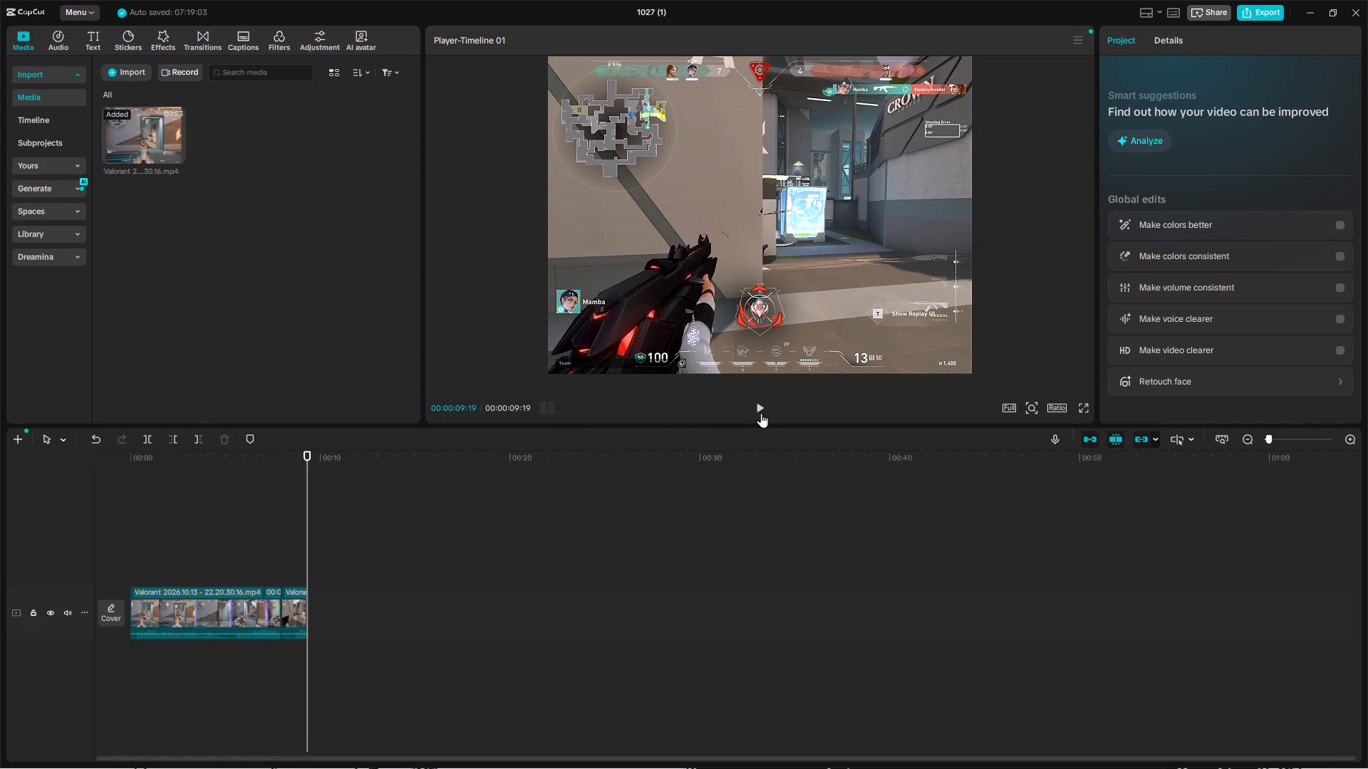
{"action": "left_click_drag", "start_coordinate": [313, 451], "coordinate": [282, 452]}
{"action": "left_click", "coordinate": [750, 410]}
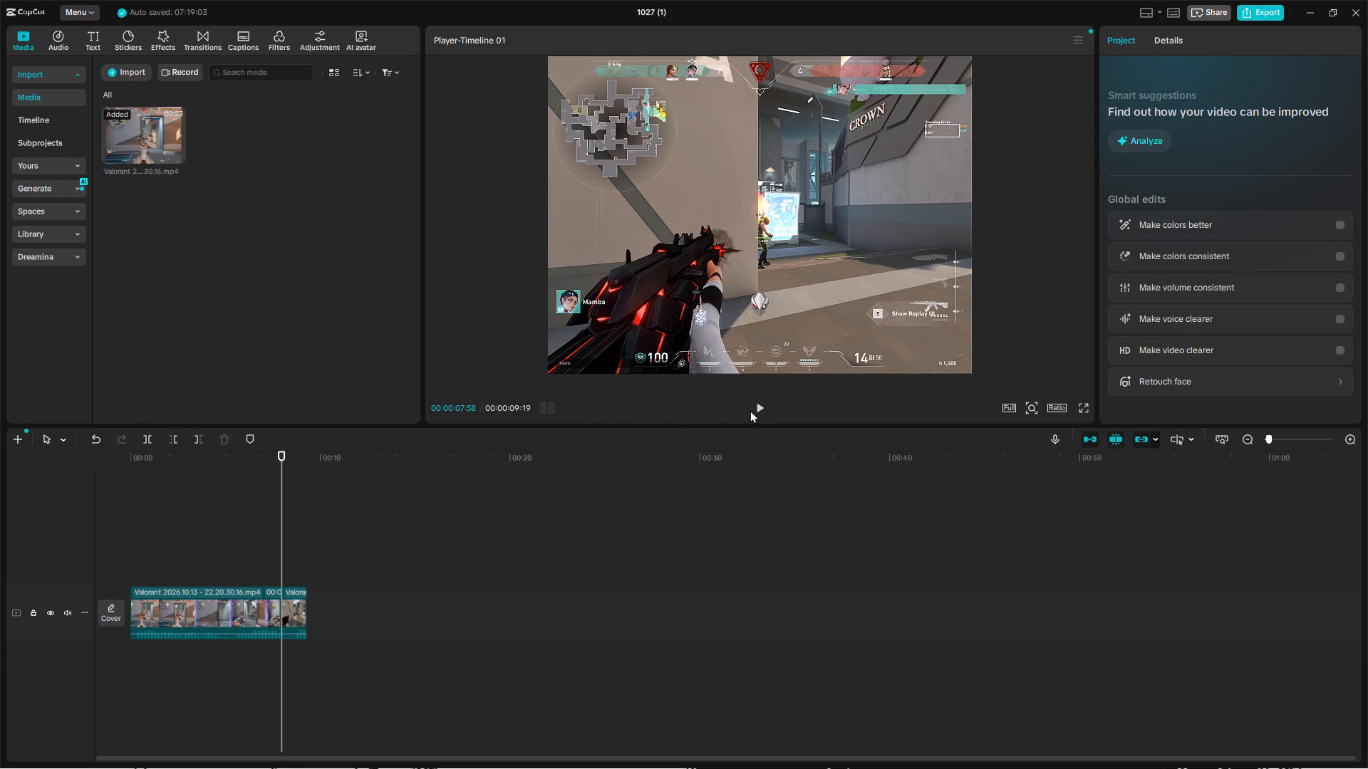
{"action": "left_click", "coordinate": [758, 408]}
{"action": "left_click", "coordinate": [758, 408]}
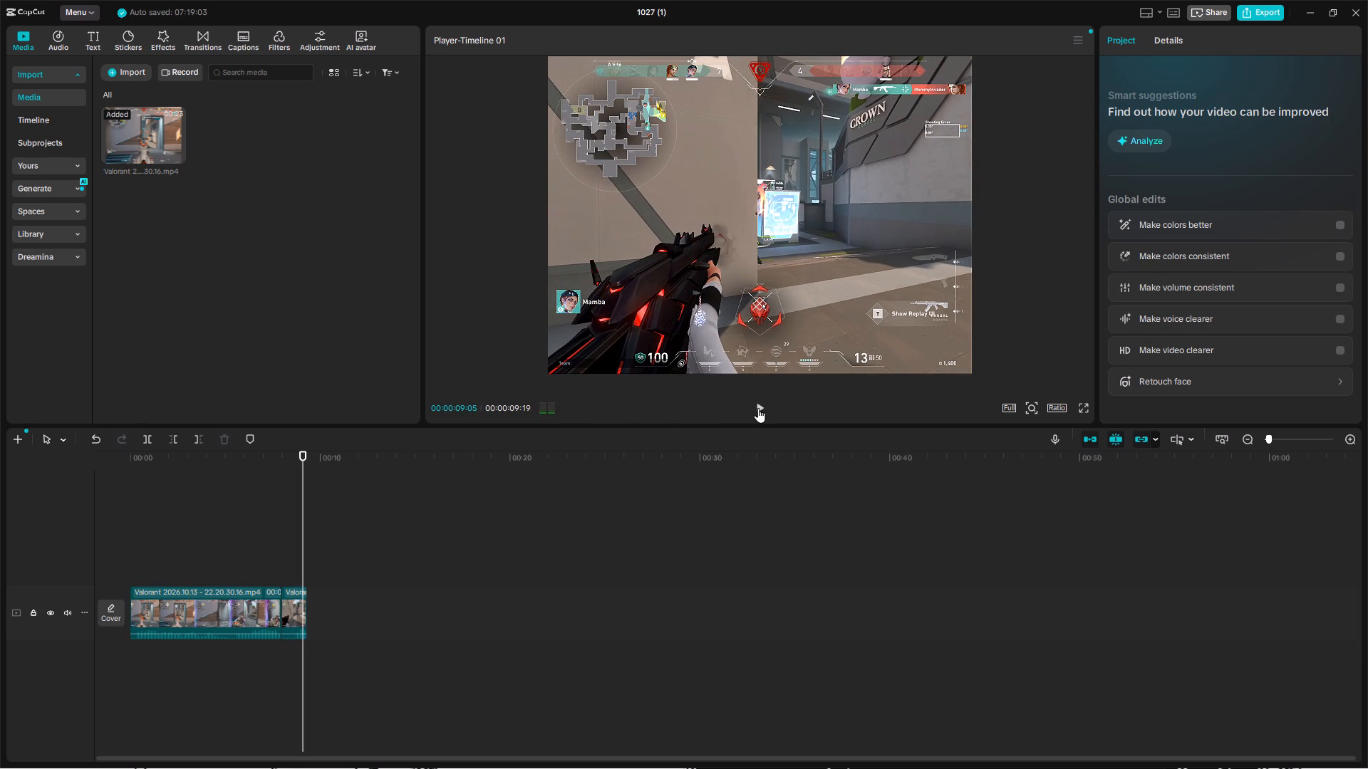
{"action": "left_click", "coordinate": [758, 408]}
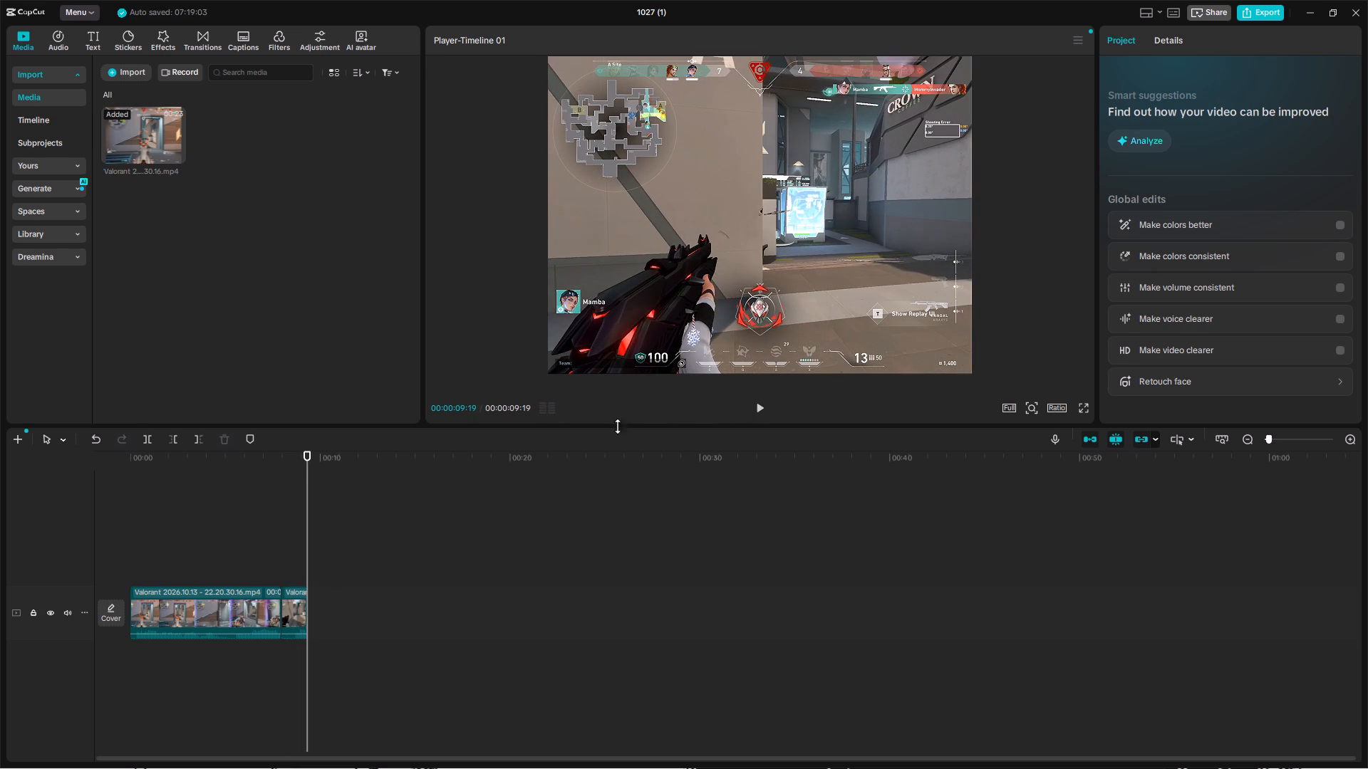
{"action": "left_click_drag", "start_coordinate": [305, 454], "coordinate": [284, 454]}
{"action": "left_click", "coordinate": [755, 412]}
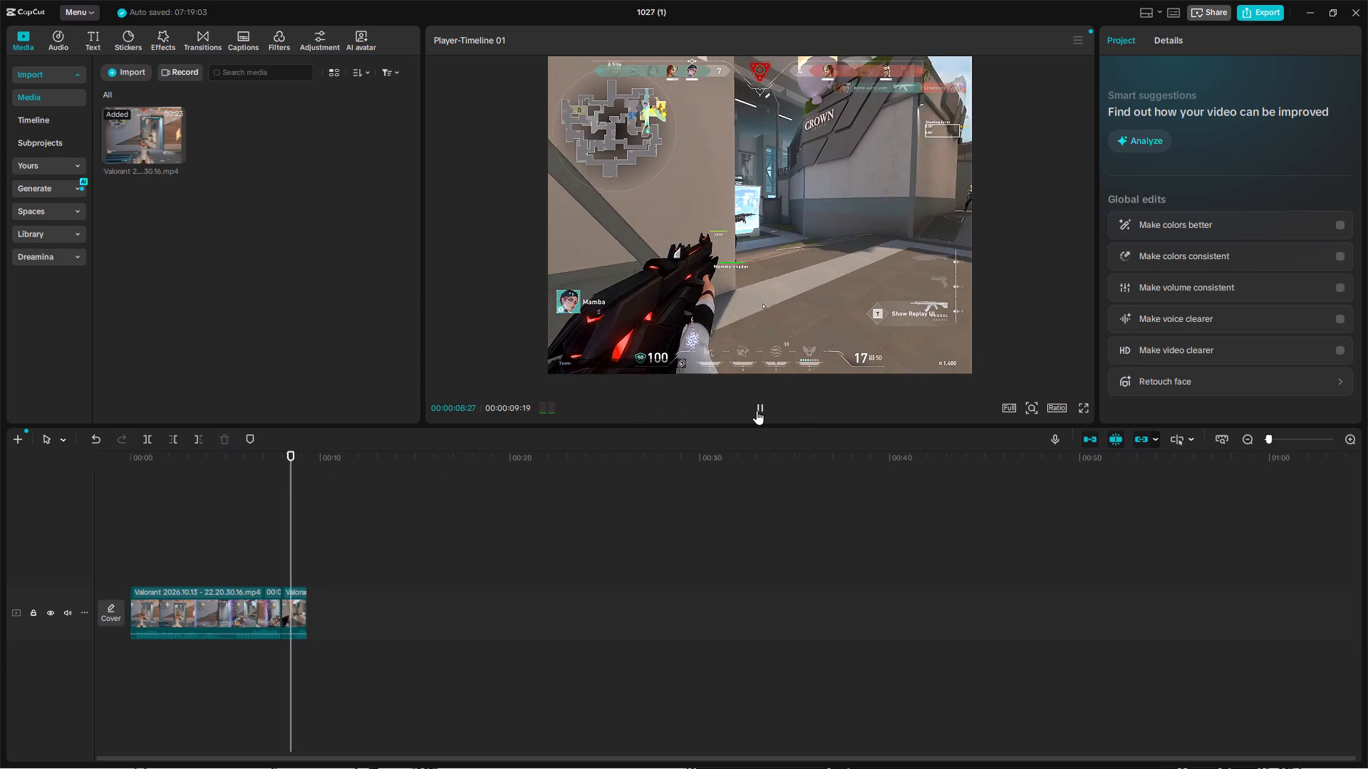
{"action": "left_click", "coordinate": [757, 410]}
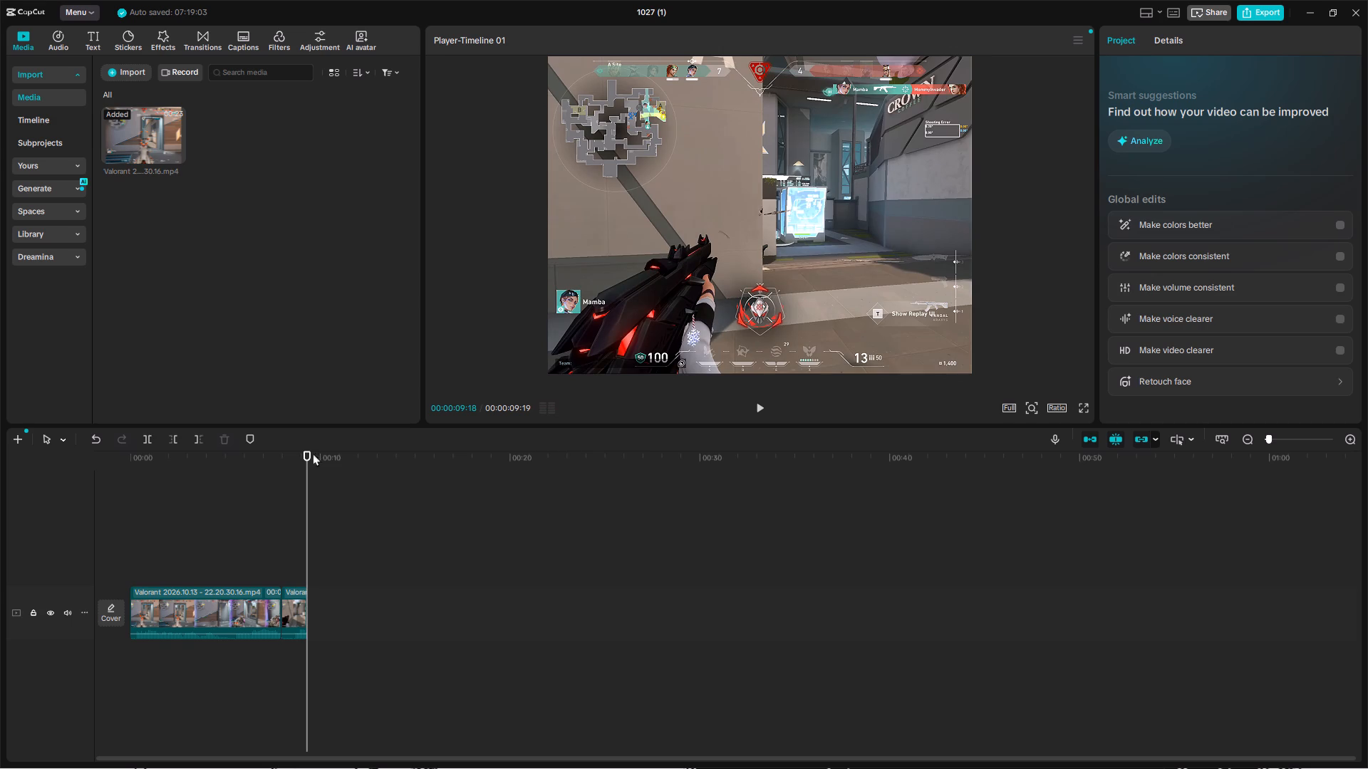
{"action": "left_click_drag", "start_coordinate": [301, 452], "coordinate": [281, 453]}
{"action": "left_click", "coordinate": [752, 401]}
{"action": "left_click", "coordinate": [753, 401]}
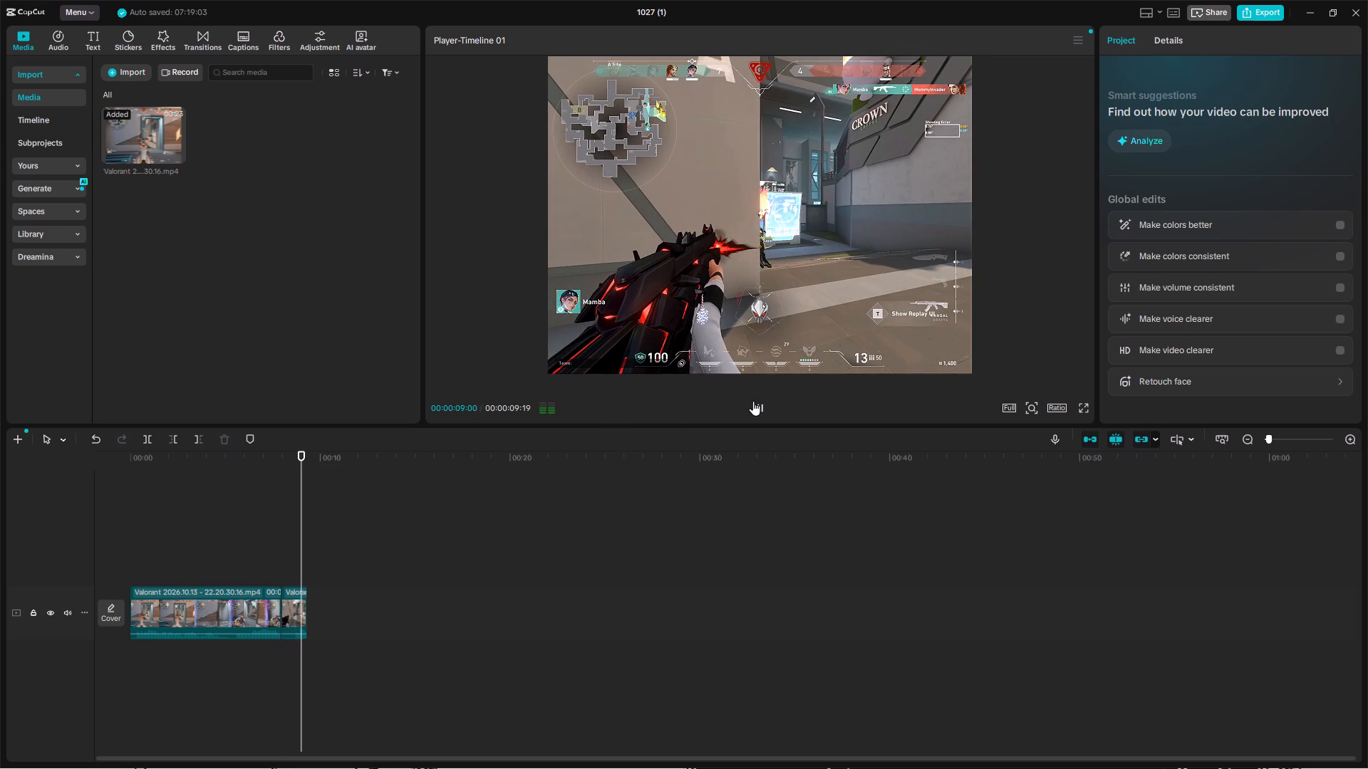
{"action": "left_click", "coordinate": [199, 440]}
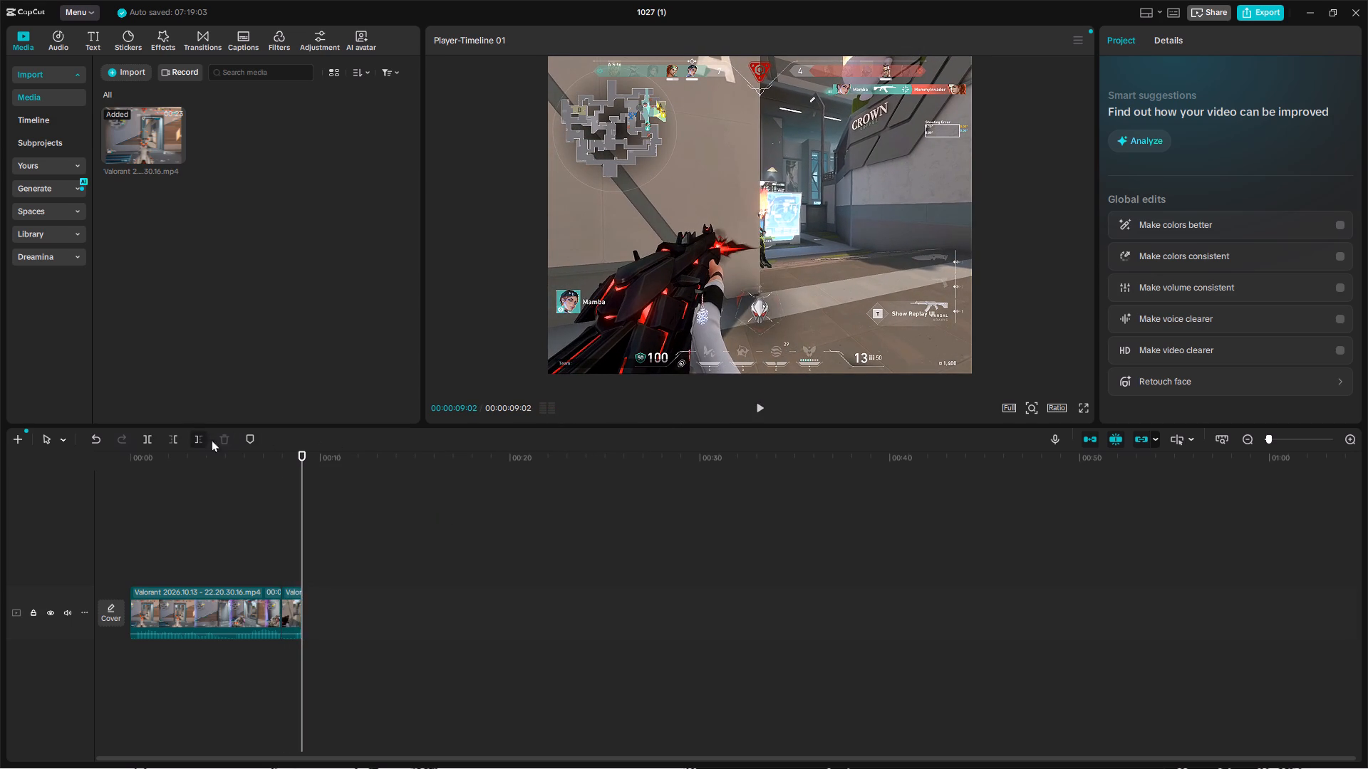
Replay the shortened edit from the start and export it as a 1080P, 60fps mp4 video.
{"action": "left_click_drag", "start_coordinate": [302, 451], "coordinate": [147, 482]}
{"action": "left_click", "coordinate": [781, 404]}
{"action": "left_click", "coordinate": [774, 405]}
{"action": "left_click", "coordinate": [763, 407]}
{"action": "left_click", "coordinate": [1240, 12]}
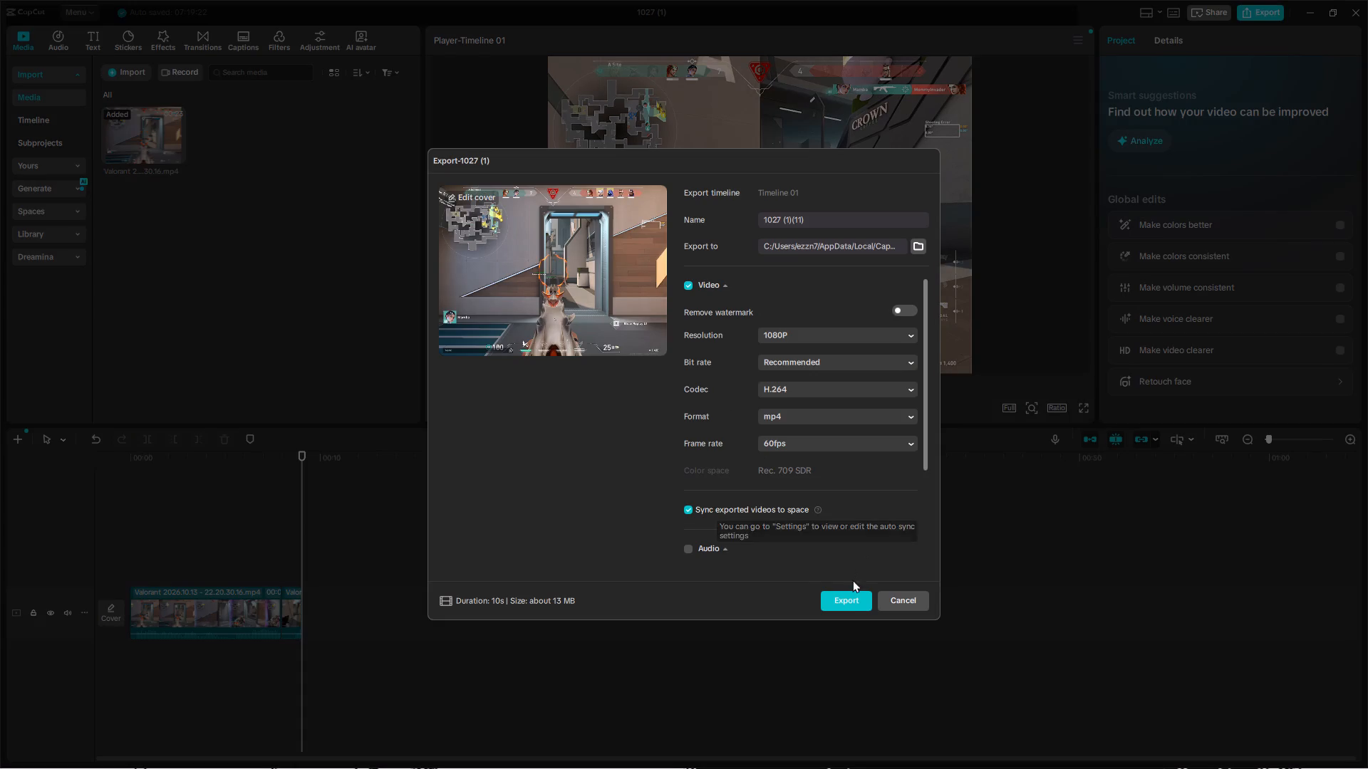
{"action": "left_click", "coordinate": [849, 601]}
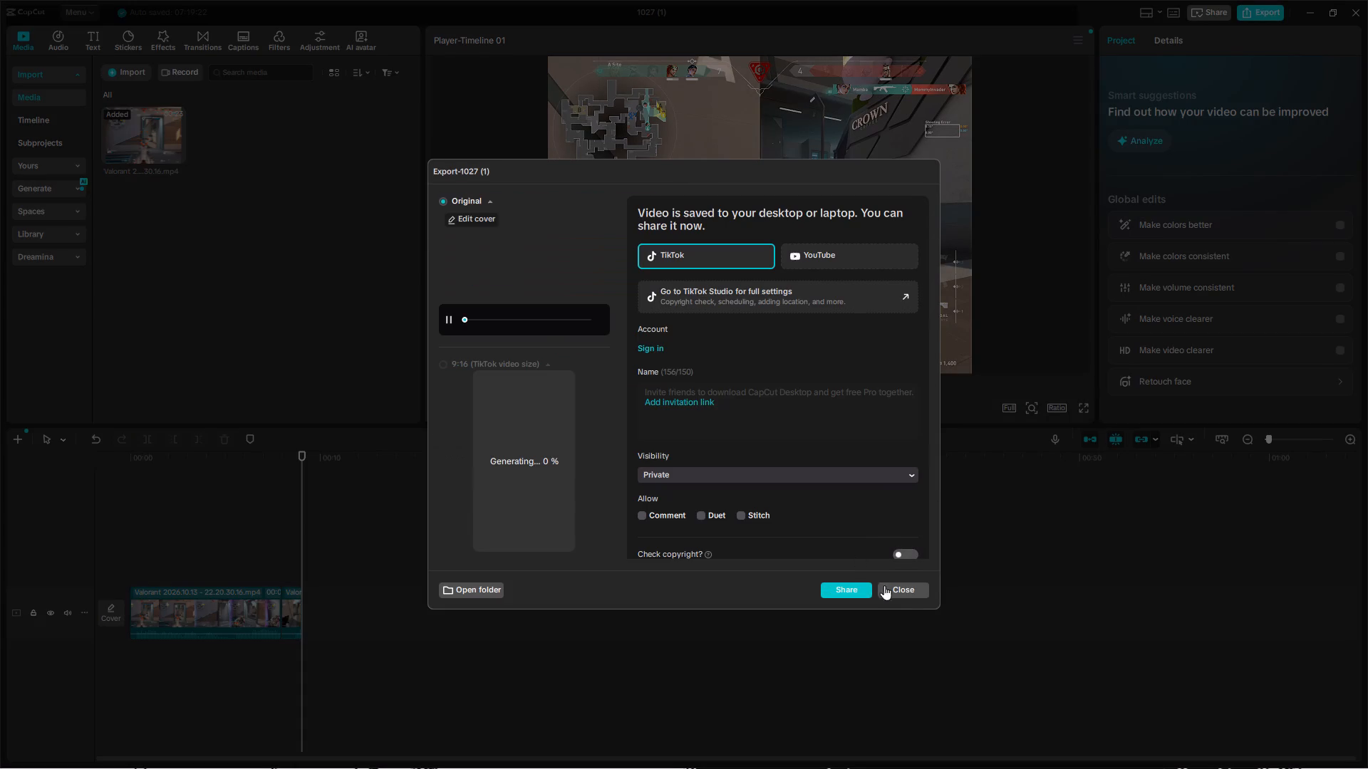
{"action": "left_click", "coordinate": [901, 599]}
{"action": "left_click", "coordinate": [900, 591]}
Delete the exported 22.20.30.16 clip from the project's media, clearing it from the timeline too.
{"action": "right_click", "coordinate": [180, 156]}
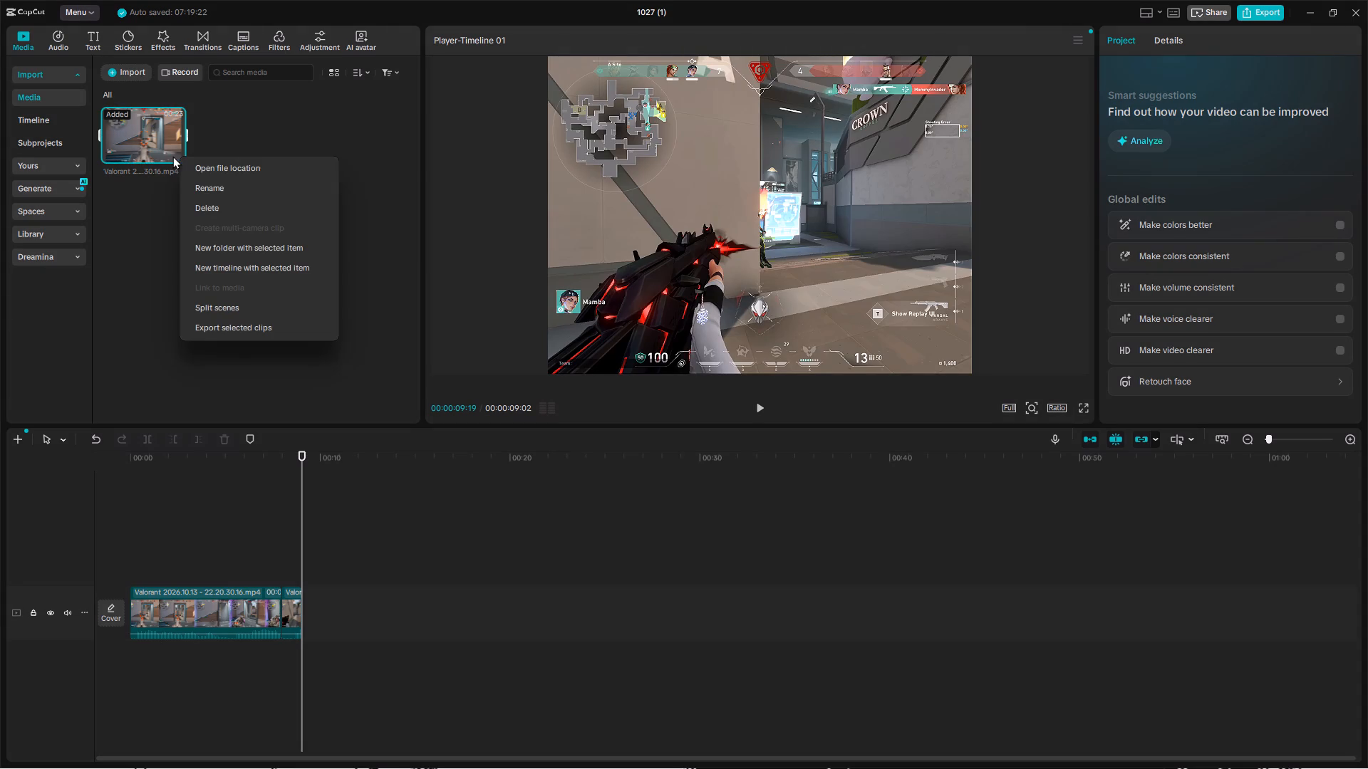
{"action": "left_click", "coordinate": [214, 204]}
{"action": "left_click", "coordinate": [670, 437]}
{"action": "left_click", "coordinate": [666, 443]}
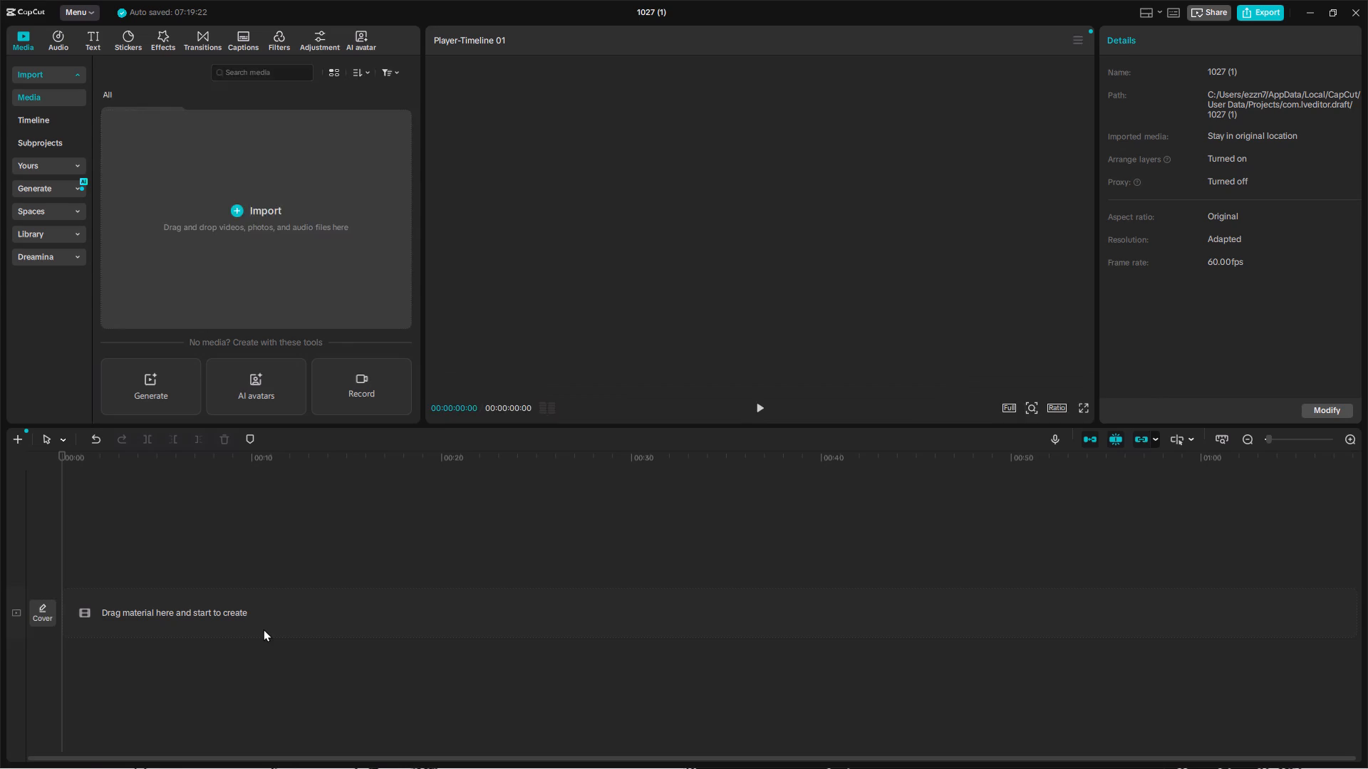
Add the clip Valorant 2026.10.16 - 03.21.37.04 from the NVIDIA Valorant videos folder to the empty timeline.
{"action": "left_click", "coordinate": [83, 693]}
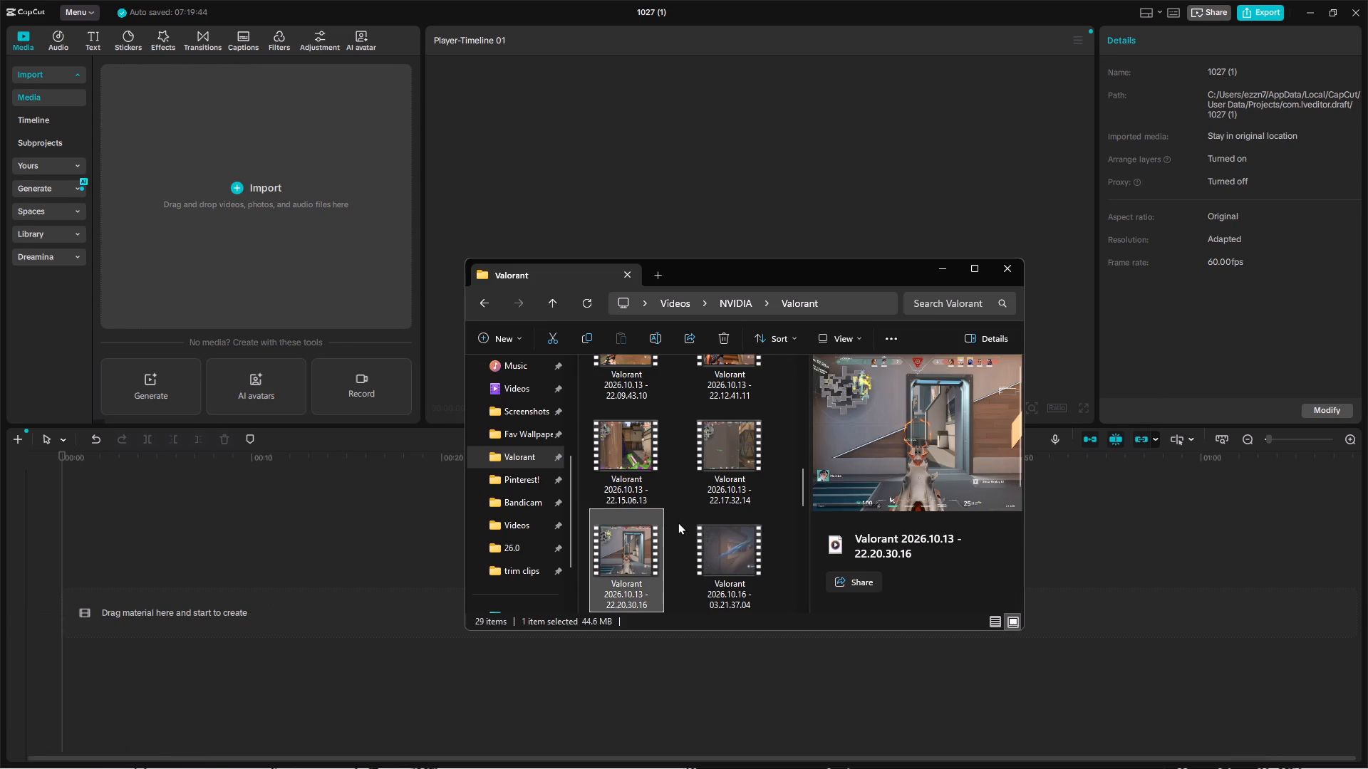
{"action": "scroll", "coordinate": [680, 525], "scroll_direction": "down", "scroll_amount": 1}
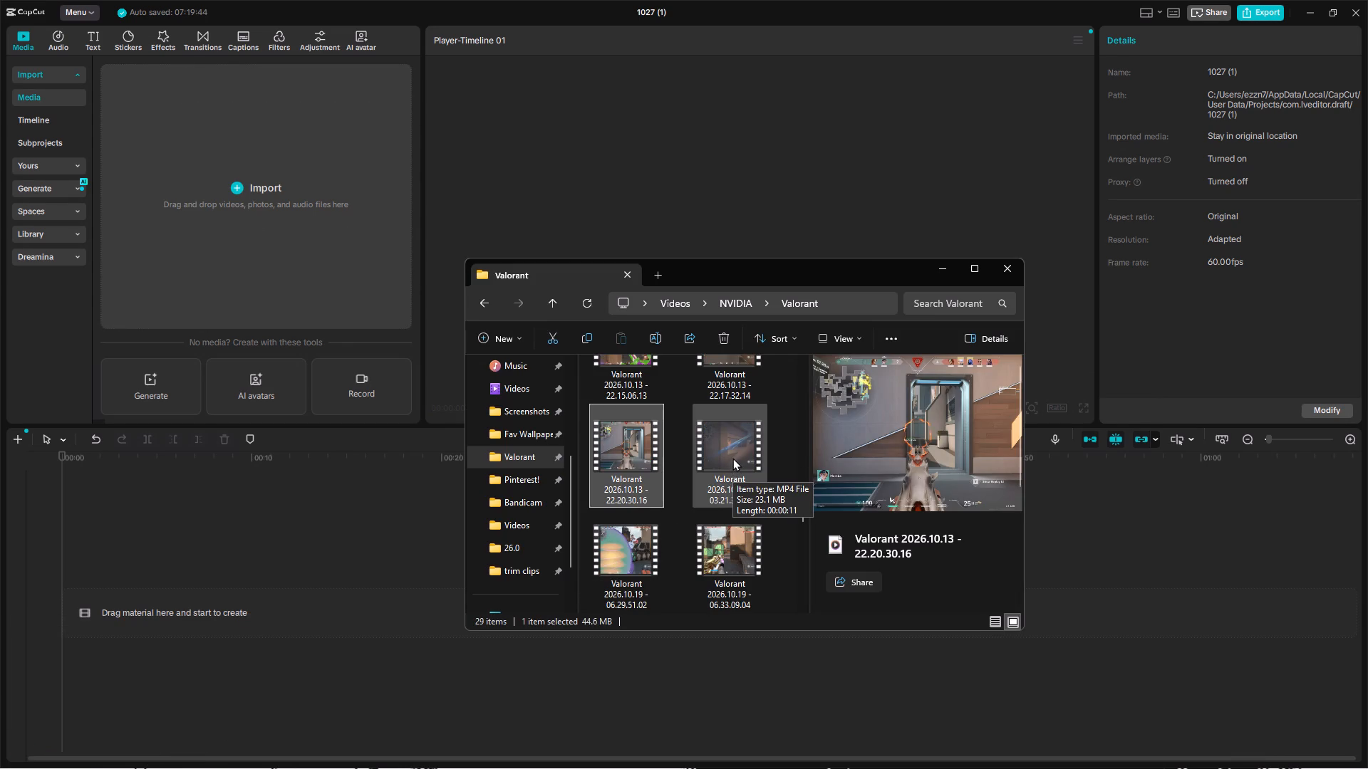
{"action": "left_click_drag", "start_coordinate": [733, 454], "coordinate": [152, 623]}
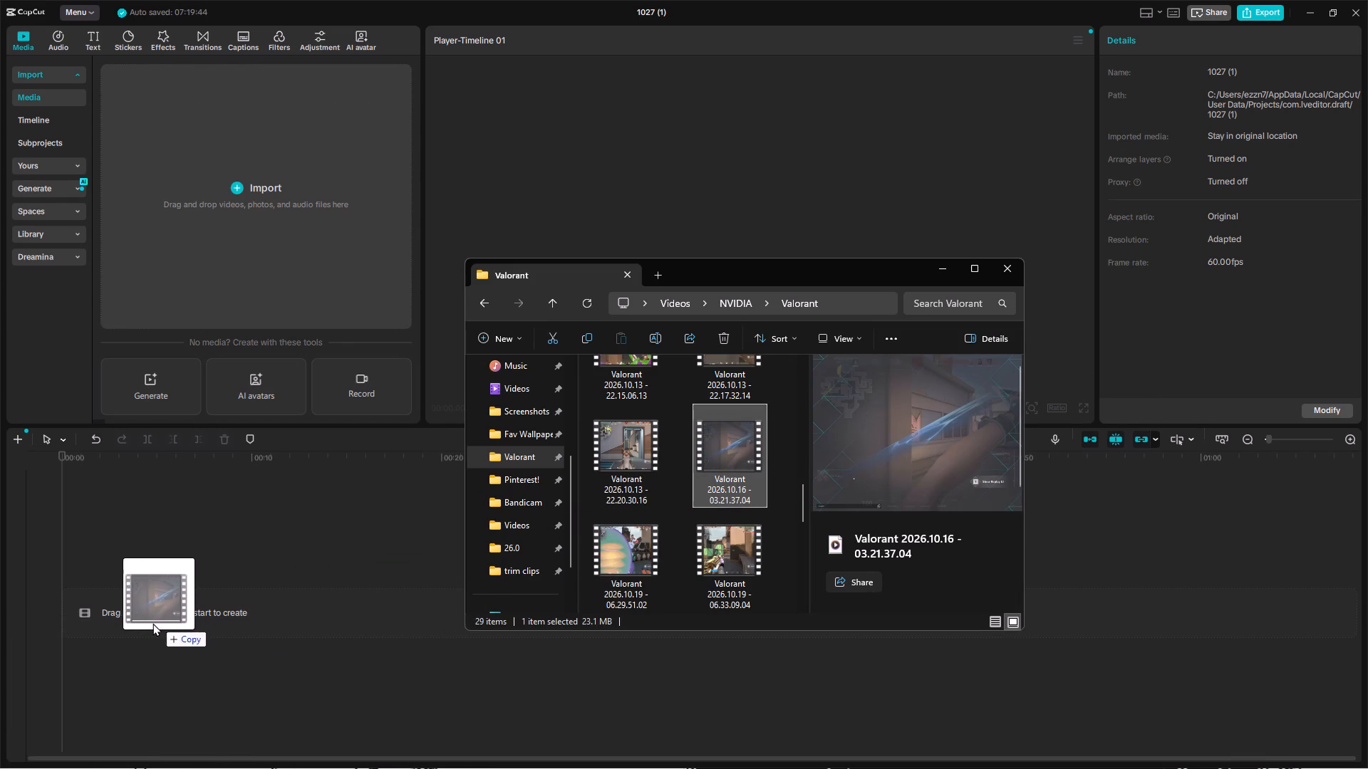
{"action": "left_click_drag", "start_coordinate": [152, 623], "coordinate": [135, 625]}
Play and scrub through the new clip's opening and trim away everything before about 00:00:00:47.
{"action": "left_click", "coordinate": [762, 398]}
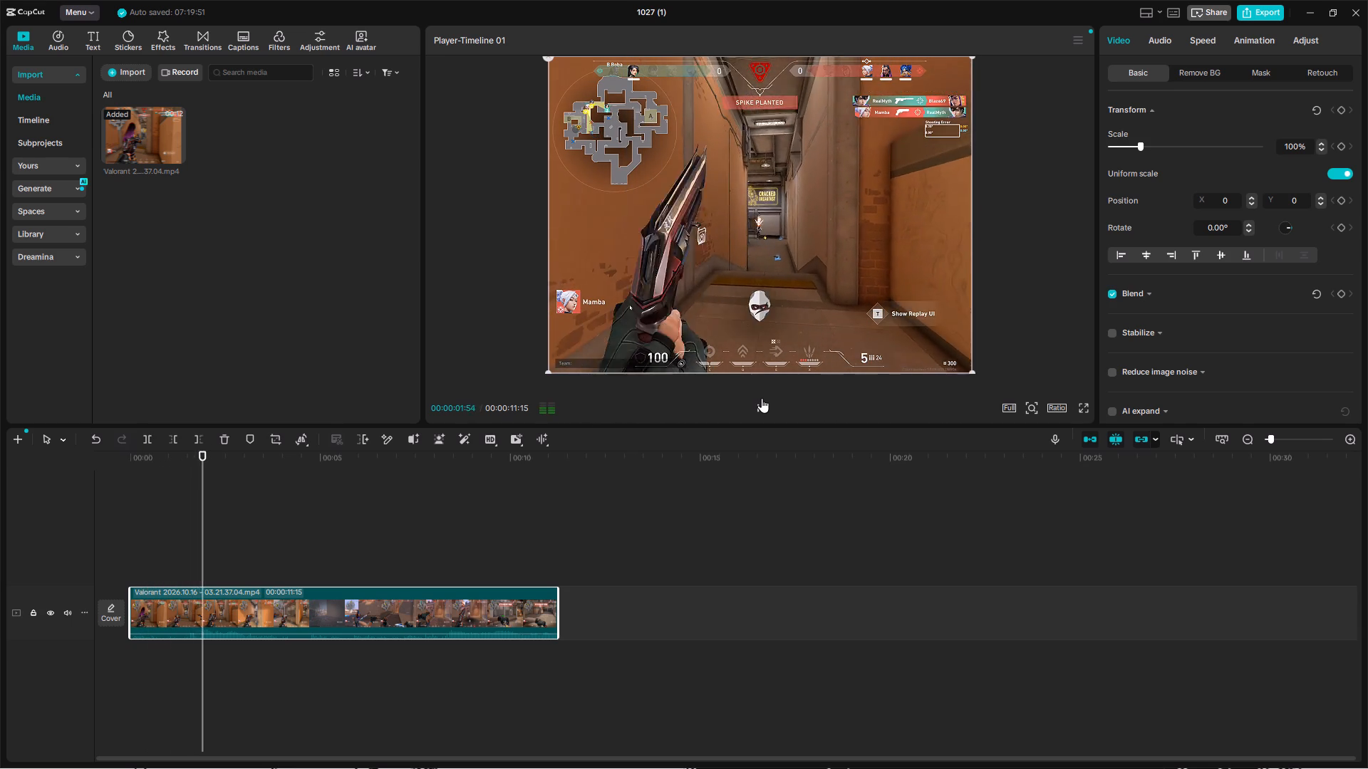
{"action": "left_click", "coordinate": [762, 398]}
{"action": "left_click_drag", "start_coordinate": [225, 449], "coordinate": [180, 456]}
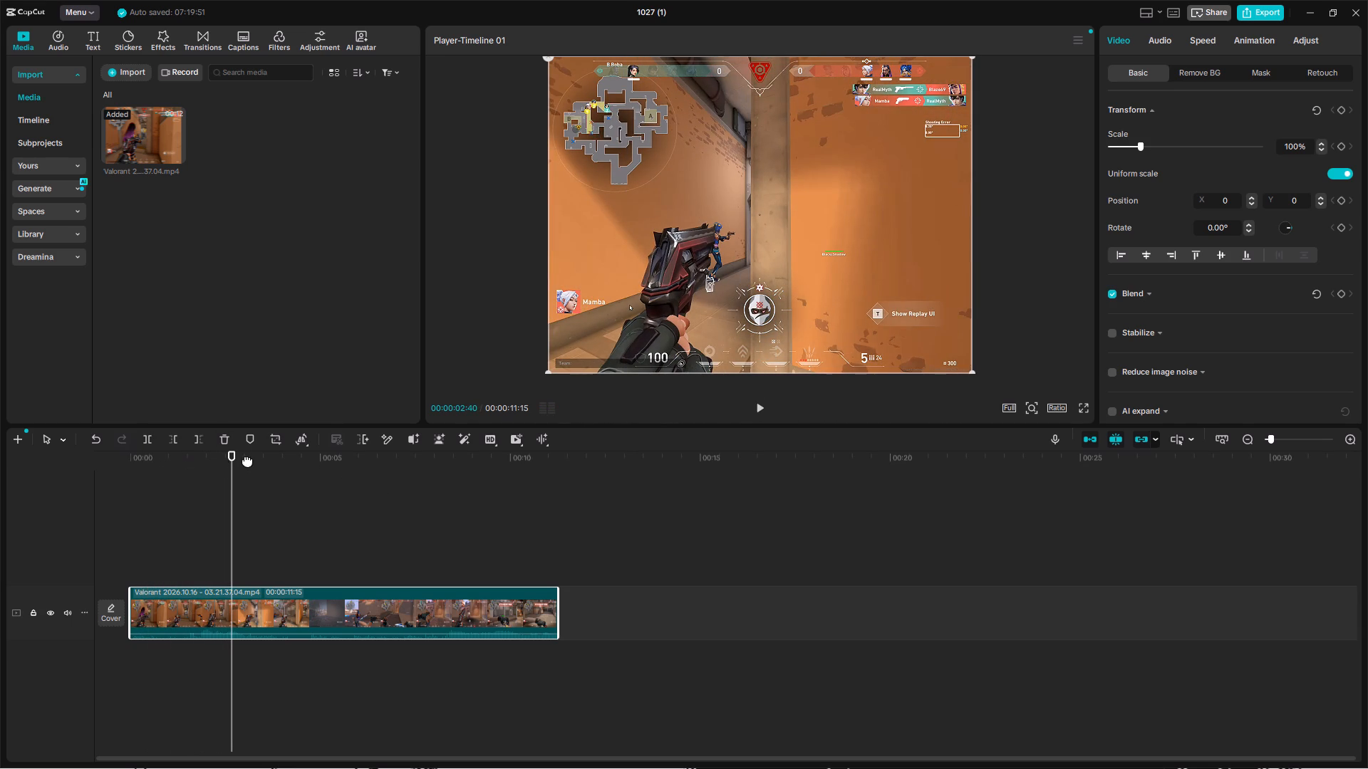
{"action": "left_click_drag", "start_coordinate": [237, 461], "coordinate": [161, 464]}
{"action": "left_click", "coordinate": [758, 407]}
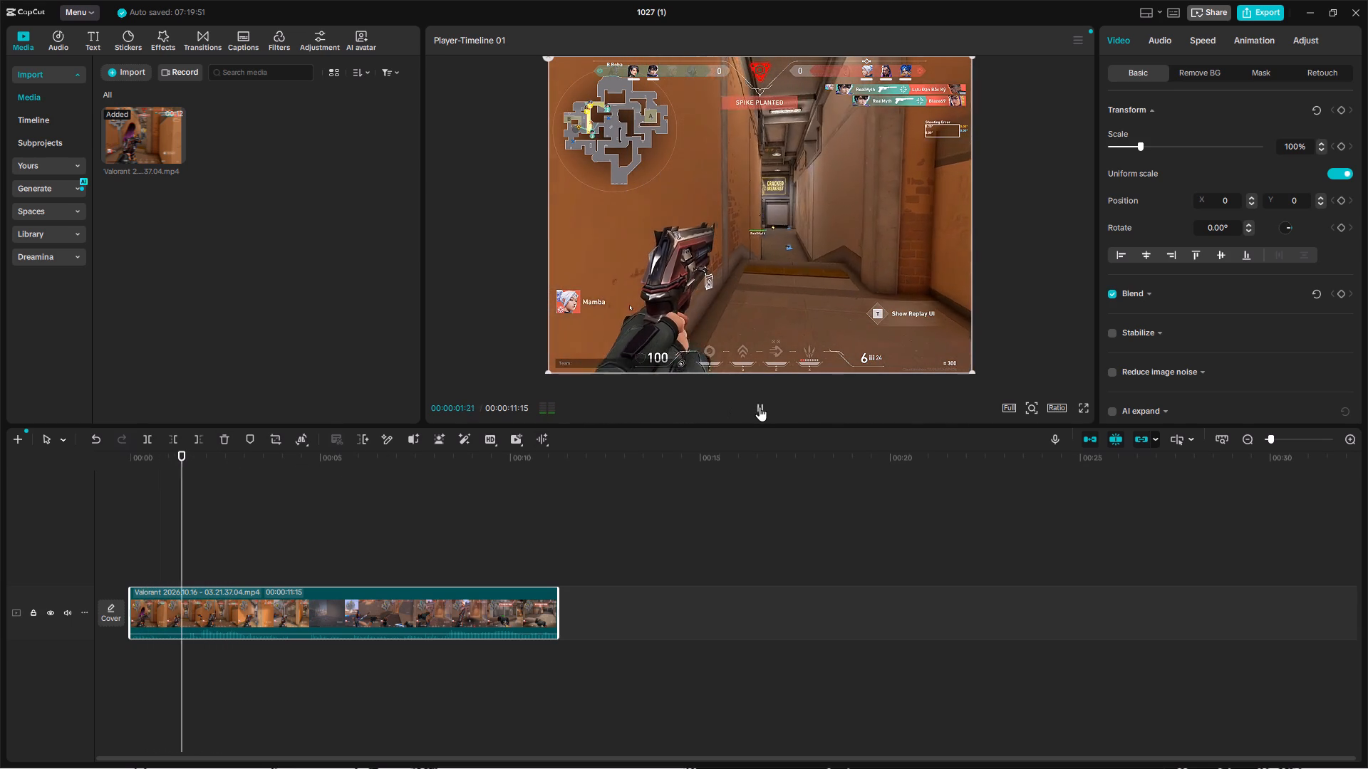
{"action": "left_click", "coordinate": [760, 407]}
{"action": "left_click_drag", "start_coordinate": [192, 446], "coordinate": [193, 447]}
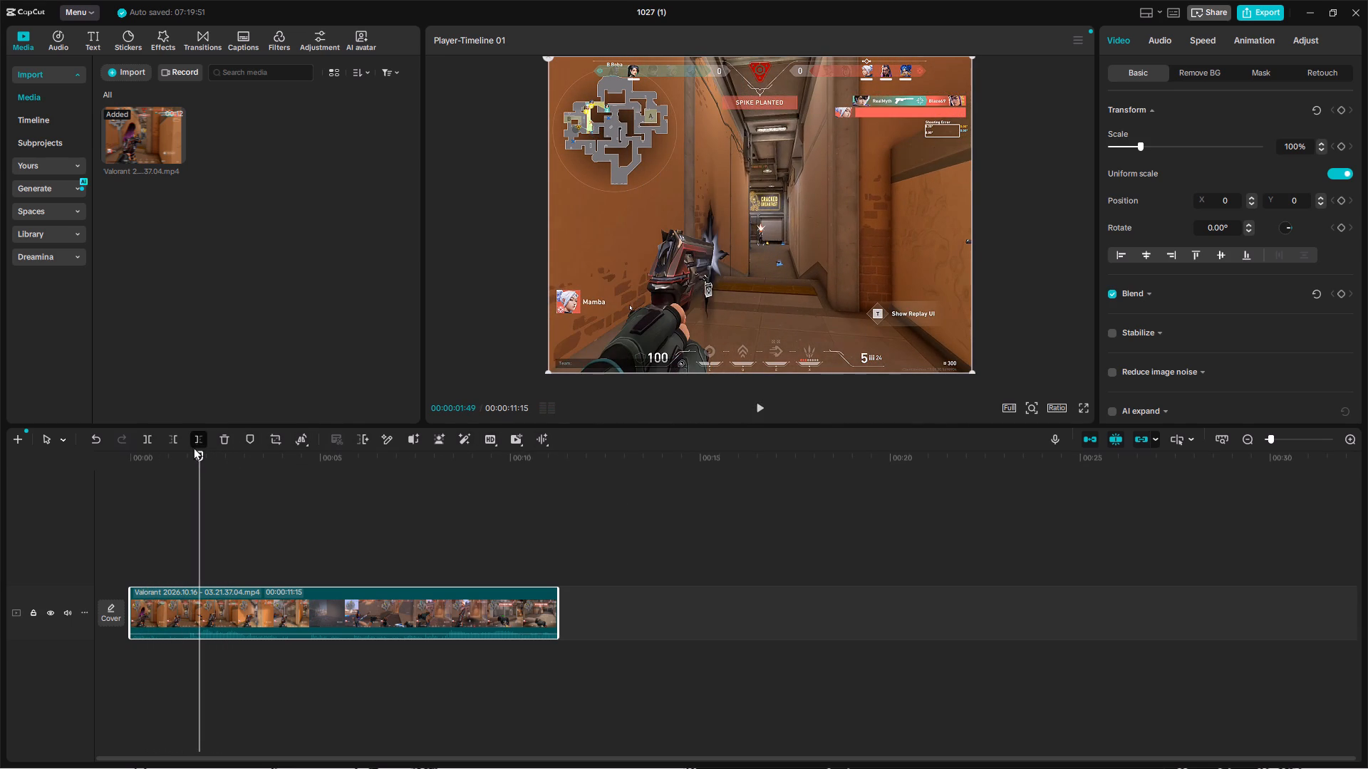
{"action": "left_click_drag", "start_coordinate": [193, 447], "coordinate": [202, 468]}
{"action": "left_click_drag", "start_coordinate": [200, 456], "coordinate": [160, 467]}
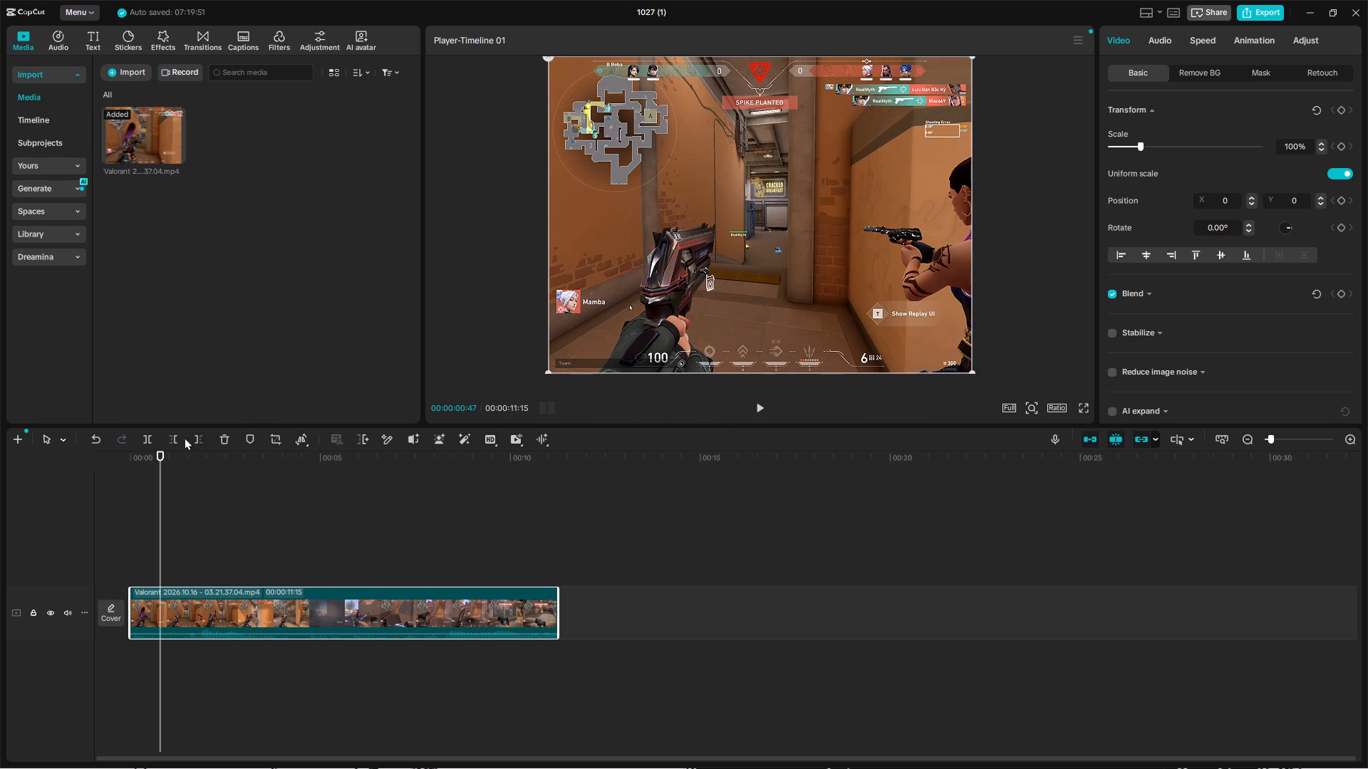
{"action": "left_click", "coordinate": [174, 436]}
Replay the new opening and trim away a further stretch before about 00:00:00:26.
{"action": "left_click", "coordinate": [761, 407]}
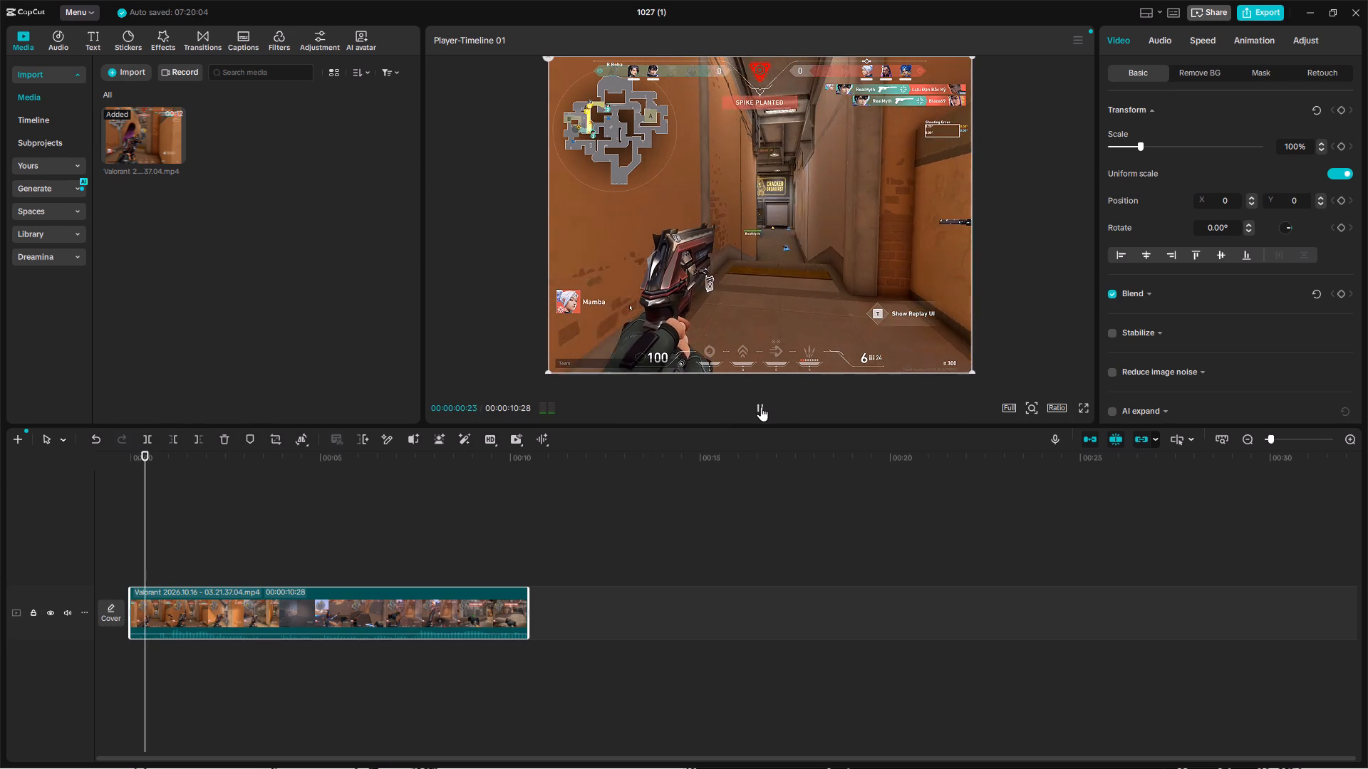
{"action": "left_click", "coordinate": [761, 407]}
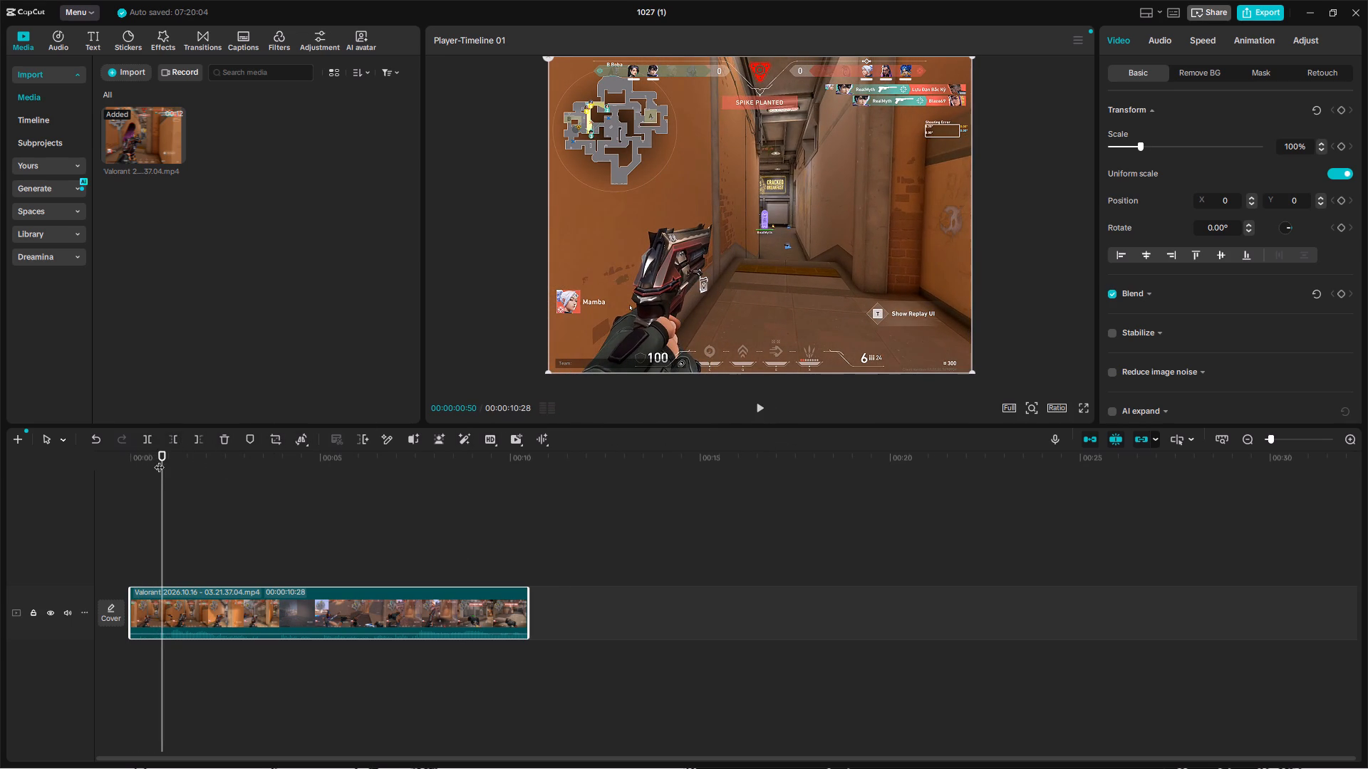
{"action": "left_click_drag", "start_coordinate": [158, 455], "coordinate": [148, 458]}
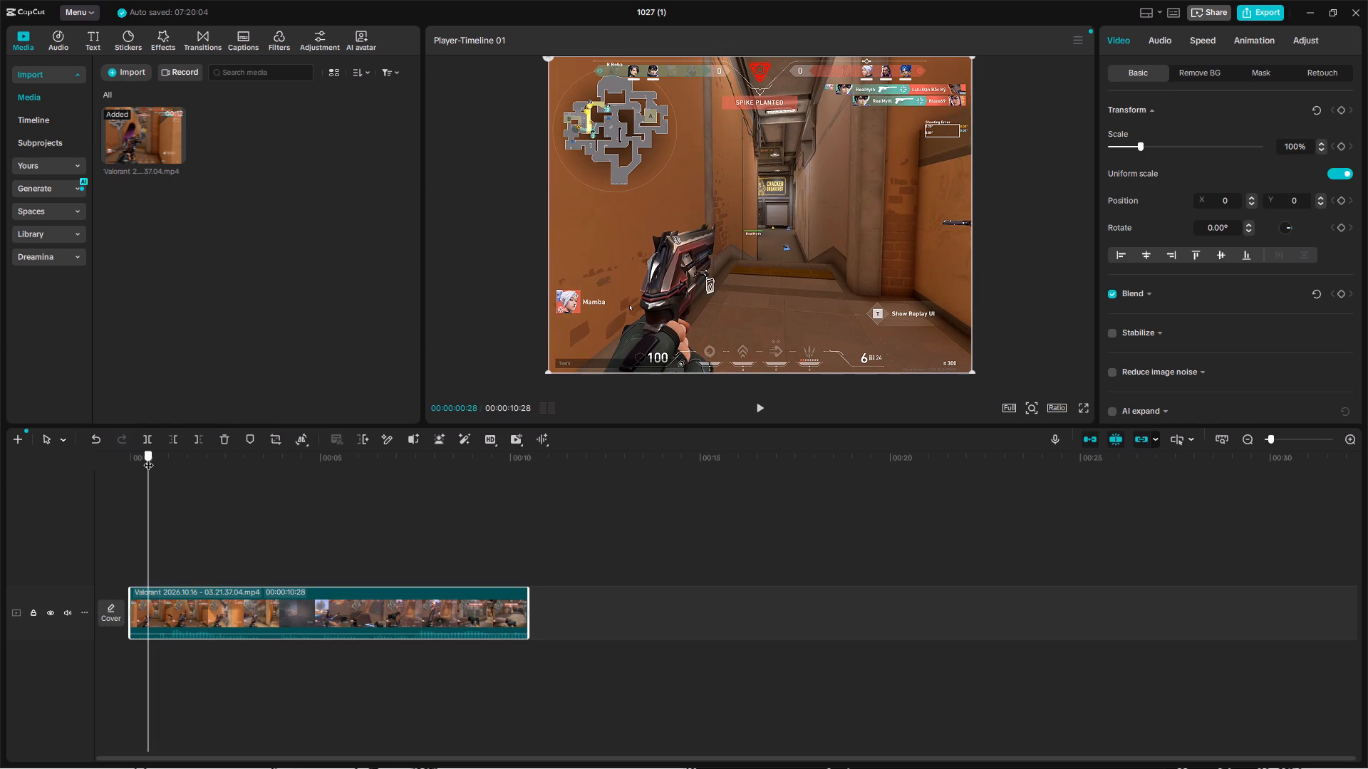
{"action": "left_click_drag", "start_coordinate": [148, 458], "coordinate": [147, 458]}
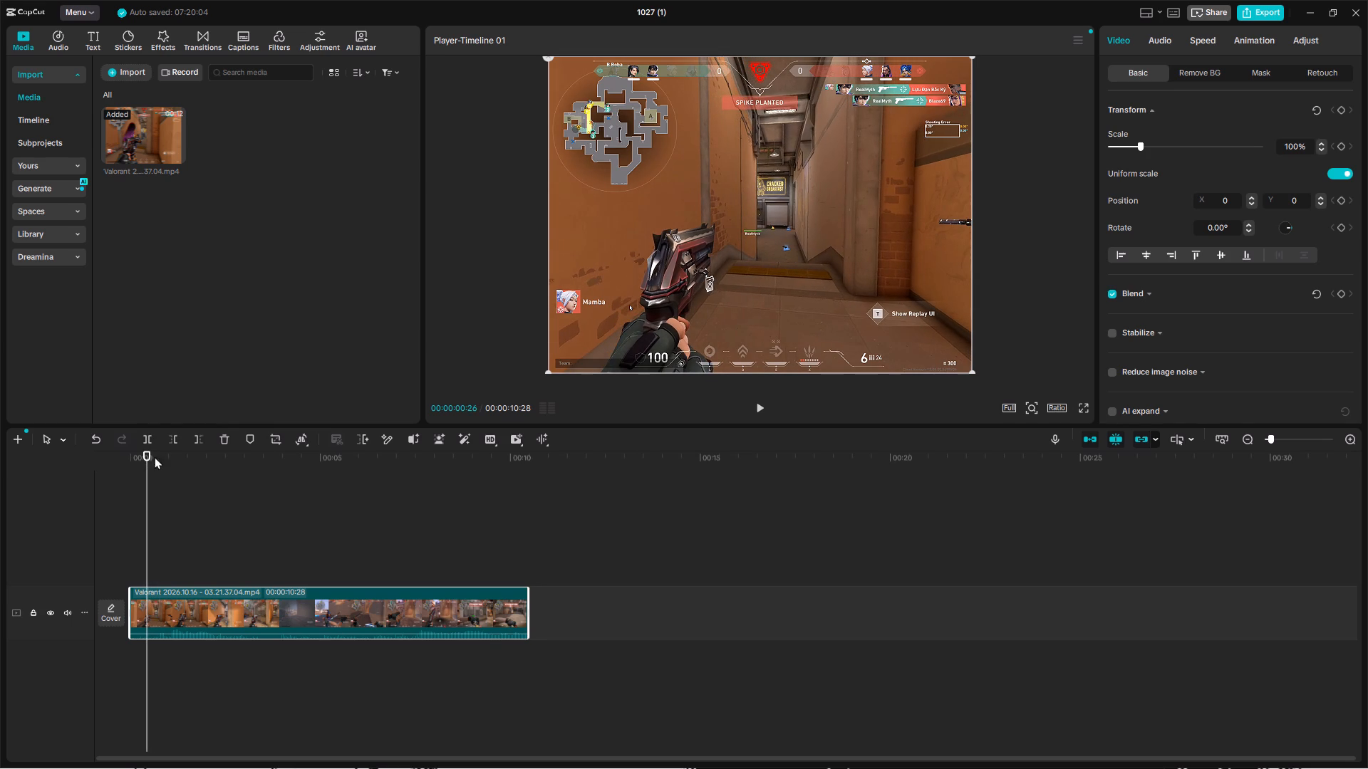
{"action": "left_click", "coordinate": [176, 441]}
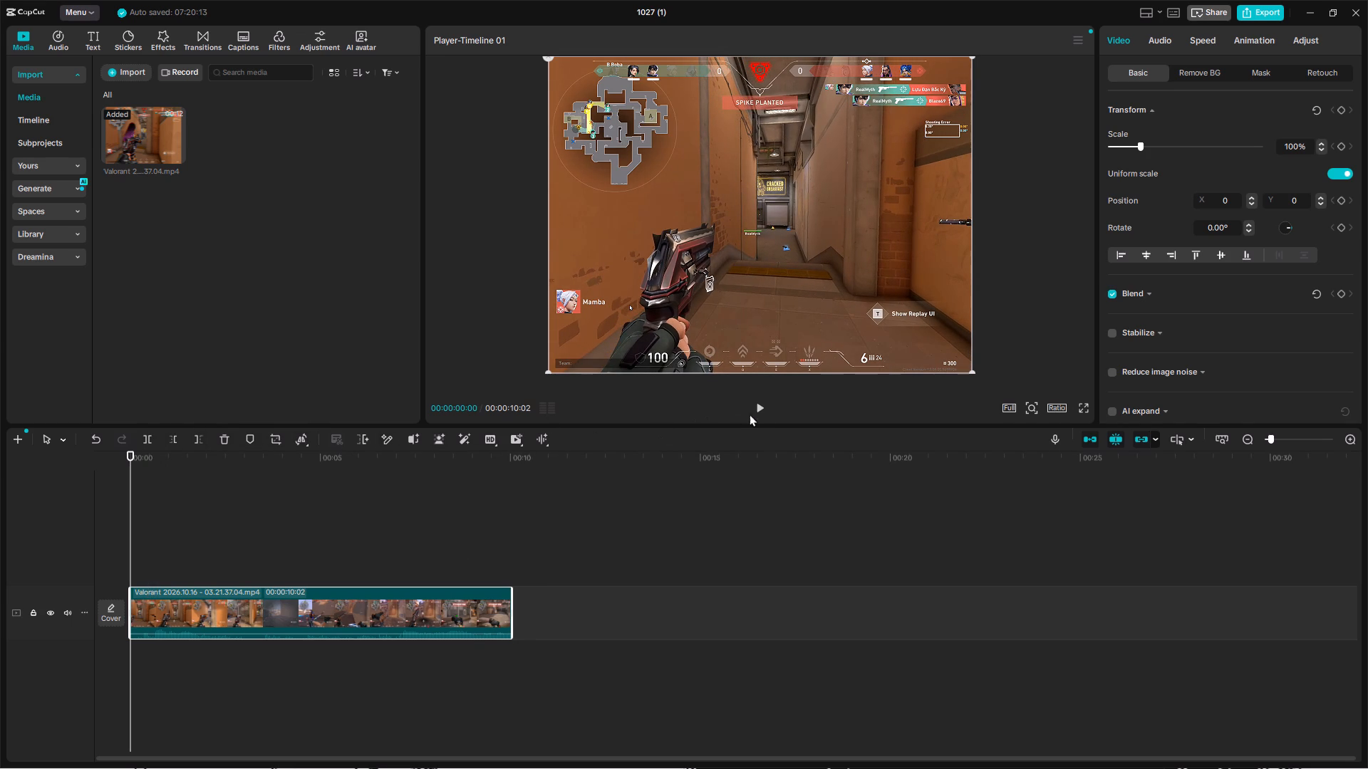
Play the trimmed clip, scrub back to just after the kill, and split it at about 00:00:01:05.
{"action": "left_click", "coordinate": [755, 412]}
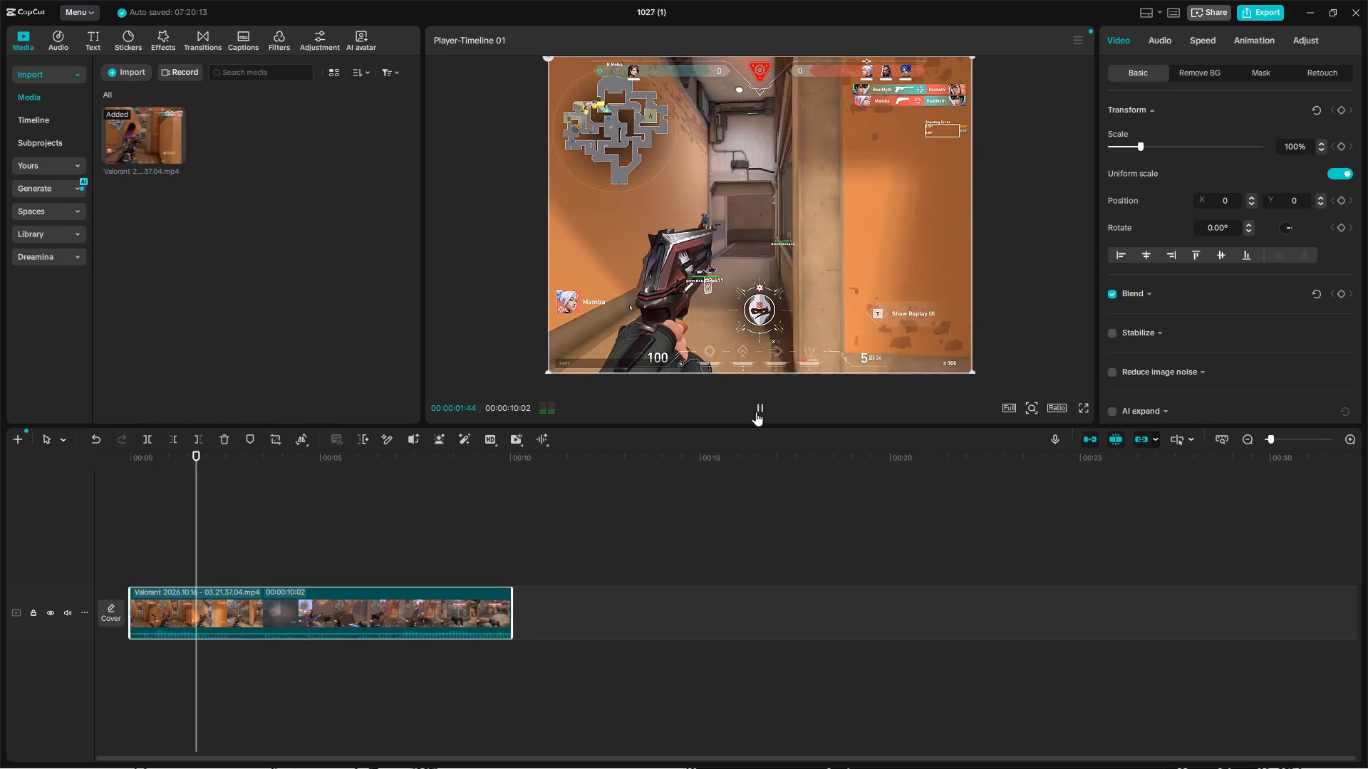
{"action": "left_click", "coordinate": [756, 412]}
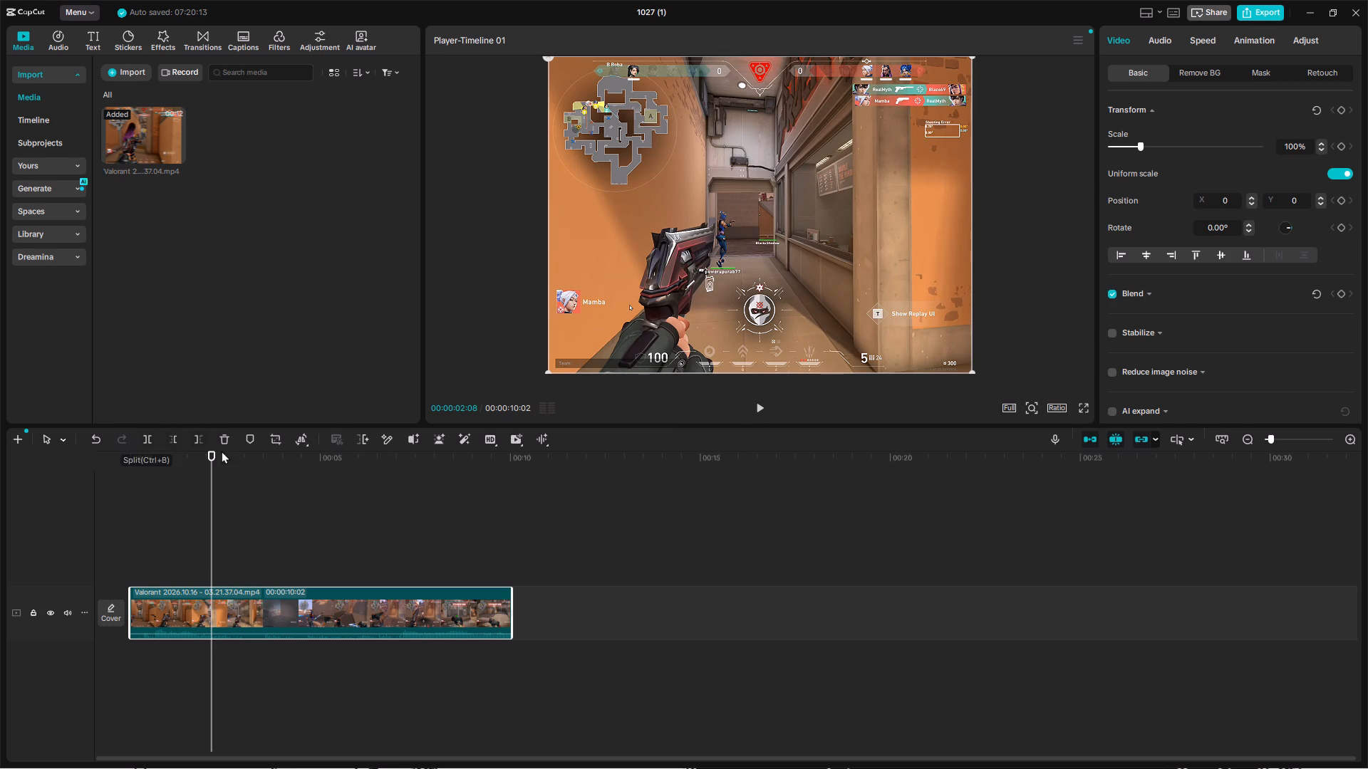
{"action": "left_click_drag", "start_coordinate": [211, 451], "coordinate": [200, 452]}
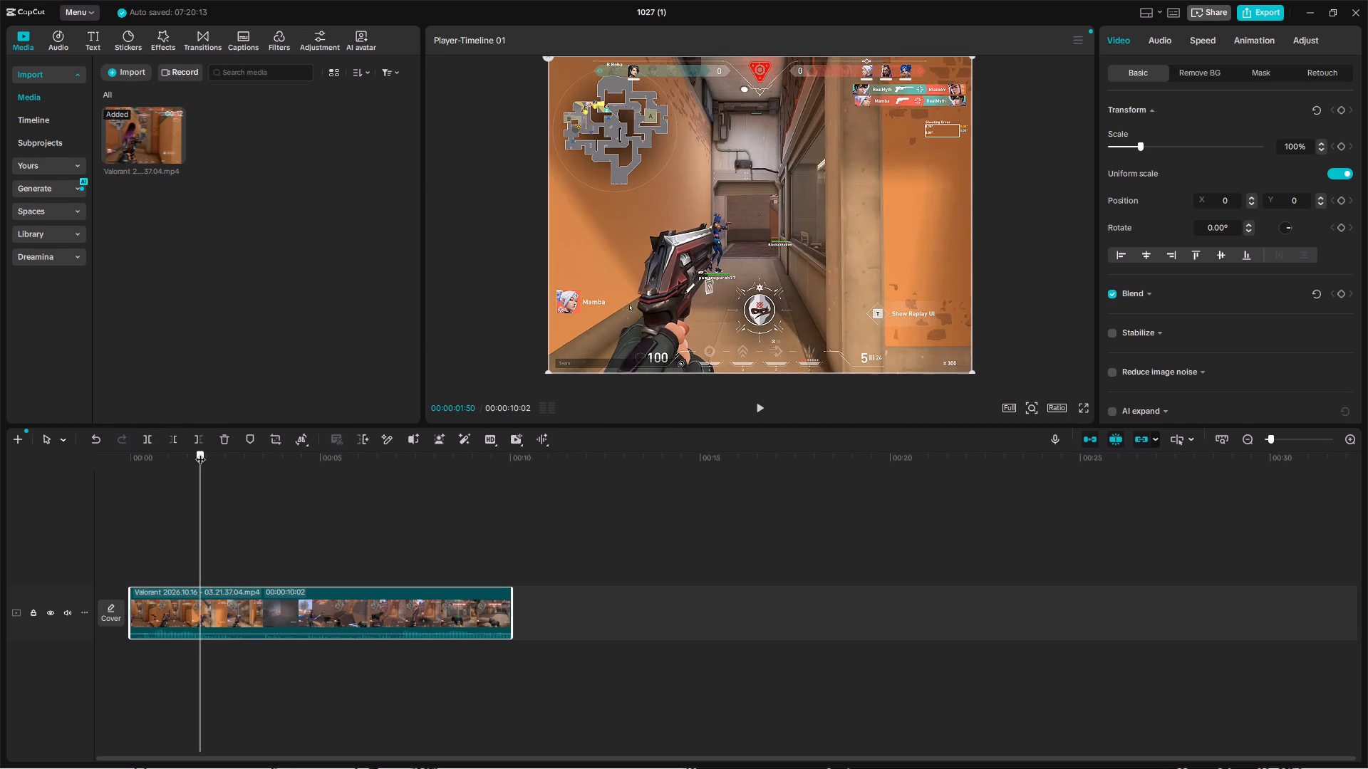
{"action": "left_click_drag", "start_coordinate": [200, 452], "coordinate": [177, 456]}
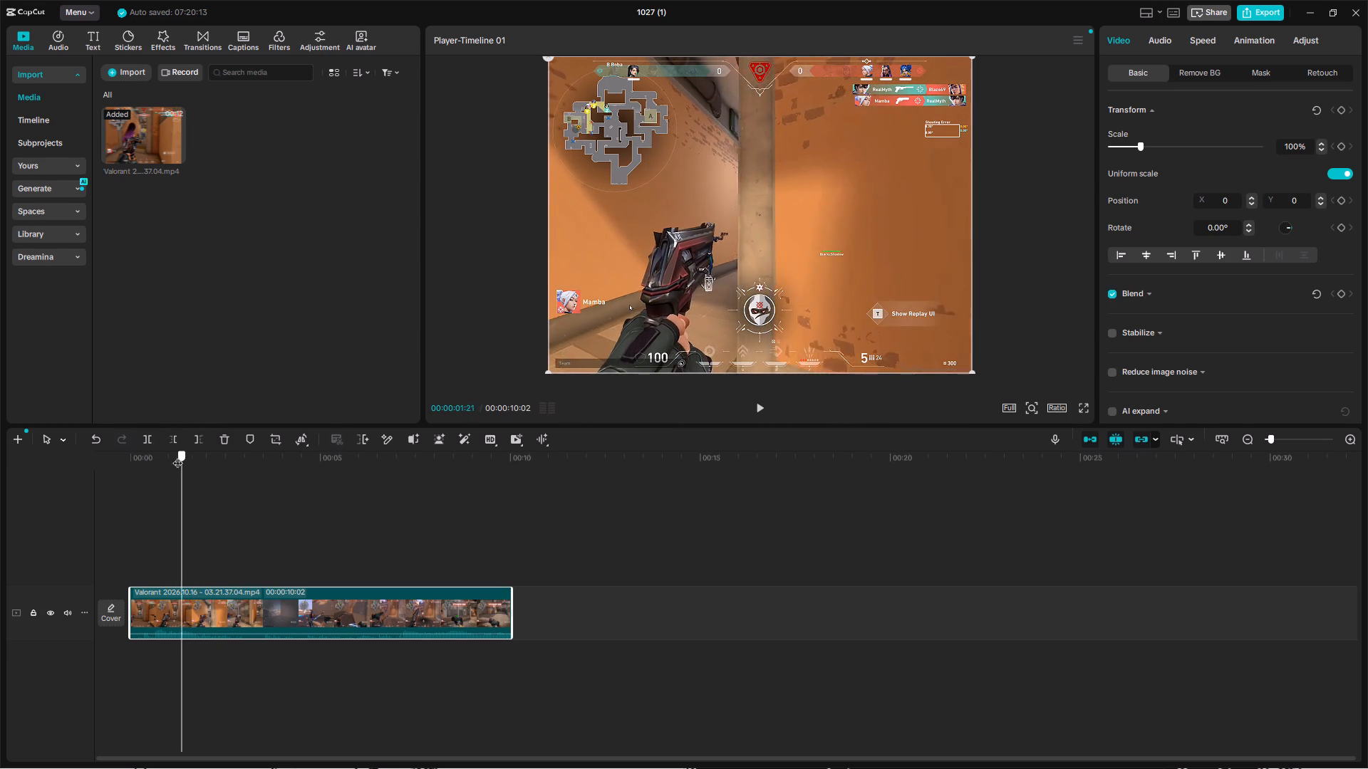
{"action": "left_click_drag", "start_coordinate": [177, 456], "coordinate": [147, 462]}
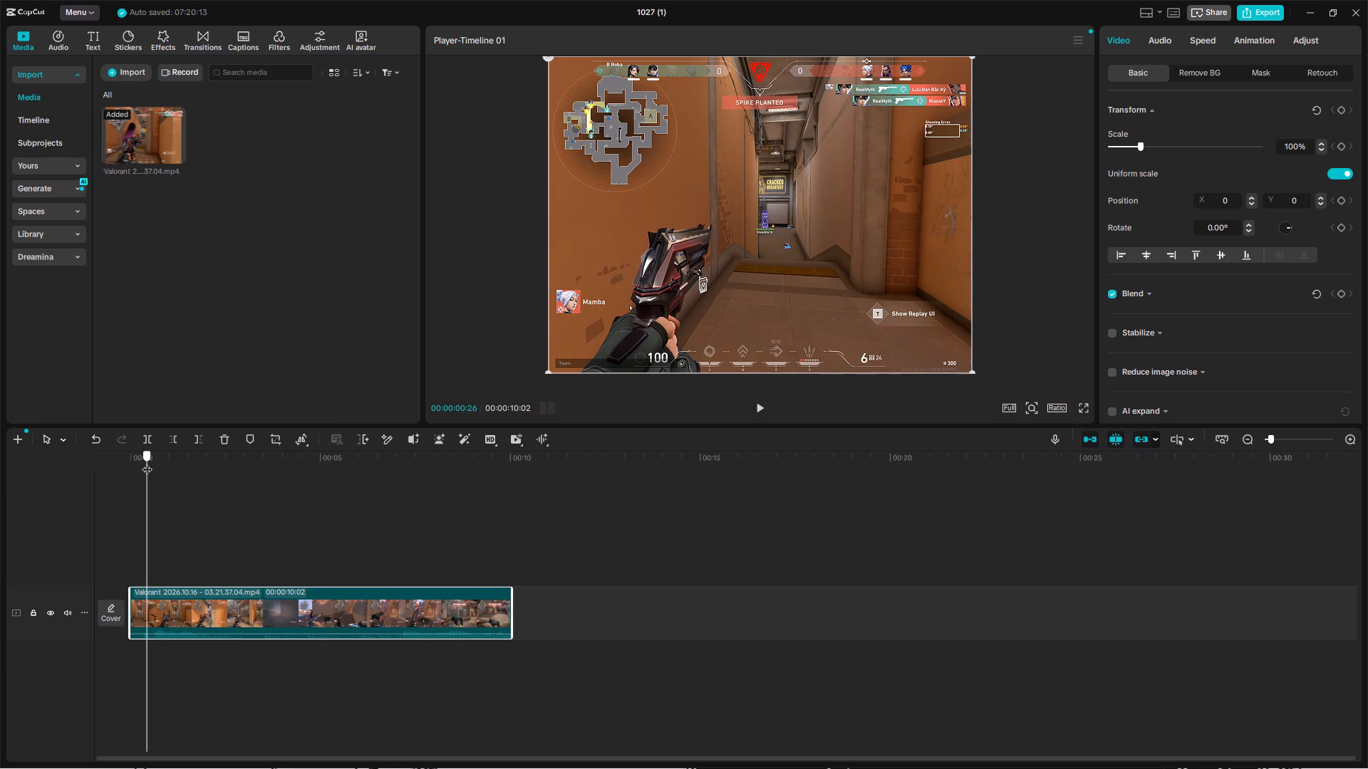
{"action": "left_click_drag", "start_coordinate": [147, 462], "coordinate": [154, 465]}
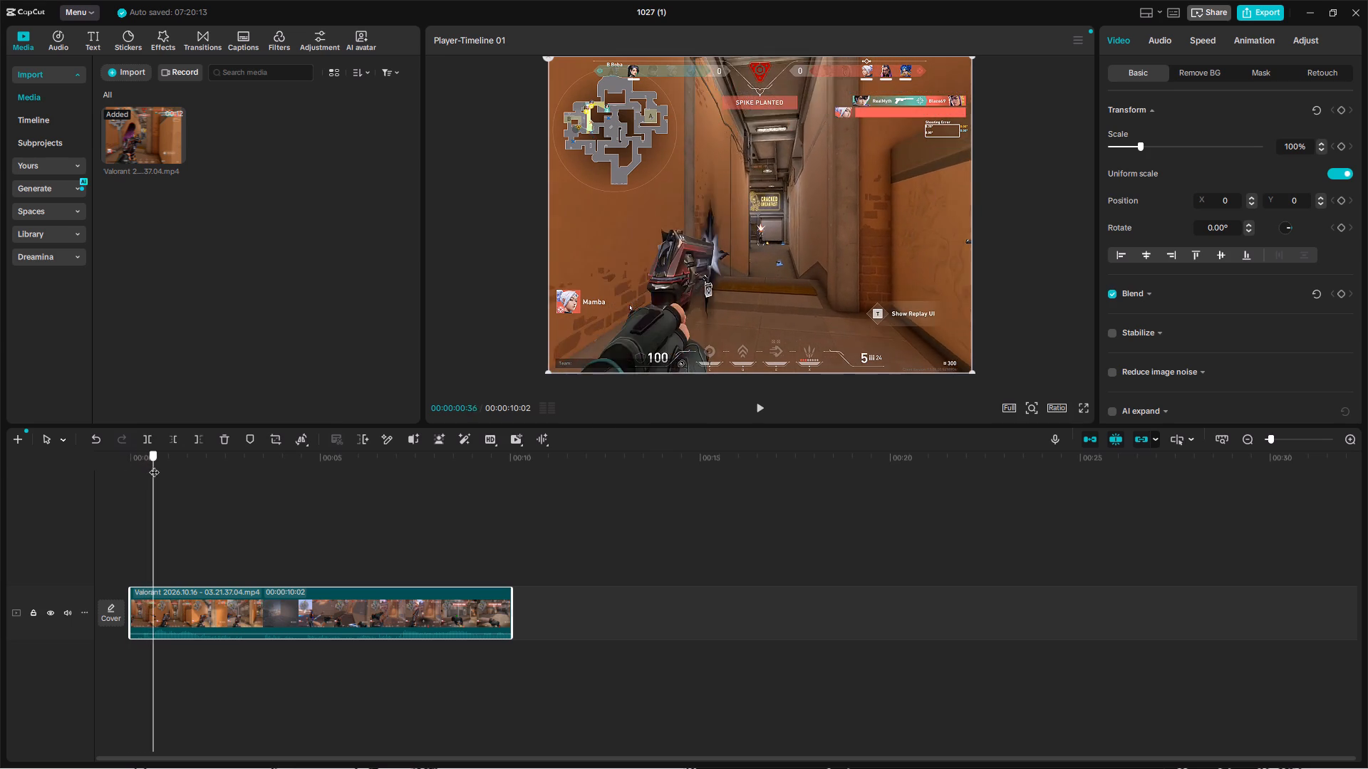
{"action": "left_click_drag", "start_coordinate": [154, 465], "coordinate": [167, 466]}
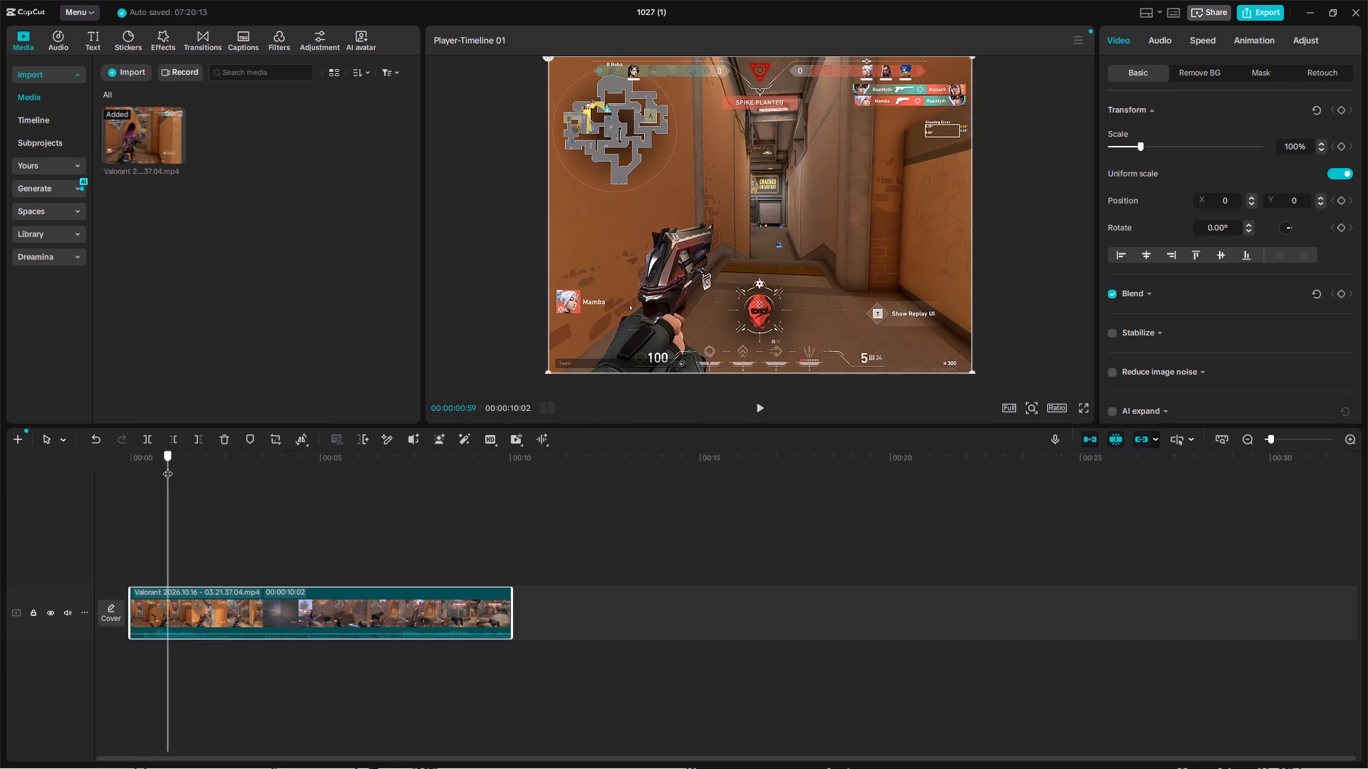
{"action": "left_click_drag", "start_coordinate": [167, 466], "coordinate": [172, 466]}
{"action": "left_click", "coordinate": [152, 444]}
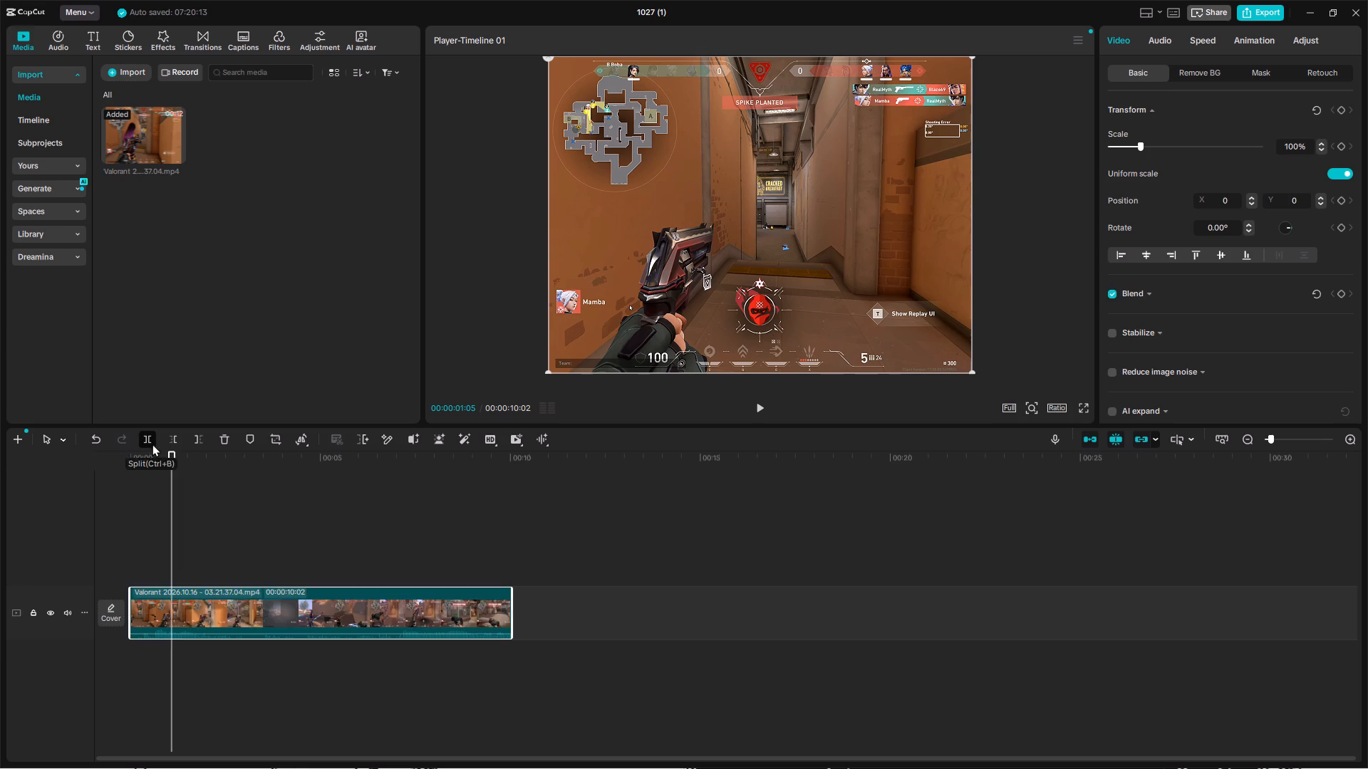
Play and scrub through the second segment, and trim away its opening up to about 00:00:05:58, just before the next fight.
{"action": "left_click", "coordinate": [759, 407]}
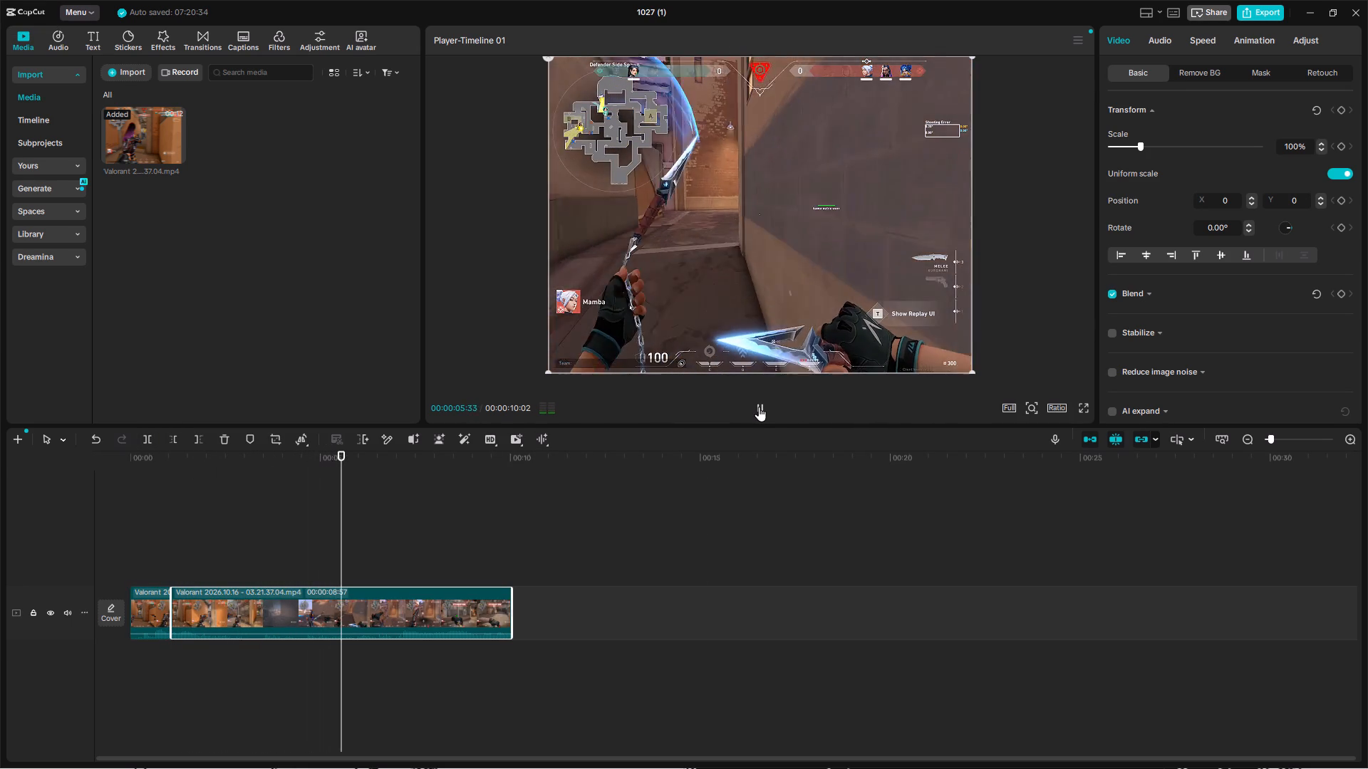
{"action": "left_click", "coordinate": [759, 407]}
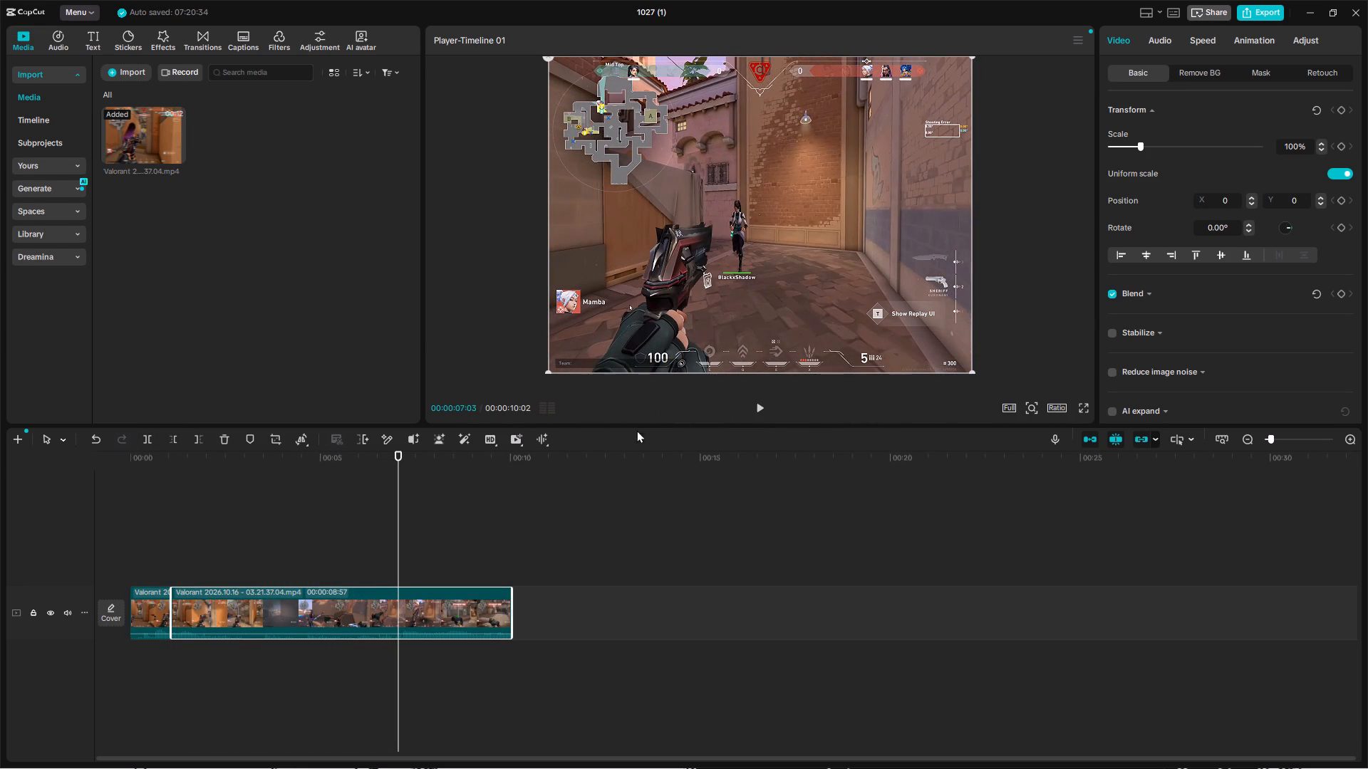
{"action": "left_click_drag", "start_coordinate": [400, 452], "coordinate": [375, 454]}
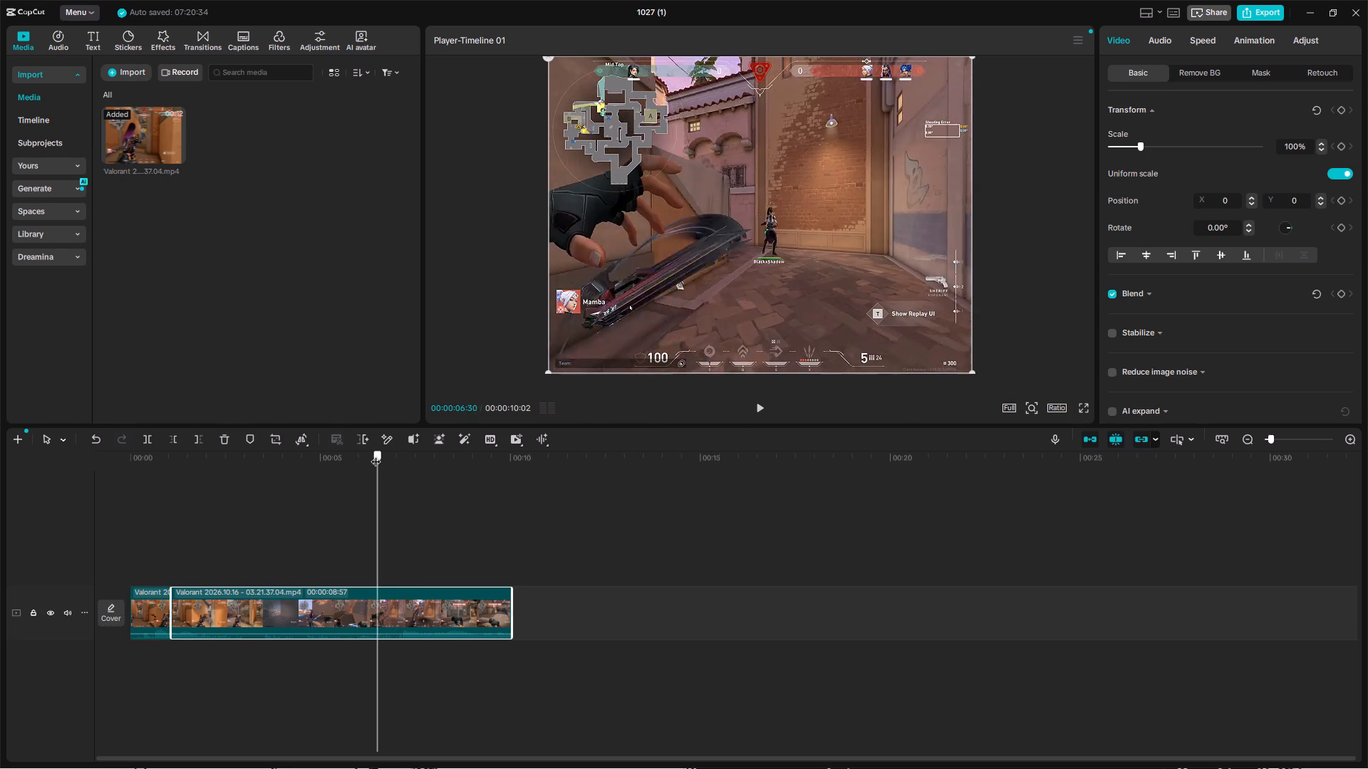
{"action": "left_click_drag", "start_coordinate": [375, 454], "coordinate": [364, 456]}
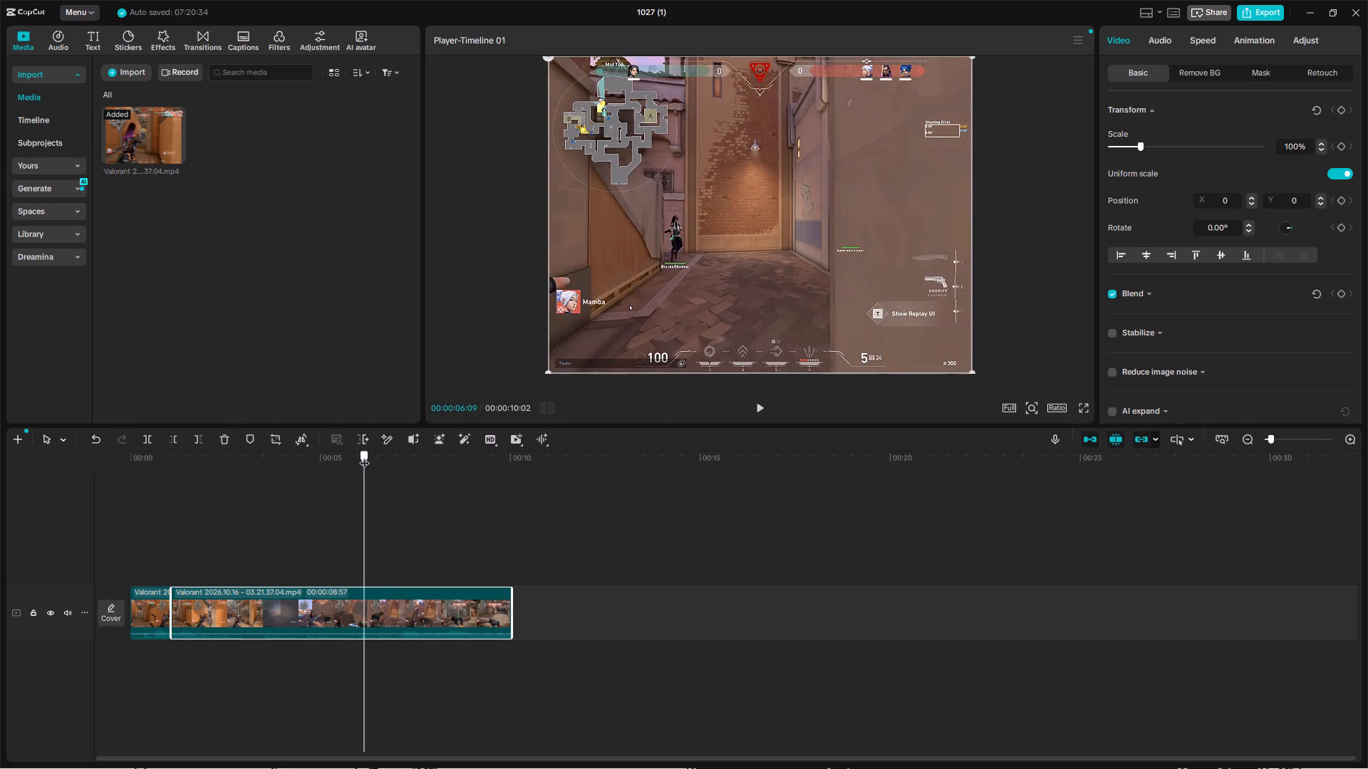
{"action": "left_click_drag", "start_coordinate": [364, 456], "coordinate": [357, 456]}
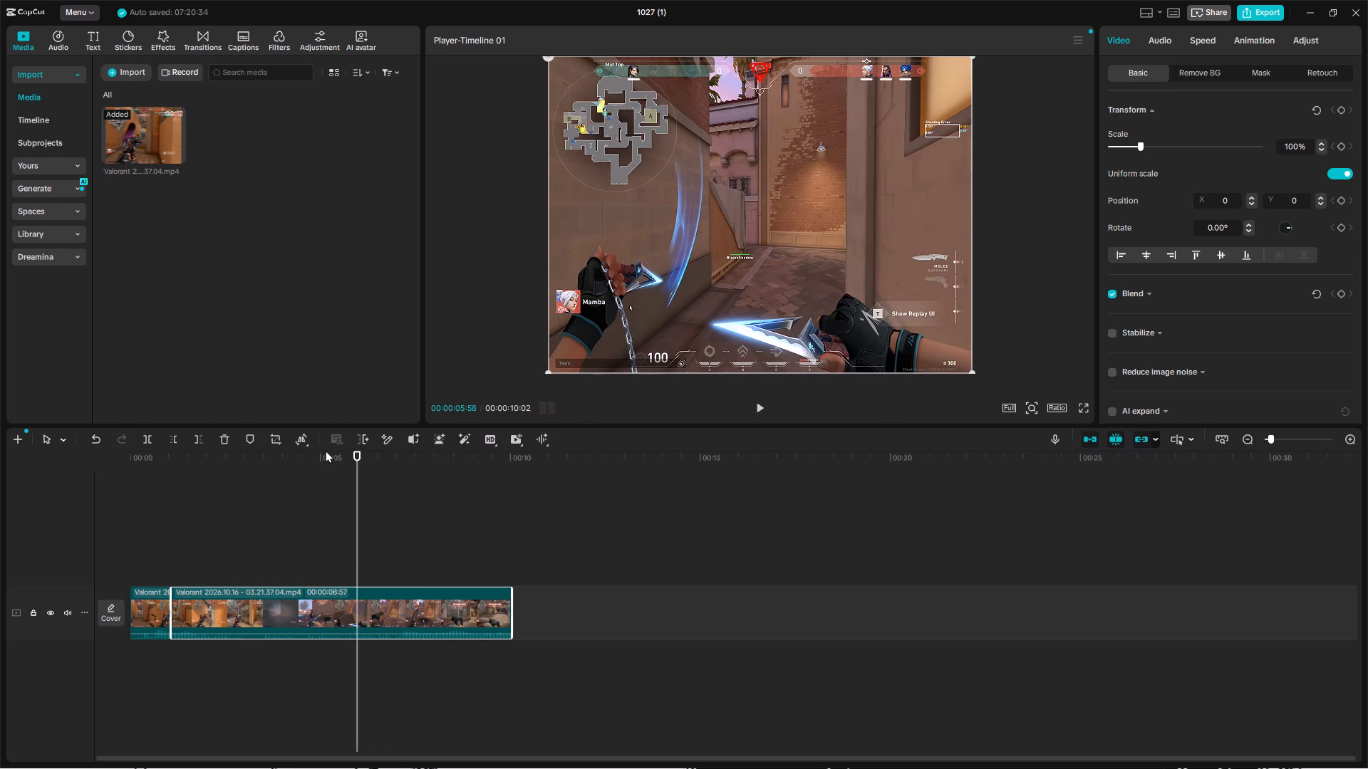
{"action": "left_click", "coordinate": [178, 437]}
Replay and scrub the second segment around the final kill, and trim away its opening up to about 00:00:01:21.
{"action": "left_click", "coordinate": [757, 413]}
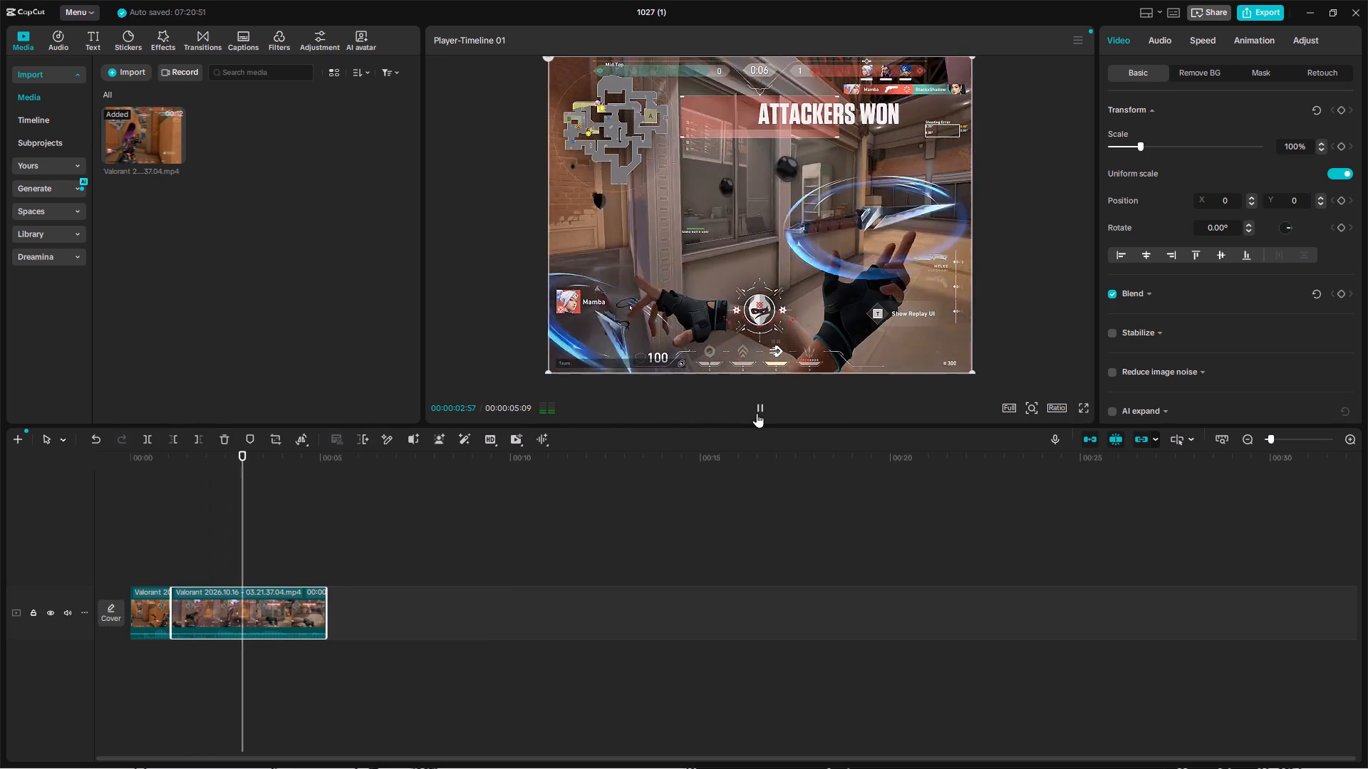
{"action": "left_click", "coordinate": [757, 413]}
{"action": "left_click_drag", "start_coordinate": [254, 456], "coordinate": [242, 457]}
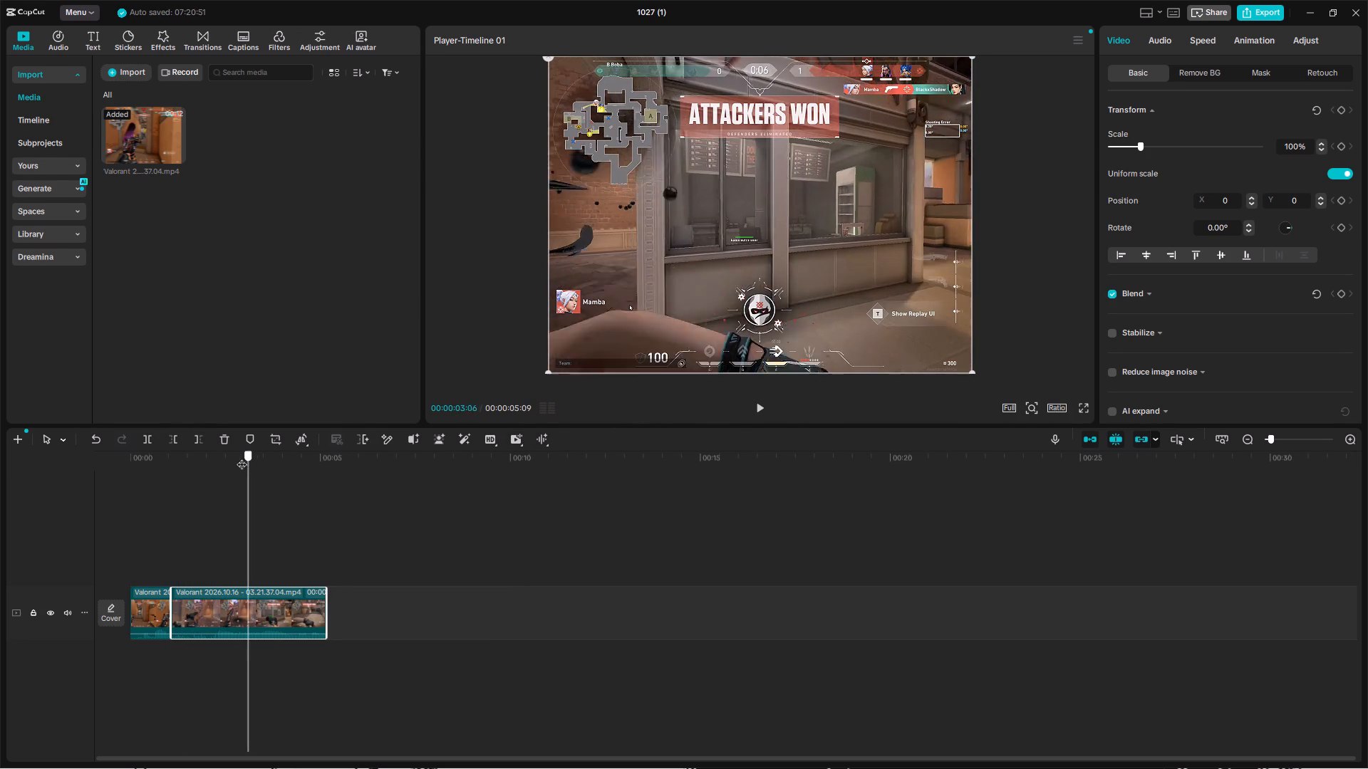
{"action": "left_click_drag", "start_coordinate": [242, 457], "coordinate": [195, 462]}
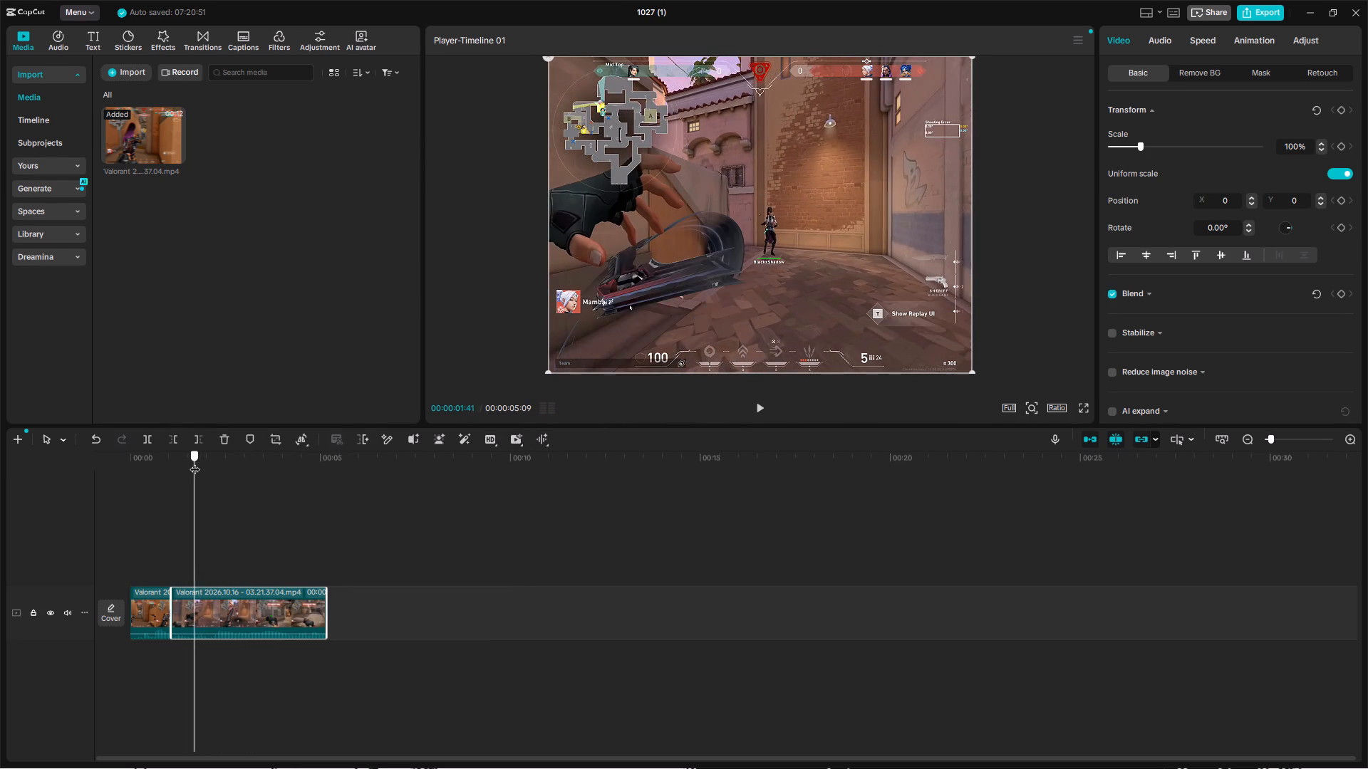
{"action": "left_click_drag", "start_coordinate": [195, 462], "coordinate": [201, 466]}
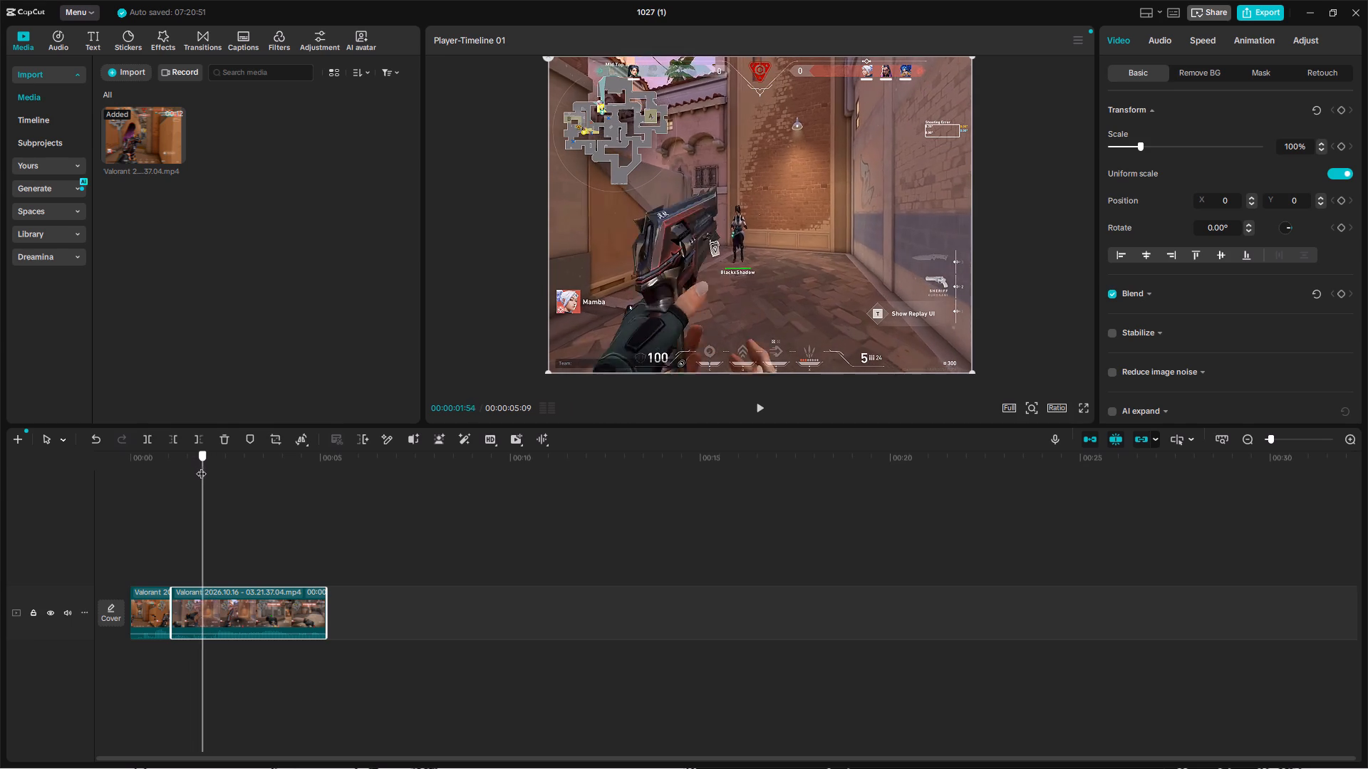
{"action": "left_click_drag", "start_coordinate": [201, 466], "coordinate": [187, 468]}
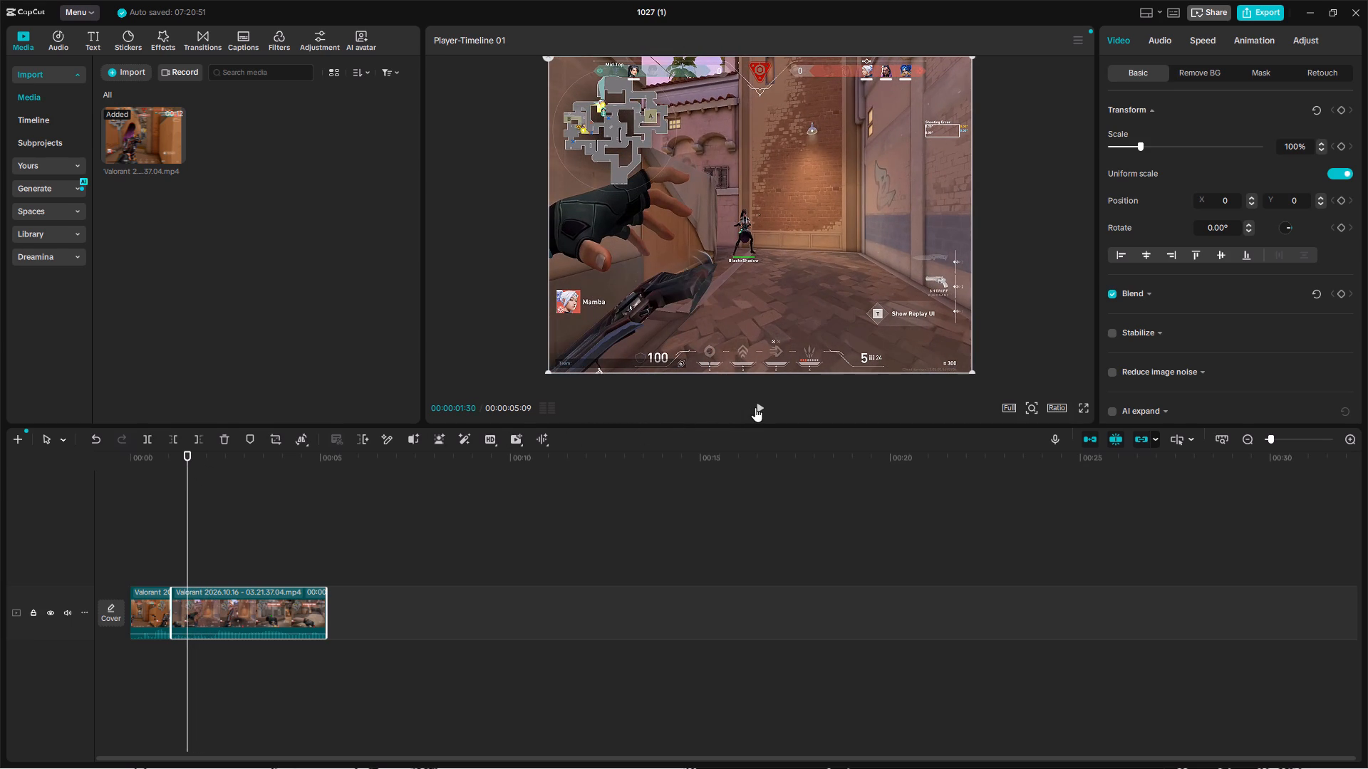
{"action": "left_click", "coordinate": [755, 407]}
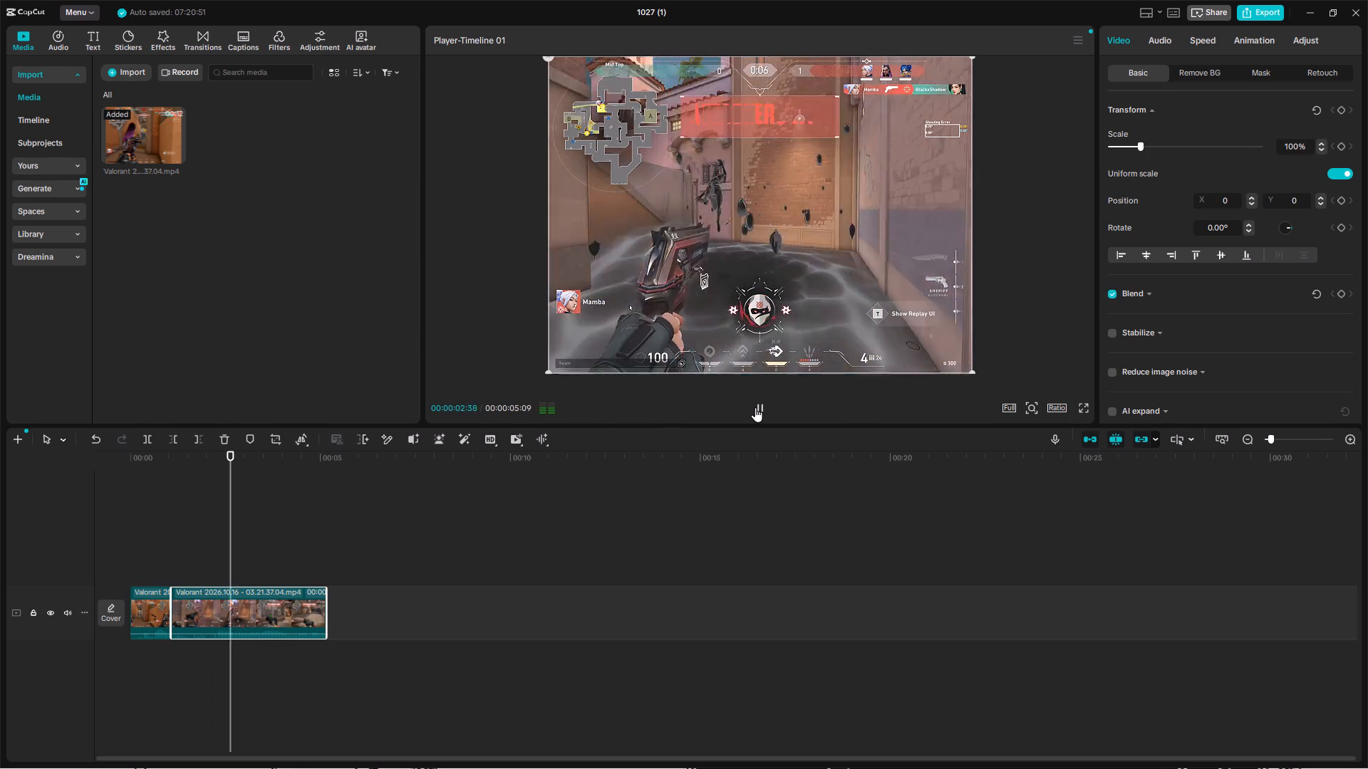
{"action": "left_click", "coordinate": [755, 407]}
{"action": "left_click_drag", "start_coordinate": [247, 453], "coordinate": [223, 459]}
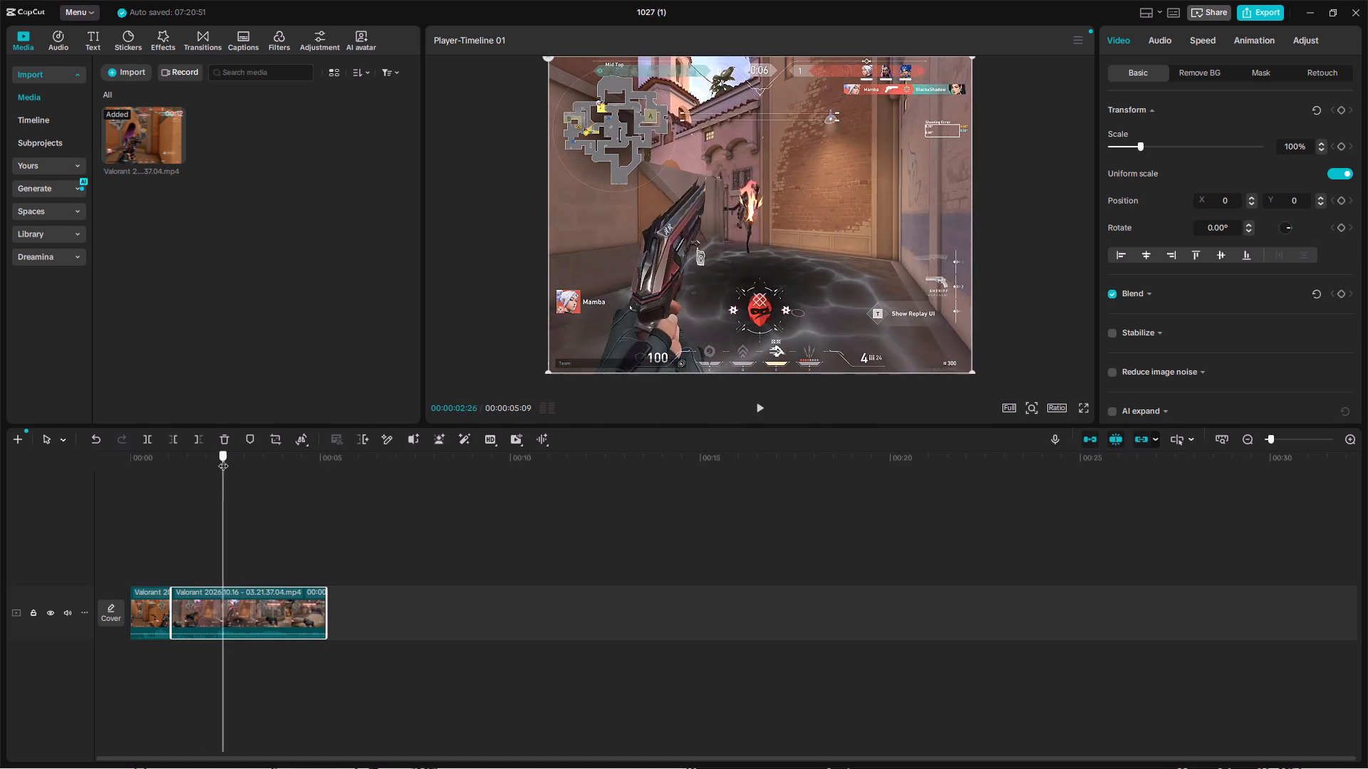
{"action": "left_click_drag", "start_coordinate": [223, 459], "coordinate": [169, 459]}
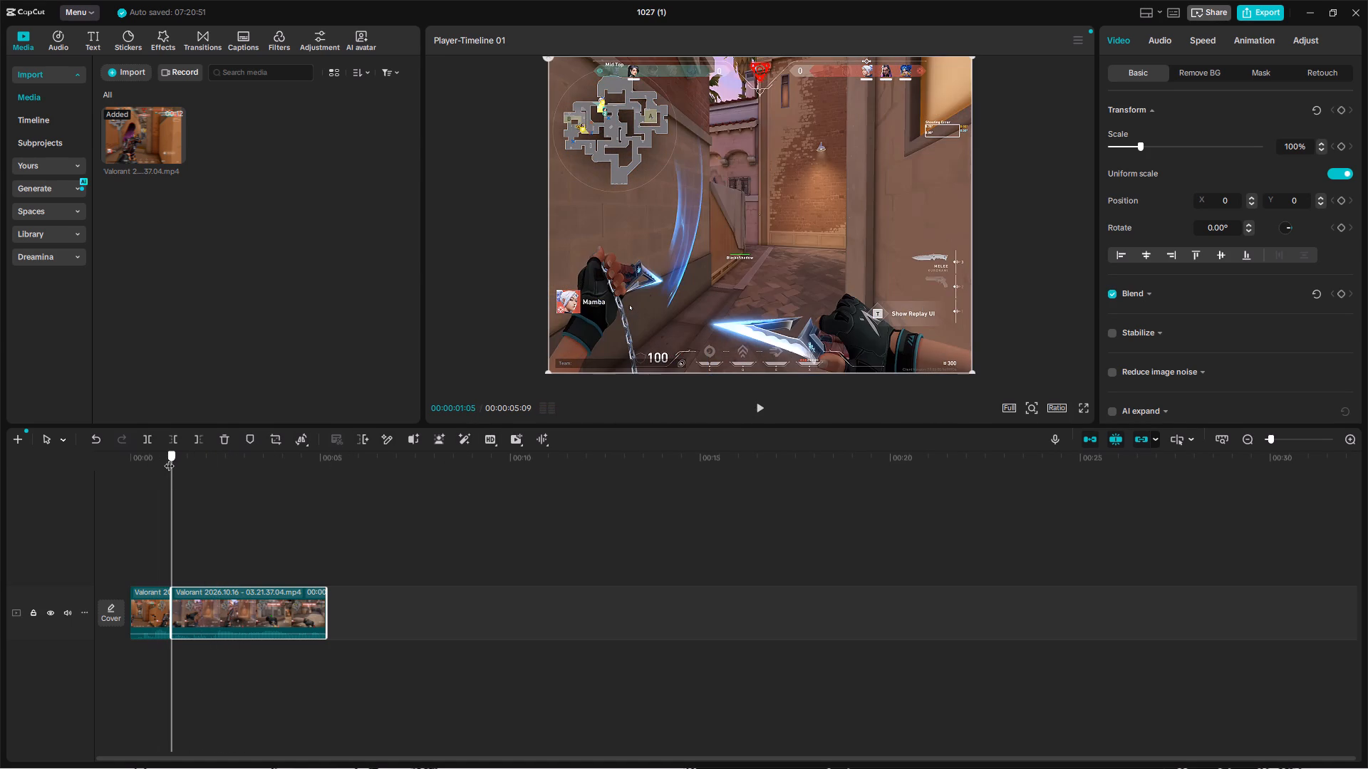
{"action": "left_click_drag", "start_coordinate": [169, 459], "coordinate": [184, 461]}
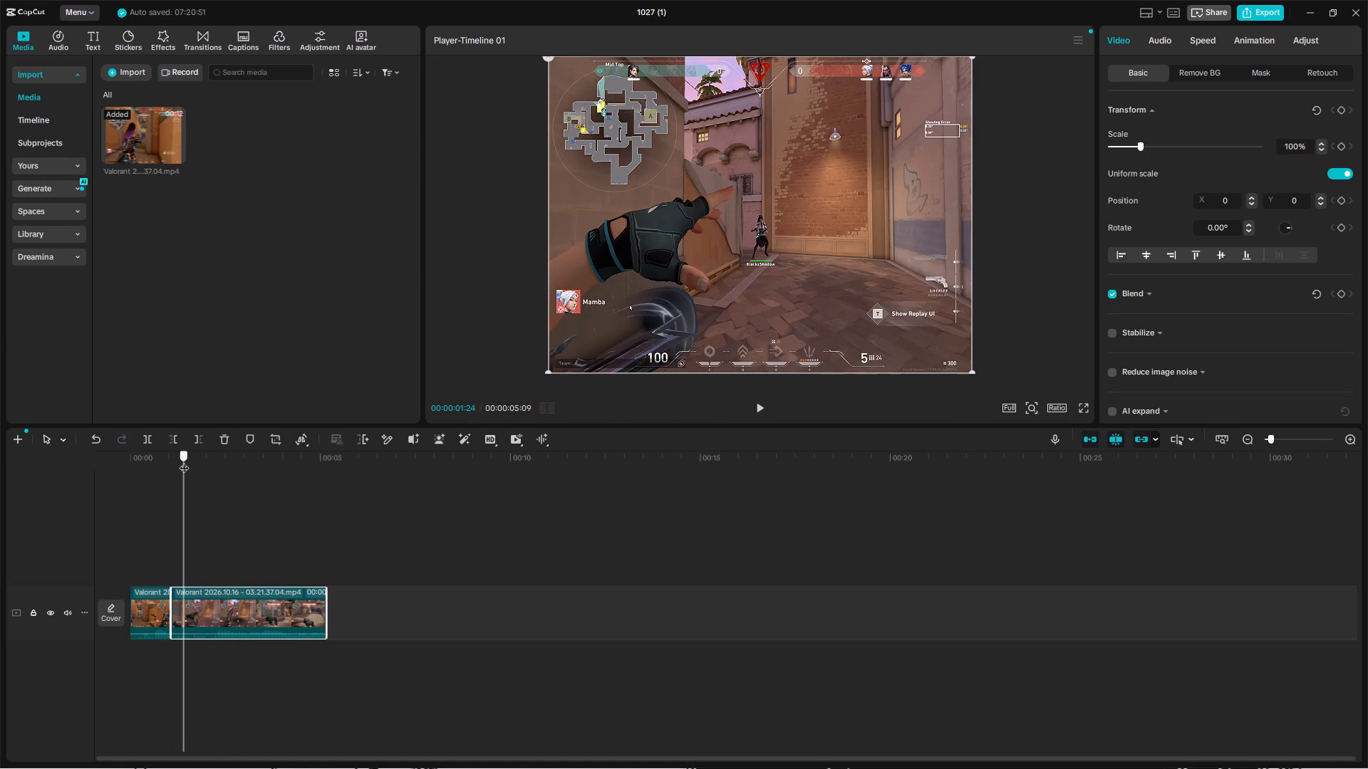
{"action": "left_click_drag", "start_coordinate": [184, 461], "coordinate": [182, 463]}
{"action": "left_click", "coordinate": [167, 436]}
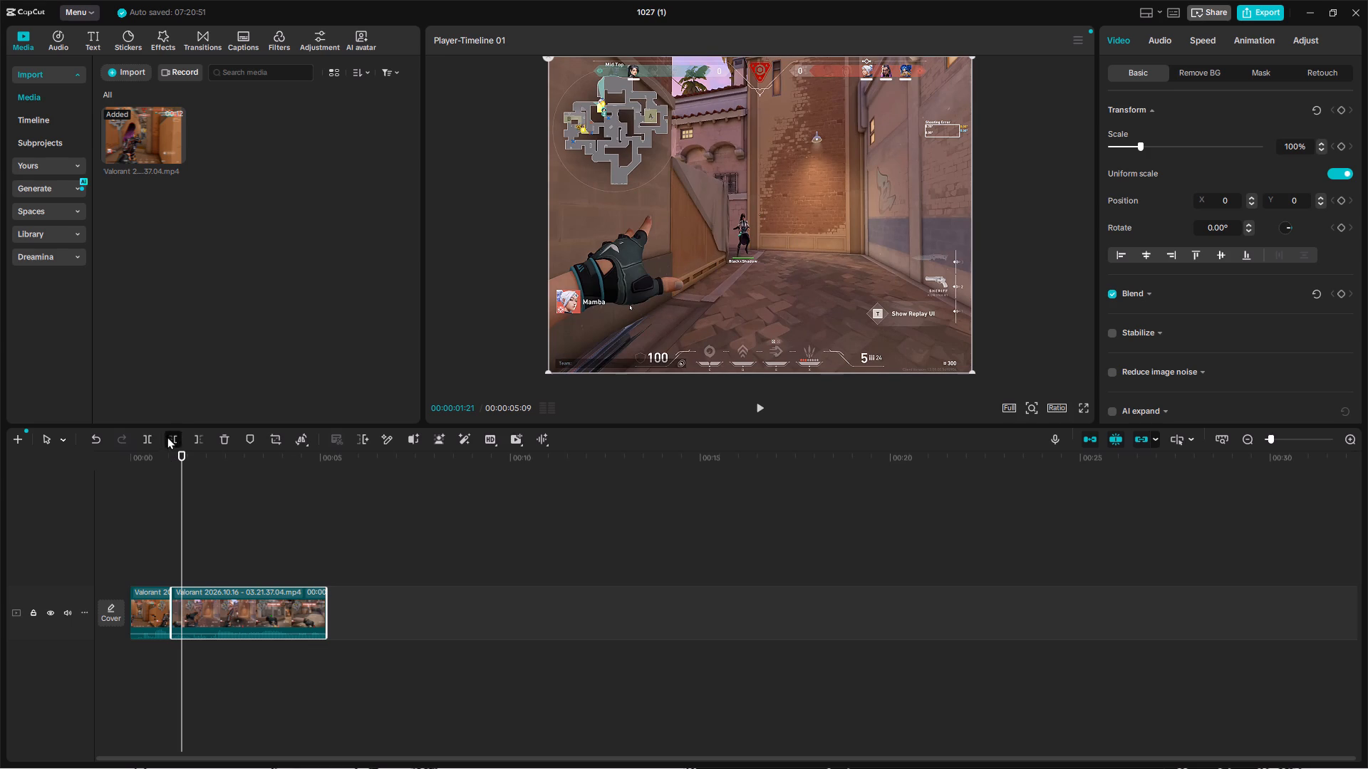
Play past the final kill, trim away everything after about 00:00:02:33, and replay the cut from the start.
{"action": "left_click", "coordinate": [761, 413]}
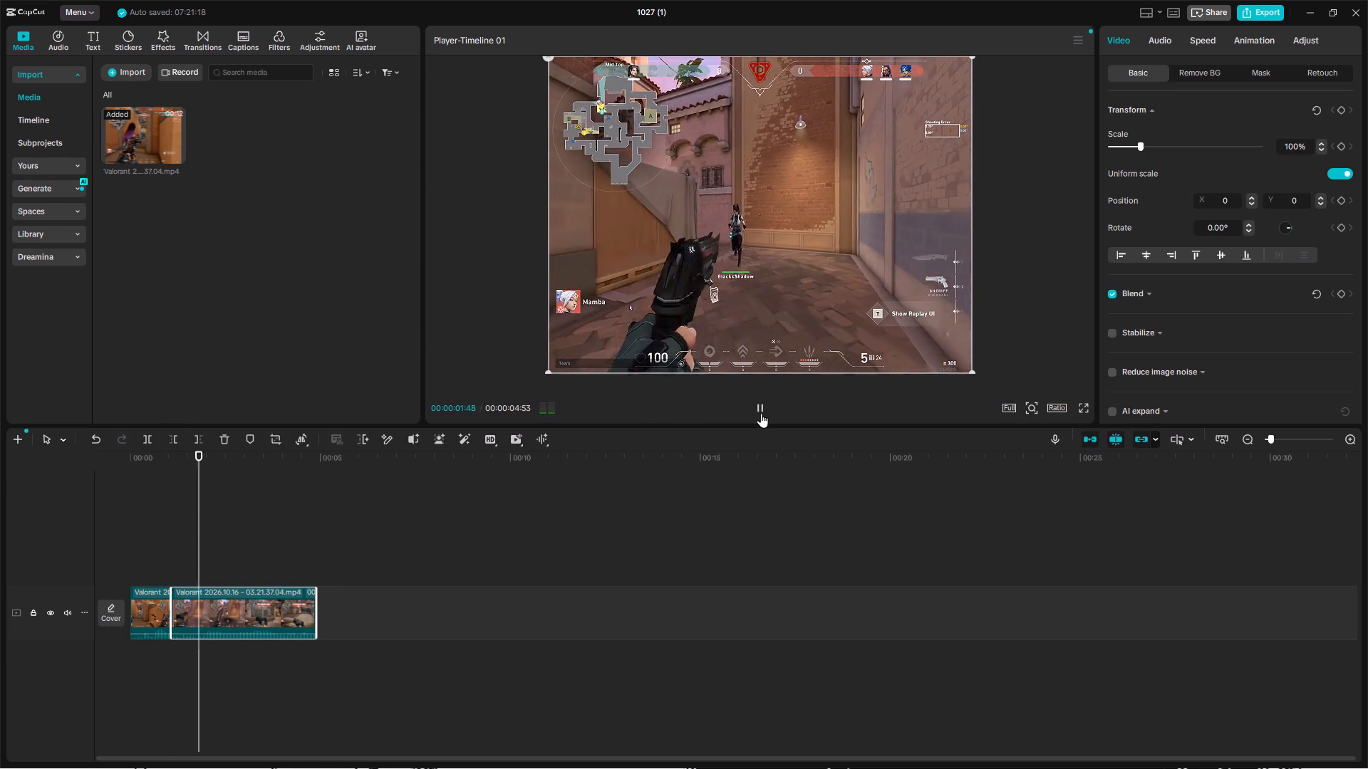
{"action": "left_click", "coordinate": [761, 413]}
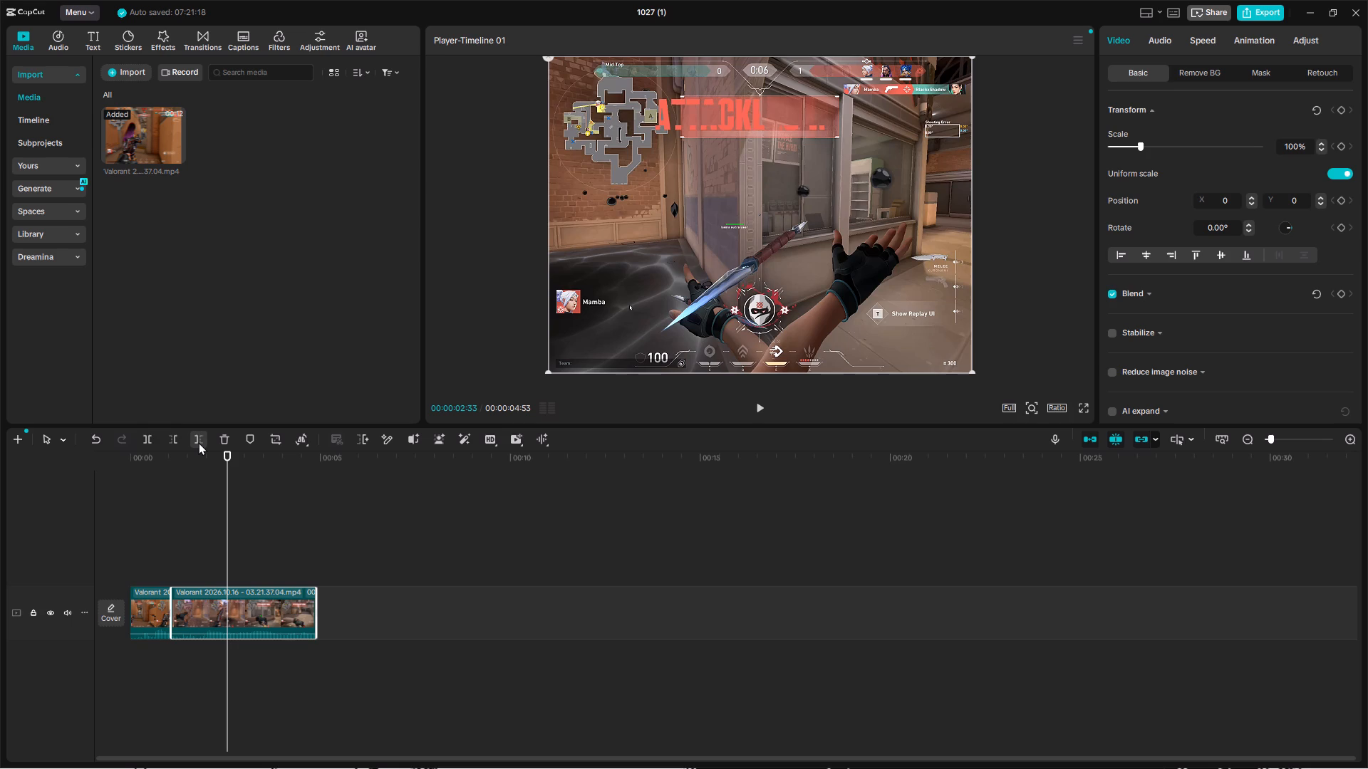
{"action": "left_click", "coordinate": [198, 442]}
{"action": "left_click_drag", "start_coordinate": [226, 456], "coordinate": [177, 455]}
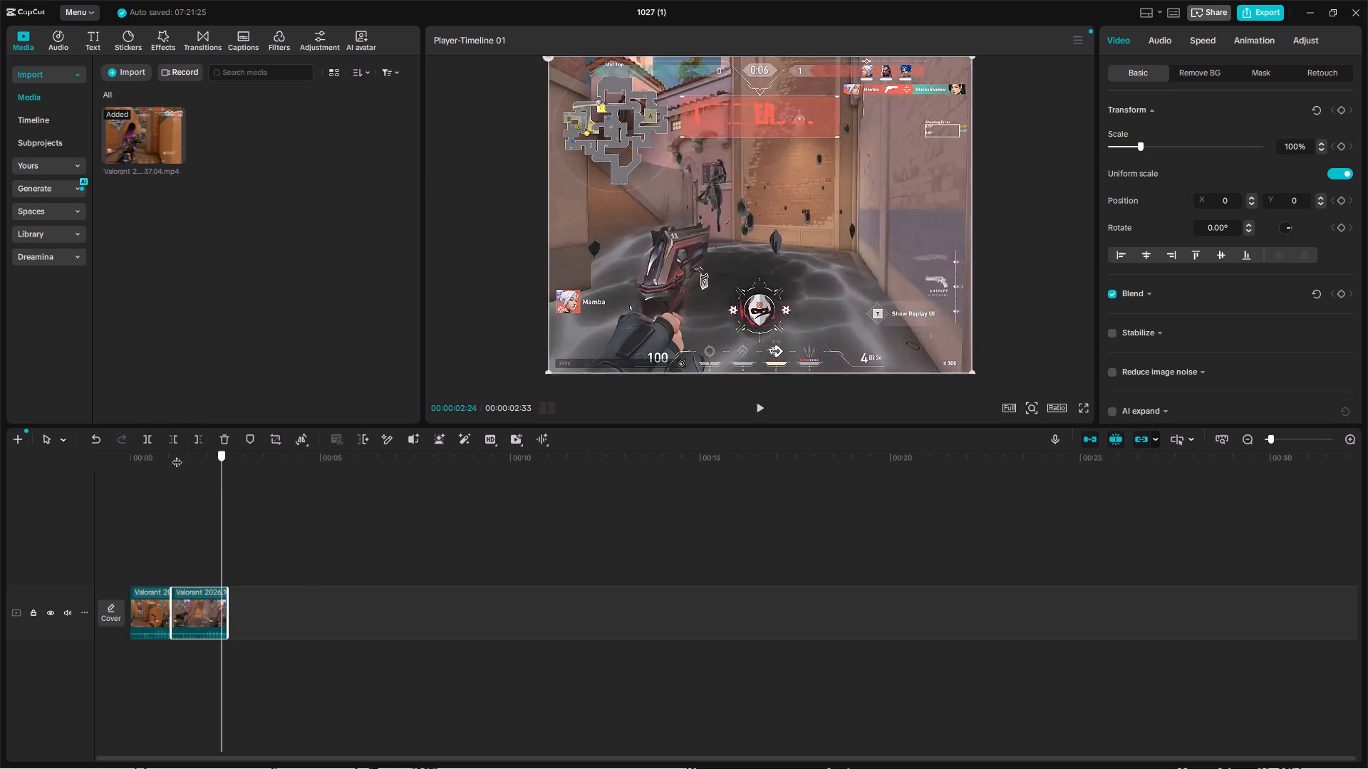
{"action": "left_click_drag", "start_coordinate": [177, 455], "coordinate": [133, 451]}
{"action": "double_click", "coordinate": [755, 397]}
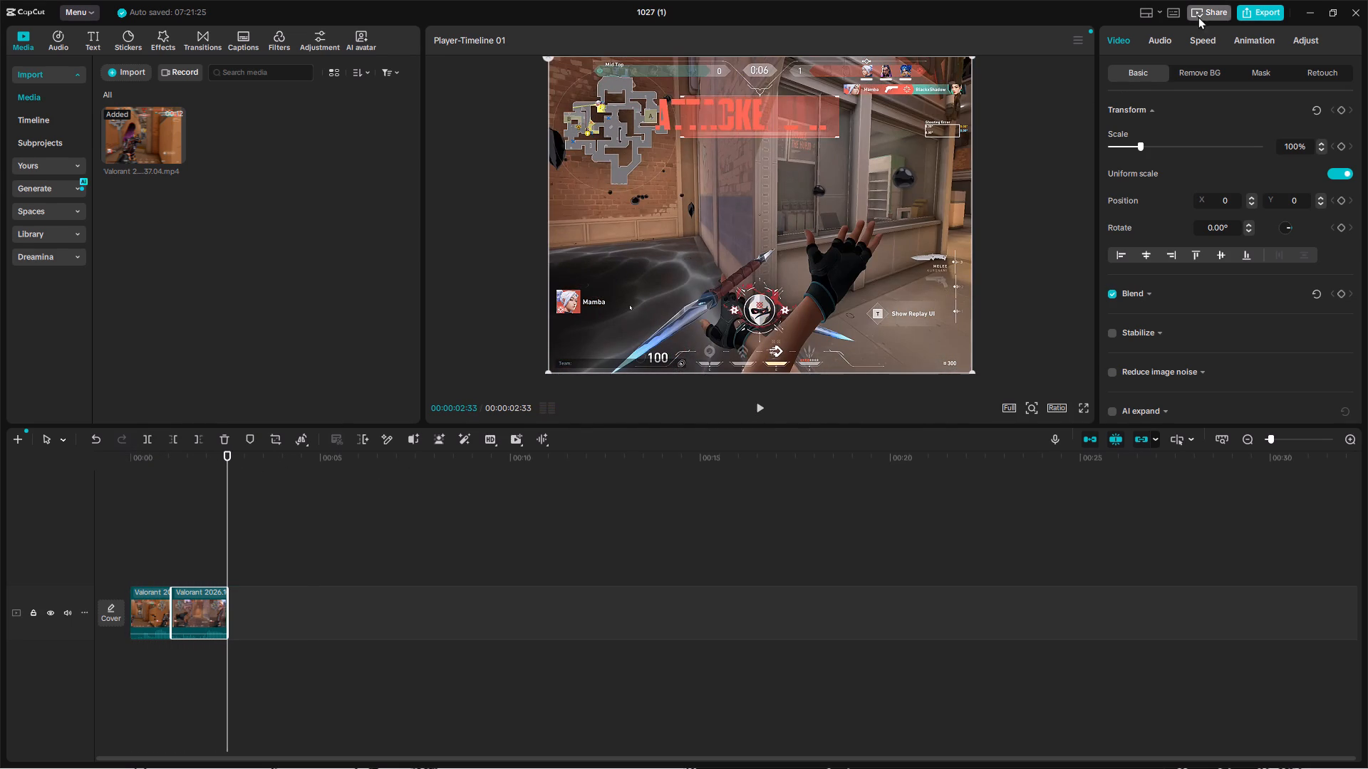
Export the finished highlight with the existing 1080P, H.264, mp4, 60fps settings and dismiss the sharing options.
{"action": "left_click", "coordinate": [1254, 19]}
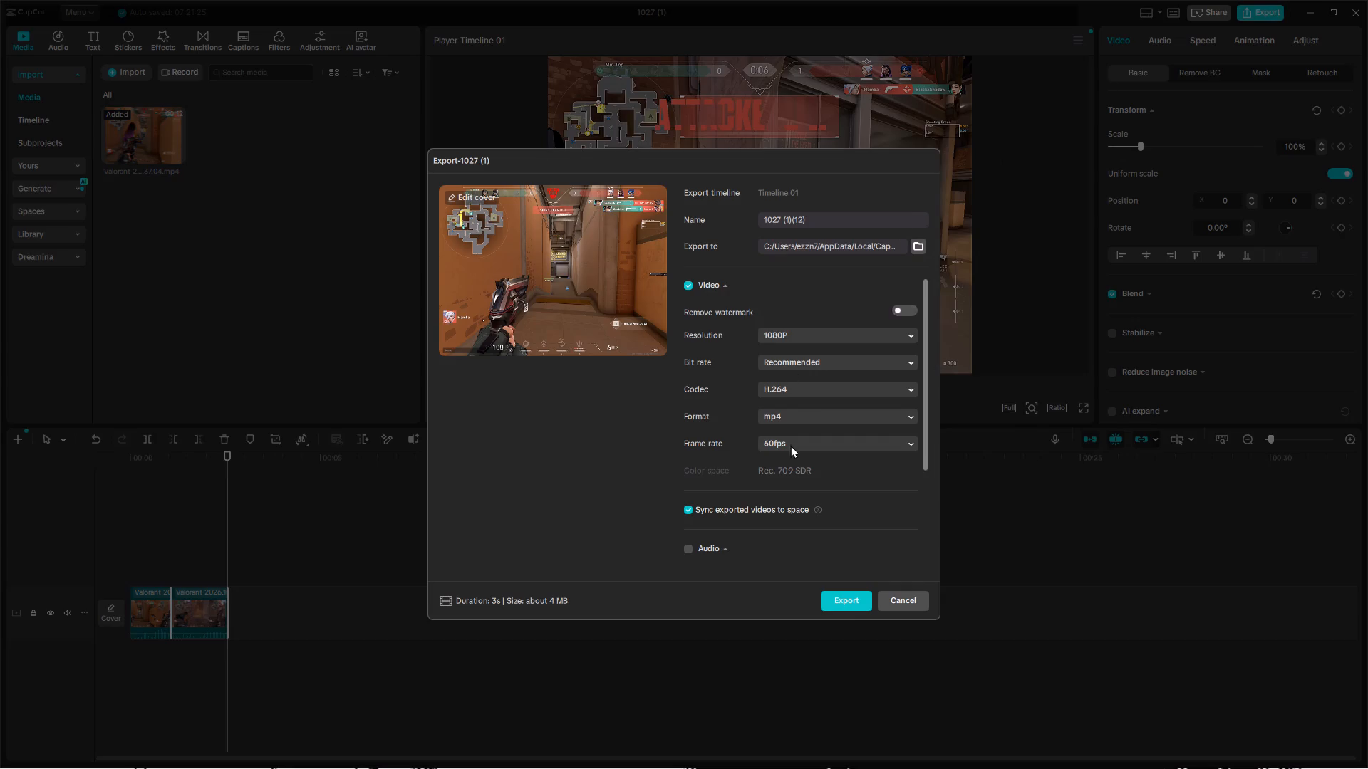
{"action": "left_click", "coordinate": [847, 603]}
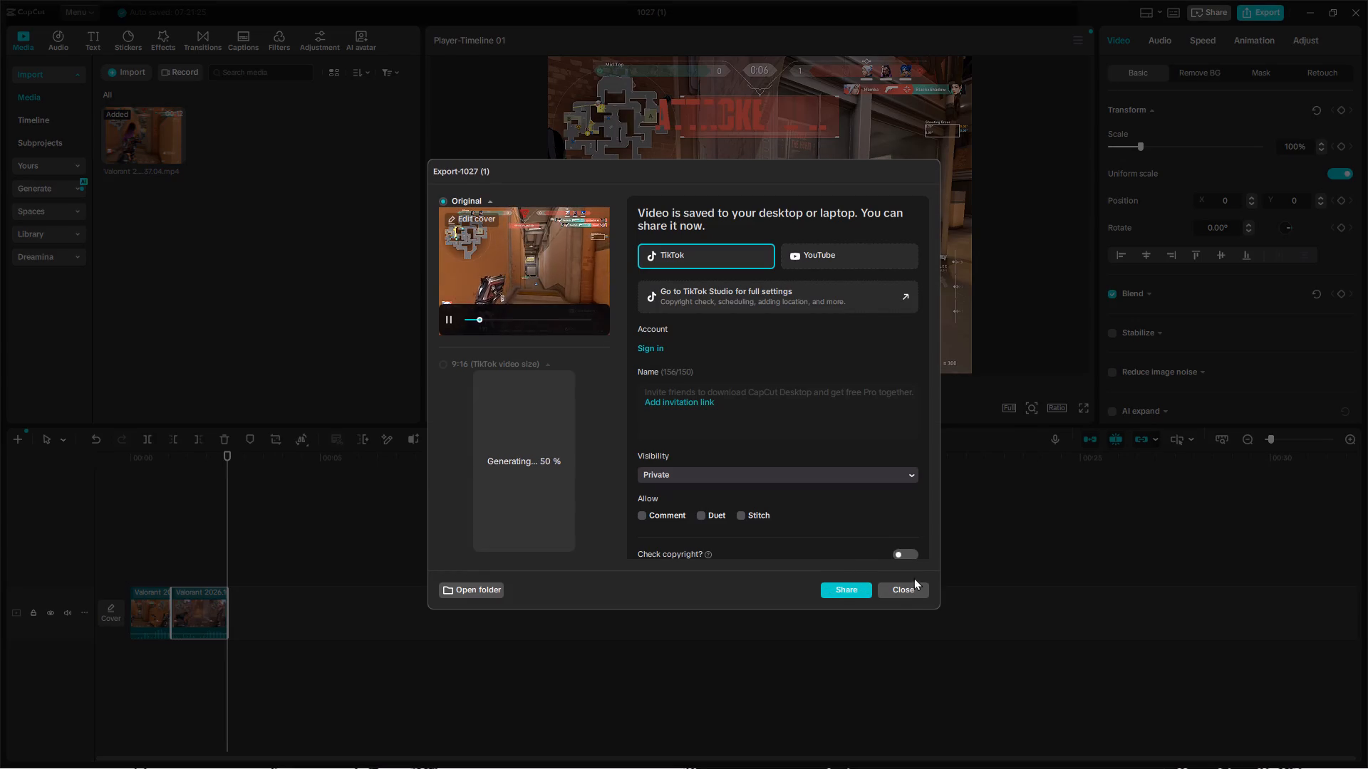
{"action": "left_click", "coordinate": [909, 595]}
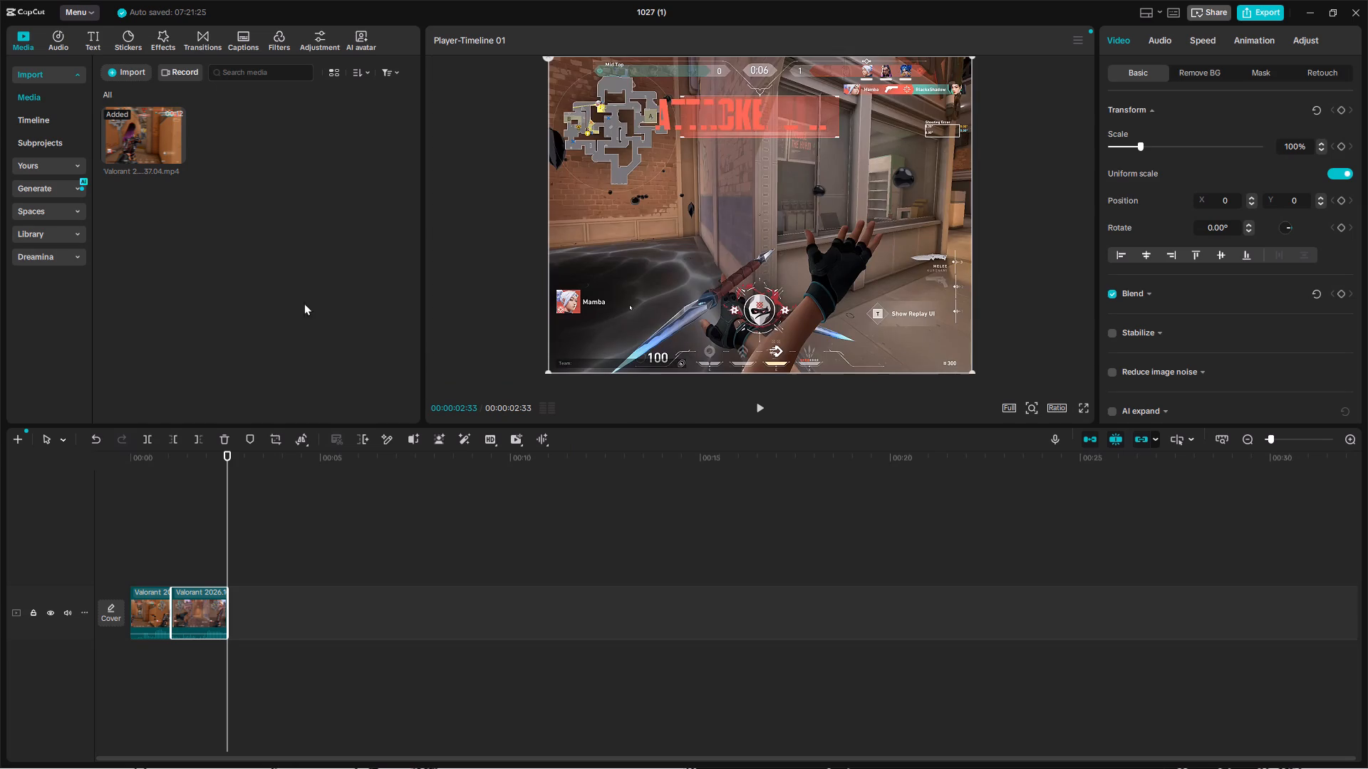
Delete the exported 03.21.37.04 clip from the project media together with its timeline segments.
{"action": "right_click", "coordinate": [116, 152]}
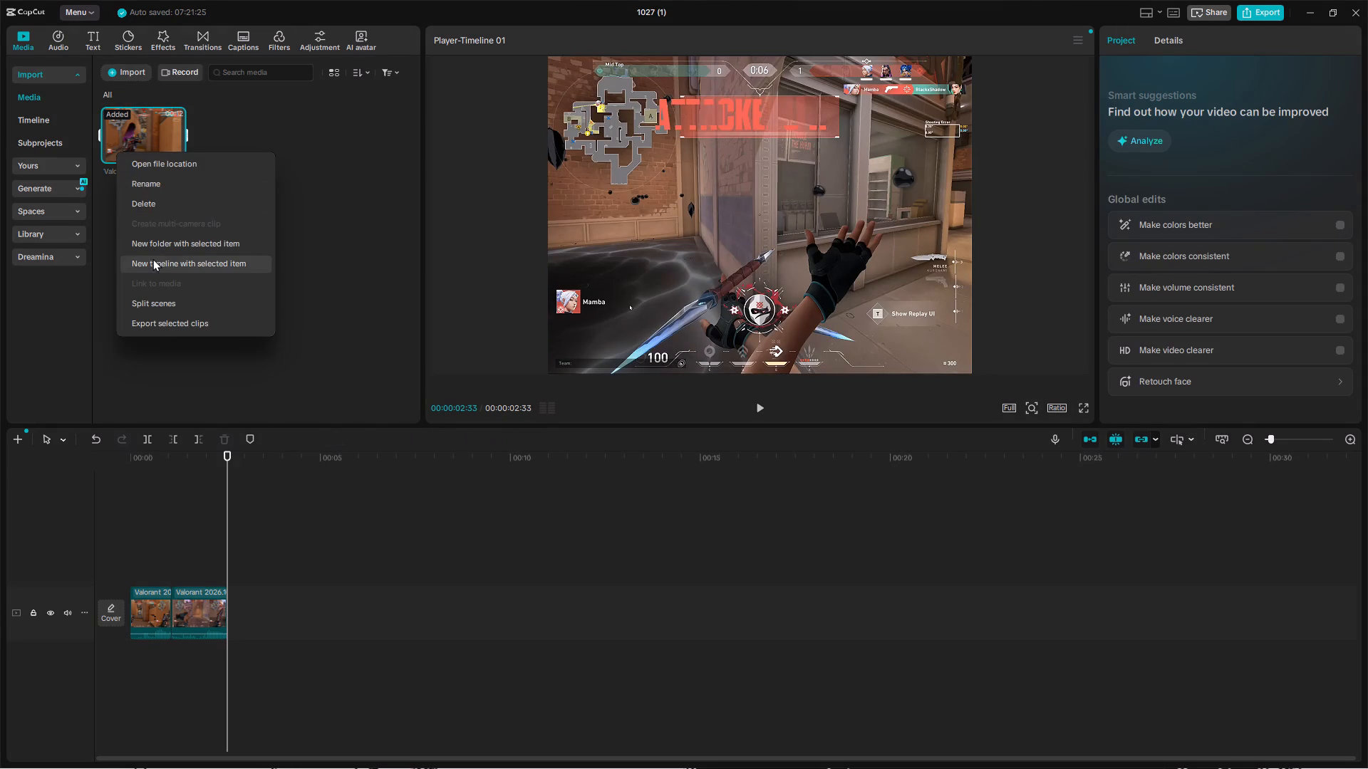
{"action": "left_click", "coordinate": [154, 207]}
{"action": "left_click", "coordinate": [641, 443]}
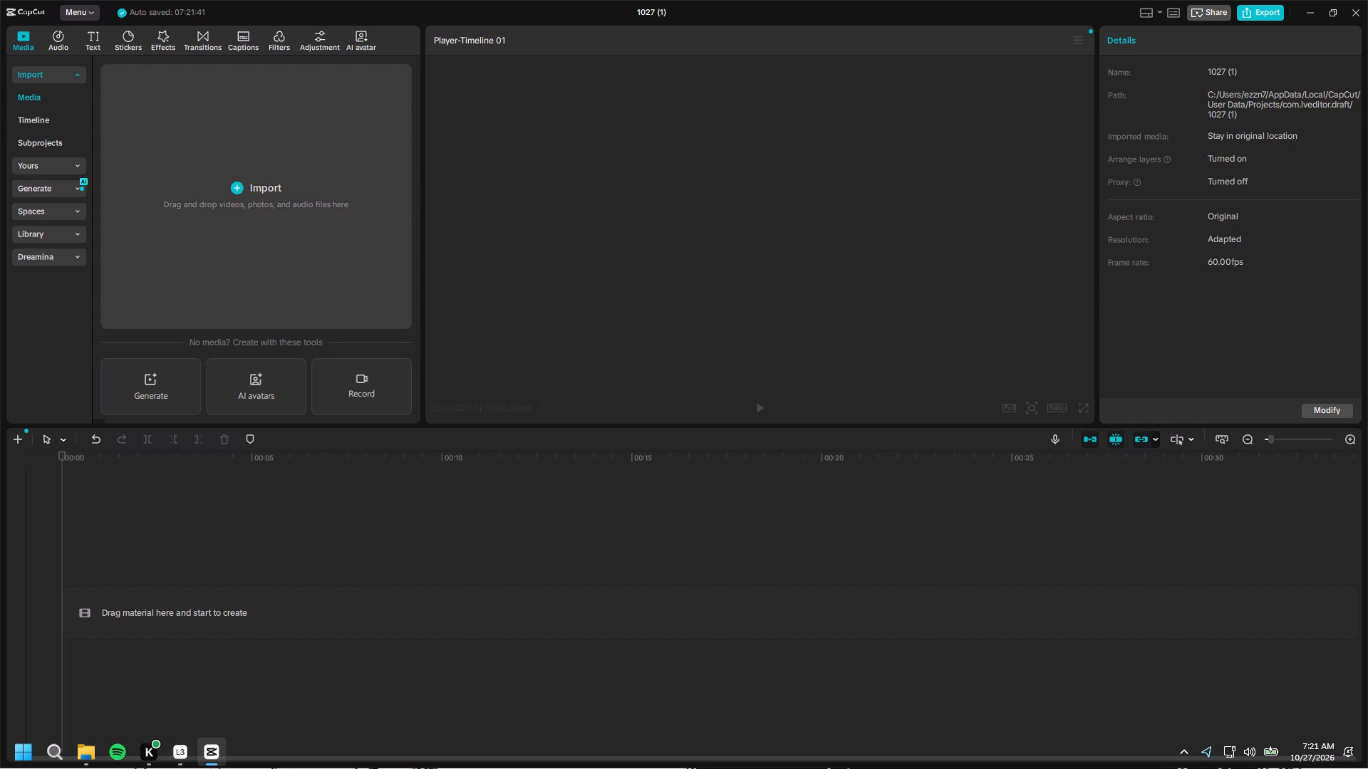
Add the clip Valorant 2026.10.19 - 06.29.51.02 from the NVIDIA Valorant videos folder to the empty timeline.
{"action": "left_click", "coordinate": [58, 696]}
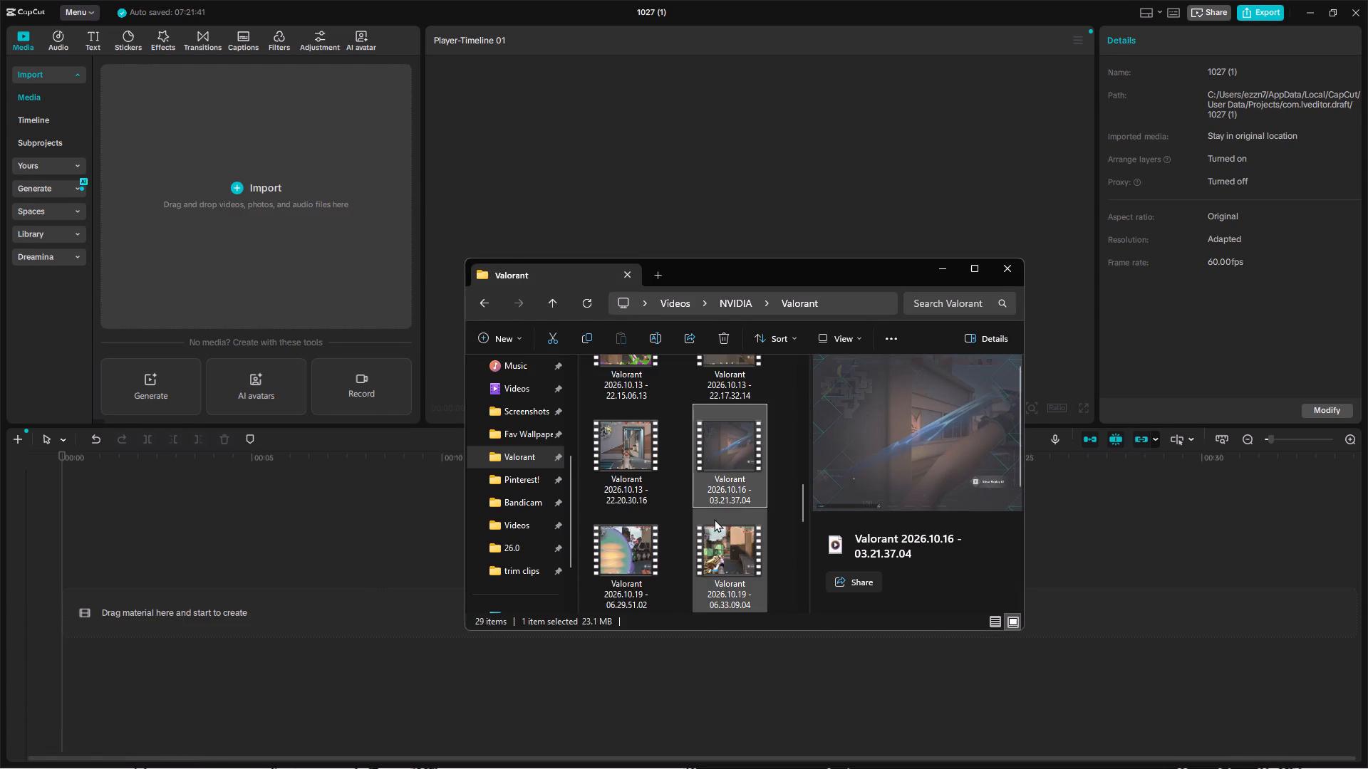
{"action": "left_click_drag", "start_coordinate": [636, 556], "coordinate": [103, 661]}
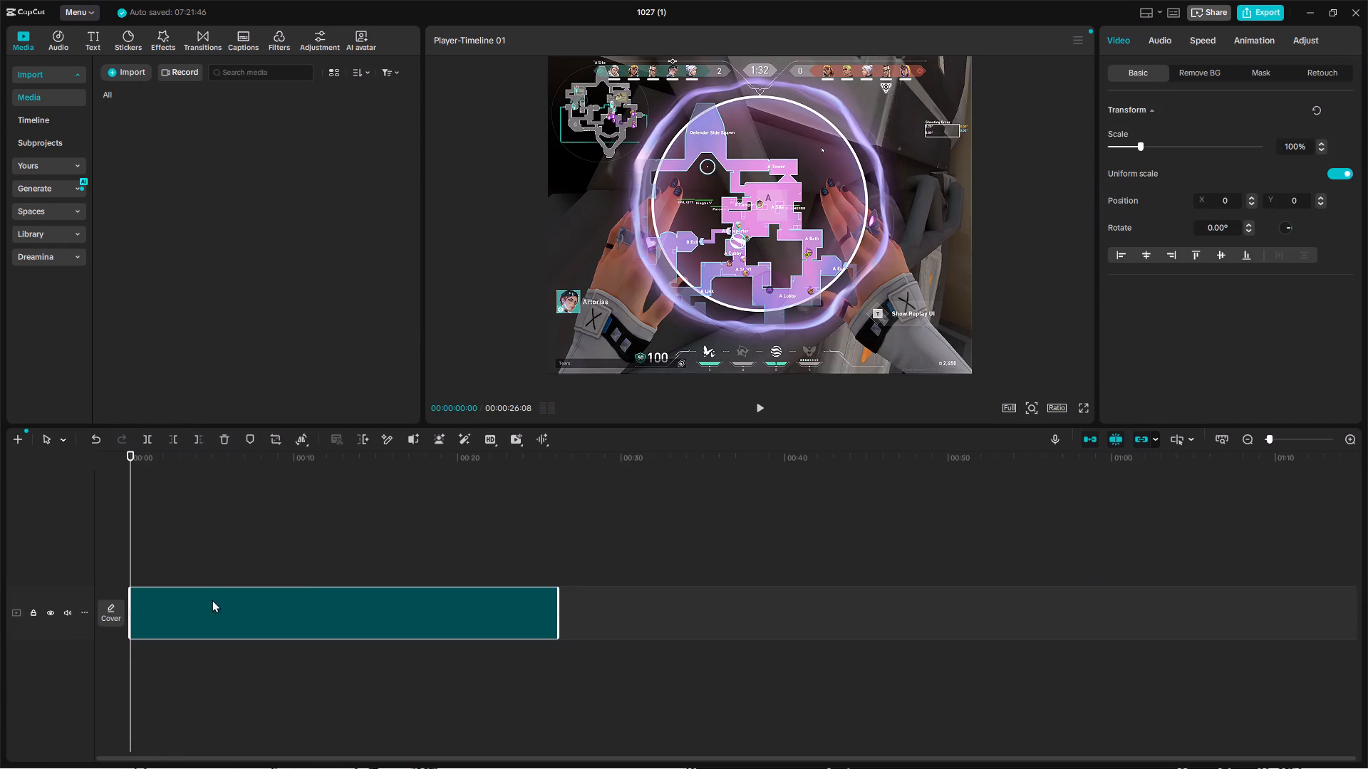
Play and scrub through the new clip's opening and trim away everything before about 00:00:03:32.
{"action": "left_click", "coordinate": [757, 408]}
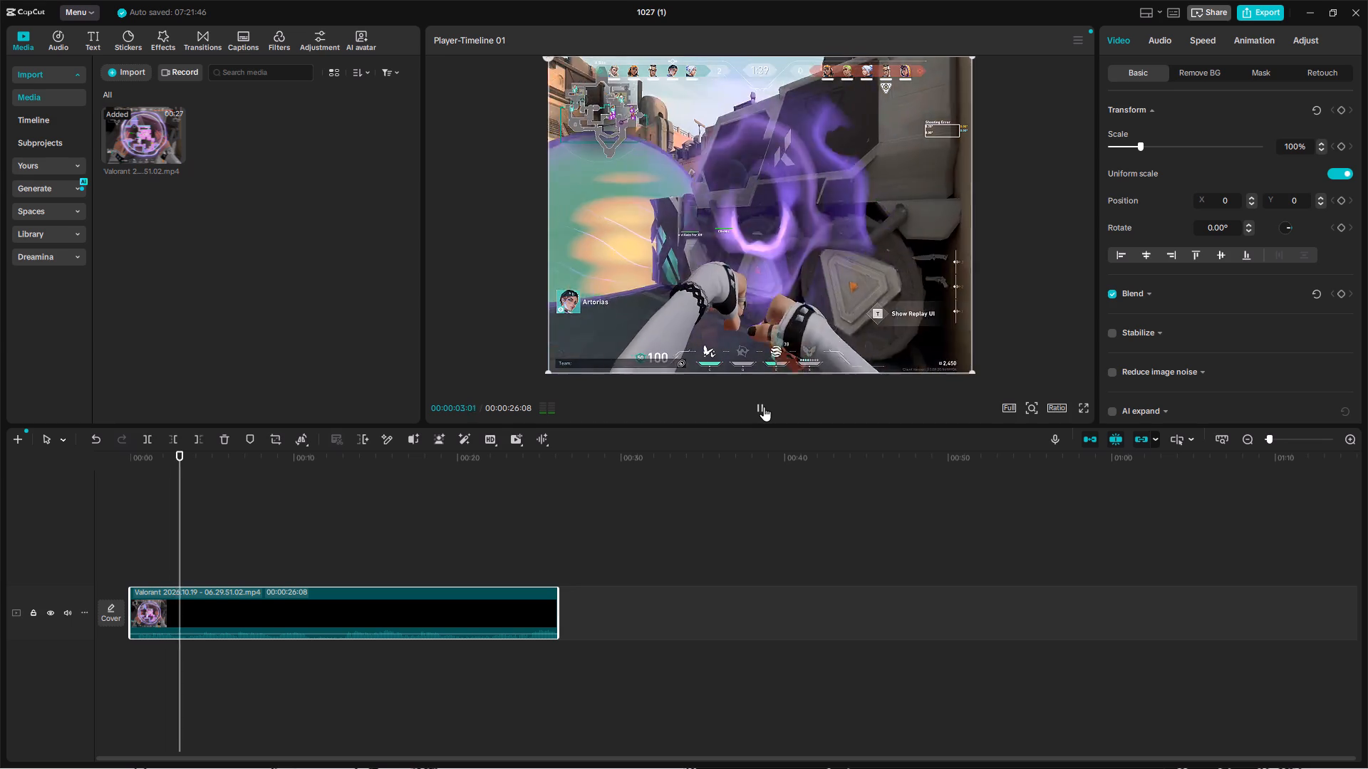
{"action": "left_click", "coordinate": [764, 407]}
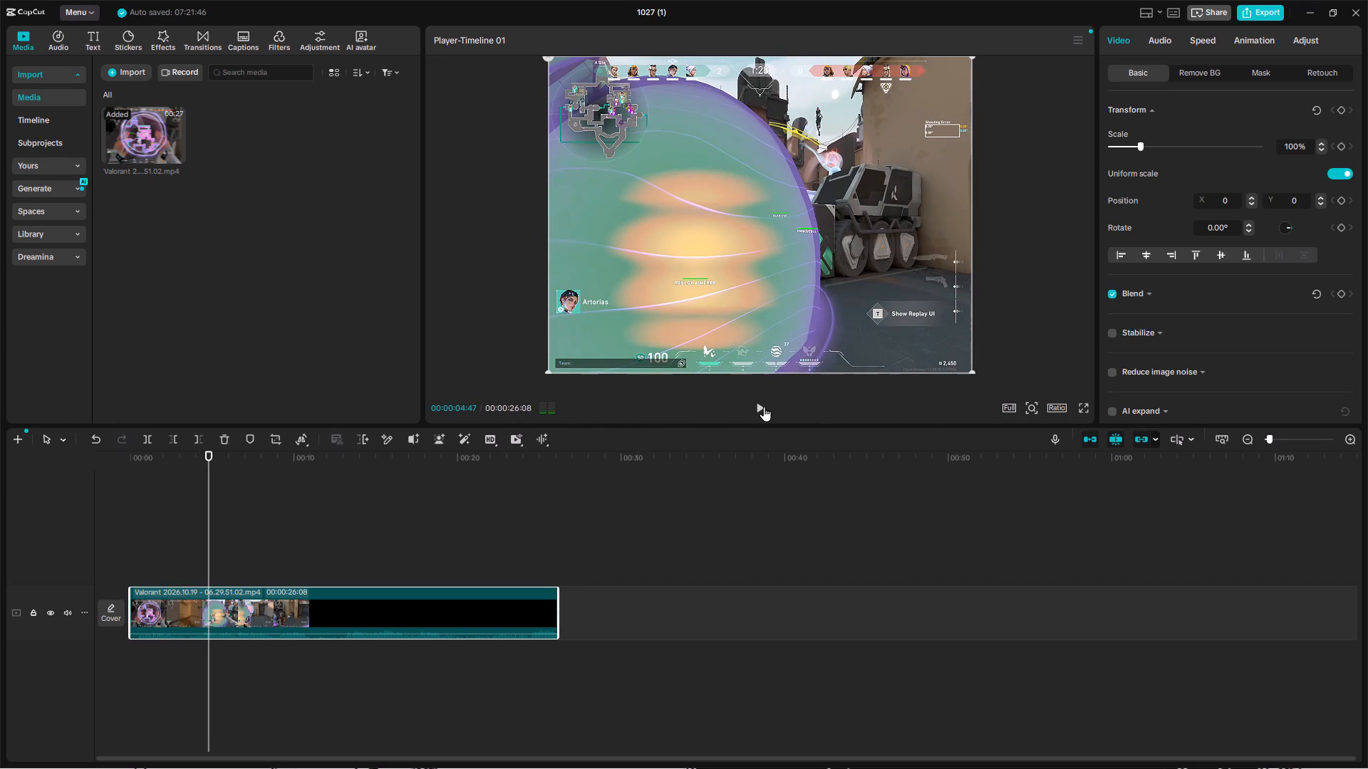
{"action": "left_click_drag", "start_coordinate": [204, 456], "coordinate": [173, 464]}
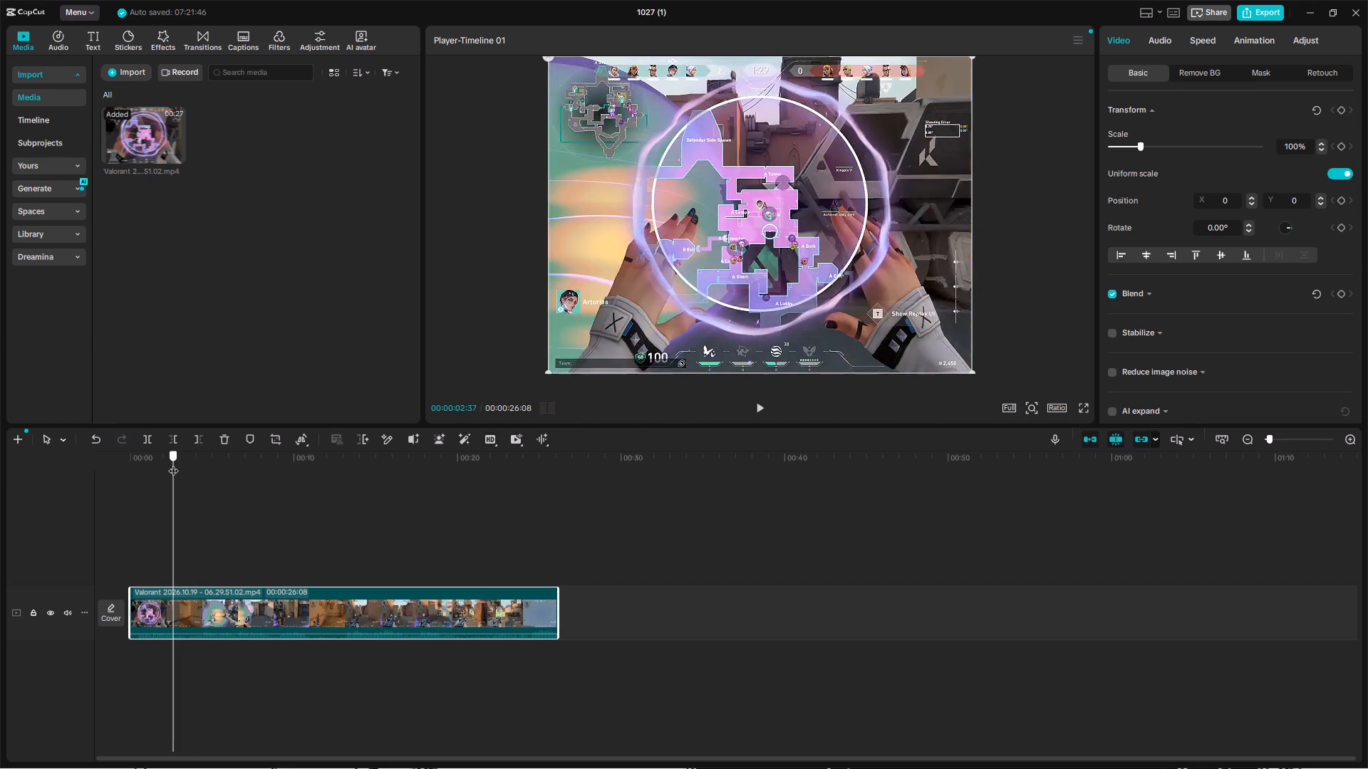
{"action": "left_click_drag", "start_coordinate": [173, 464], "coordinate": [187, 464]}
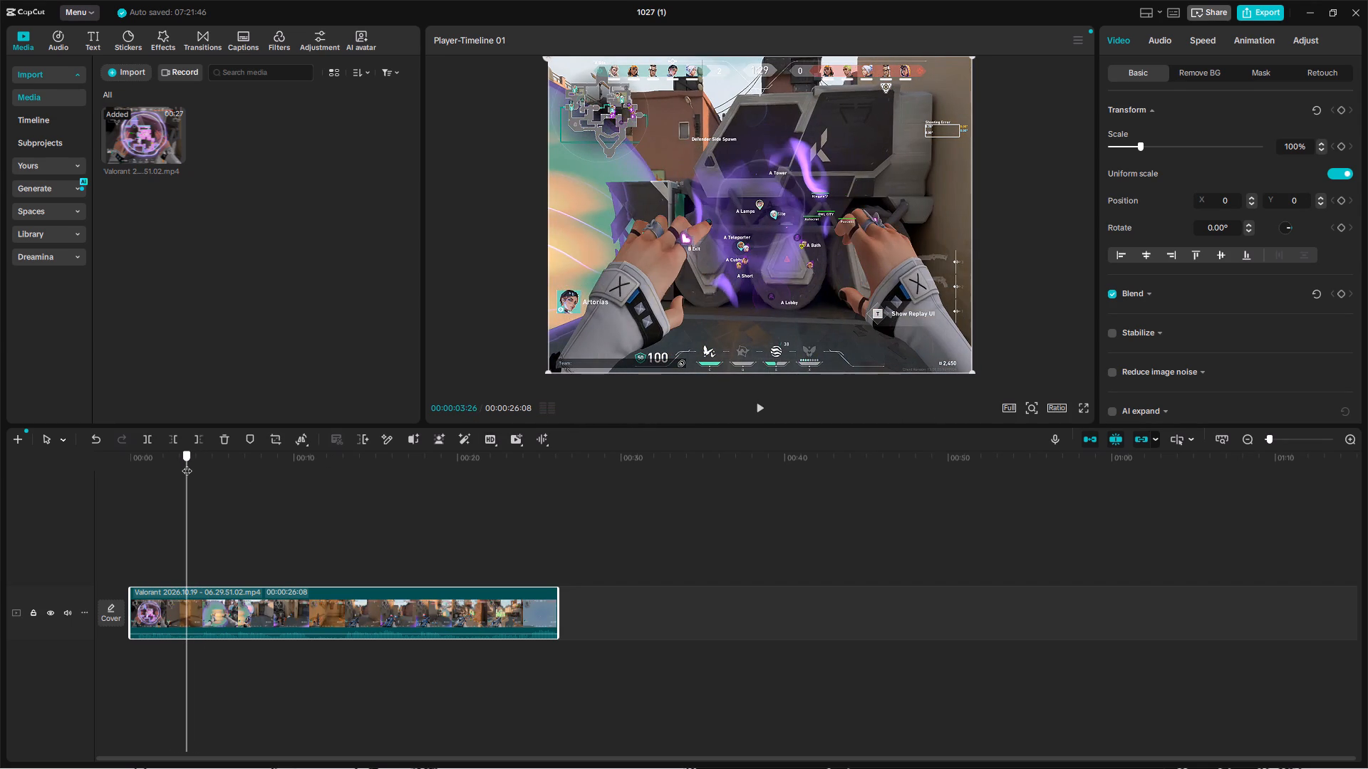
{"action": "left_click_drag", "start_coordinate": [187, 464], "coordinate": [188, 463]}
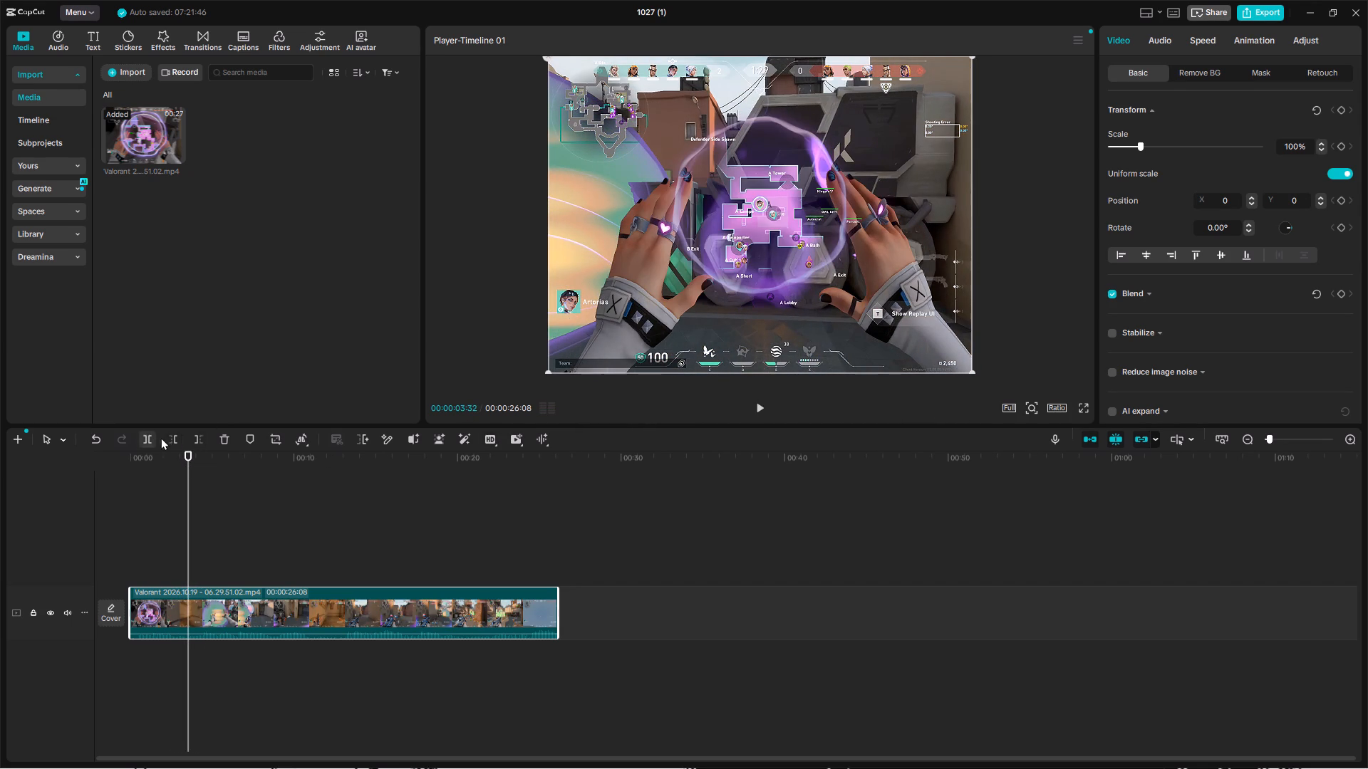
{"action": "left_click", "coordinate": [170, 437]}
Play and scrub through the clip's opening fight and split it at 00:00:03:29, right after the kill.
{"action": "left_click", "coordinate": [754, 418]}
{"action": "left_click", "coordinate": [757, 414]}
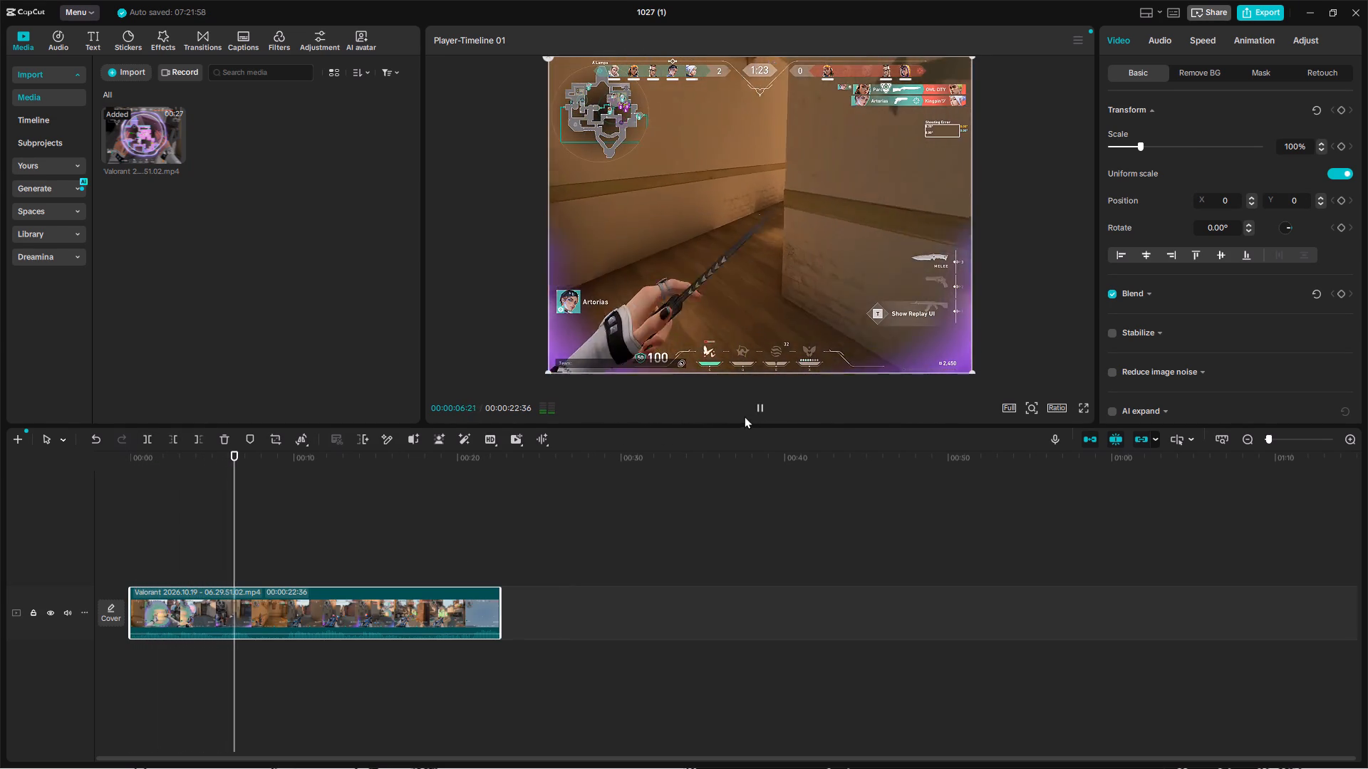
{"action": "left_click_drag", "start_coordinate": [251, 451], "coordinate": [121, 461]}
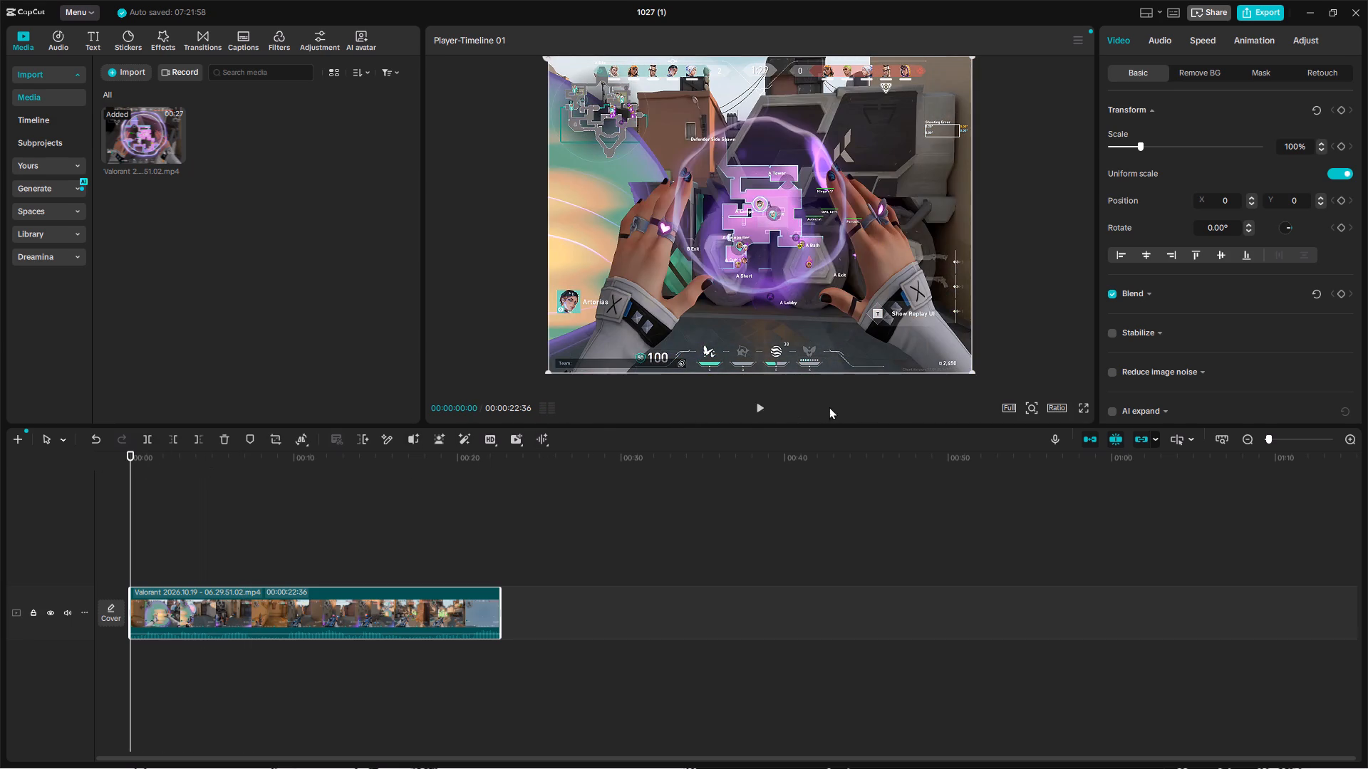
{"action": "left_click", "coordinate": [757, 400]}
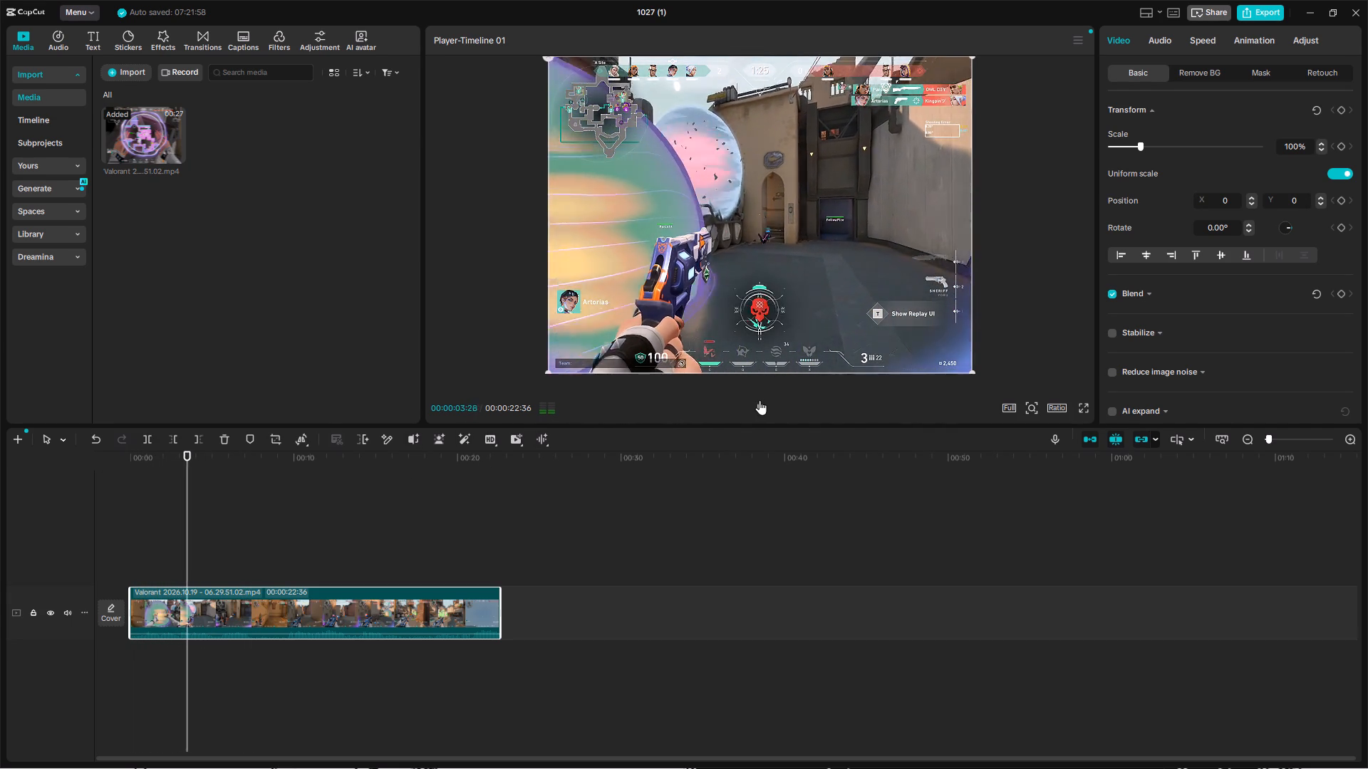
{"action": "left_click", "coordinate": [760, 400]}
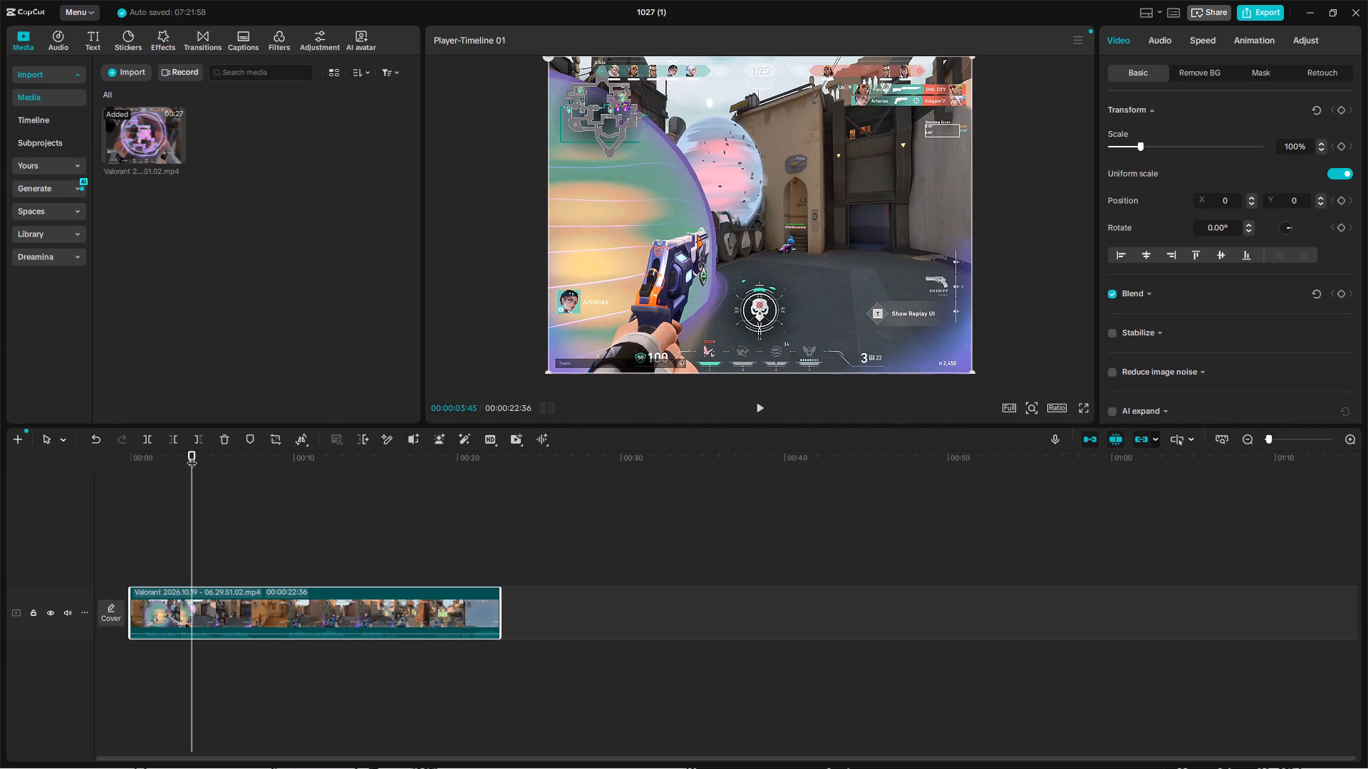
{"action": "left_click_drag", "start_coordinate": [192, 456], "coordinate": [185, 456]}
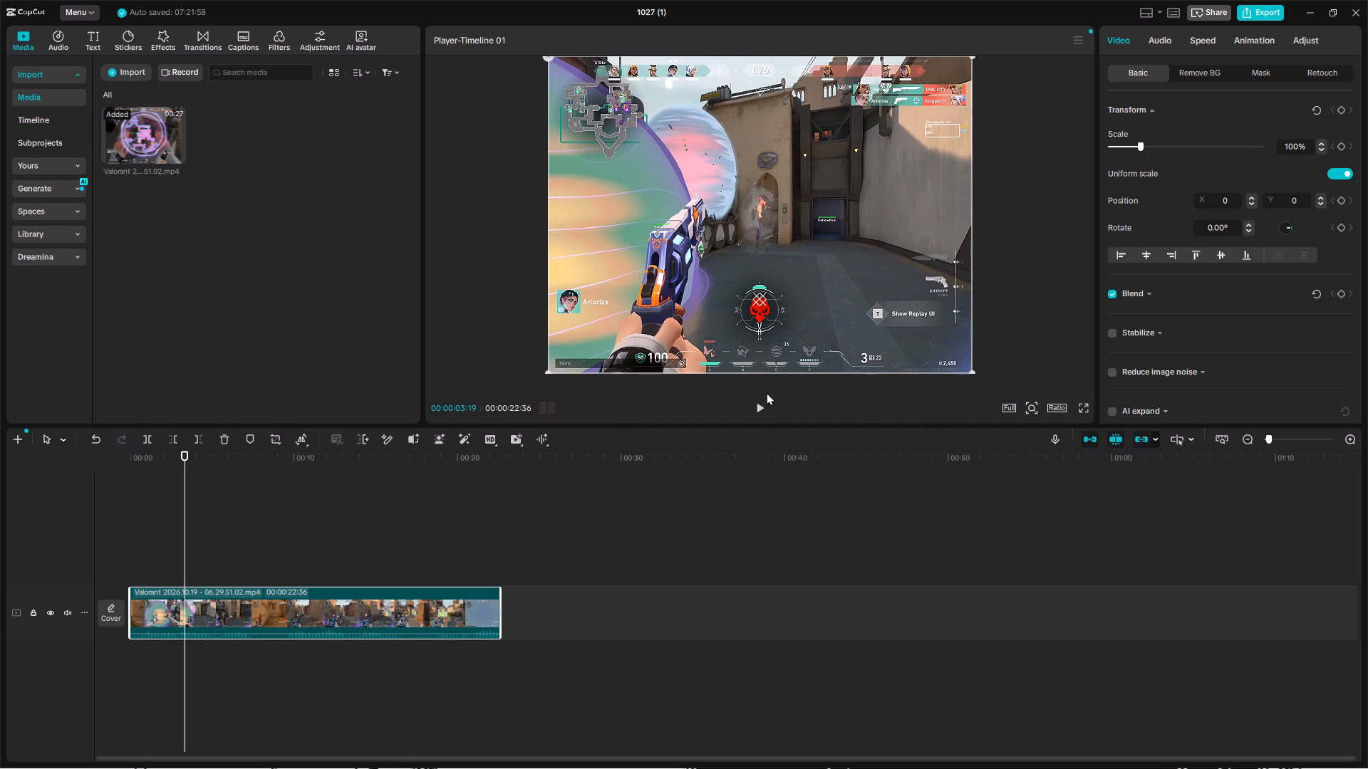
{"action": "double_click", "coordinate": [764, 406]}
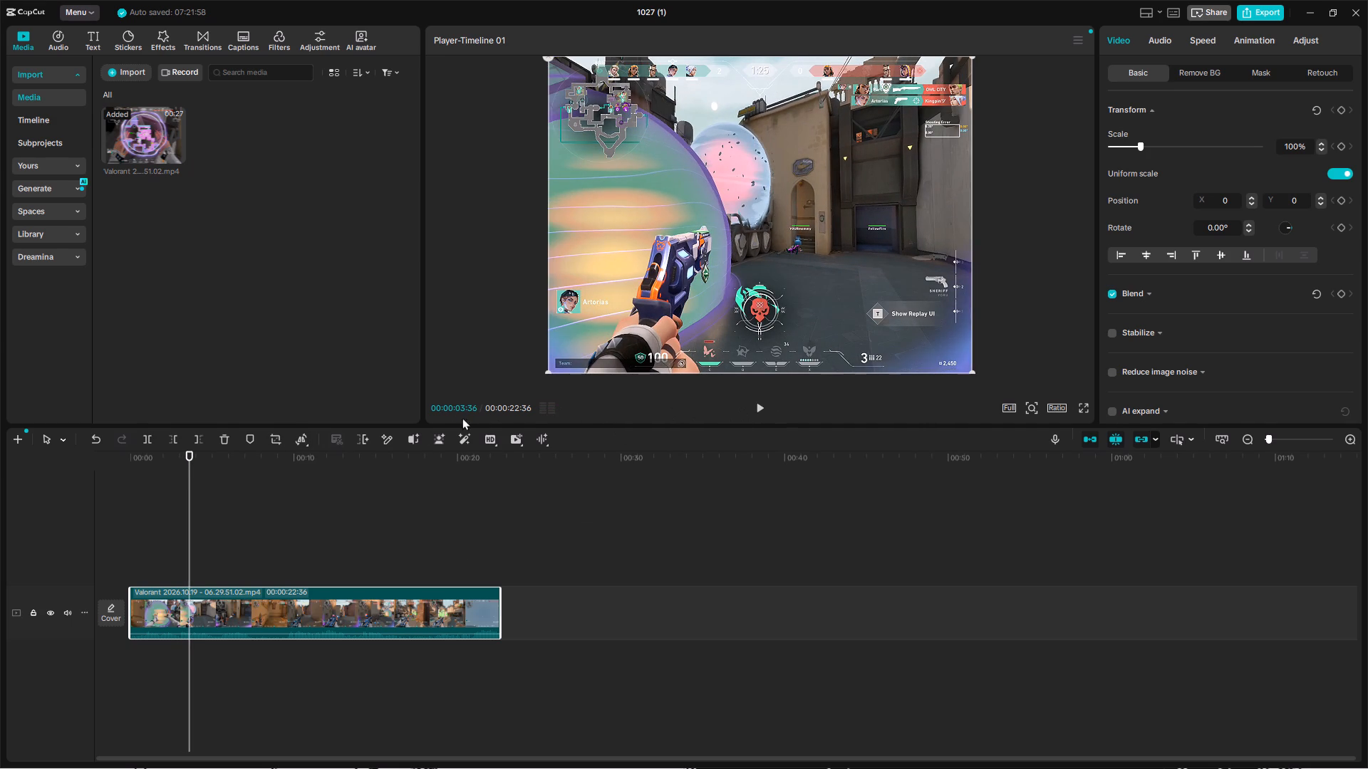
{"action": "left_click", "coordinate": [187, 452]}
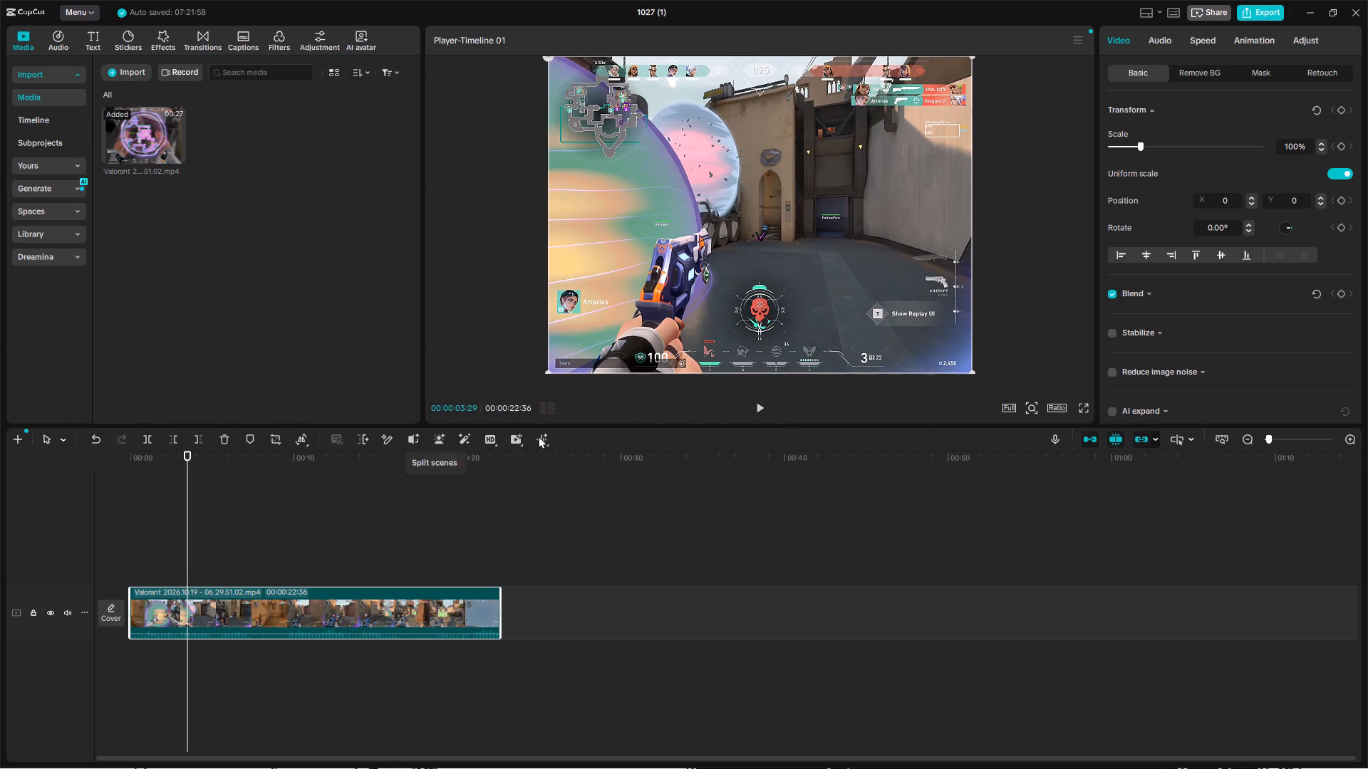
{"action": "double_click", "coordinate": [761, 406]}
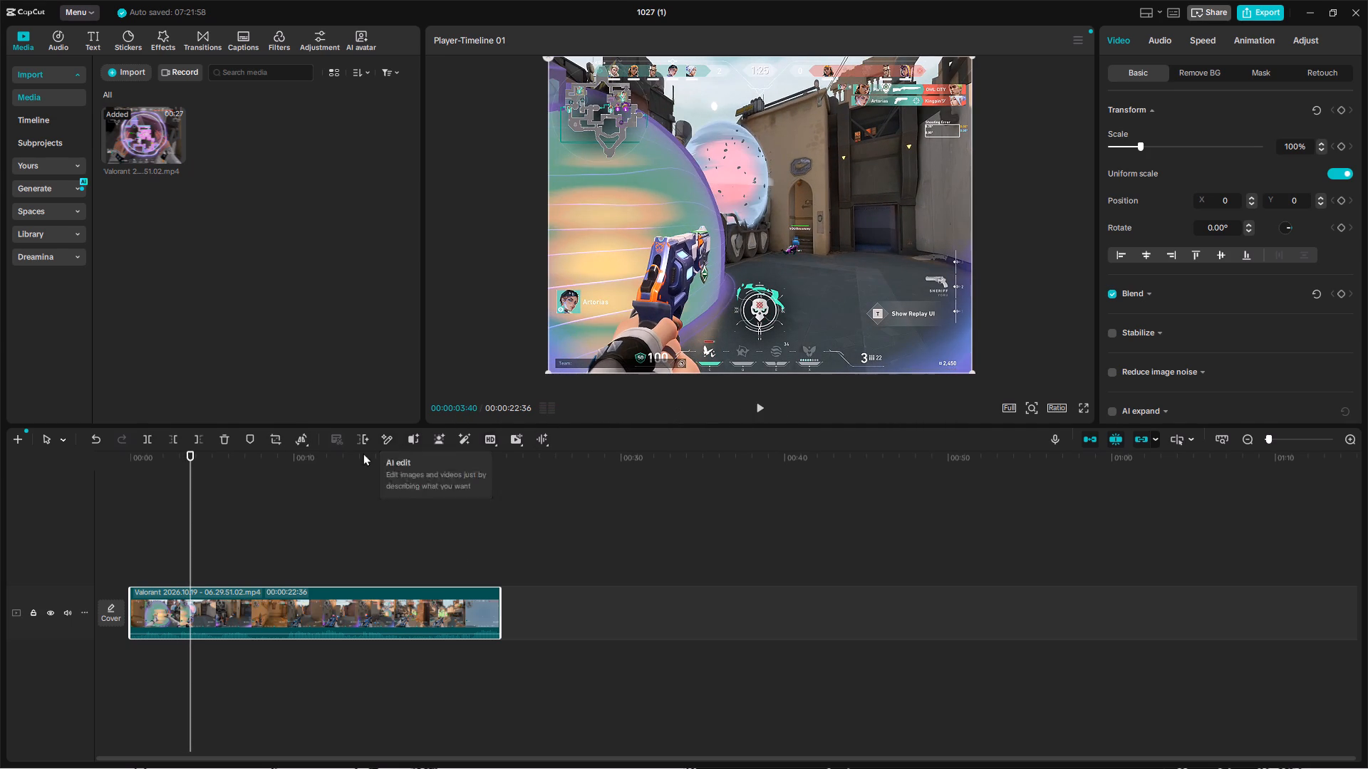
{"action": "left_click_drag", "start_coordinate": [189, 459], "coordinate": [168, 461]}
{"action": "left_click", "coordinate": [759, 401]}
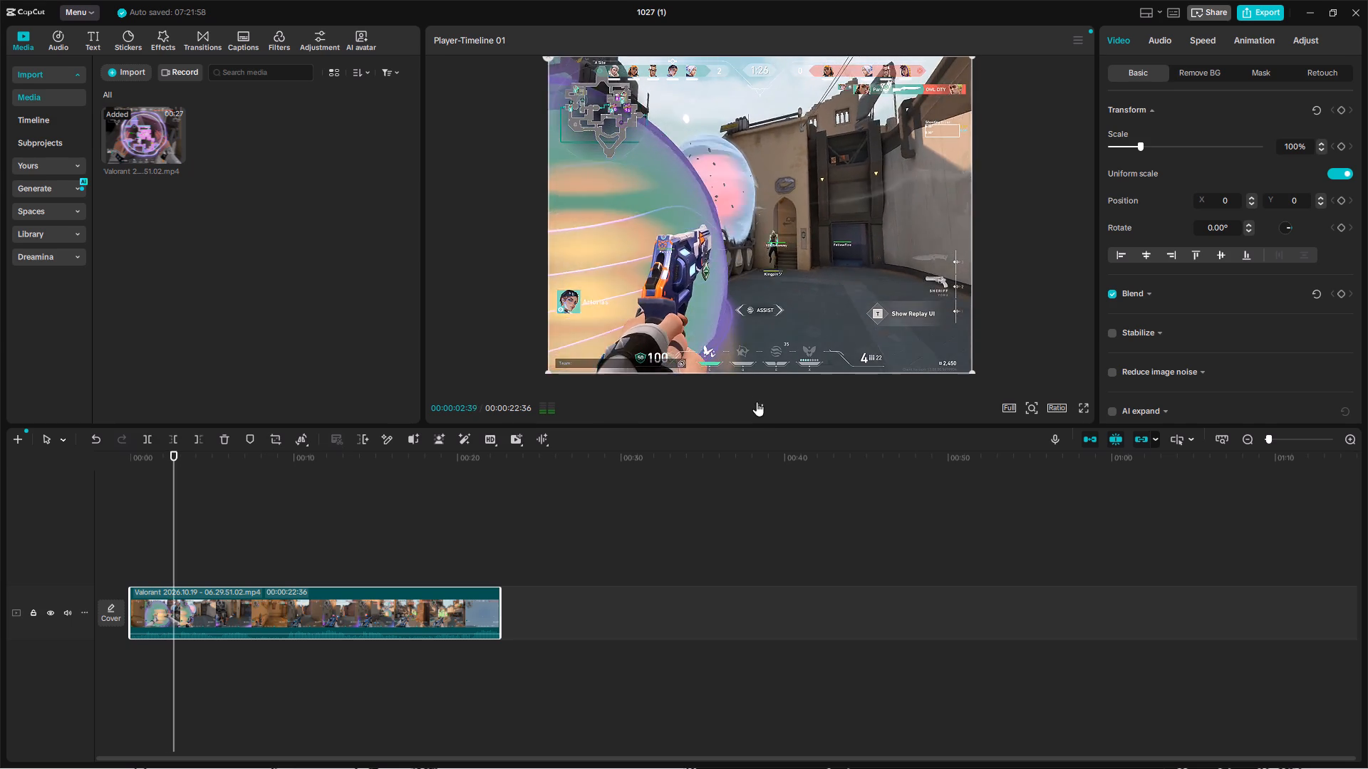
{"action": "left_click", "coordinate": [757, 402]}
{"action": "double_click", "coordinate": [757, 402]}
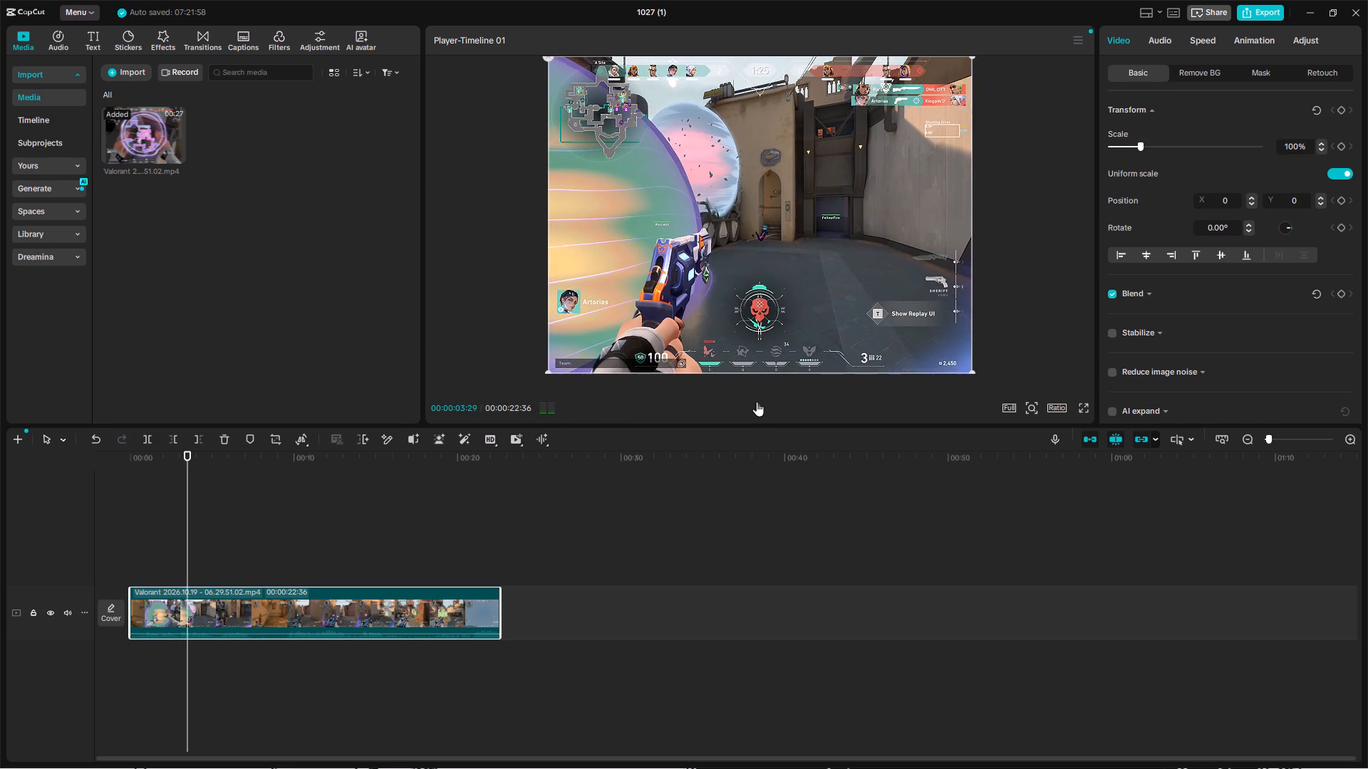
{"action": "left_click", "coordinate": [153, 444]}
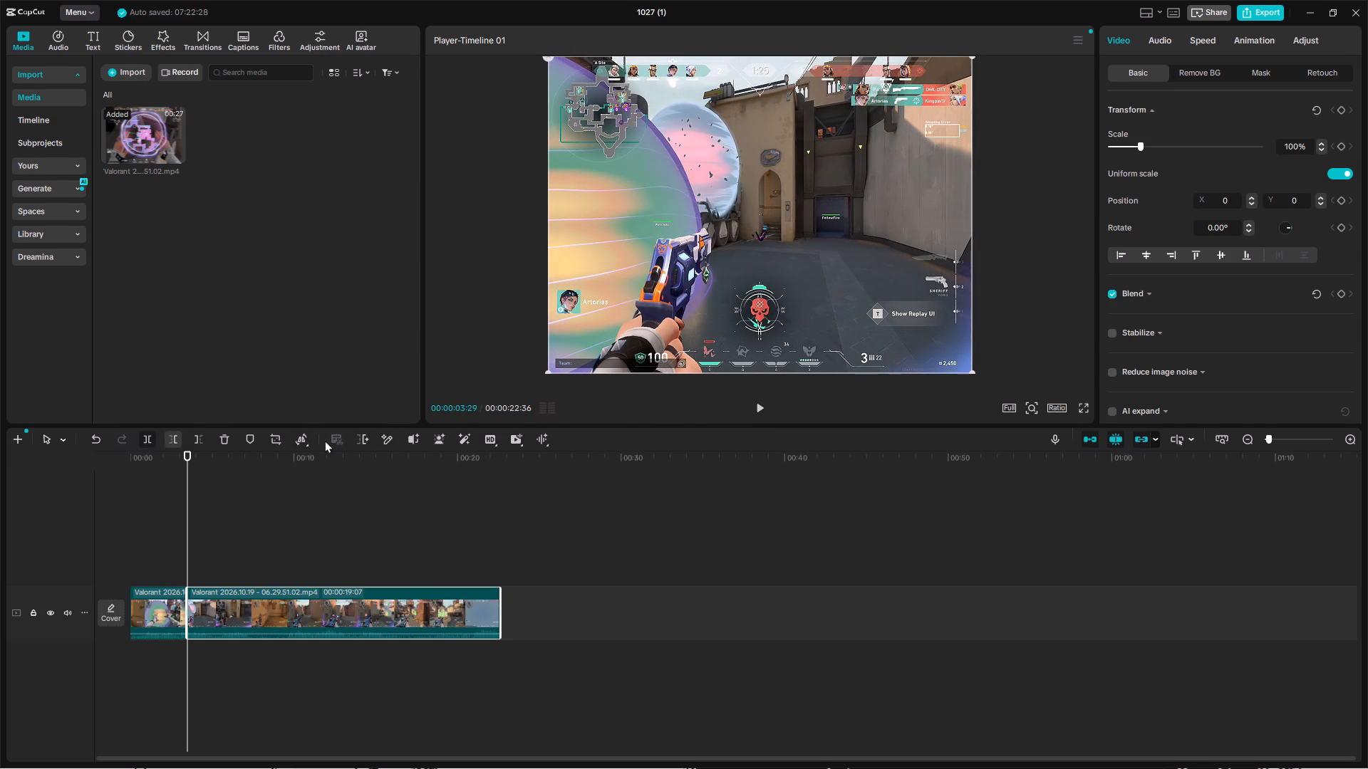
Play on through the second segment and trim away its beginning up to 00:00:08:59, just before the next fight.
{"action": "left_click", "coordinate": [763, 408]}
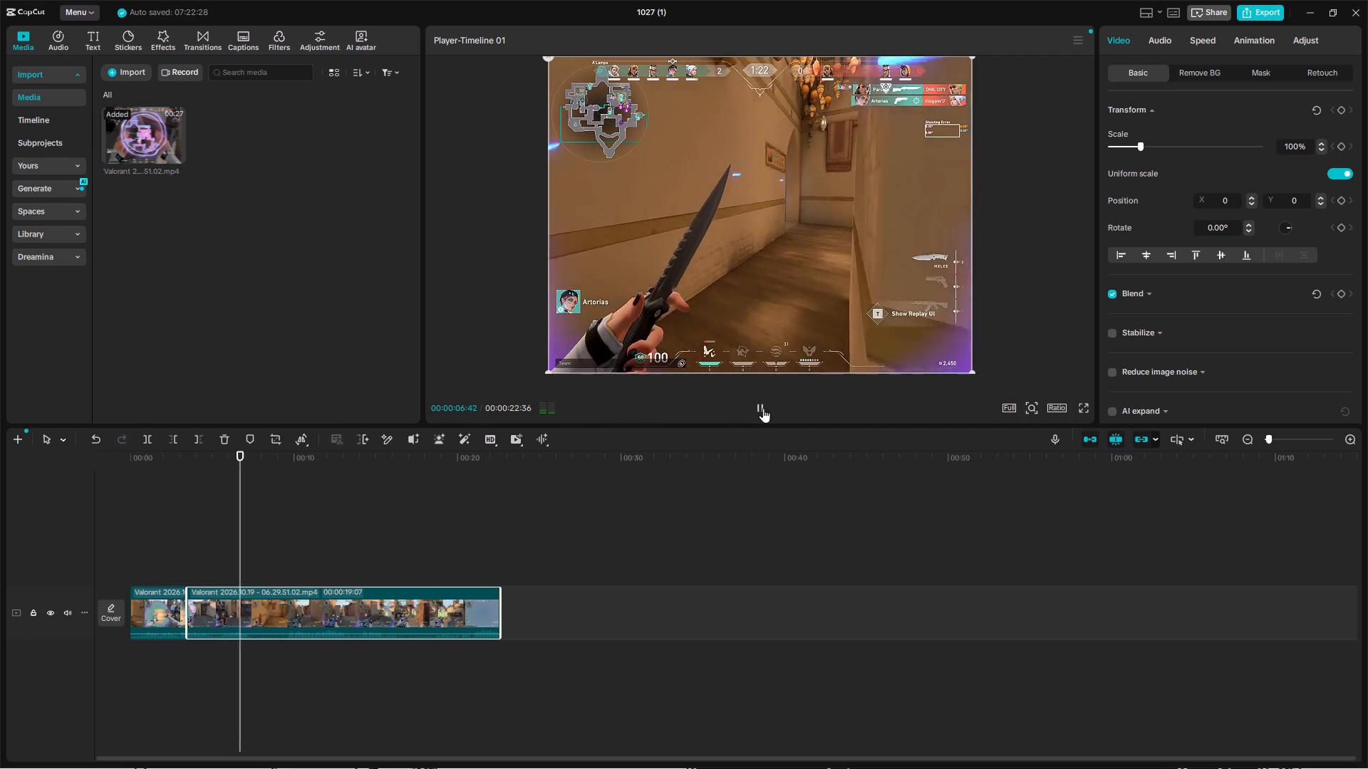
{"action": "left_click", "coordinate": [763, 408]}
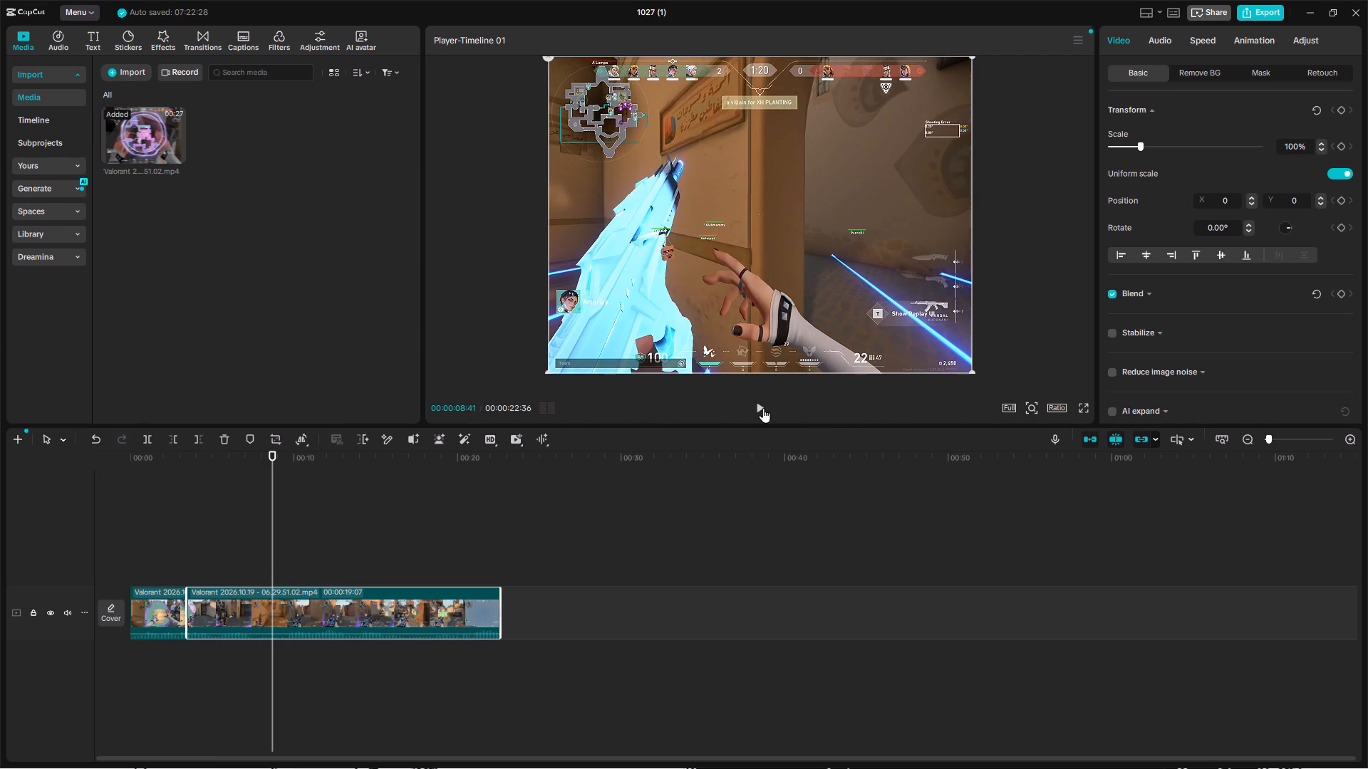
{"action": "double_click", "coordinate": [763, 408]}
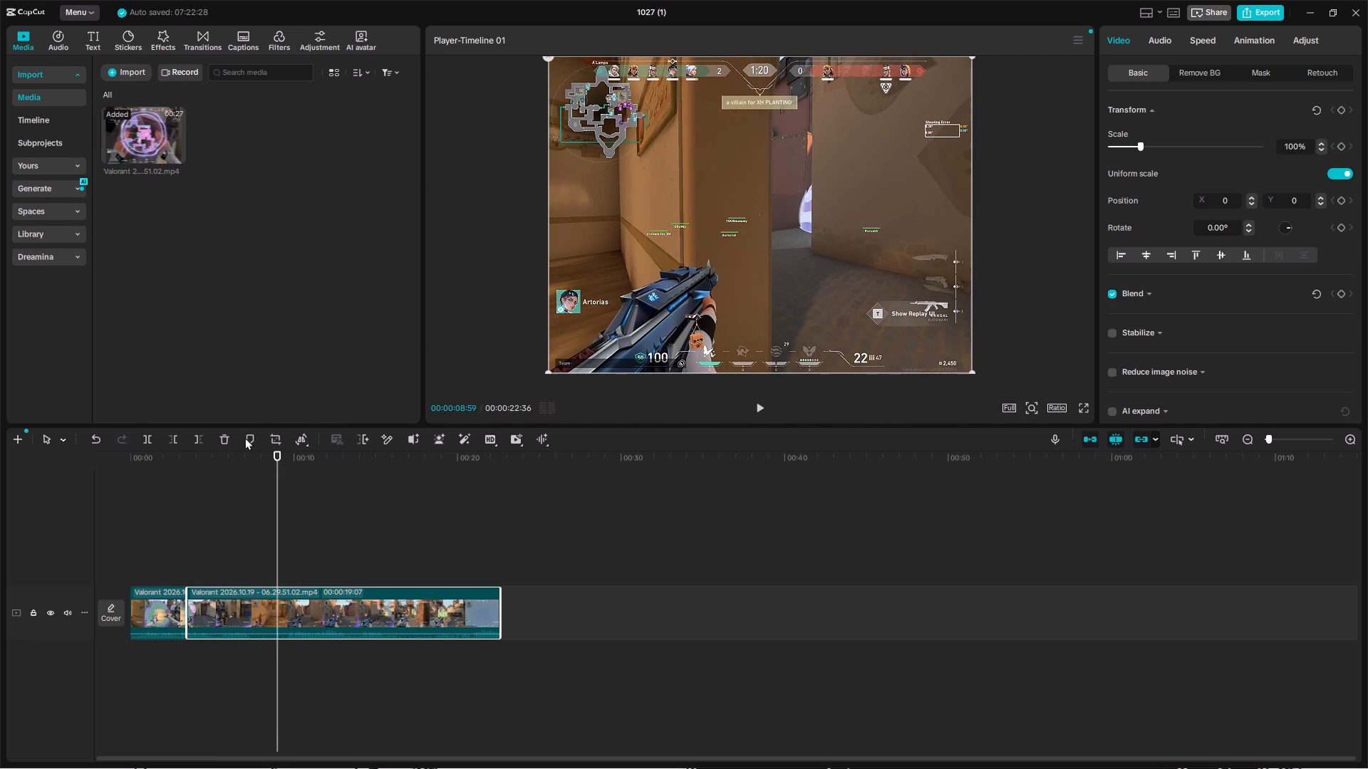
{"action": "left_click", "coordinate": [175, 441]}
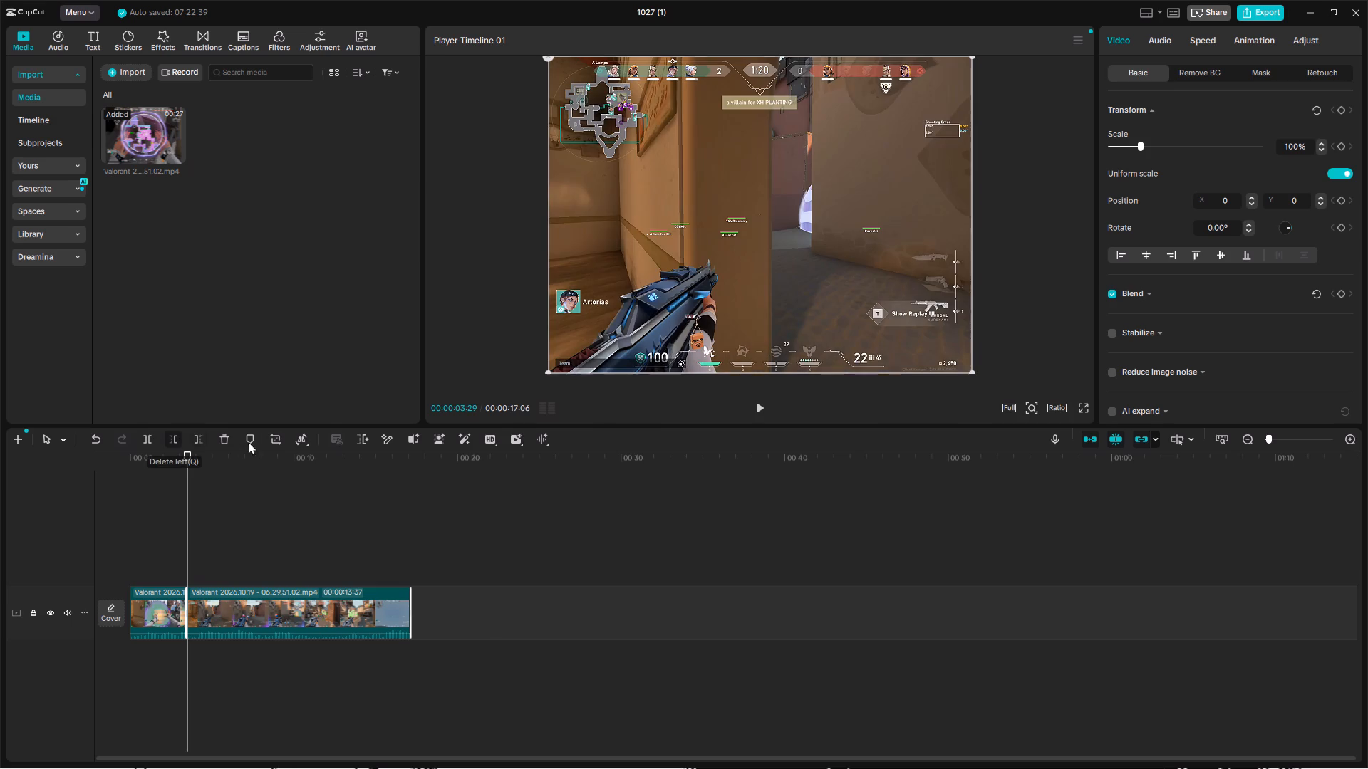
Play the second fight and split the segment at 00:00:07:12, after the kills.
{"action": "left_click", "coordinate": [763, 405]}
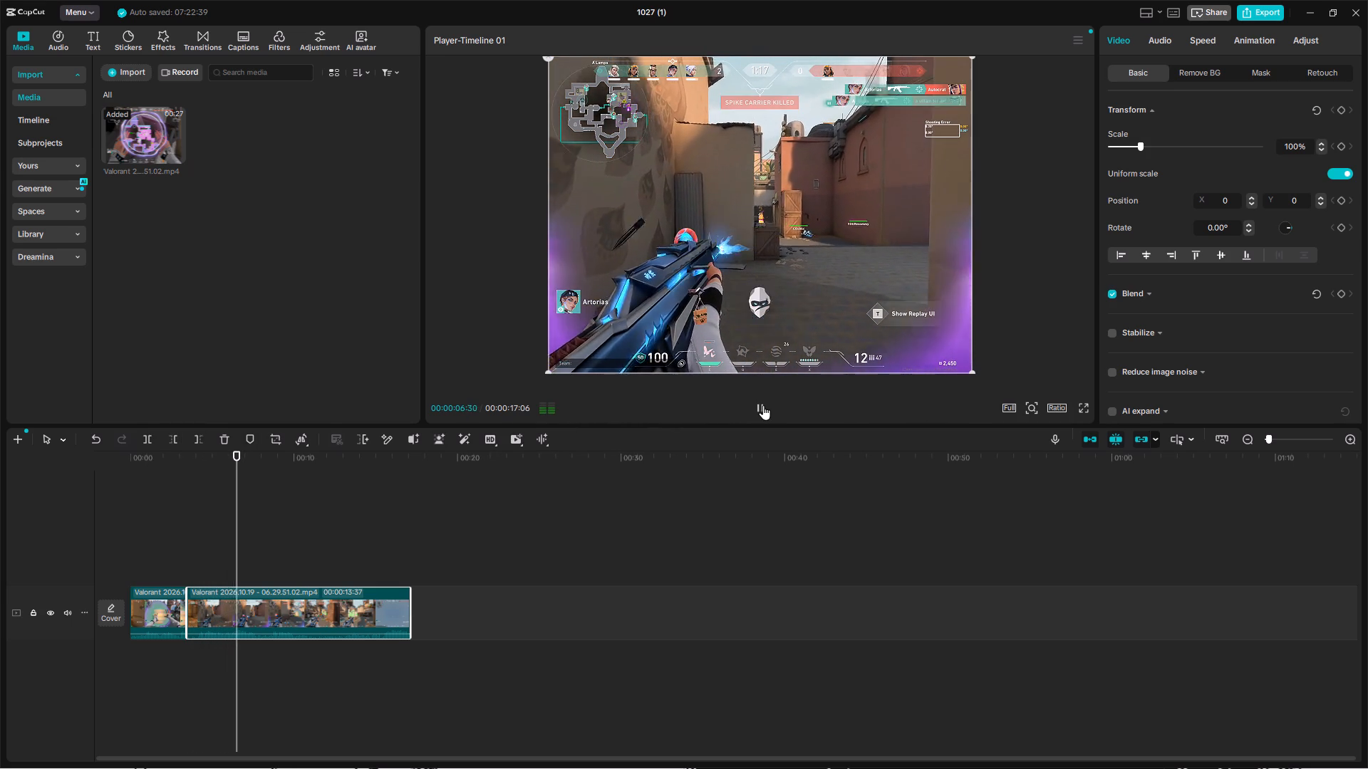
{"action": "left_click", "coordinate": [763, 405]}
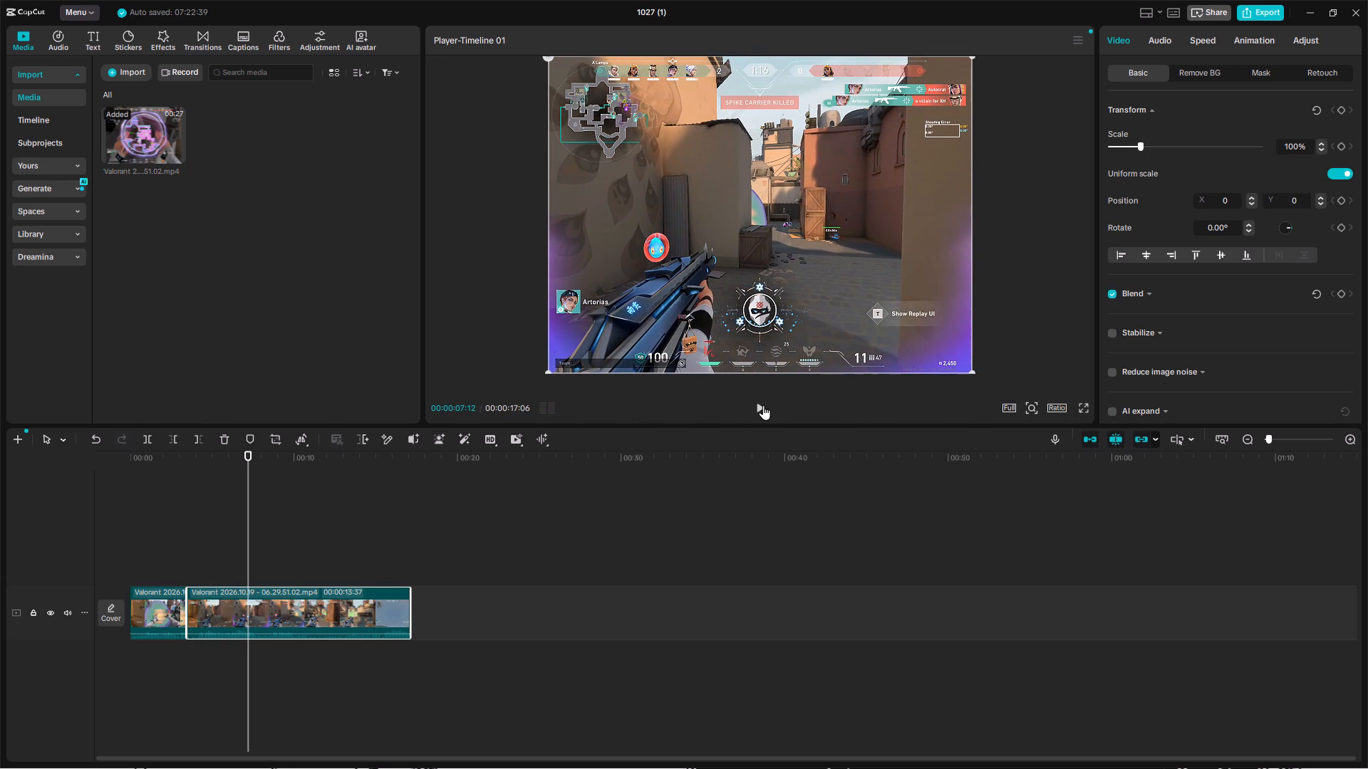
{"action": "left_click", "coordinate": [152, 440]}
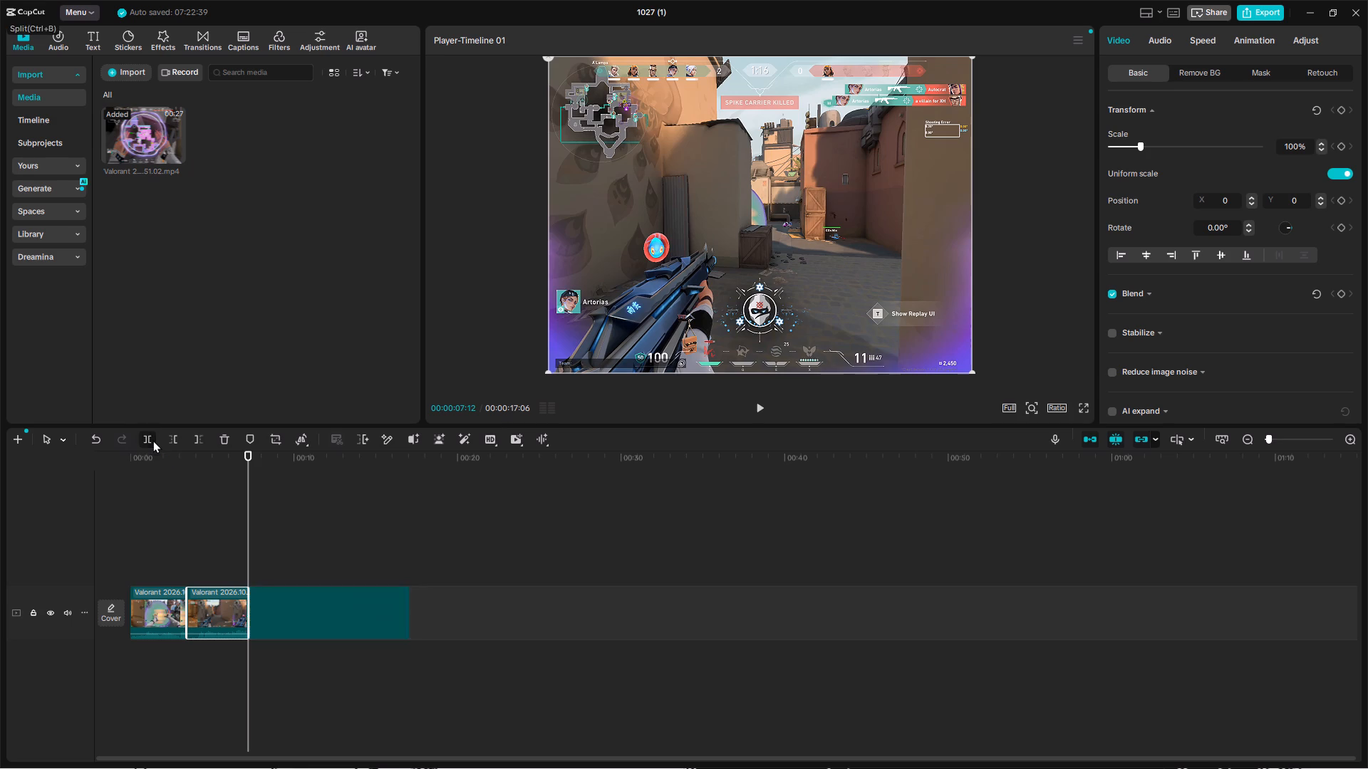
Play and scrub to the final fight and trim away the last segment's beginning up to 00:00:15:46.
{"action": "left_click", "coordinate": [756, 410]}
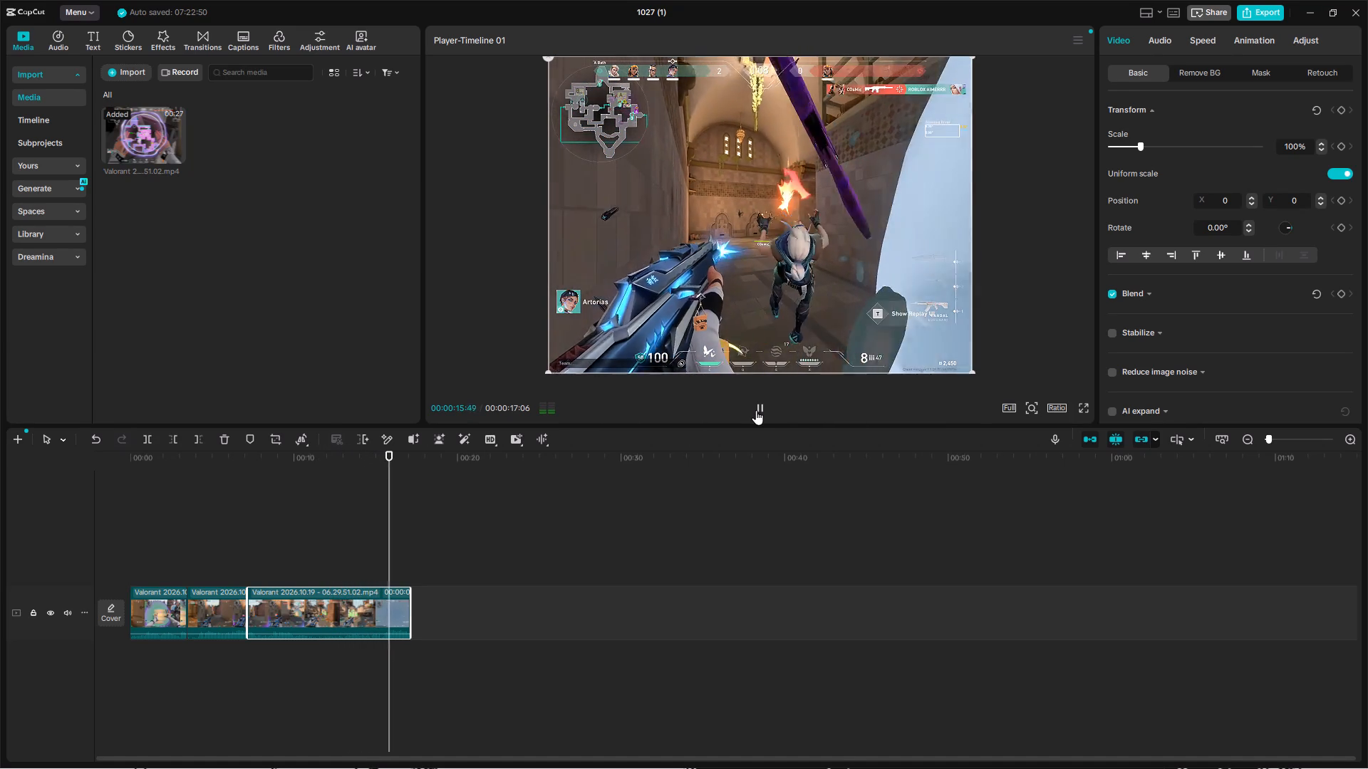
{"action": "left_click", "coordinate": [756, 410]}
{"action": "left_click_drag", "start_coordinate": [399, 453], "coordinate": [393, 456]}
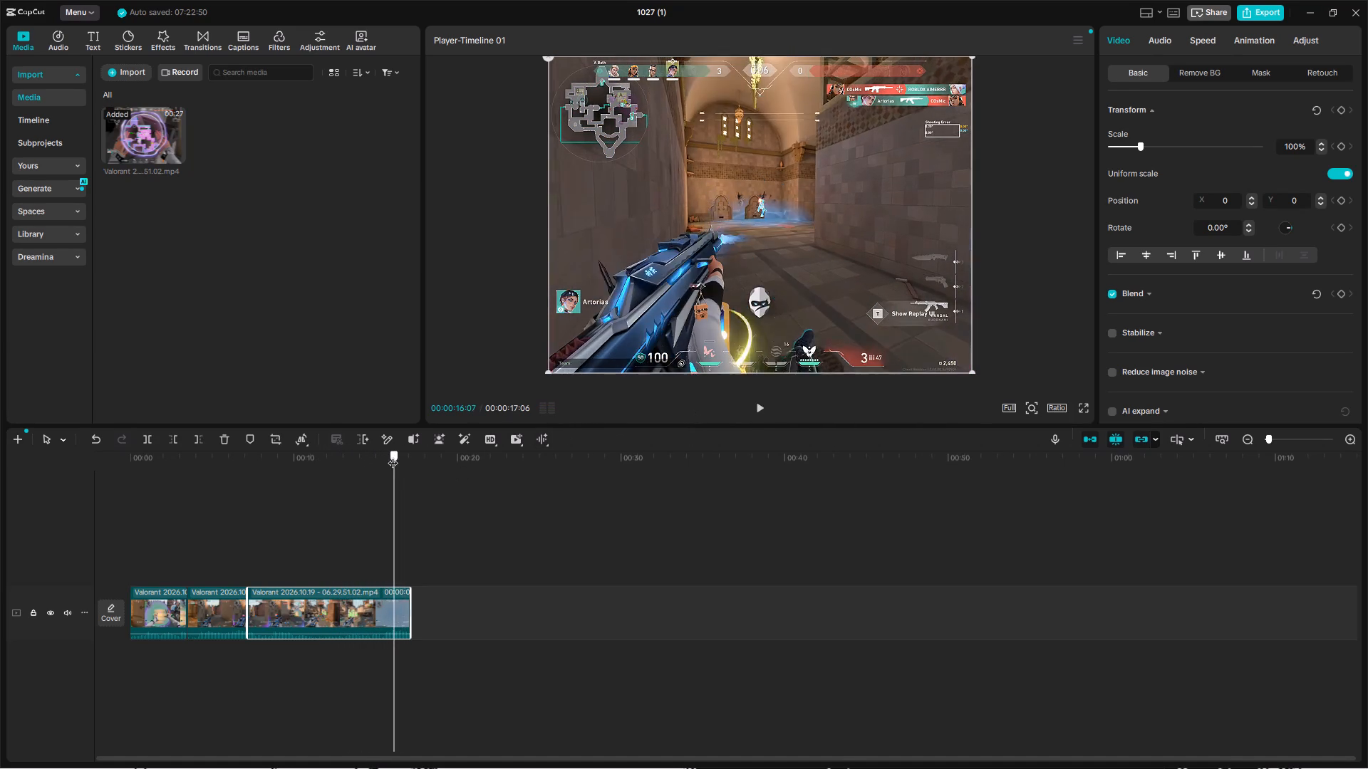
{"action": "left_click_drag", "start_coordinate": [393, 456], "coordinate": [371, 458]}
{"action": "left_click", "coordinate": [760, 410]}
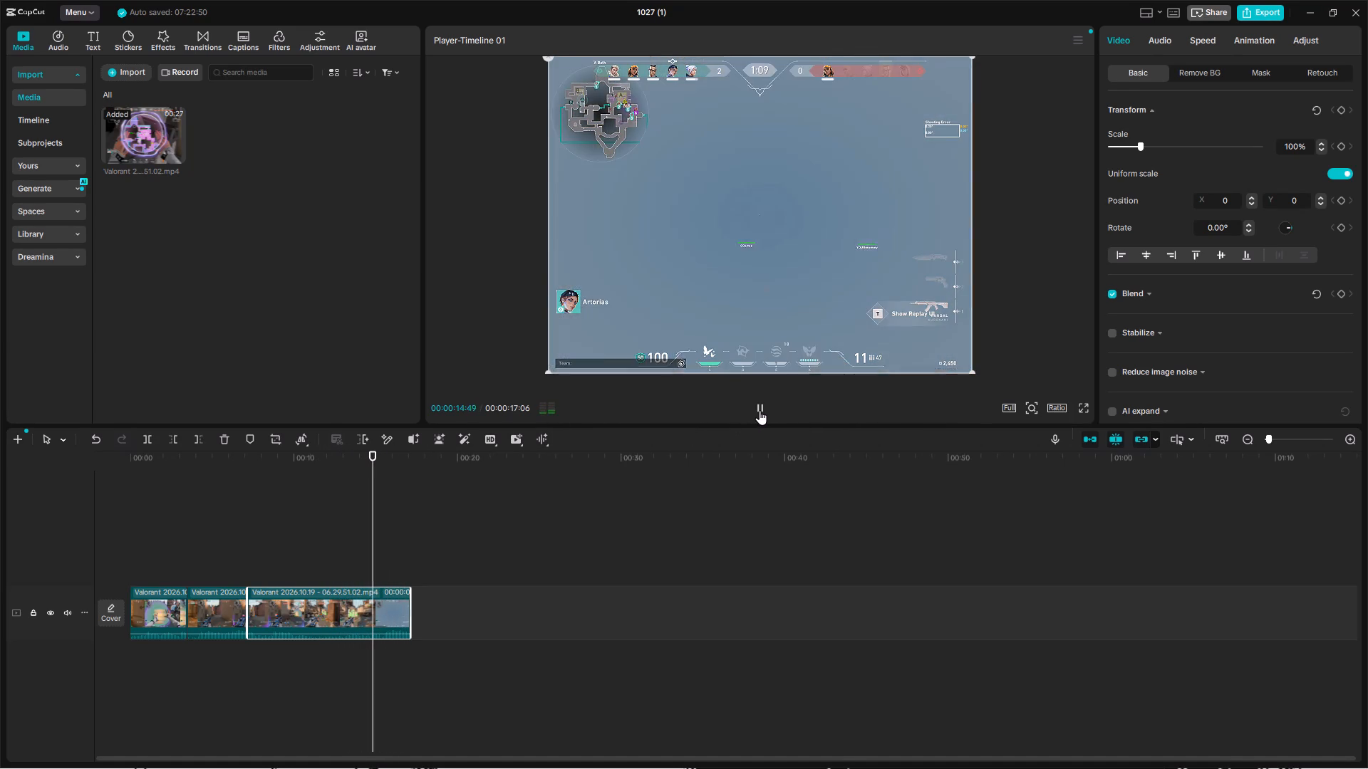
{"action": "left_click", "coordinate": [760, 410]}
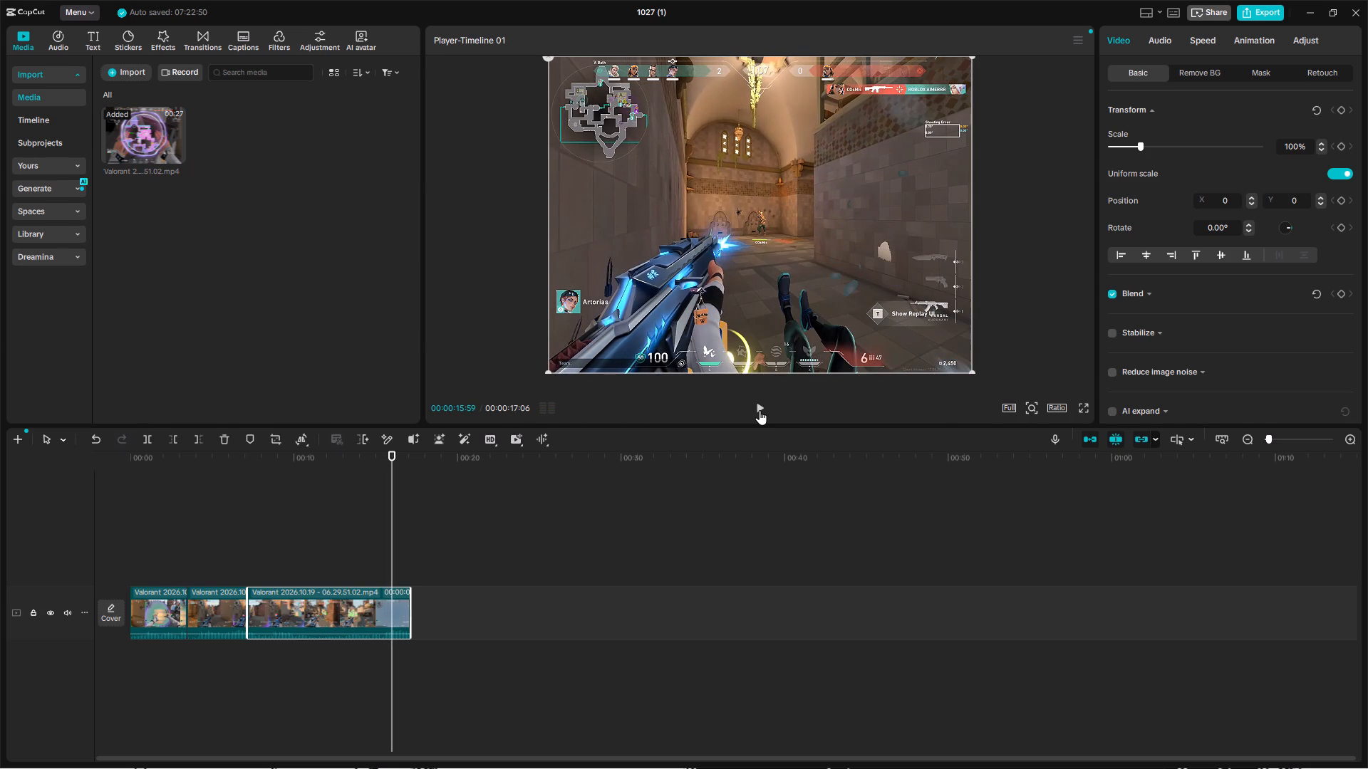
{"action": "double_click", "coordinate": [760, 410]}
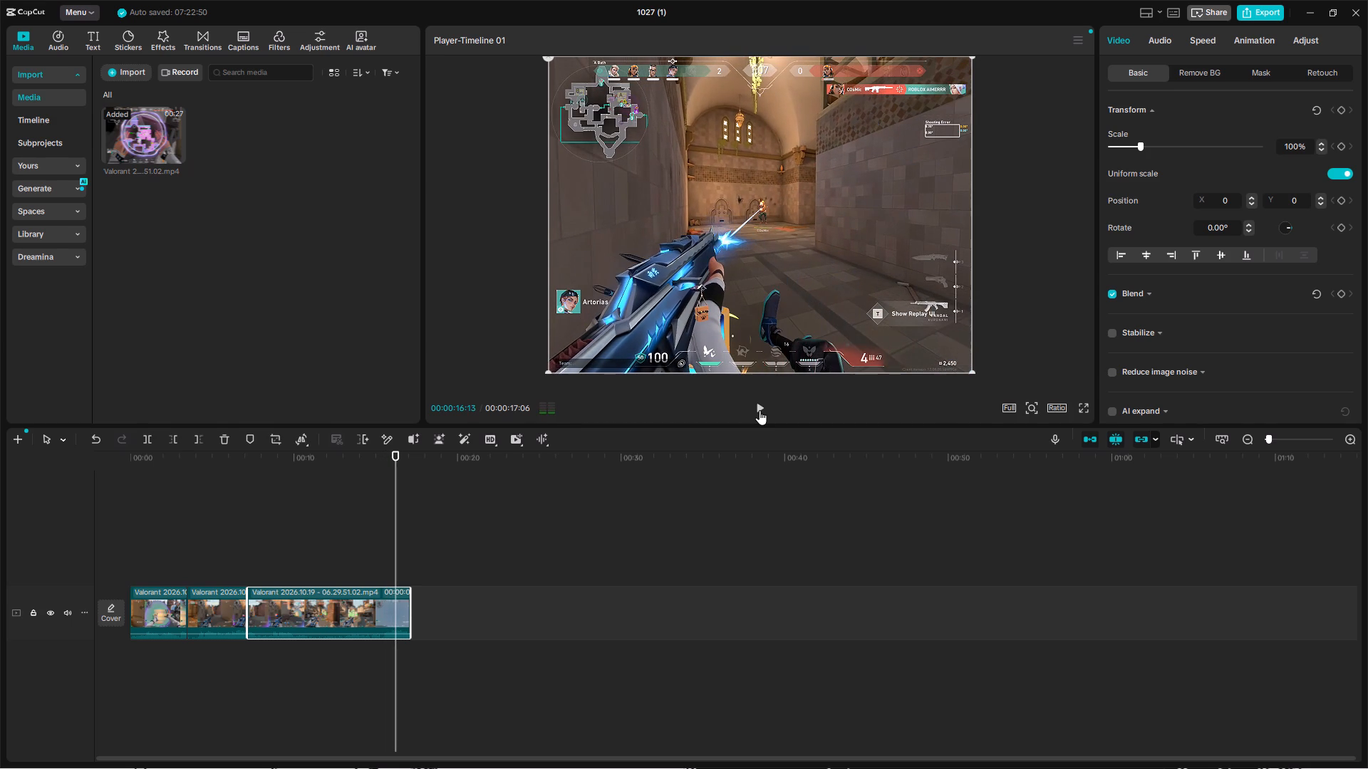
{"action": "left_click", "coordinate": [760, 410]}
{"action": "left_click", "coordinate": [760, 410]}
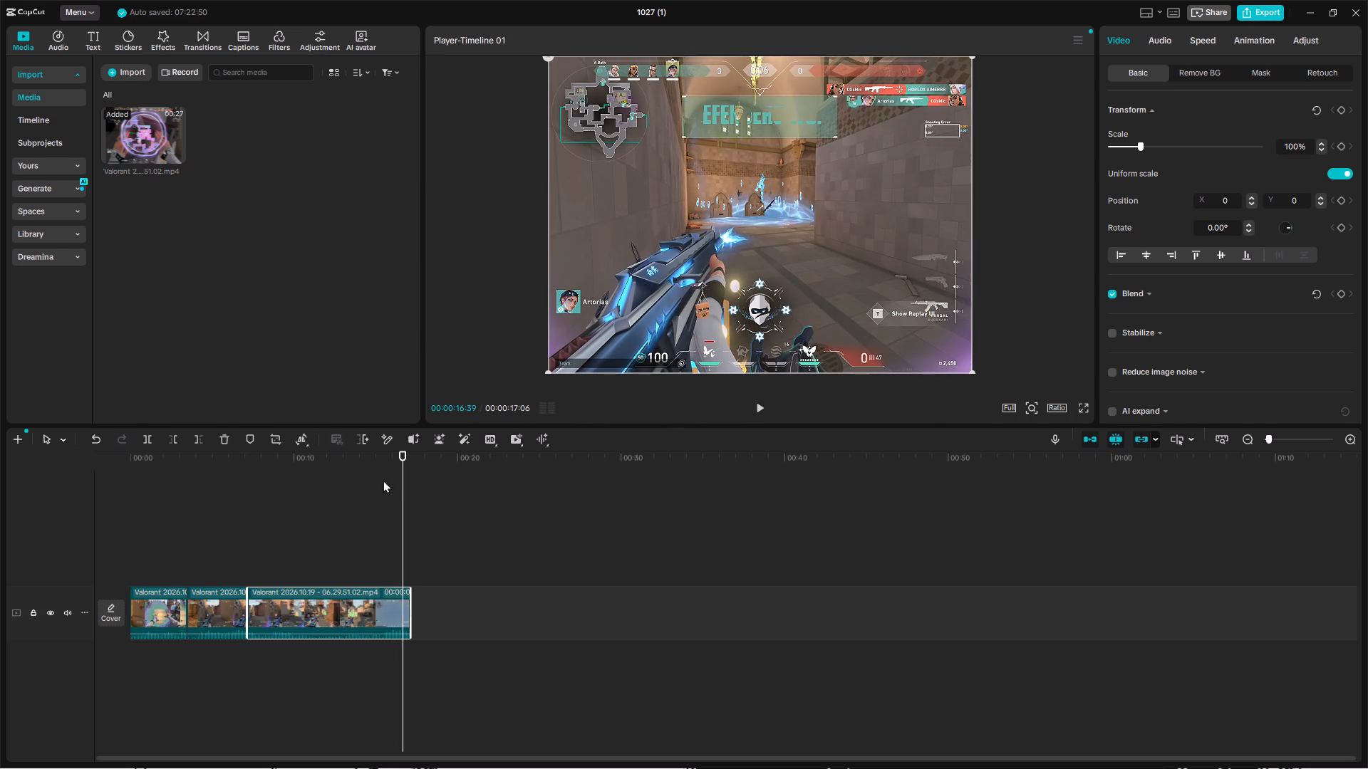
{"action": "left_click_drag", "start_coordinate": [403, 453], "coordinate": [383, 456]}
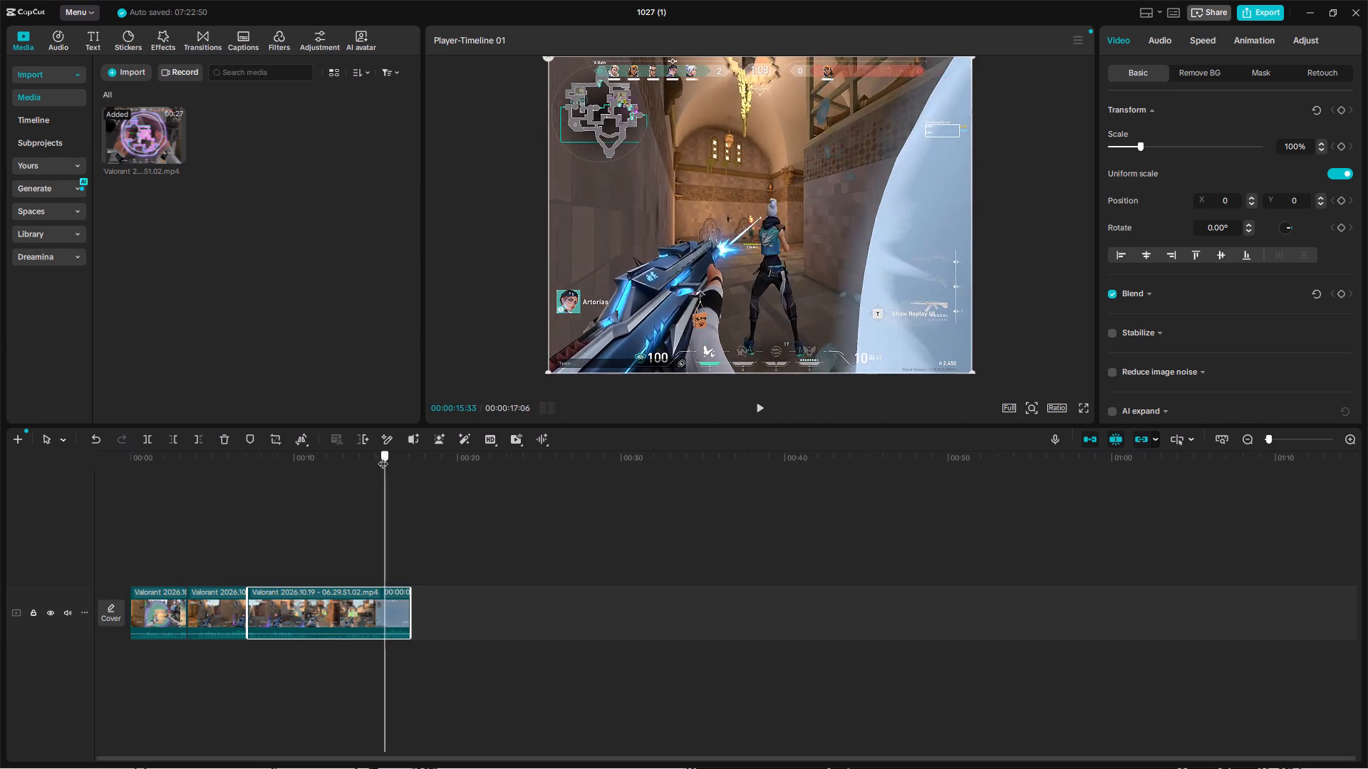
{"action": "left_click_drag", "start_coordinate": [383, 456], "coordinate": [371, 458]}
{"action": "left_click", "coordinate": [753, 407]}
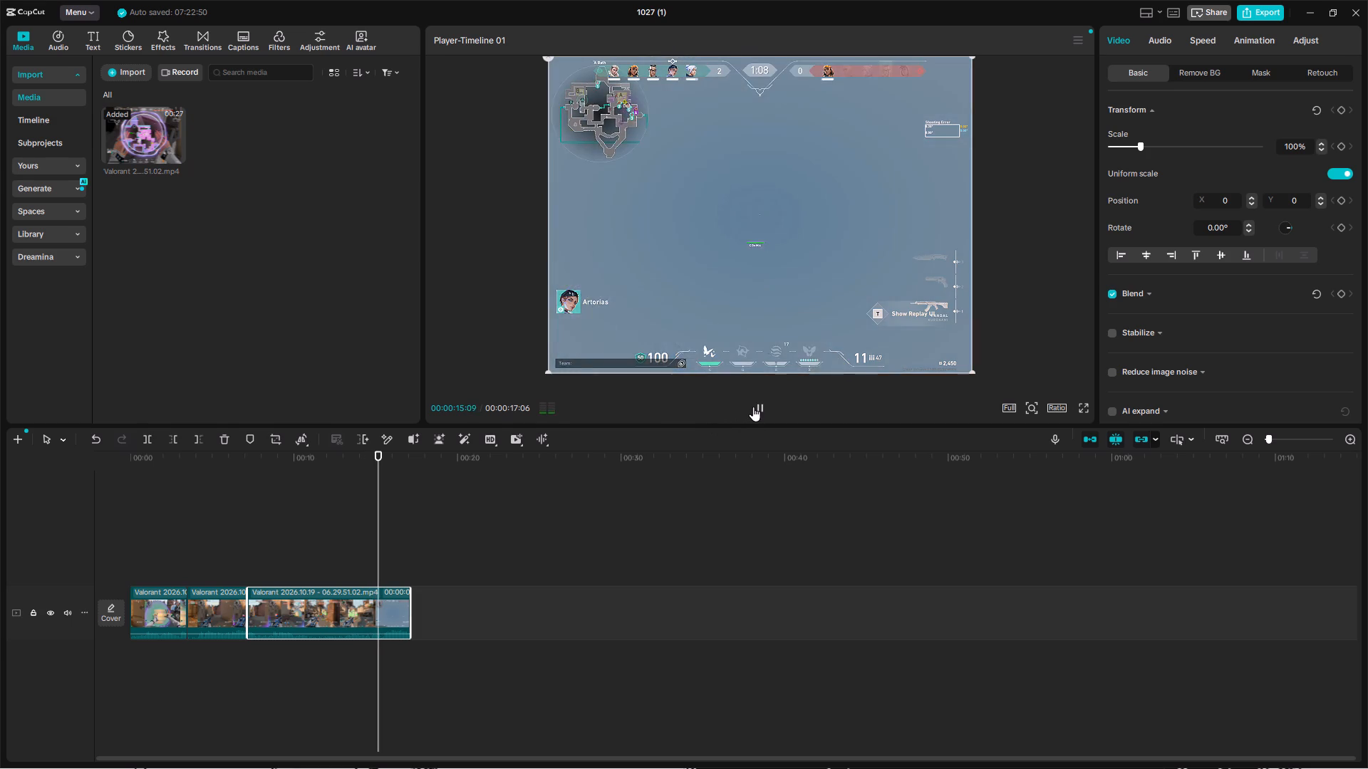
{"action": "left_click", "coordinate": [753, 407]}
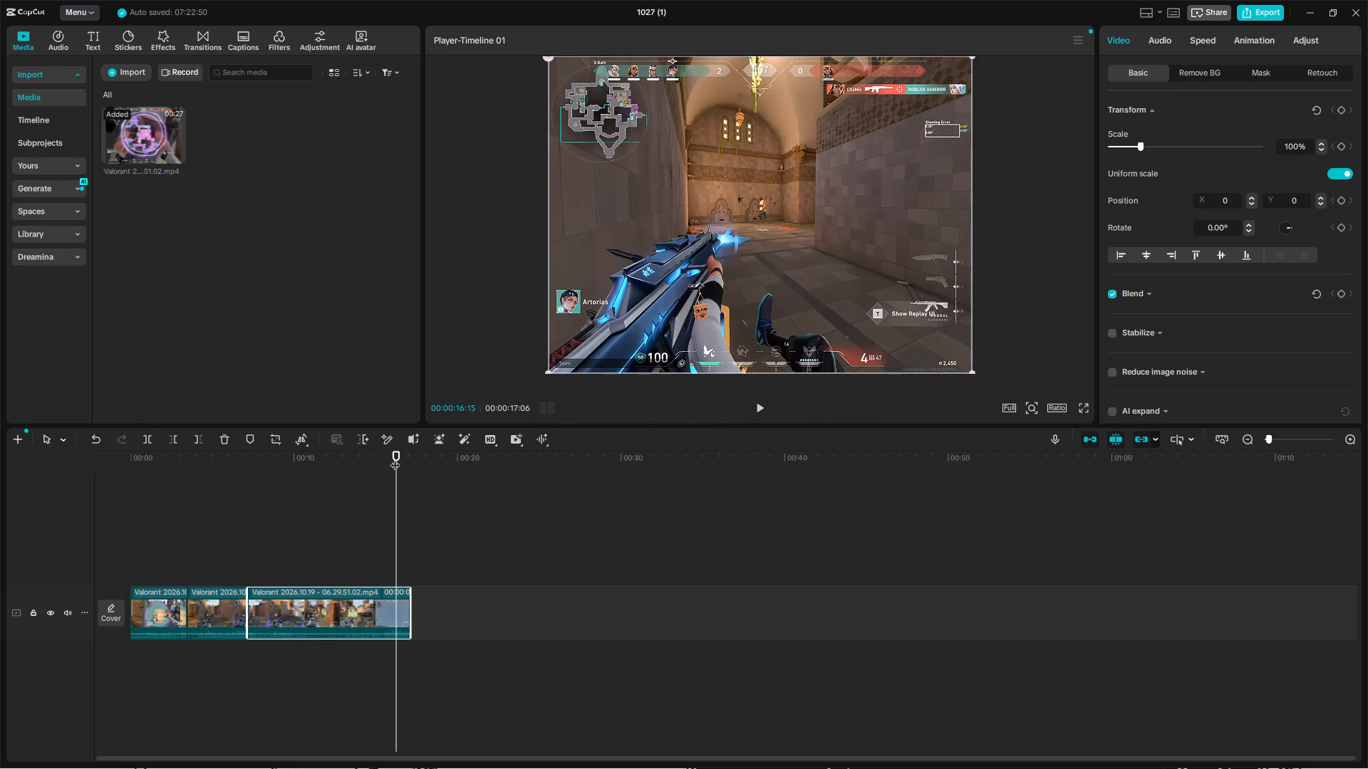
{"action": "left_click", "coordinate": [393, 451]}
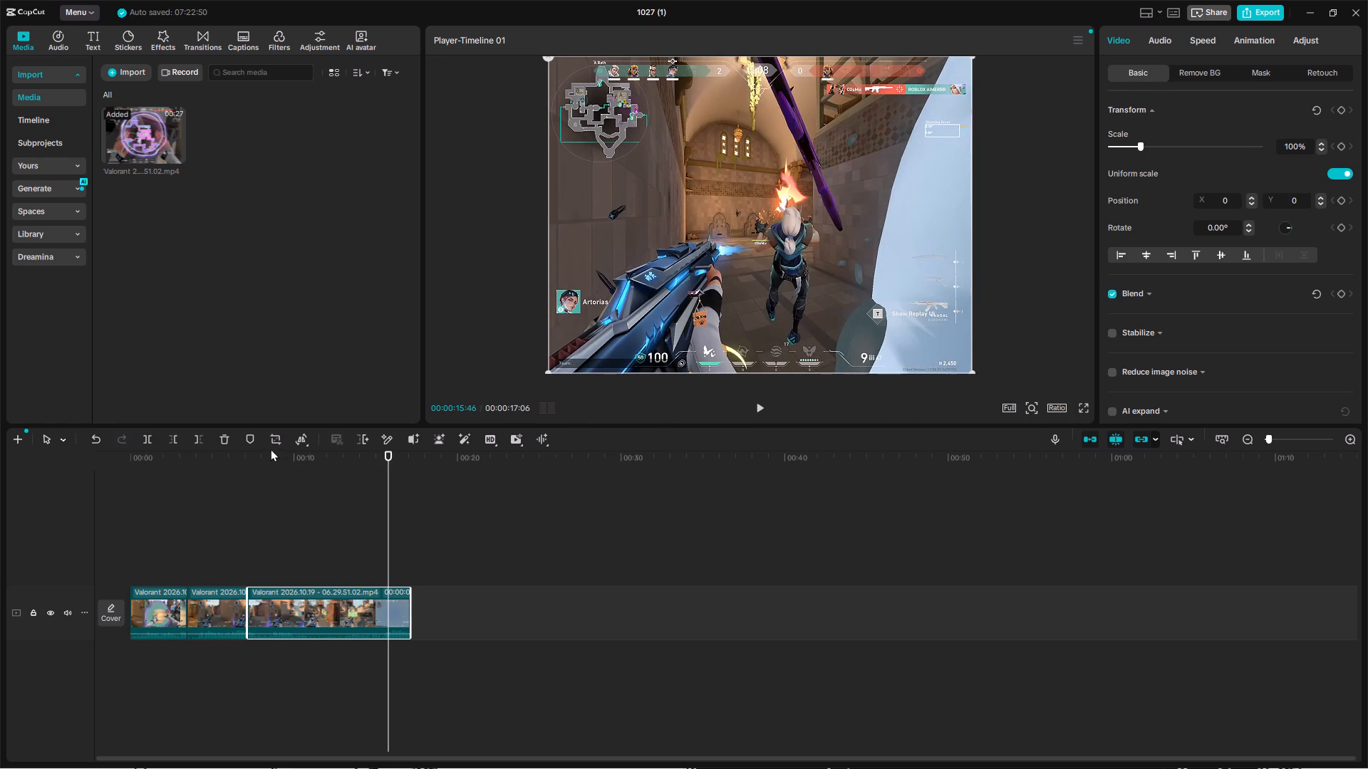
{"action": "left_click", "coordinate": [172, 436]}
Play the shortened highlight from the start and recheck the cuts, especially the transition into the final segment.
{"action": "left_click_drag", "start_coordinate": [238, 455], "coordinate": [73, 473]}
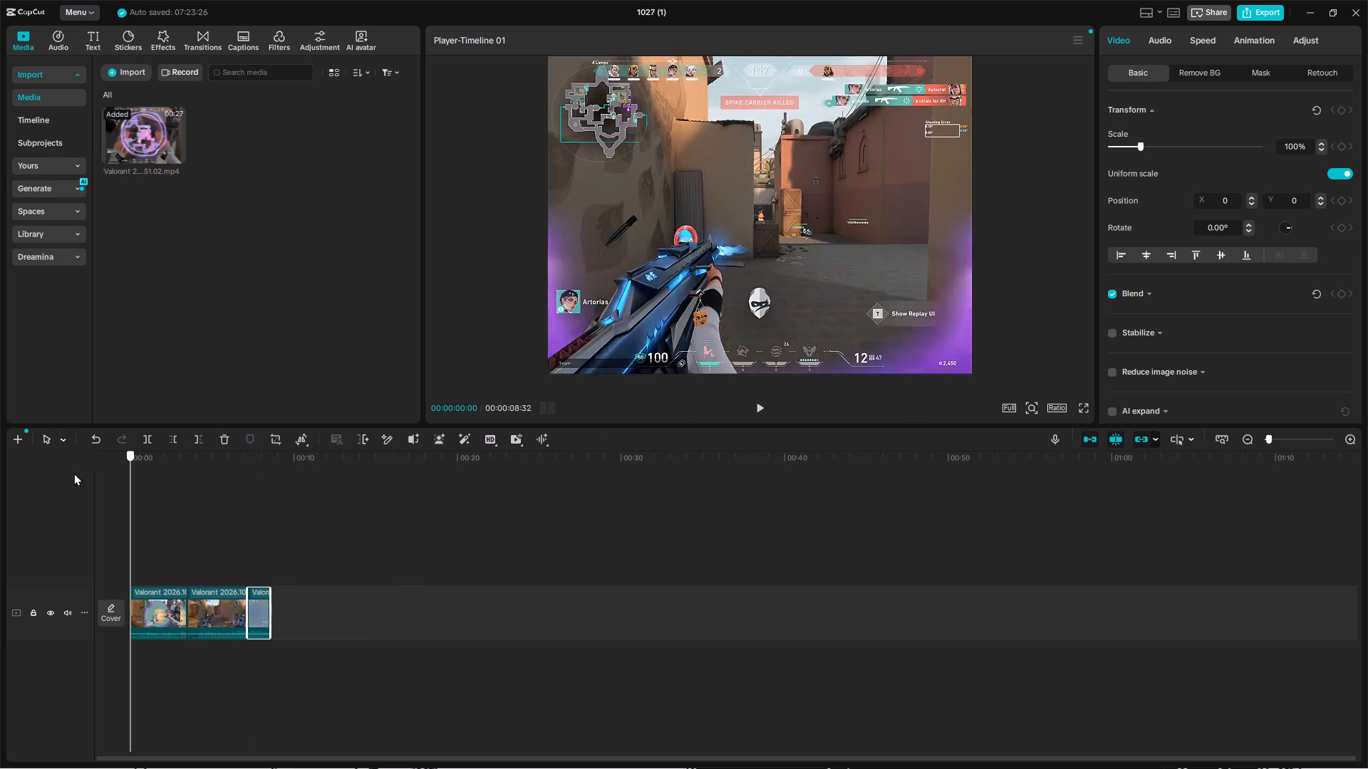
{"action": "left_click_drag", "start_coordinate": [73, 473], "coordinate": [78, 469]}
{"action": "left_click", "coordinate": [760, 402]}
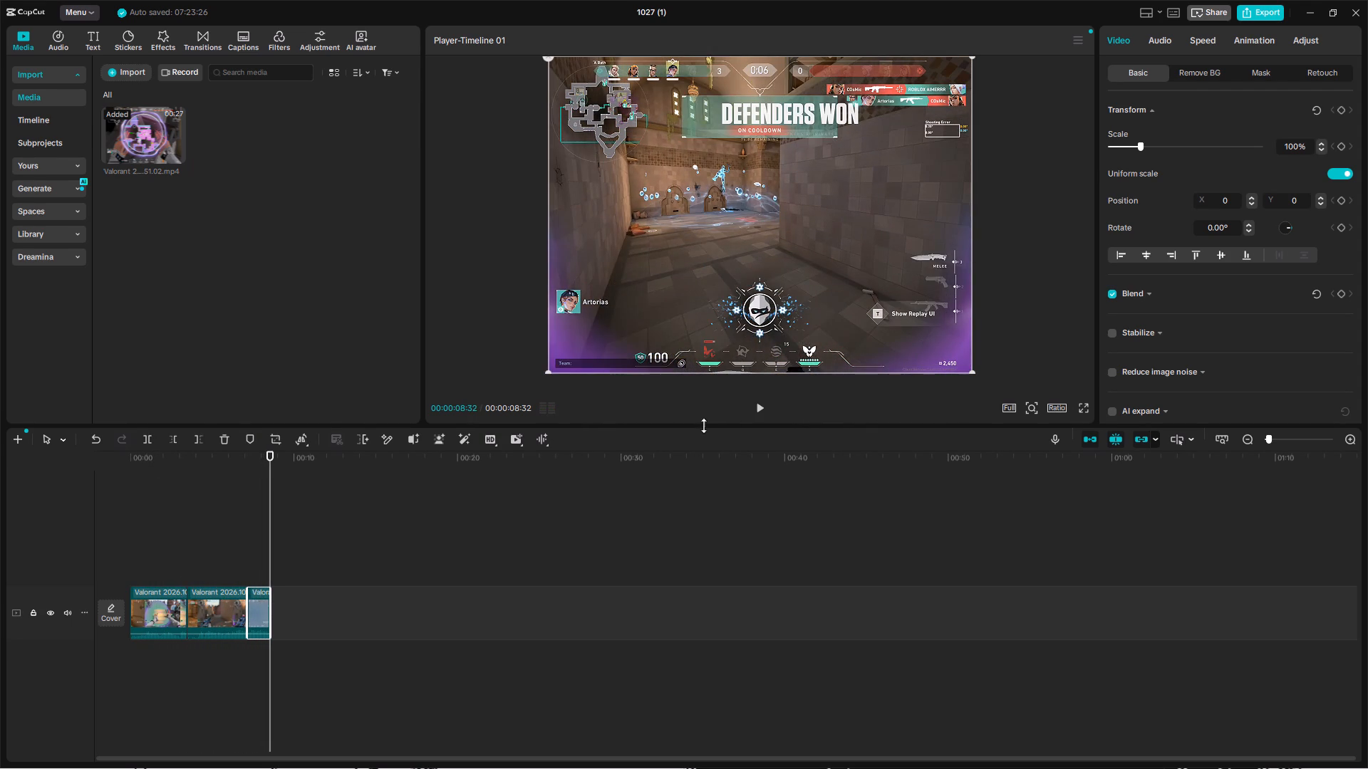
{"action": "left_click_drag", "start_coordinate": [272, 454], "coordinate": [234, 456]}
{"action": "left_click", "coordinate": [753, 414]}
{"action": "left_click_drag", "start_coordinate": [266, 451], "coordinate": [249, 454]}
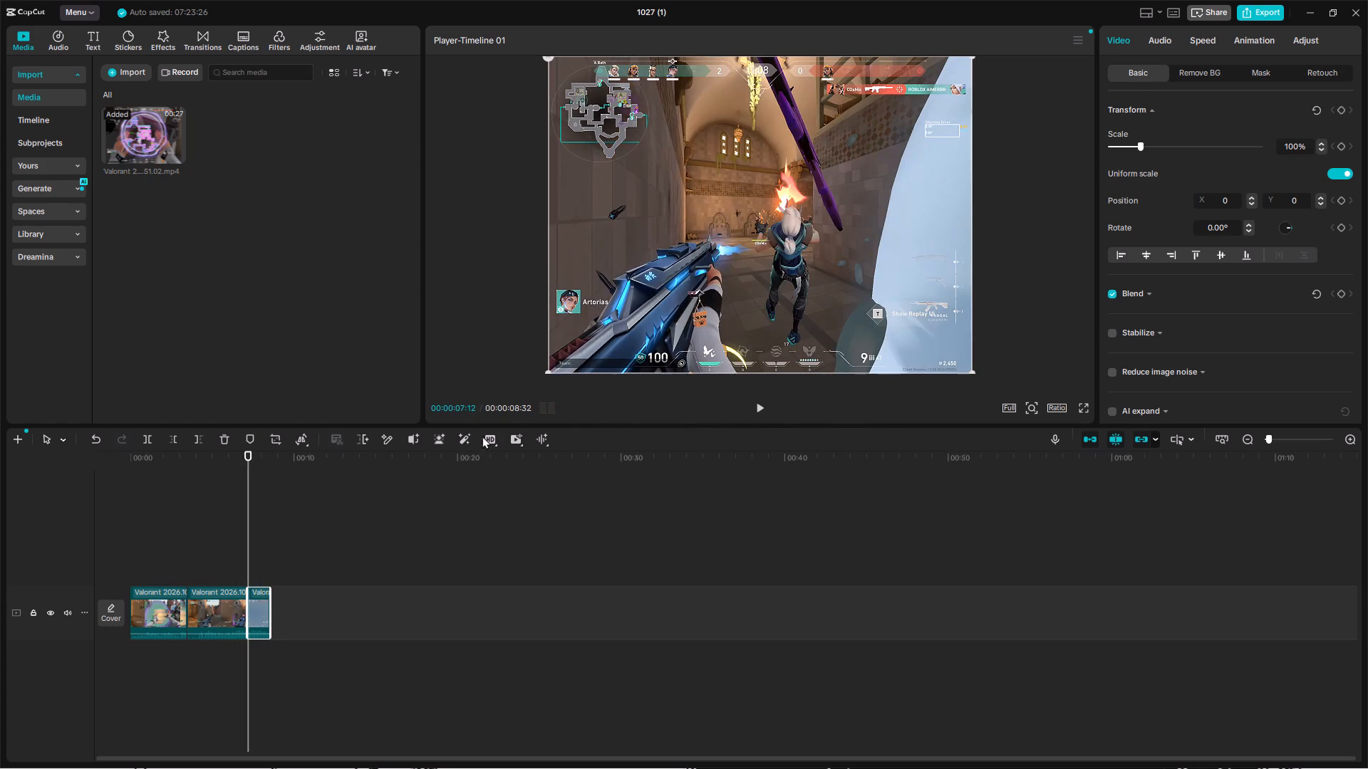
{"action": "left_click", "coordinate": [763, 410]}
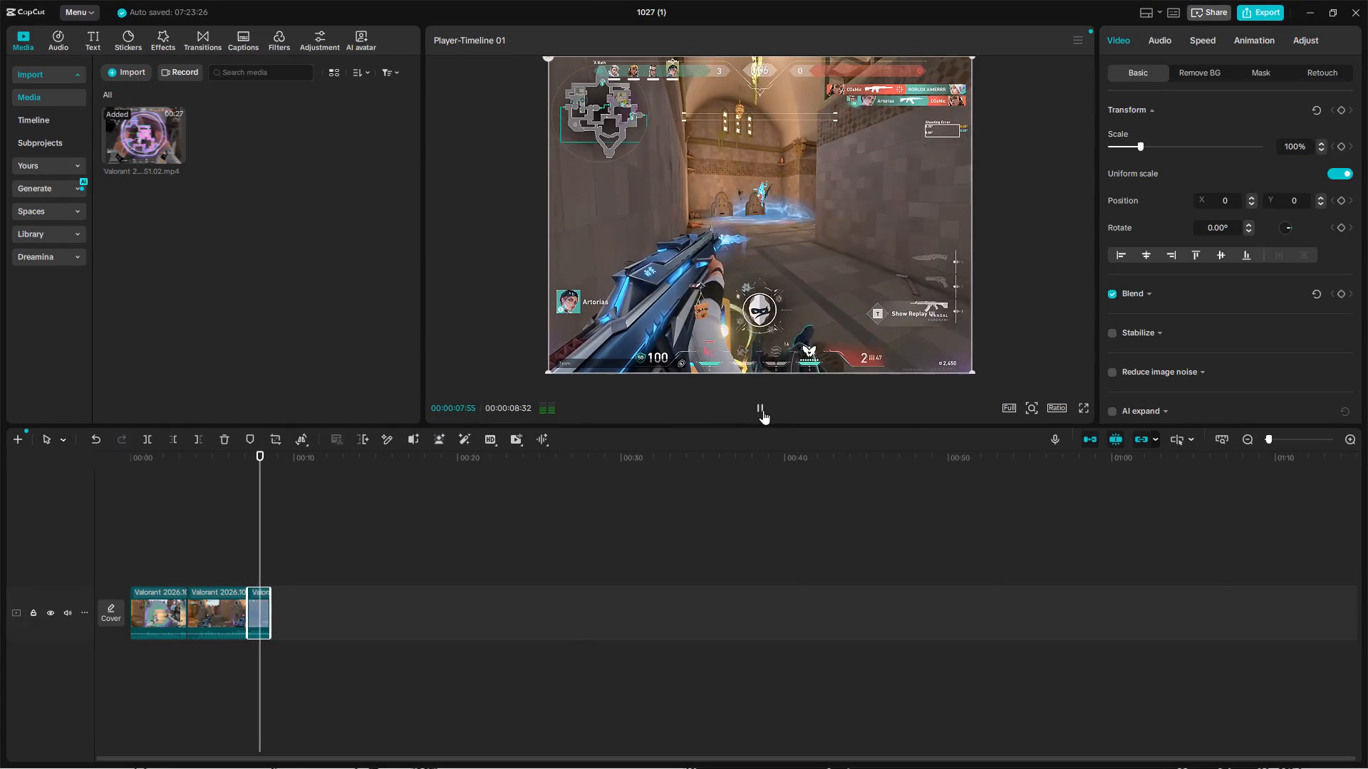
{"action": "left_click_drag", "start_coordinate": [262, 456], "coordinate": [109, 456]}
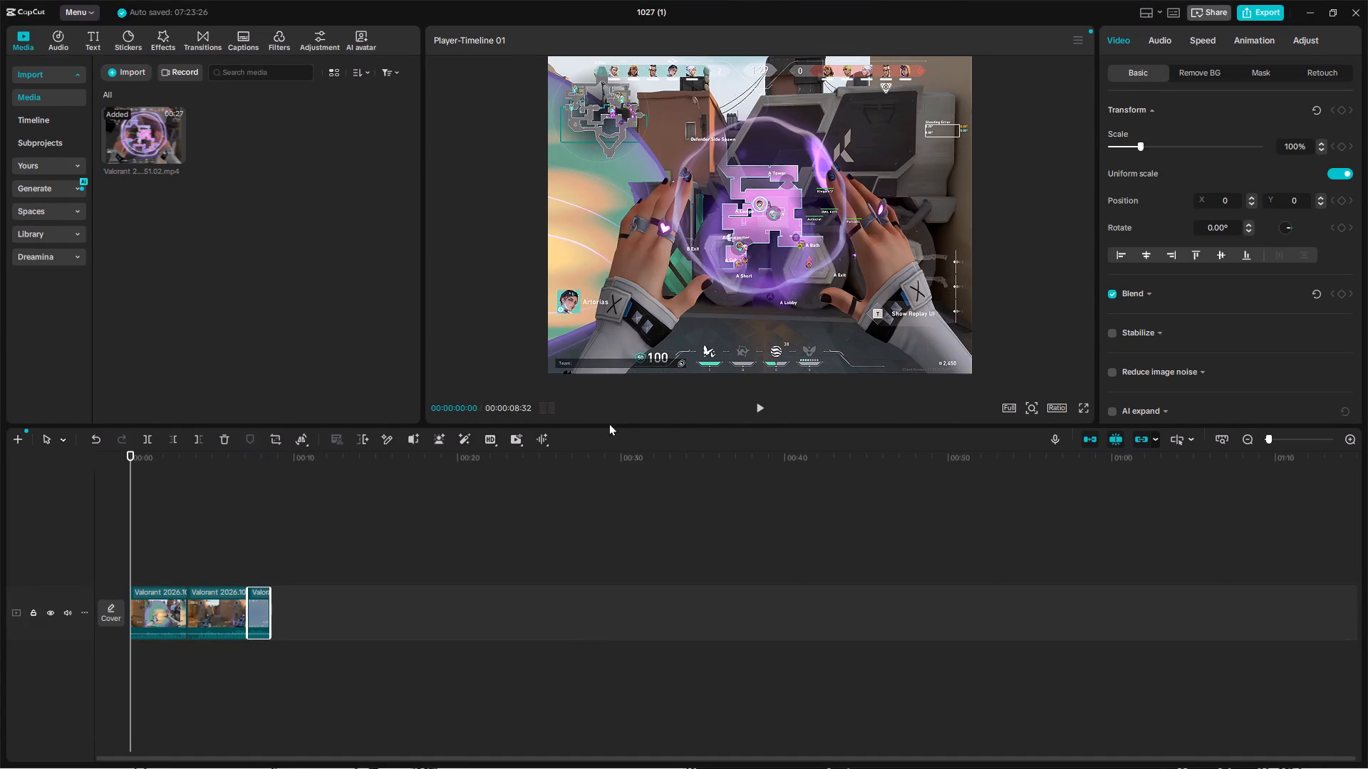
{"action": "left_click", "coordinate": [775, 406]}
{"action": "left_click", "coordinate": [763, 406]}
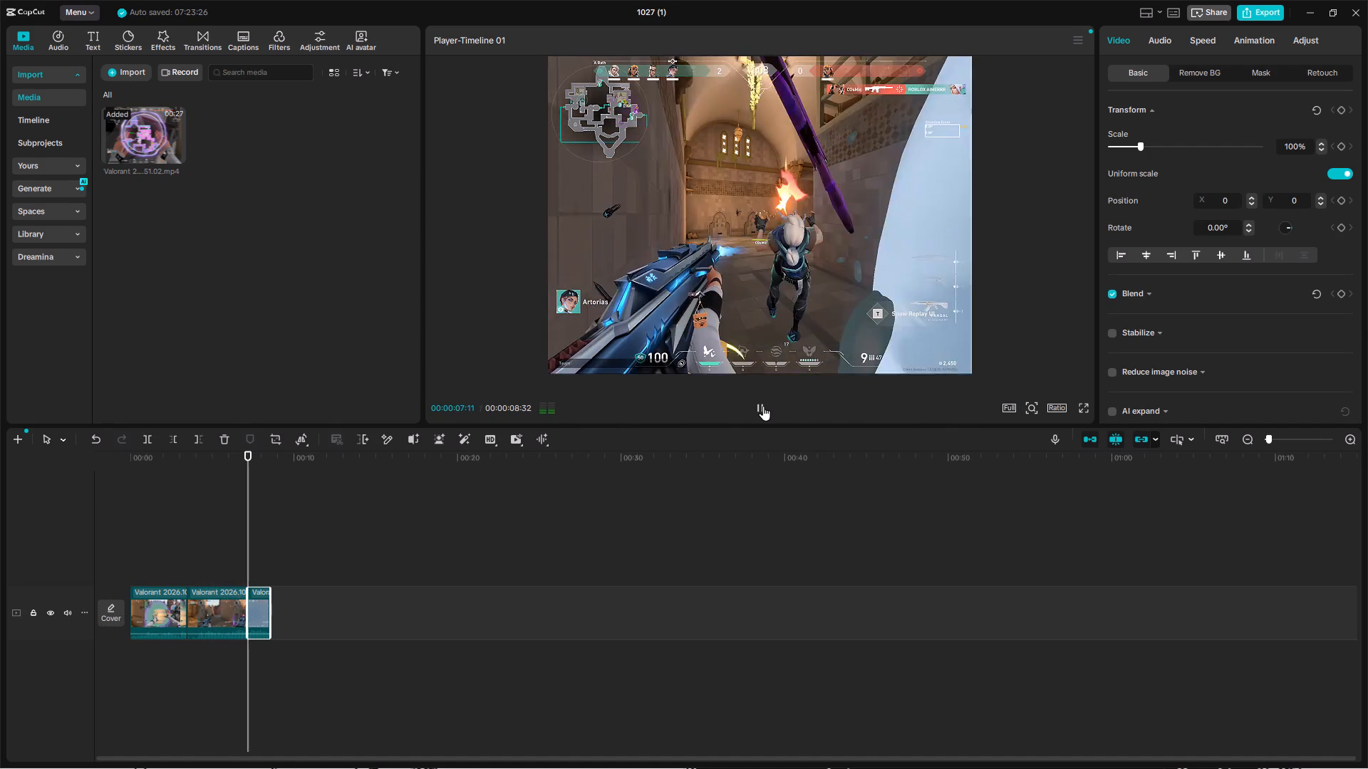
Trim away the last segment's beginning up to 00:00:07:37, closer to the final kill.
{"action": "left_click_drag", "start_coordinate": [277, 458], "coordinate": [256, 459]}
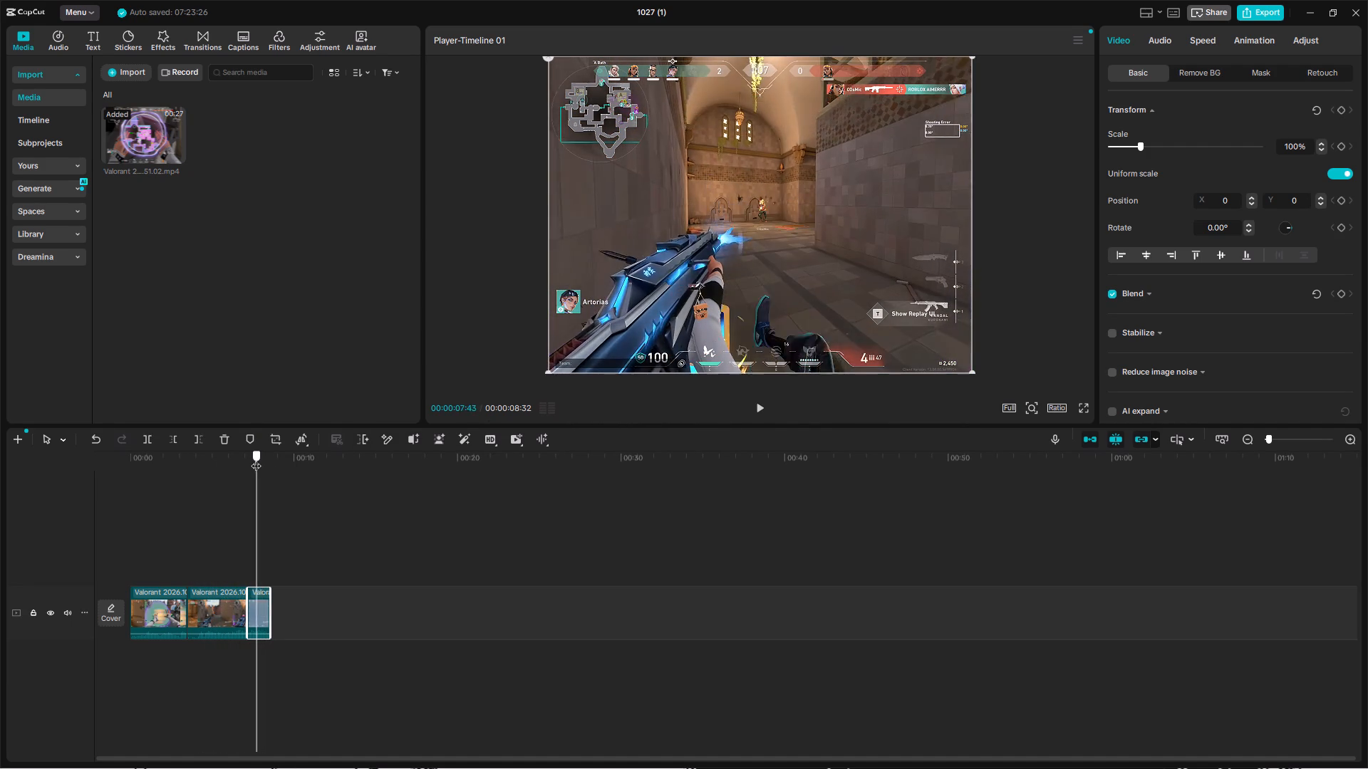
{"action": "left_click_drag", "start_coordinate": [256, 459], "coordinate": [255, 459]}
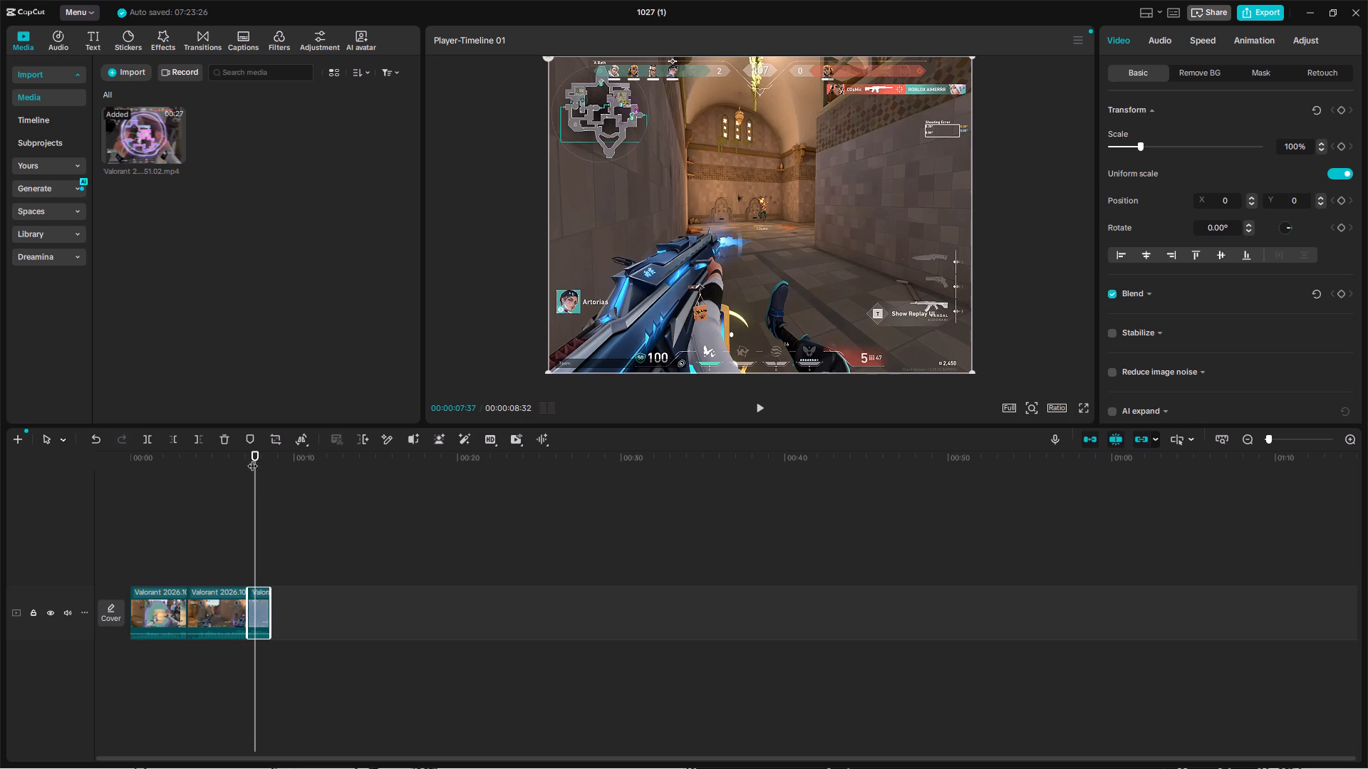
{"action": "left_click", "coordinate": [180, 443]}
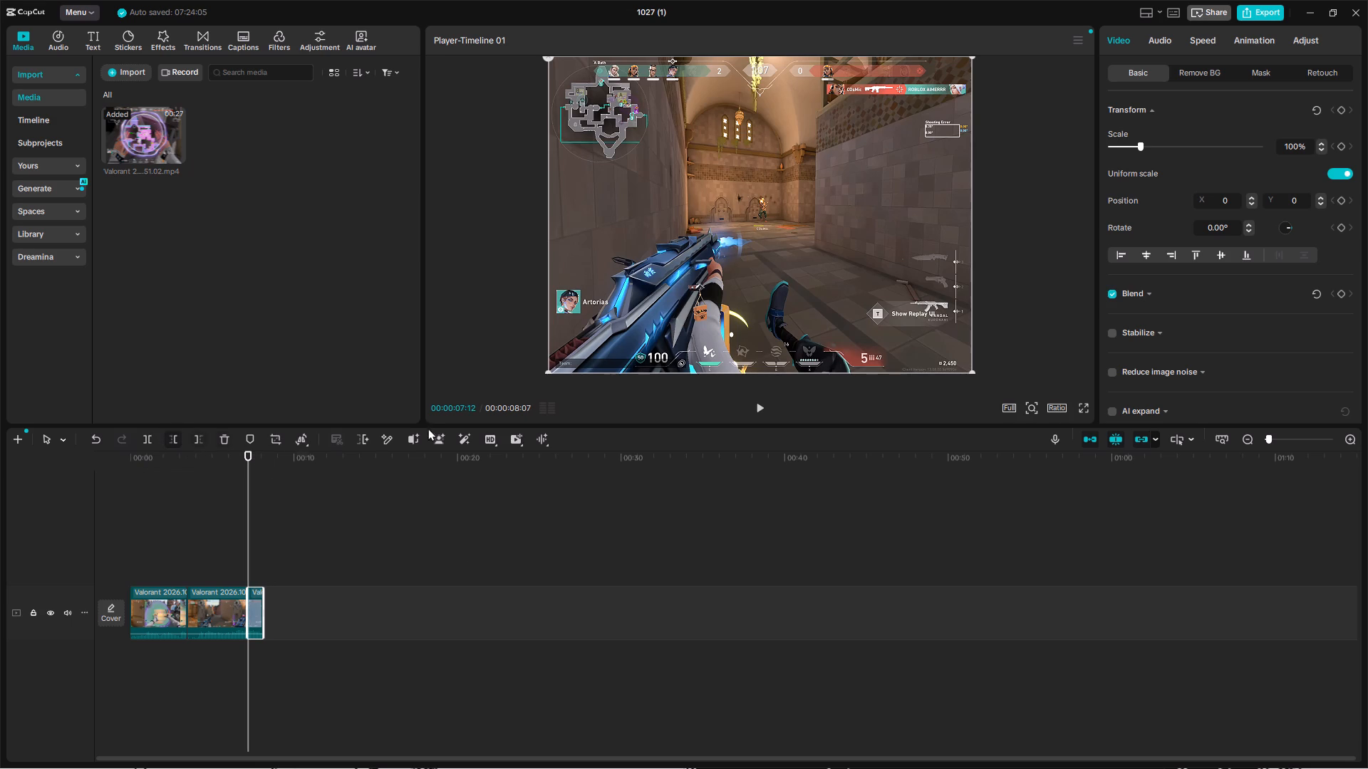
Replay the transition into the shortened last segment and the final kill to check the new cut.
{"action": "left_click", "coordinate": [759, 412]}
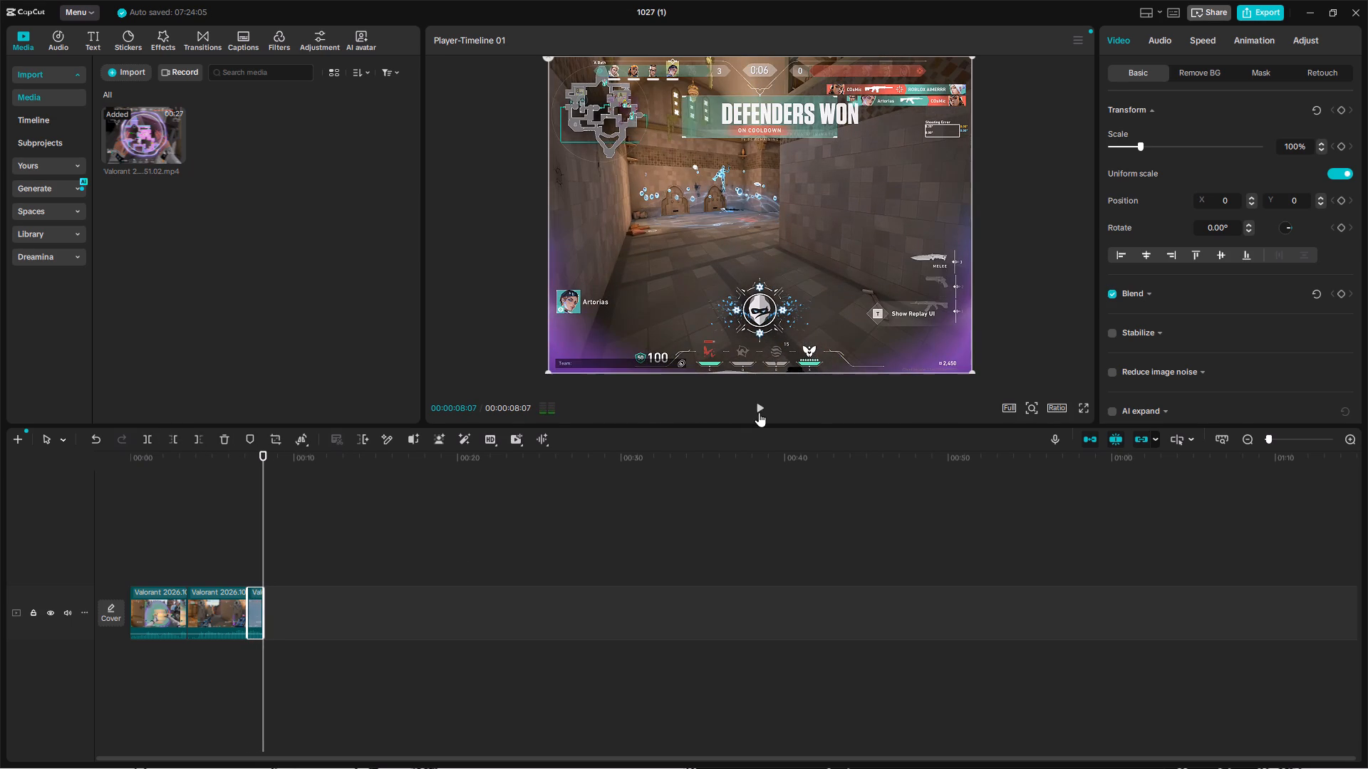
{"action": "left_click_drag", "start_coordinate": [257, 459], "coordinate": [182, 458]}
{"action": "left_click", "coordinate": [762, 406]}
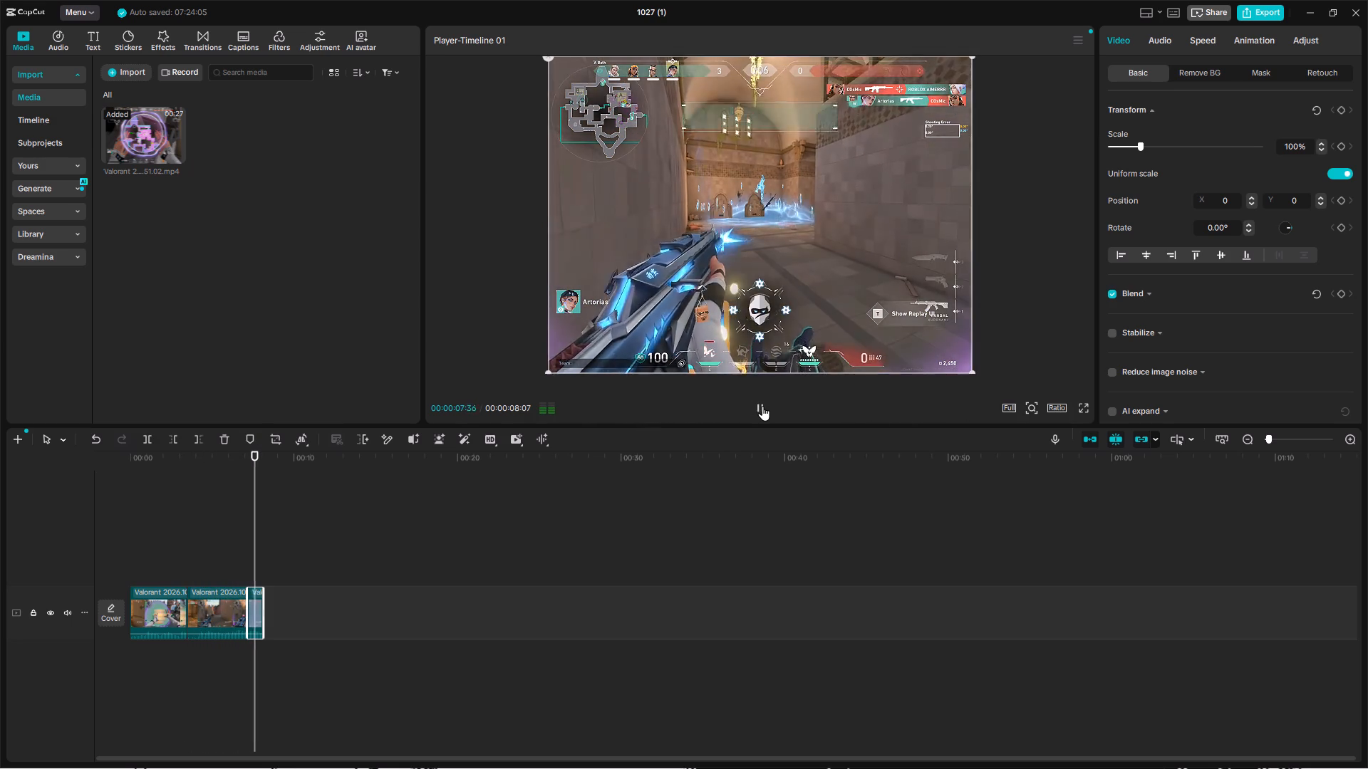
{"action": "left_click_drag", "start_coordinate": [263, 452], "coordinate": [242, 452]}
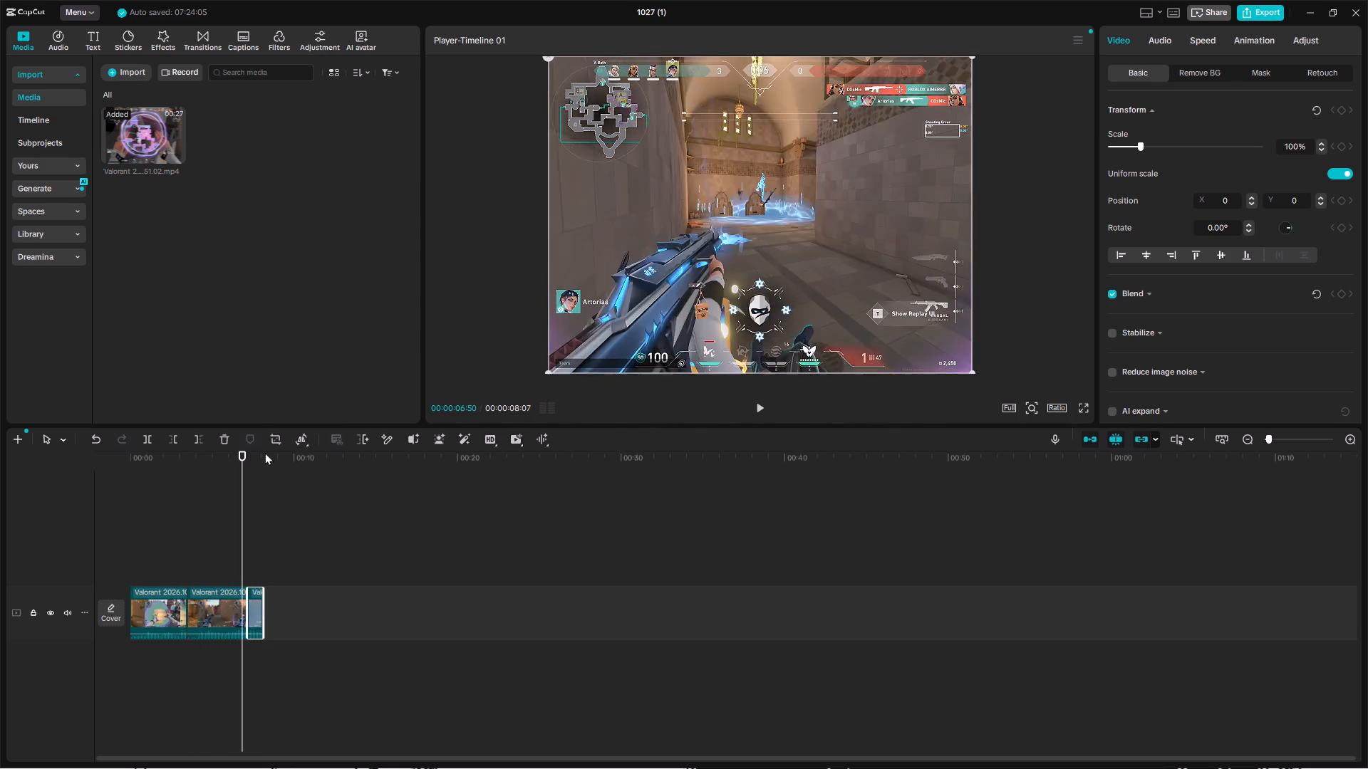
{"action": "left_click", "coordinate": [769, 412]}
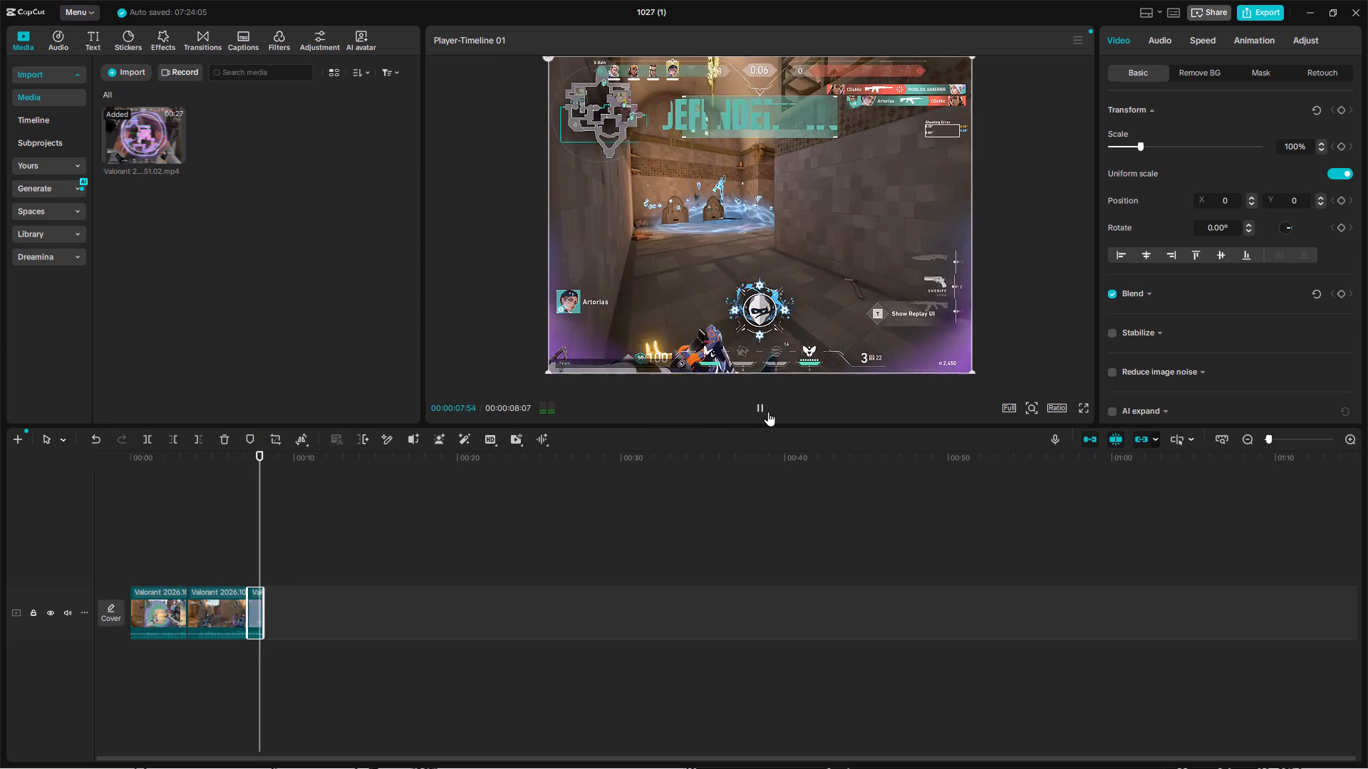
{"action": "left_click_drag", "start_coordinate": [271, 451], "coordinate": [244, 453]}
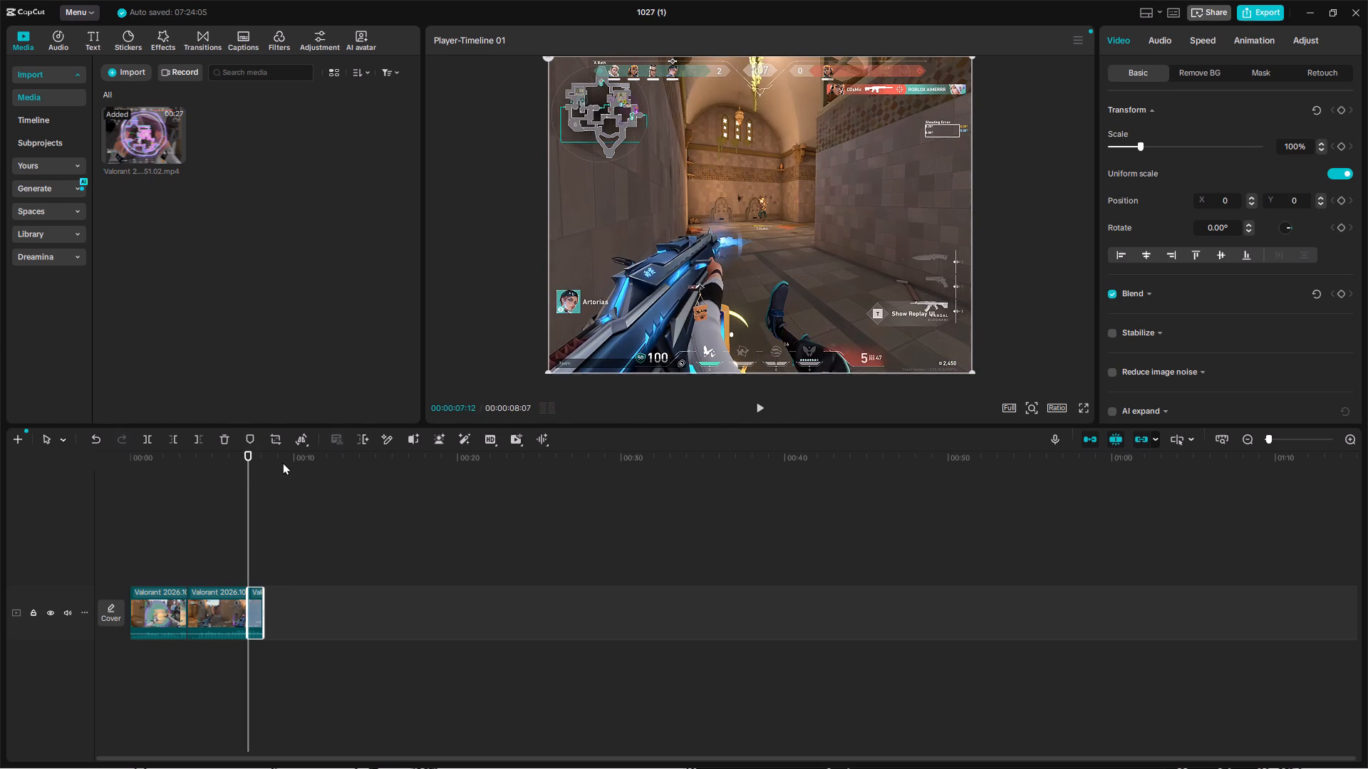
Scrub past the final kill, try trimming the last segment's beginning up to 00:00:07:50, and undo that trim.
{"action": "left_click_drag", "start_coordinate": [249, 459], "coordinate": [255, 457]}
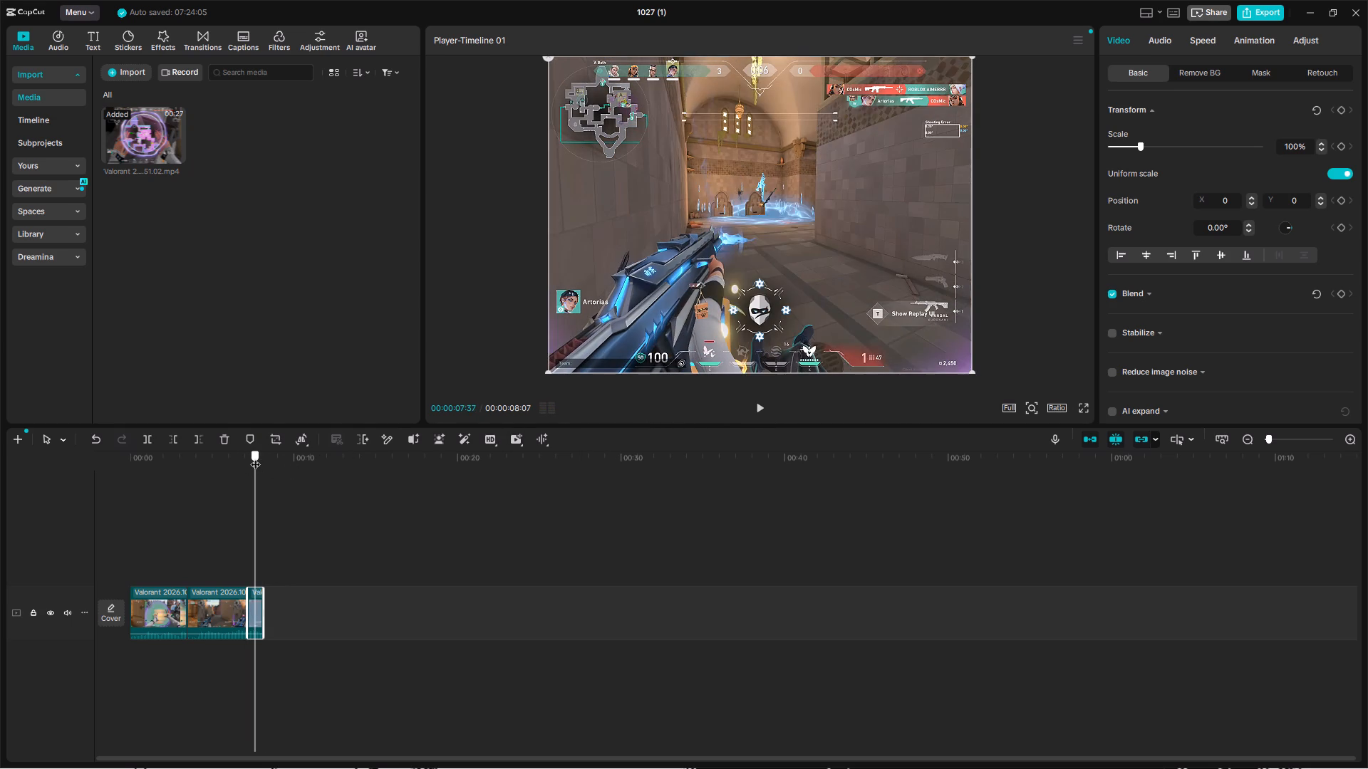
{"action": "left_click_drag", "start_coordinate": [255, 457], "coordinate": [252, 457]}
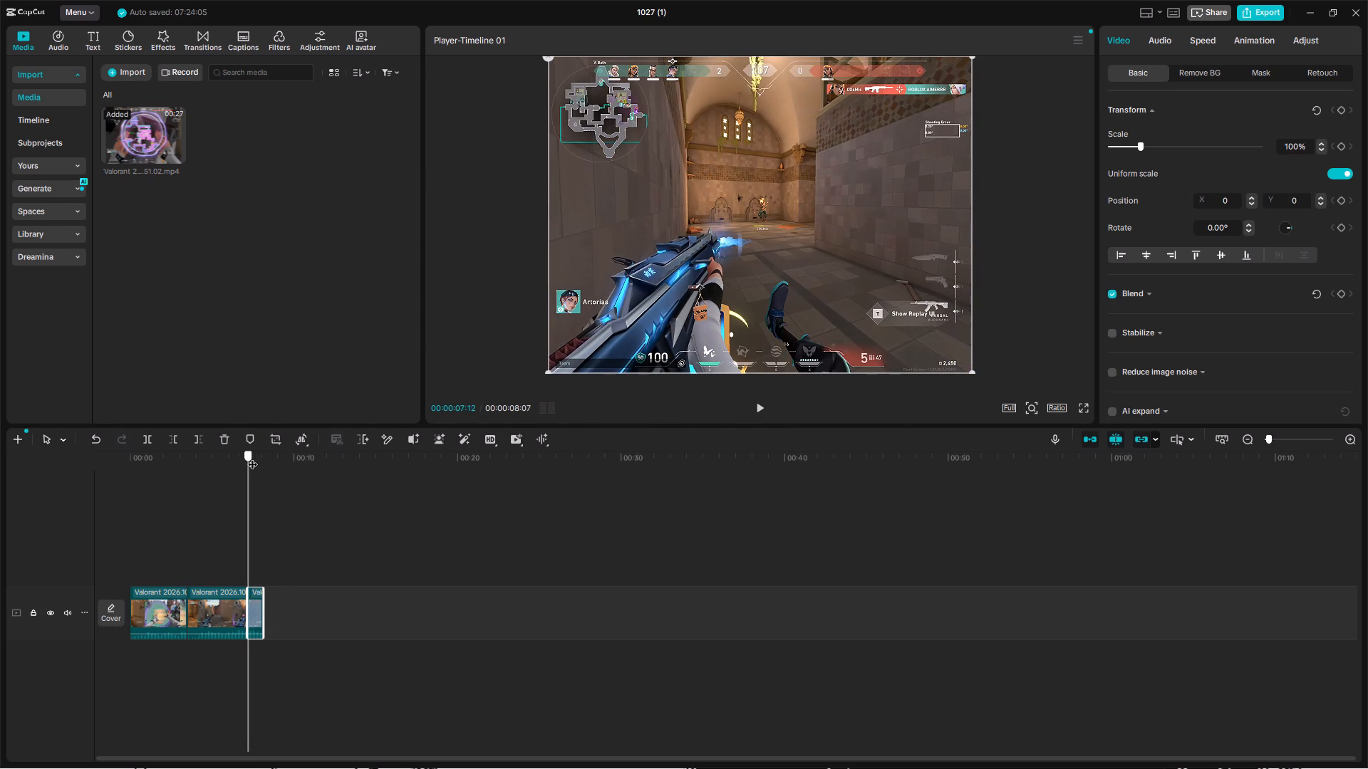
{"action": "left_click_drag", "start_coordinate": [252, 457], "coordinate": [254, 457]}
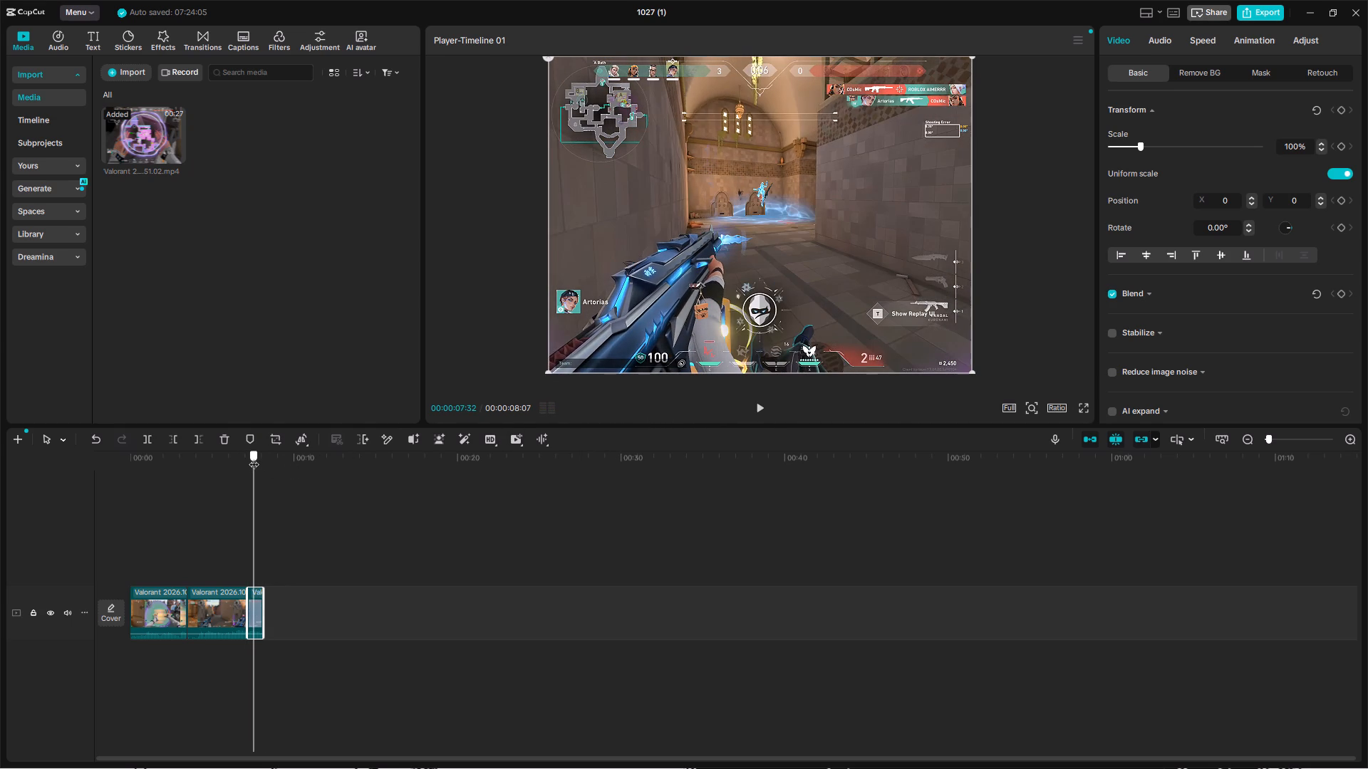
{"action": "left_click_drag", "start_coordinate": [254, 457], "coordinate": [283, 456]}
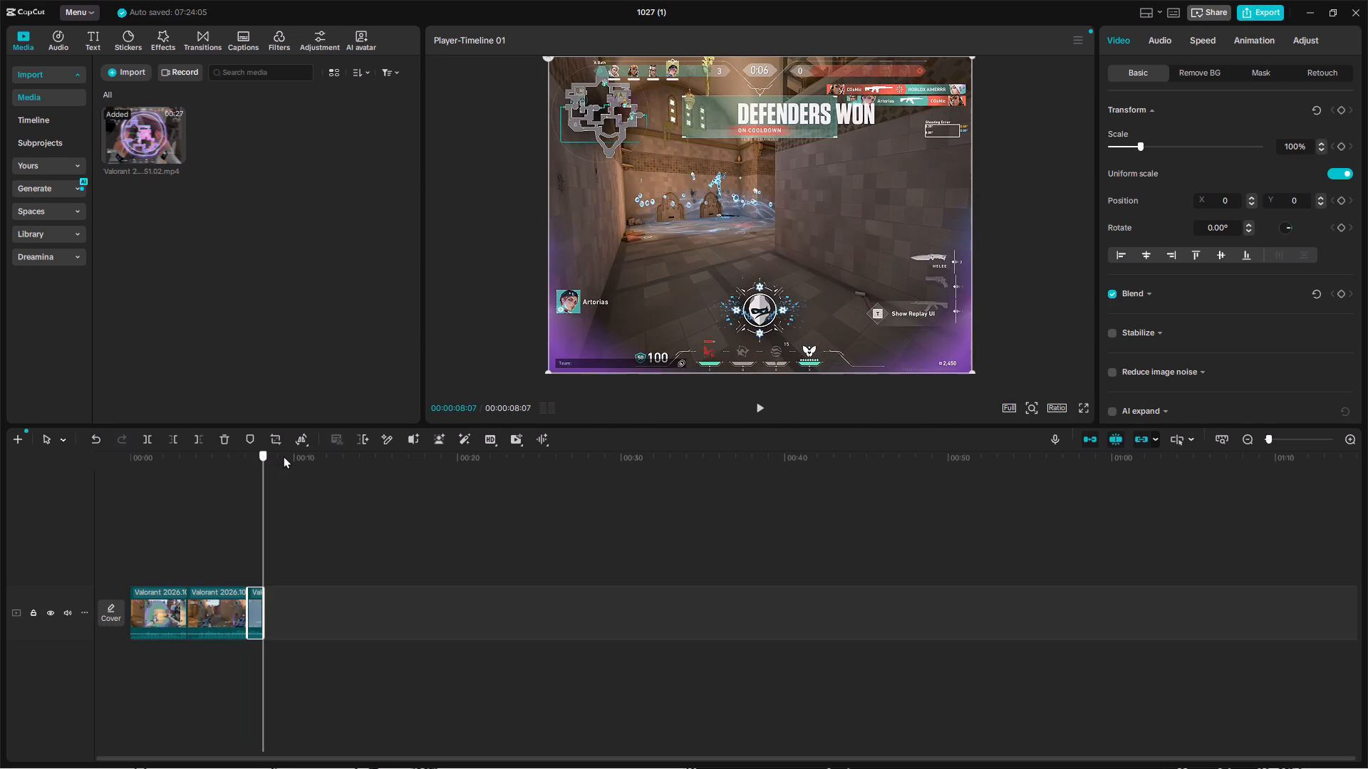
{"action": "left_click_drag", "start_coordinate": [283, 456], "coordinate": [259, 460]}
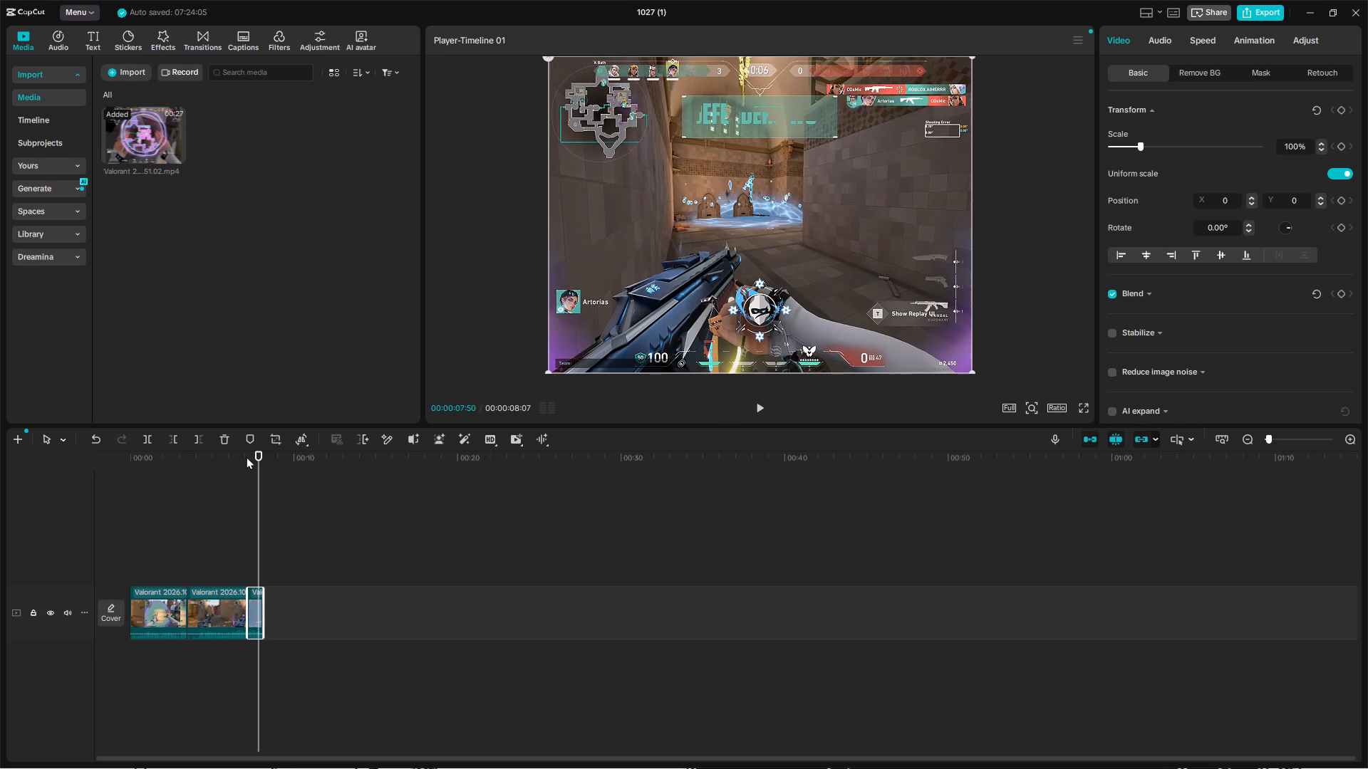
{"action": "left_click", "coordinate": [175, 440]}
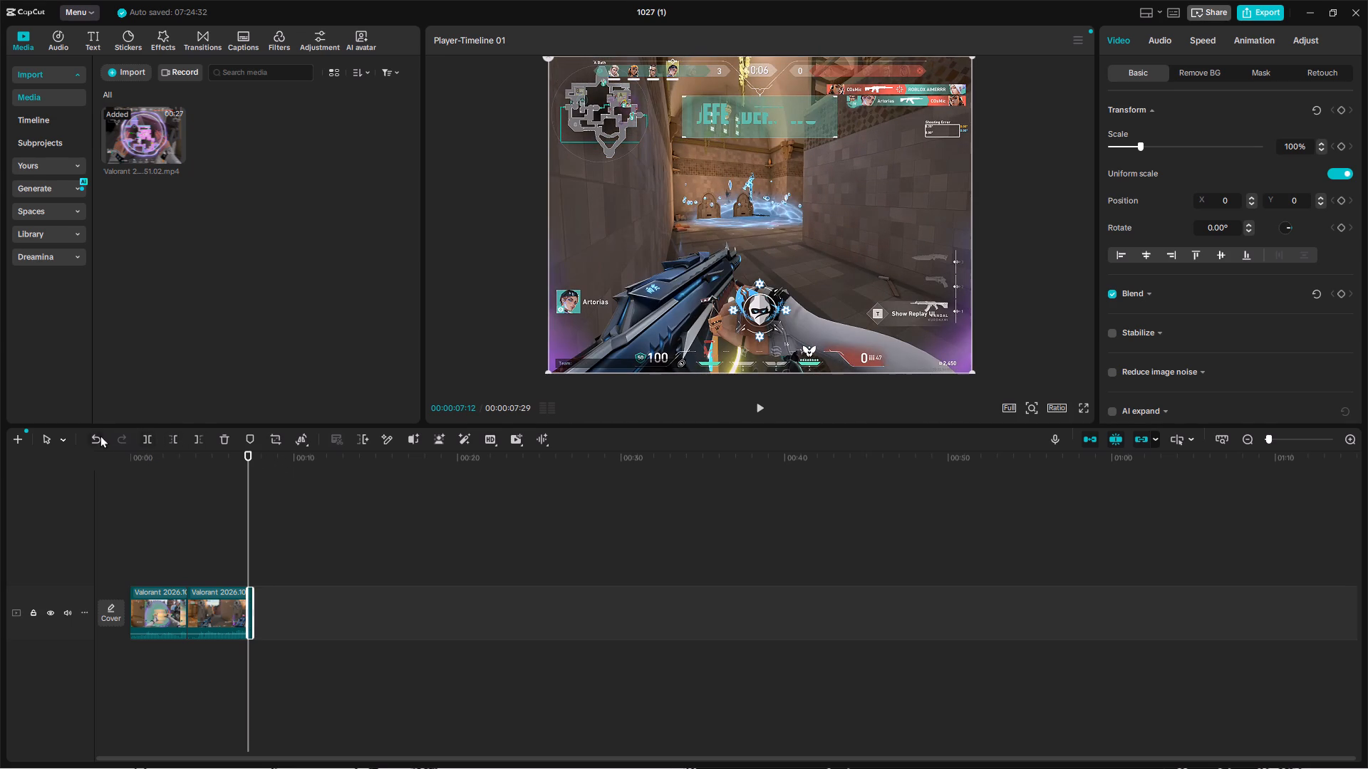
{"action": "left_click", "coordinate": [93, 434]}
Find the end point just after the final kill and trim away the last segment's end from 00:00:07:50.
{"action": "left_click_drag", "start_coordinate": [242, 457], "coordinate": [245, 457]}
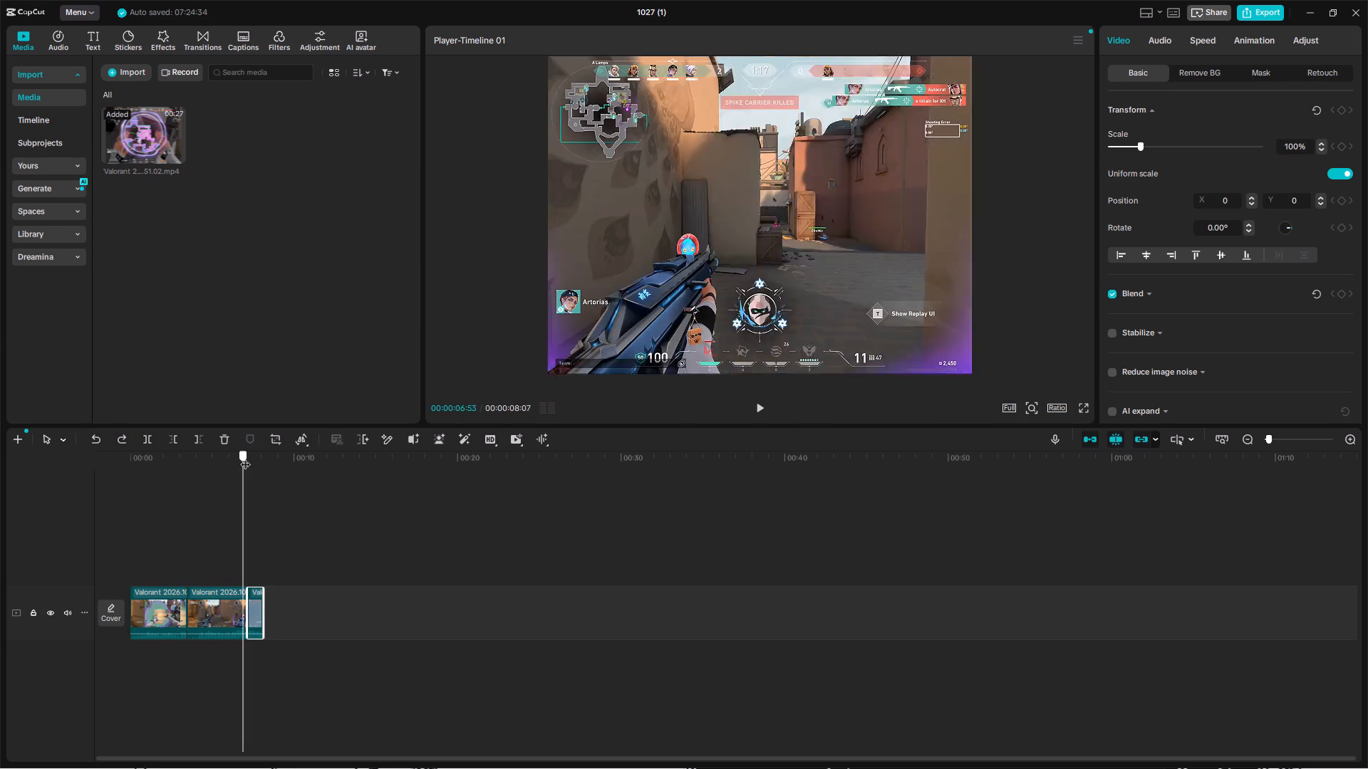
{"action": "left_click_drag", "start_coordinate": [245, 457], "coordinate": [257, 457]}
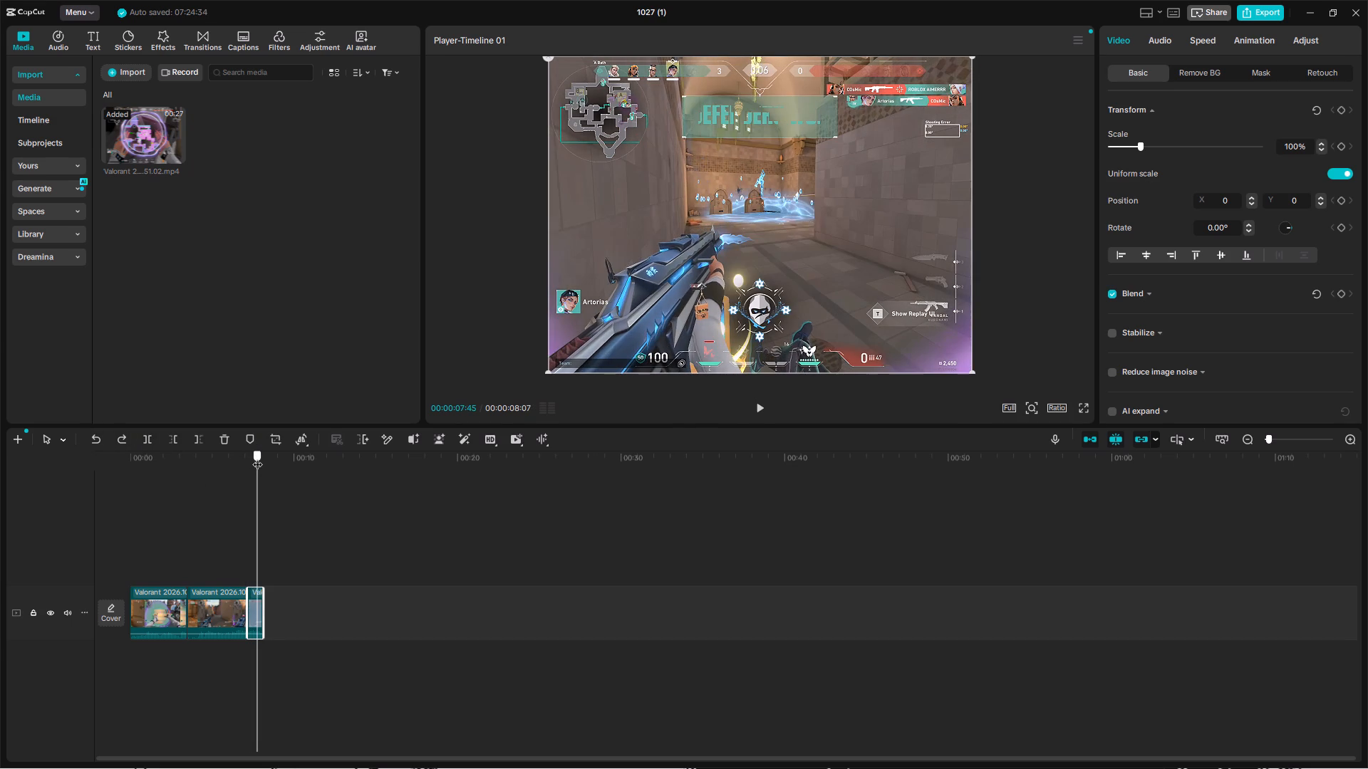
{"action": "left_click_drag", "start_coordinate": [257, 457], "coordinate": [256, 457]}
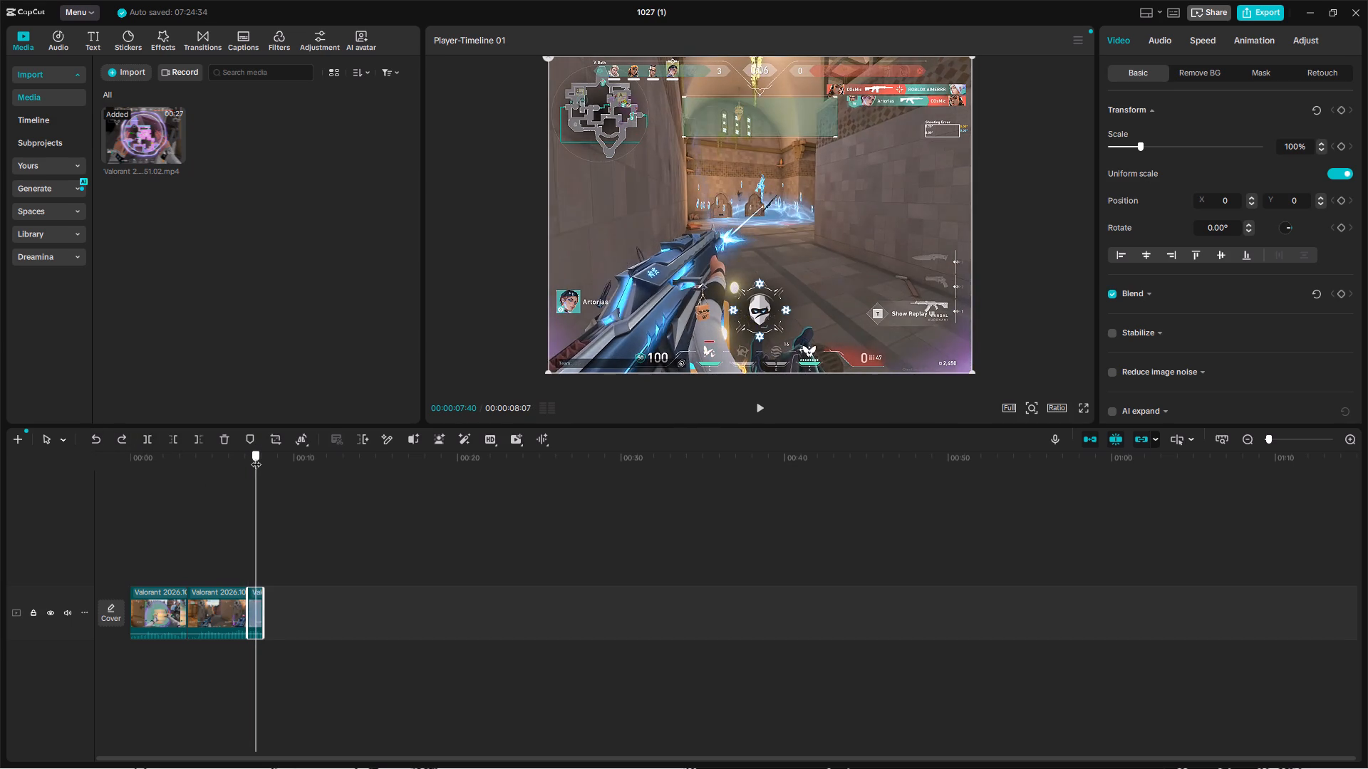
{"action": "left_click_drag", "start_coordinate": [256, 457], "coordinate": [261, 457]}
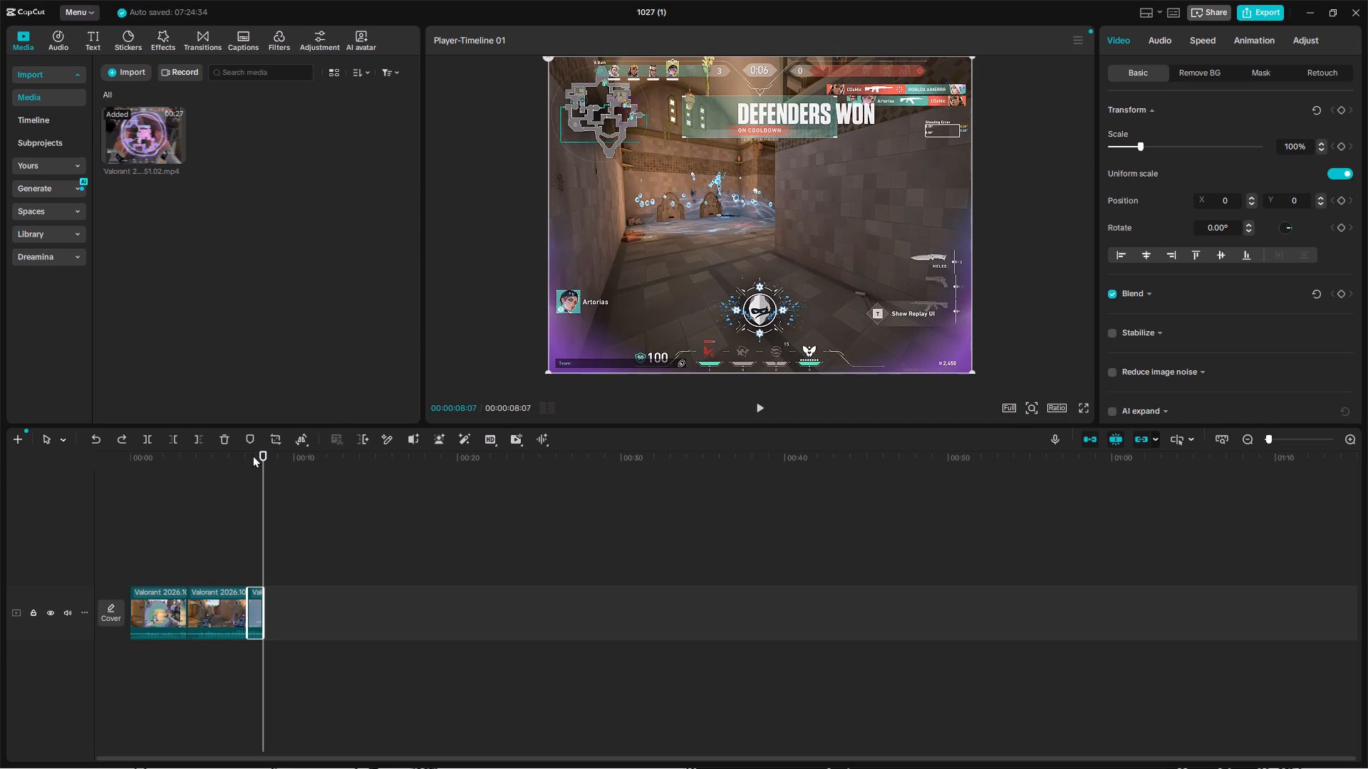
{"action": "left_click_drag", "start_coordinate": [266, 455], "coordinate": [258, 458]}
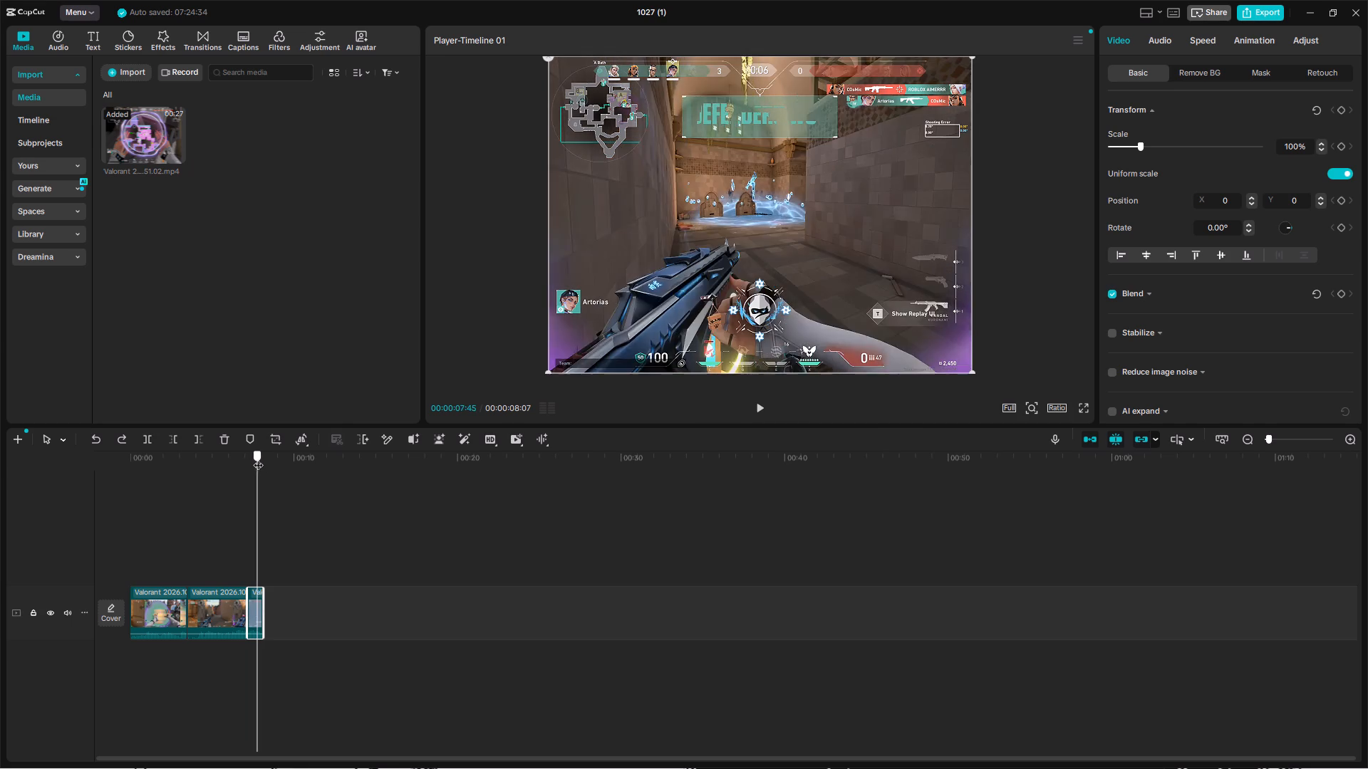
{"action": "left_click_drag", "start_coordinate": [258, 458], "coordinate": [259, 458]}
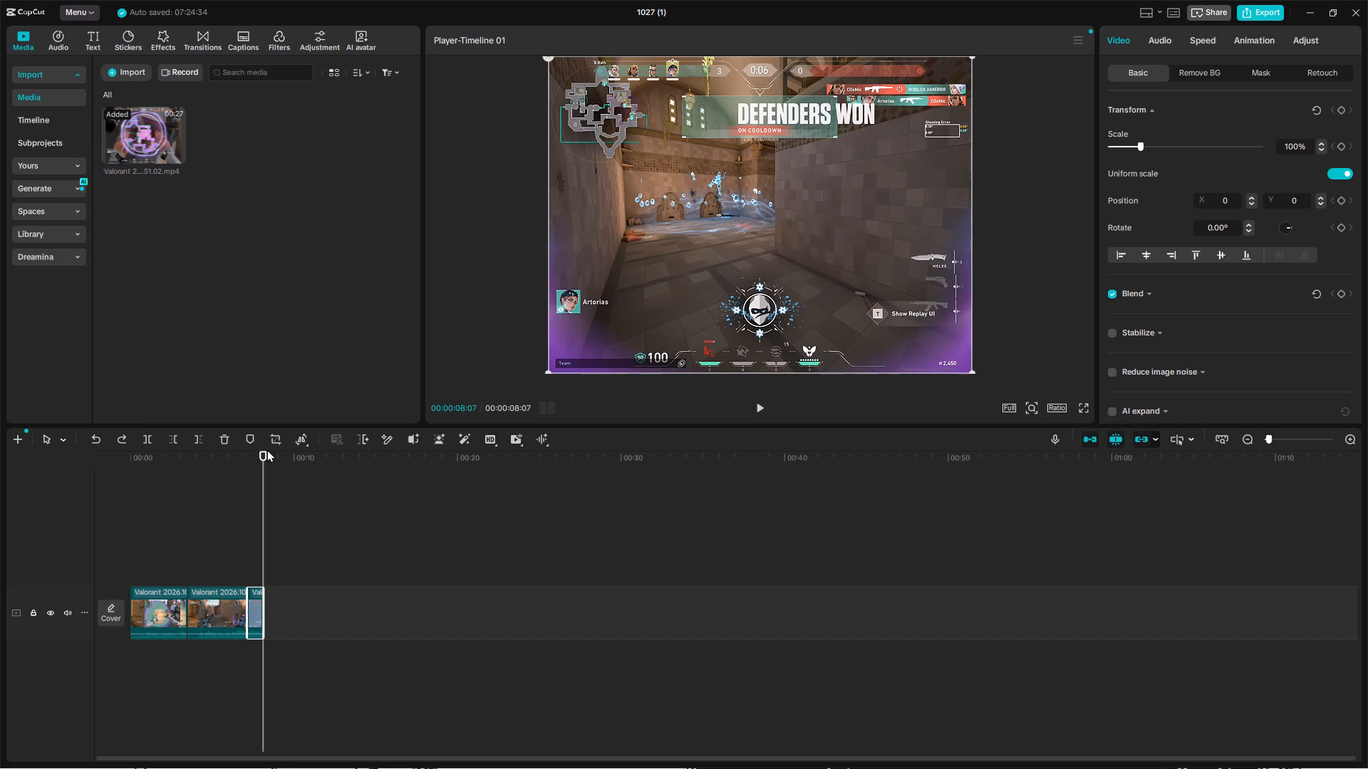
{"action": "left_click_drag", "start_coordinate": [264, 449], "coordinate": [256, 455]}
{"action": "left_click", "coordinate": [260, 453]}
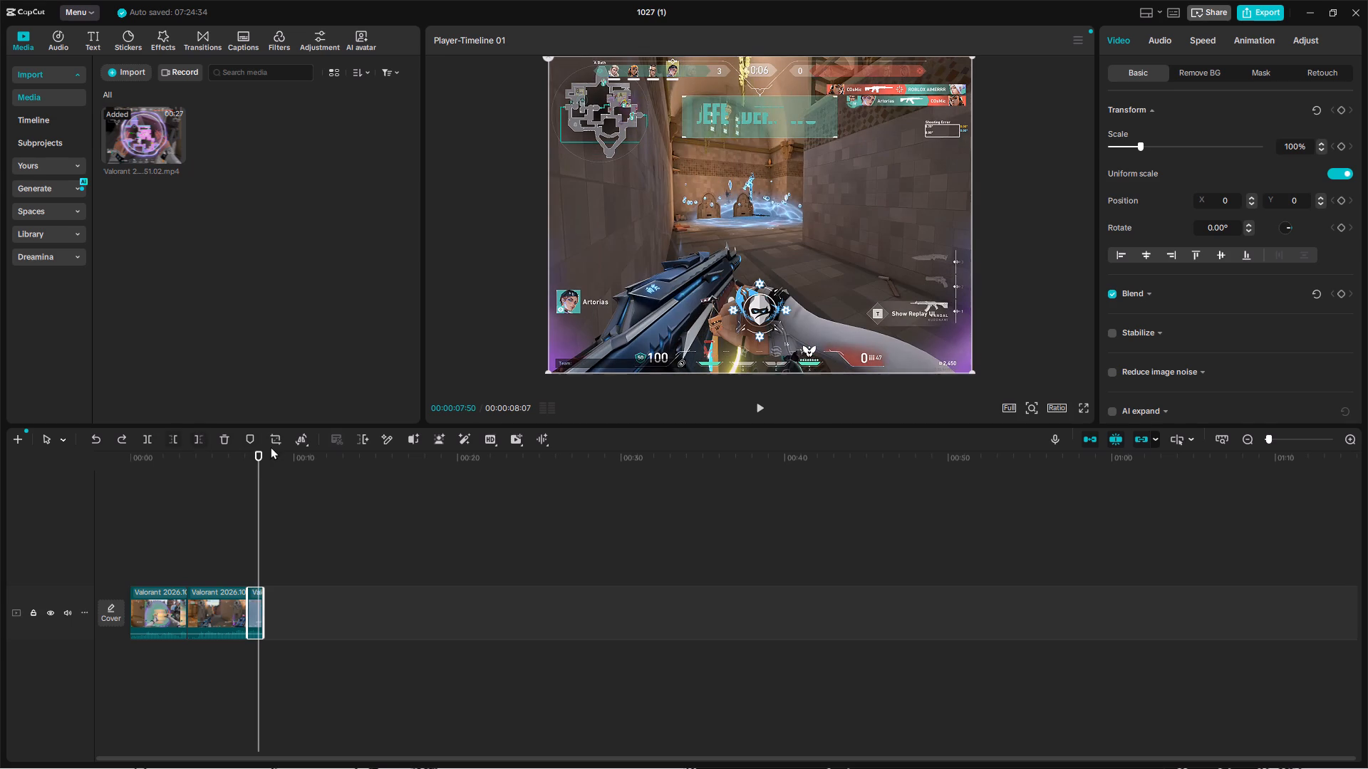
{"action": "left_click", "coordinate": [203, 441]}
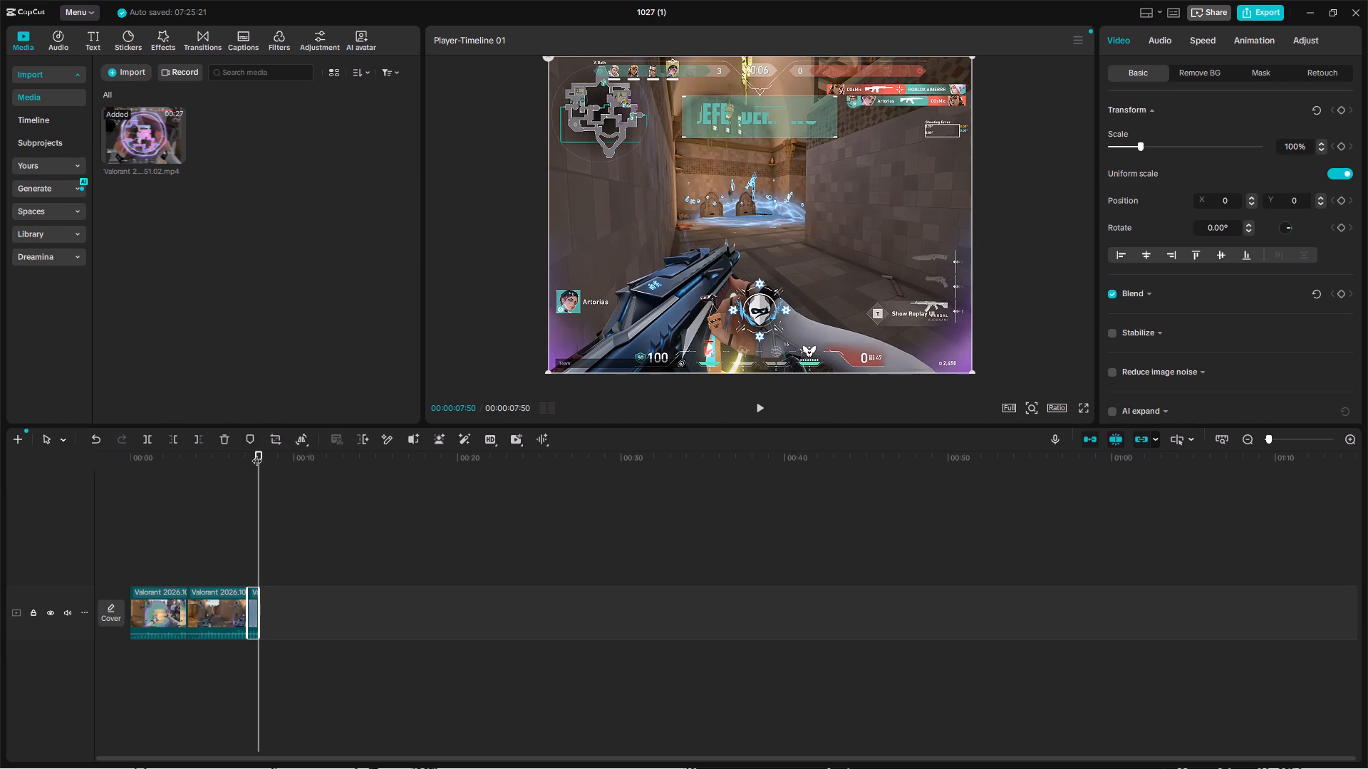
Replay the highlight's ending, and watch the whole edit from the start to check all cuts.
{"action": "left_click_drag", "start_coordinate": [256, 454], "coordinate": [245, 455]}
{"action": "left_click", "coordinate": [771, 404]}
{"action": "left_click", "coordinate": [769, 404]}
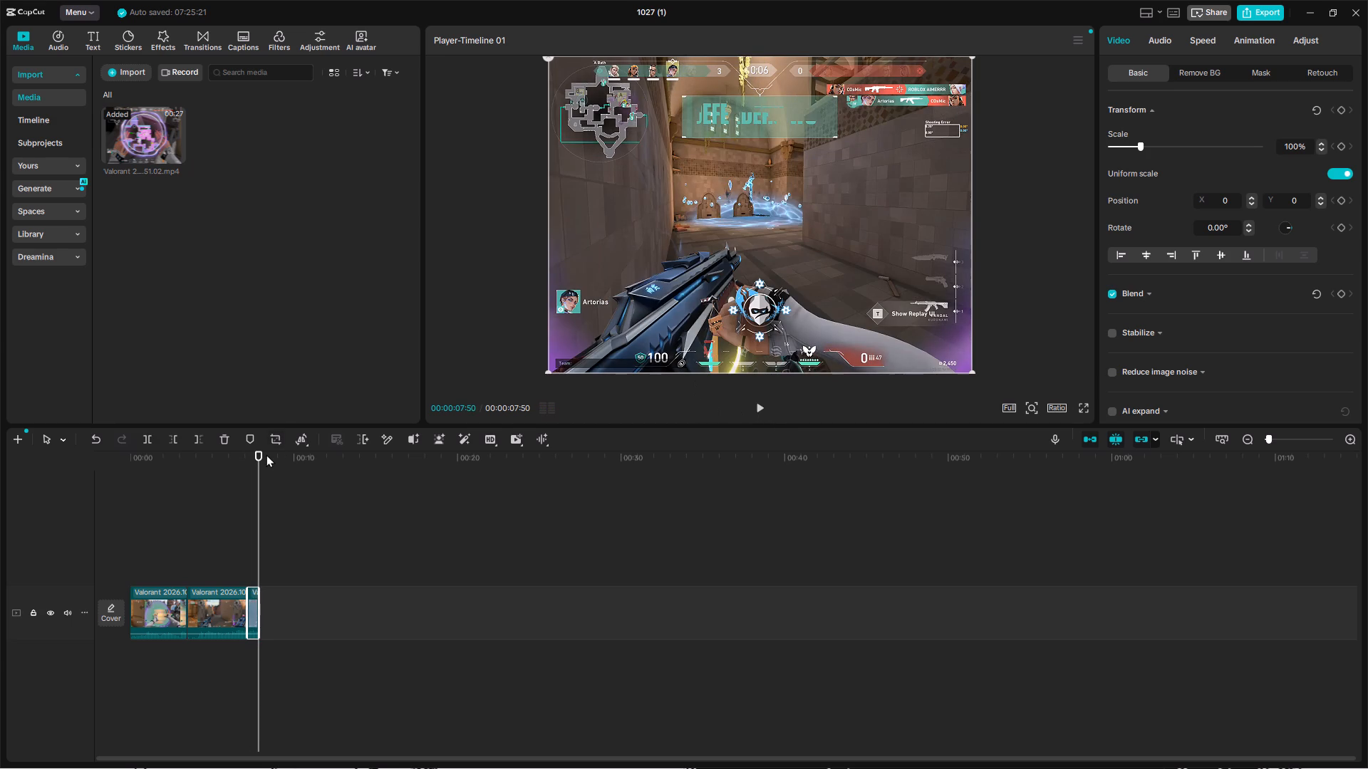
{"action": "left_click_drag", "start_coordinate": [266, 454], "coordinate": [151, 469]}
{"action": "left_click_drag", "start_coordinate": [152, 453], "coordinate": [105, 463]}
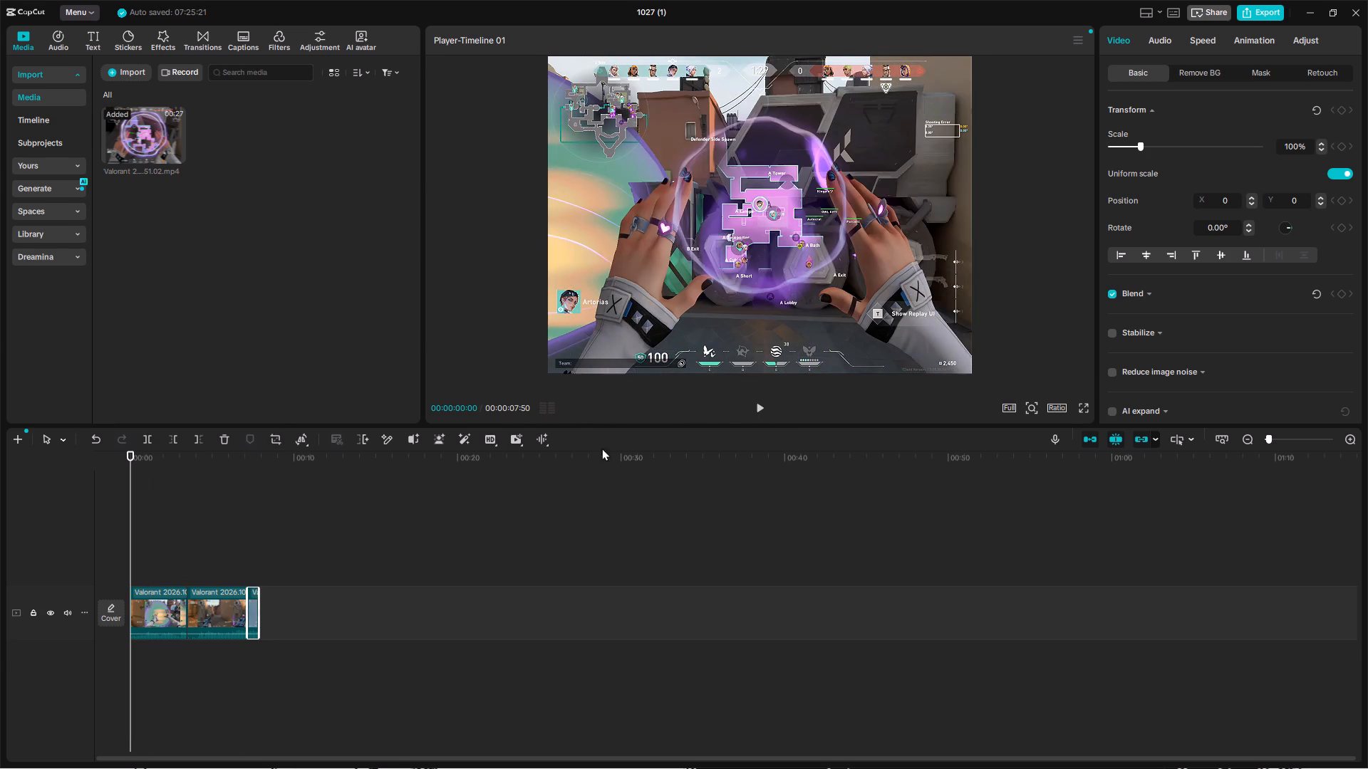
{"action": "left_click", "coordinate": [762, 417]}
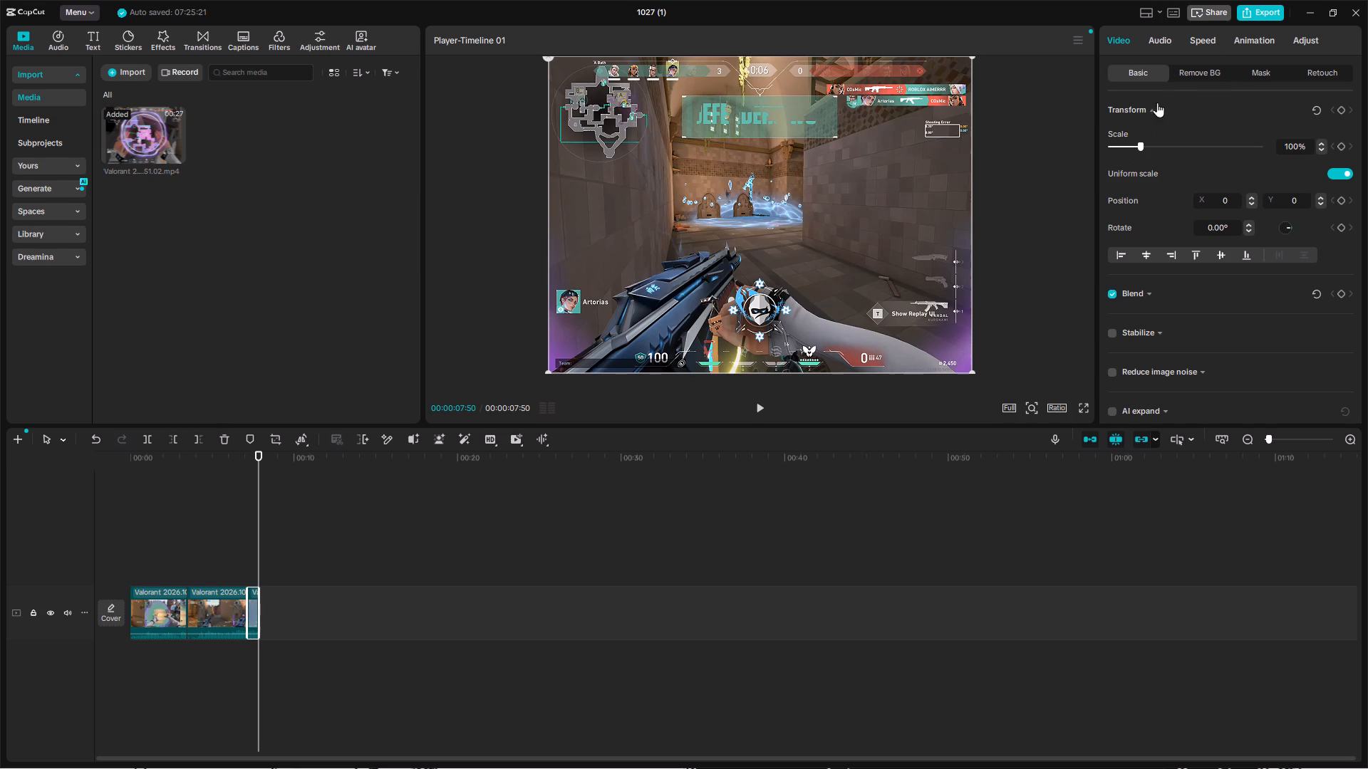
Export the highlight as 1027 (1)(13) in 1080P, H.264, mp4 at 60fps, and close the export dialog.
{"action": "left_click", "coordinate": [1248, 13]}
{"action": "left_click", "coordinate": [858, 591]}
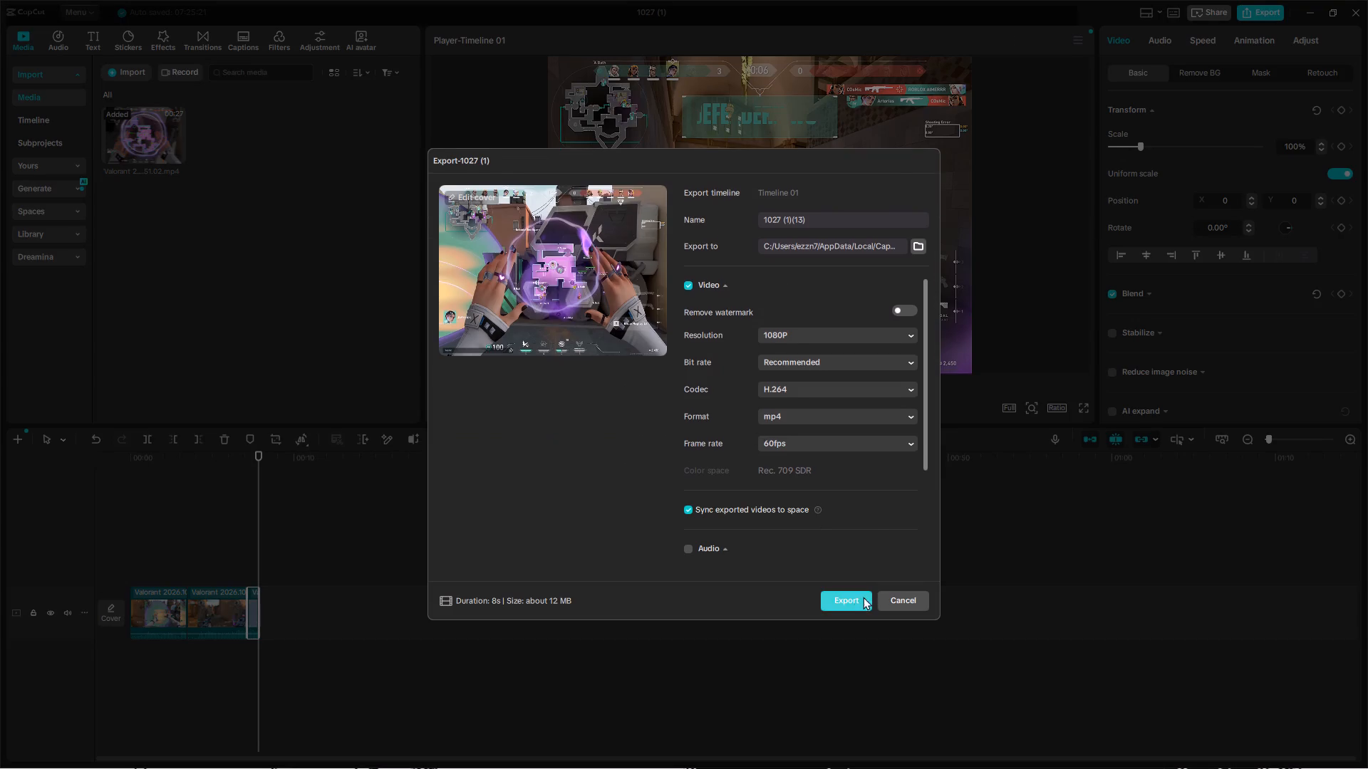
{"action": "left_click", "coordinate": [897, 596]}
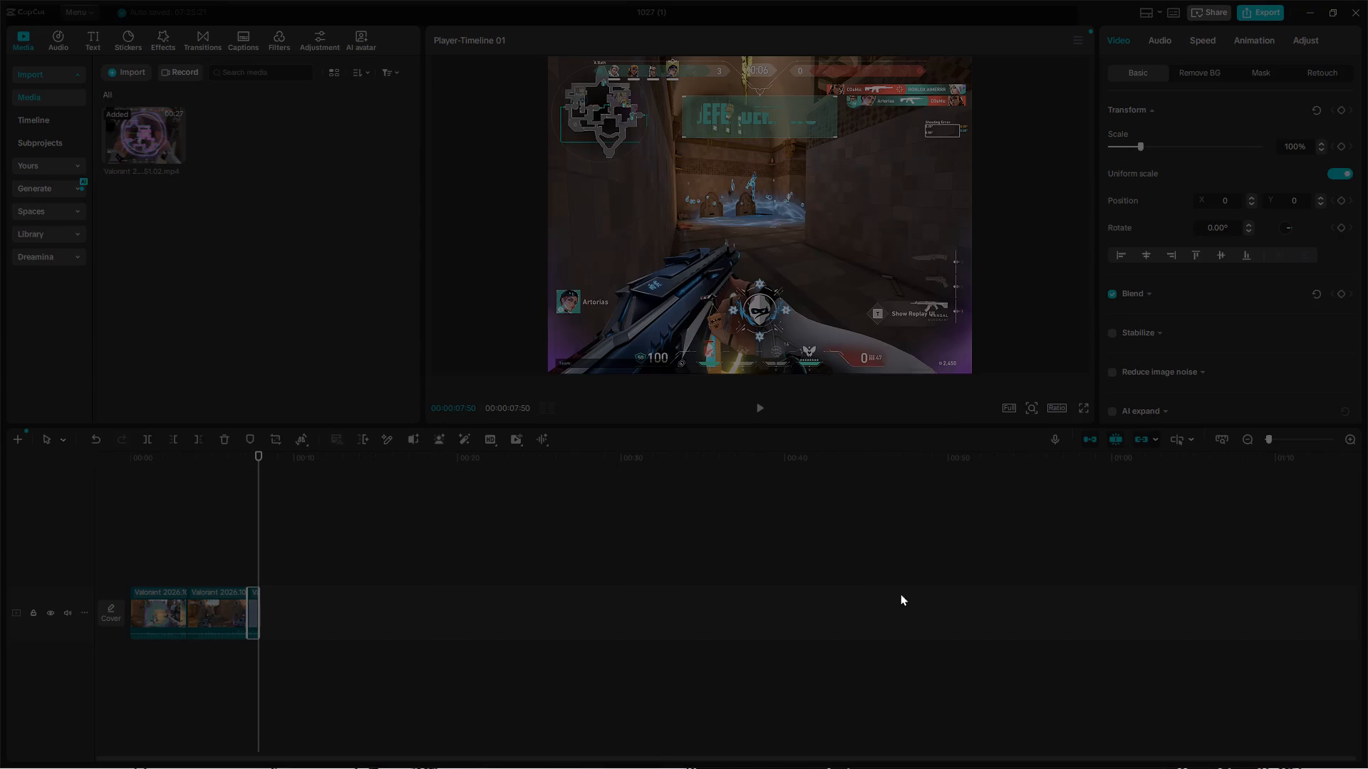
Delete the Valorant 06.29.51.02 clip from the project media together with its segments on the timeline.
{"action": "right_click", "coordinate": [158, 143]}
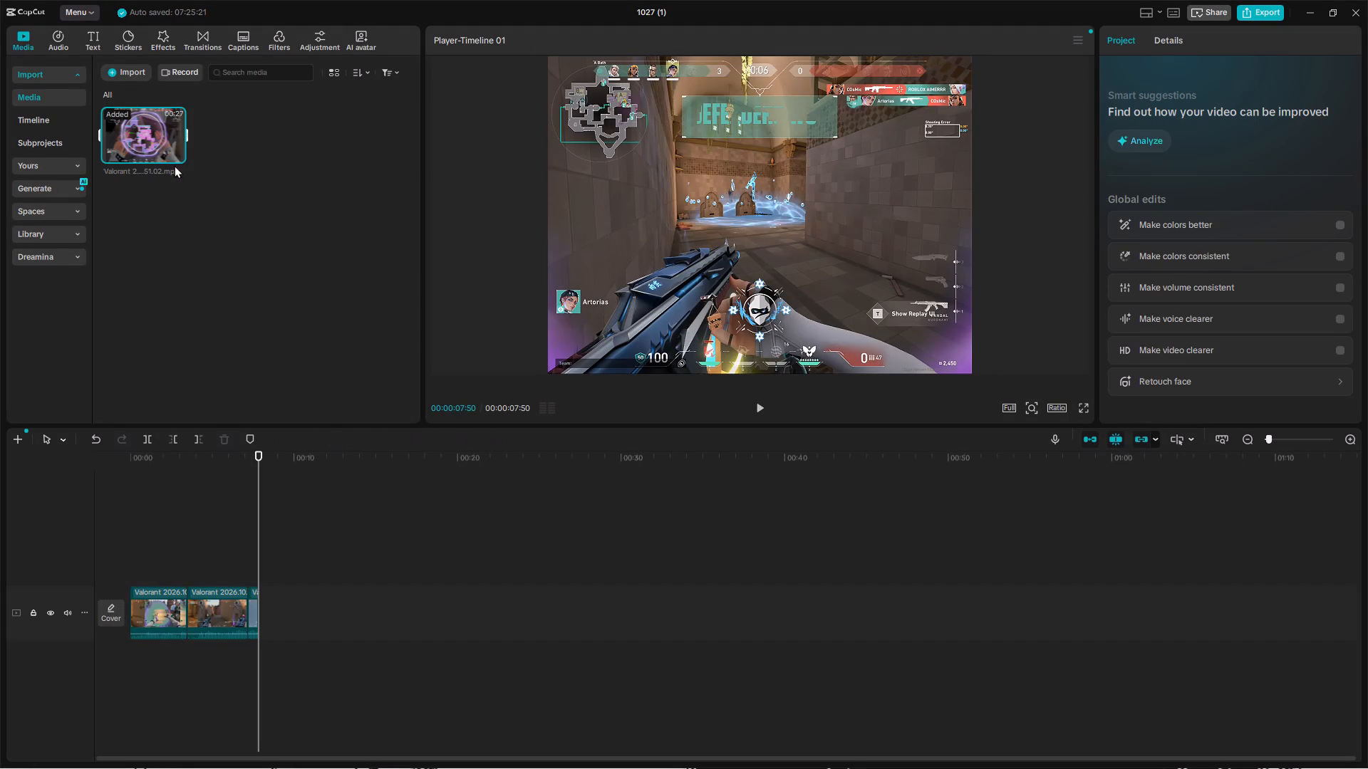
{"action": "left_click", "coordinate": [190, 202]}
{"action": "left_click", "coordinate": [615, 445]}
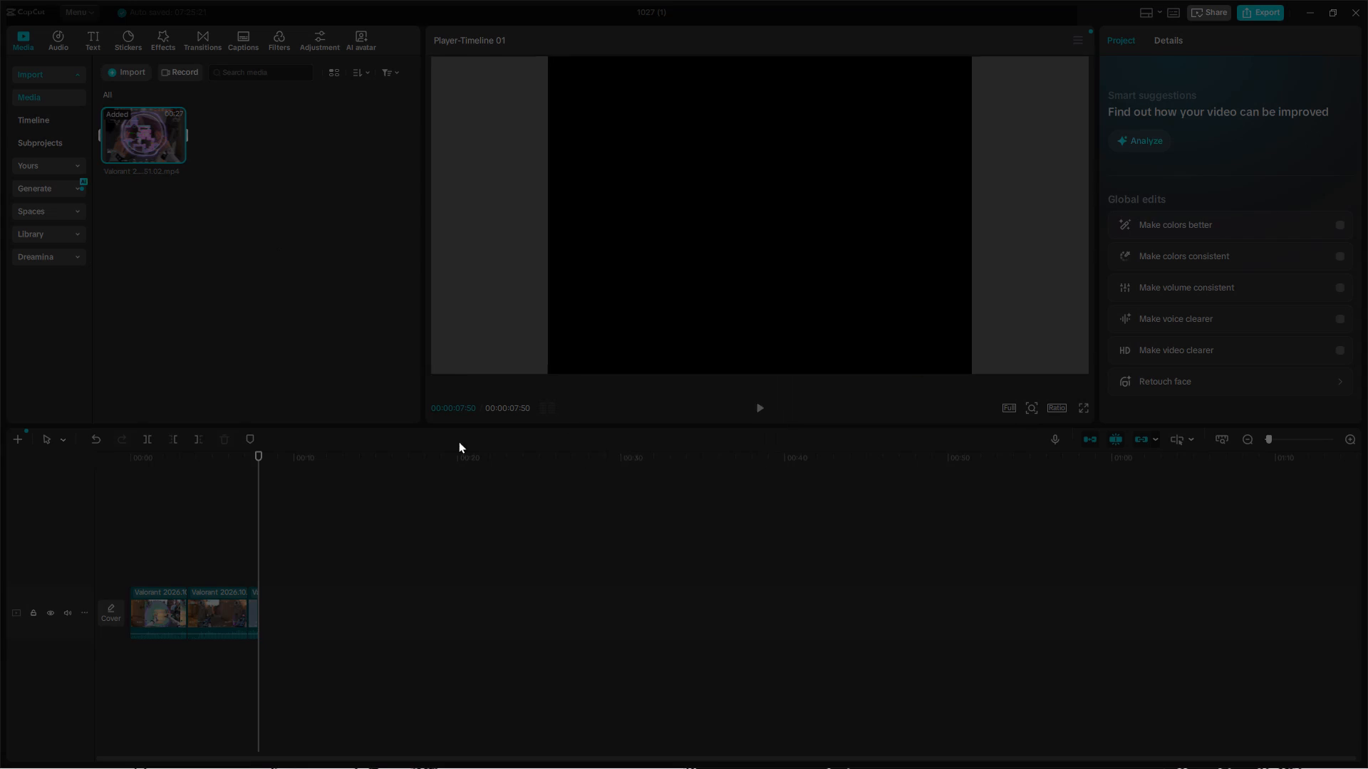
Check CapCut's Videos folder in File Explorer for the exported 1027 (1)(13) file.
{"action": "left_click", "coordinate": [187, 696]}
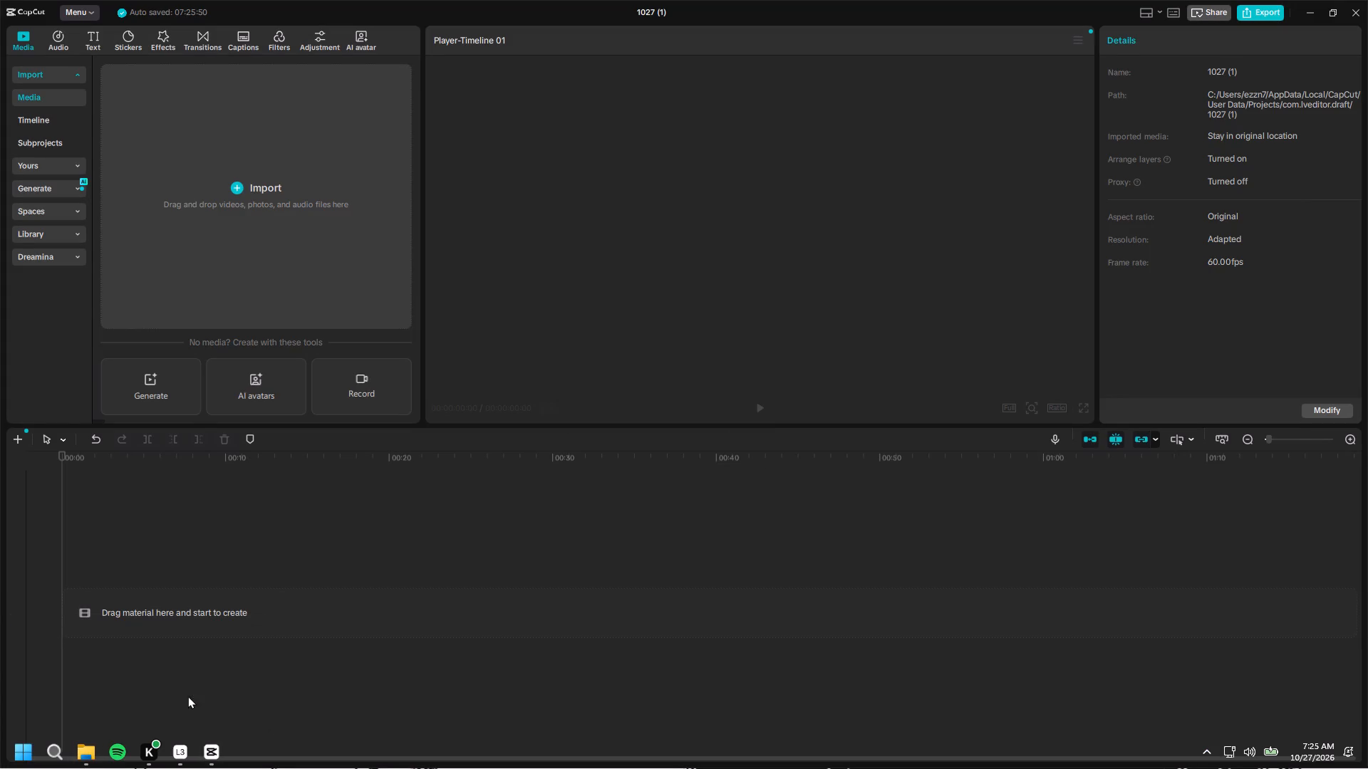
{"action": "scroll", "coordinate": [1019, 432], "scroll_direction": "down", "scroll_amount": 3}
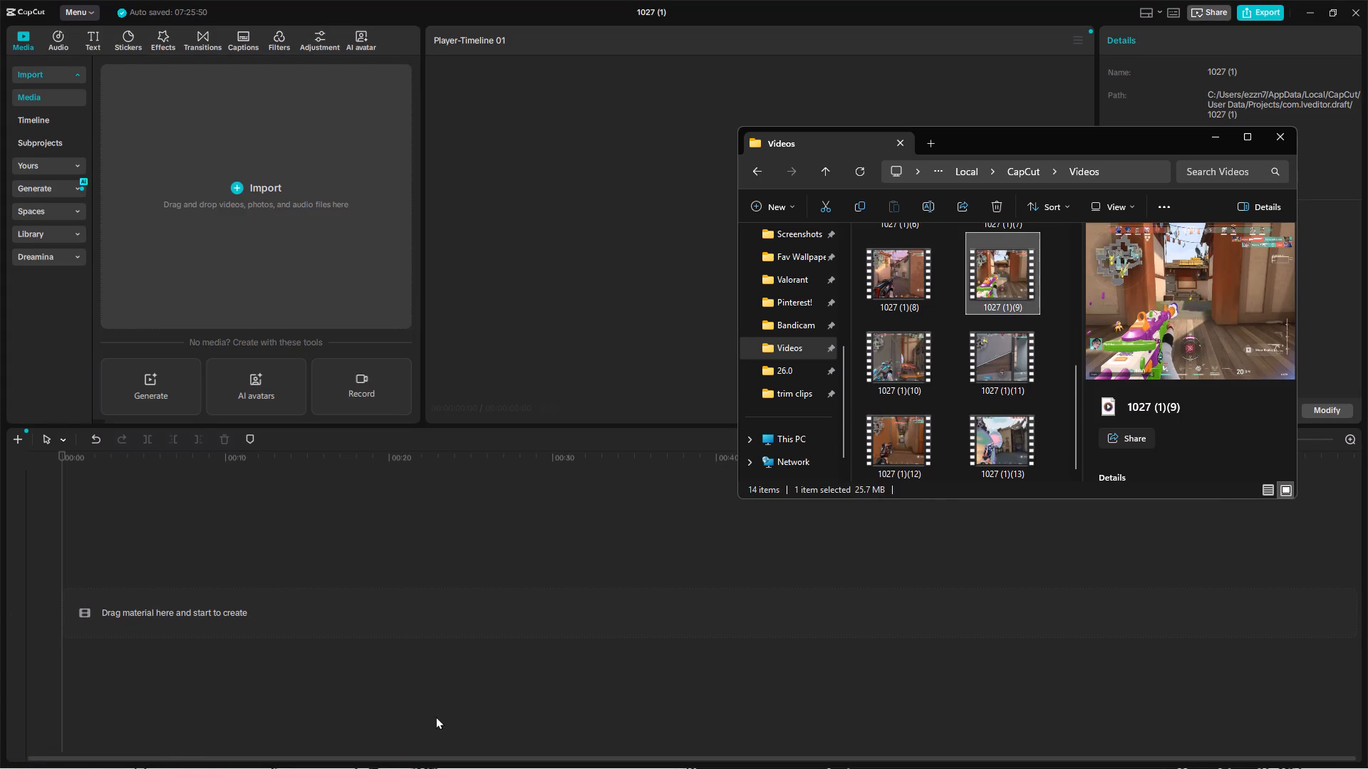
{"action": "left_click", "coordinate": [1216, 144]}
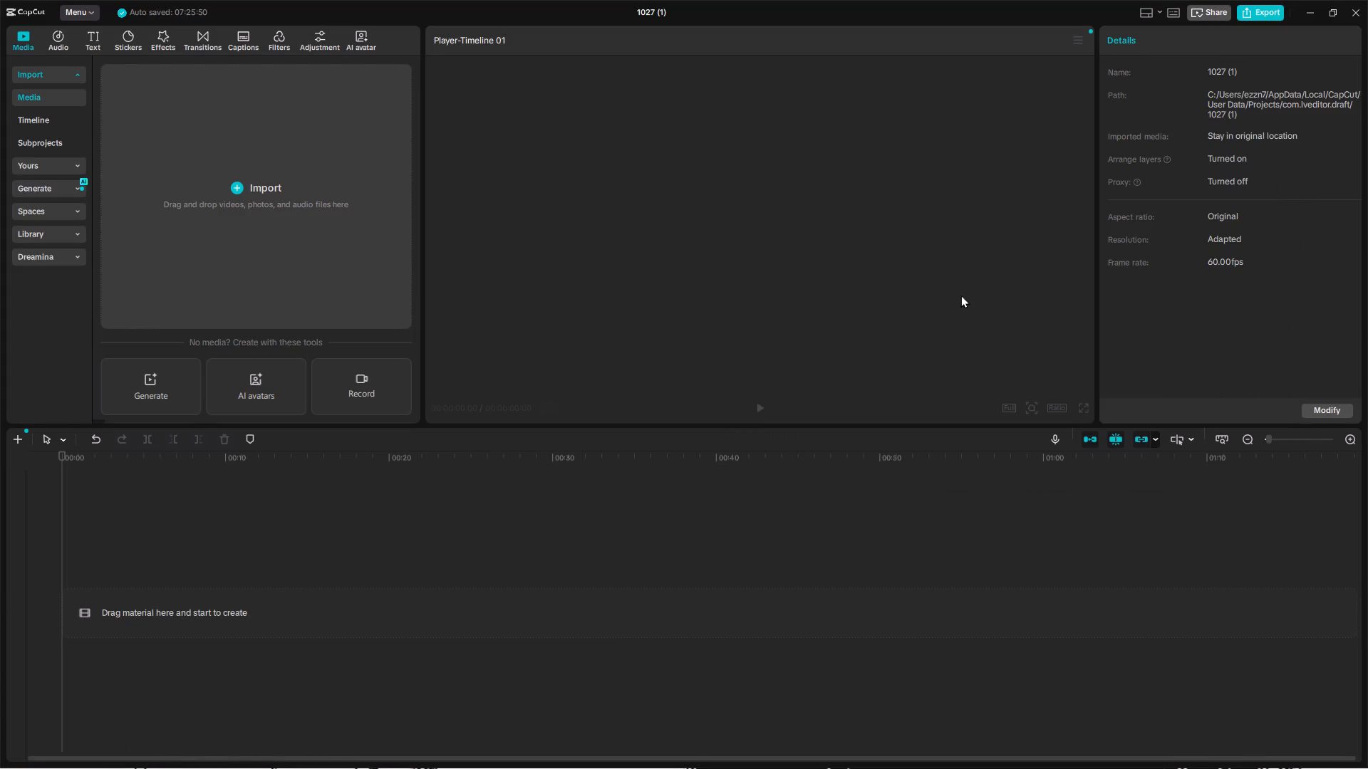
Bring the Valorant 2026.10.19 - 06.33.09.04 clip from the Valorant folder in File Explorer onto CapCut's empty timeline.
{"action": "left_click", "coordinate": [83, 681]}
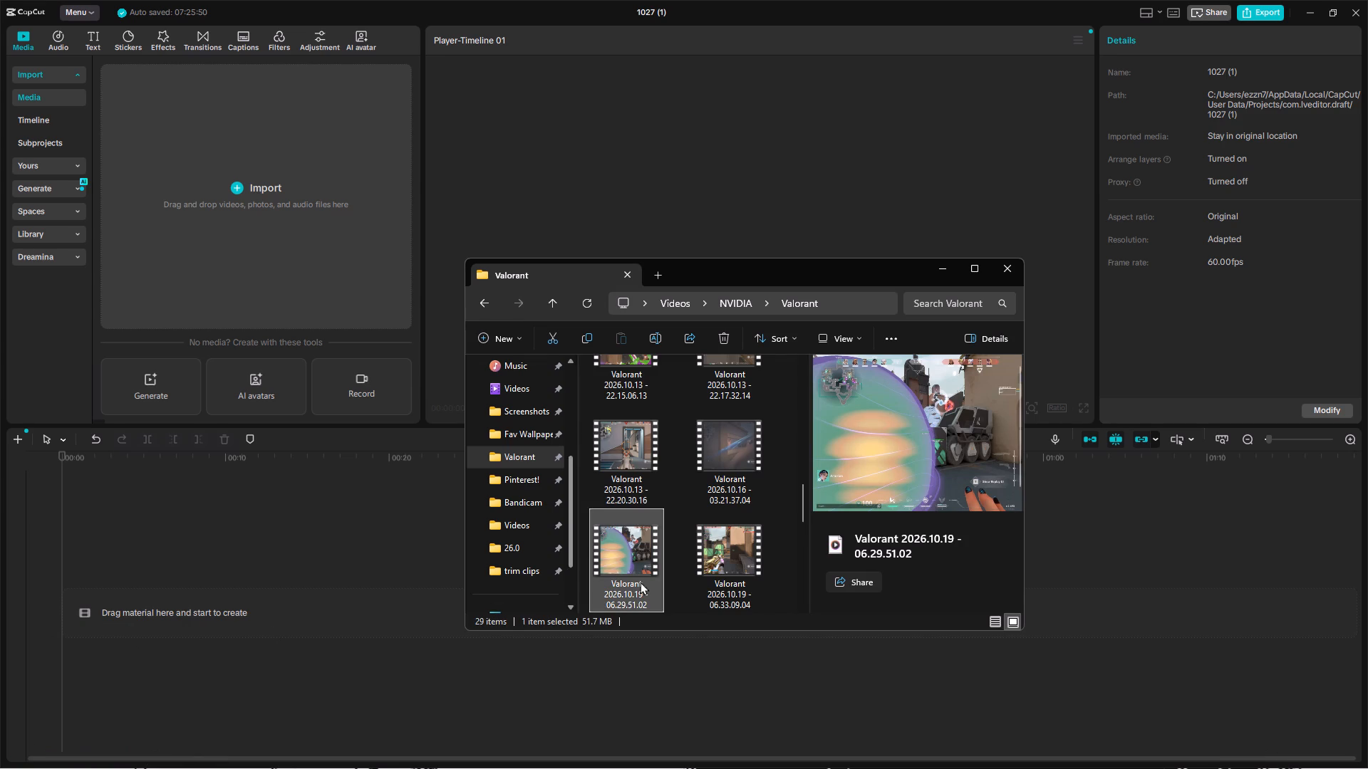
{"action": "scroll", "coordinate": [650, 570], "scroll_direction": "down", "scroll_amount": 1}
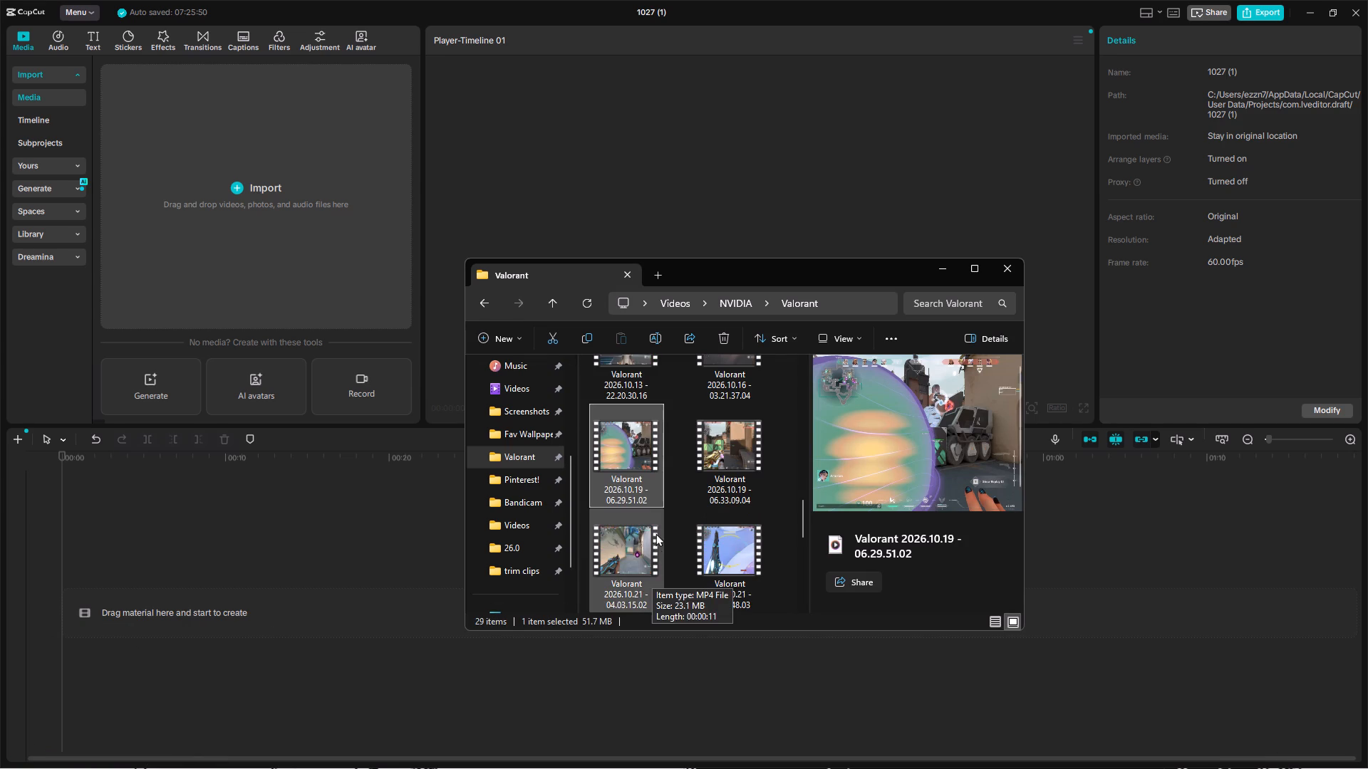
{"action": "left_click_drag", "start_coordinate": [723, 466], "coordinate": [710, 504]}
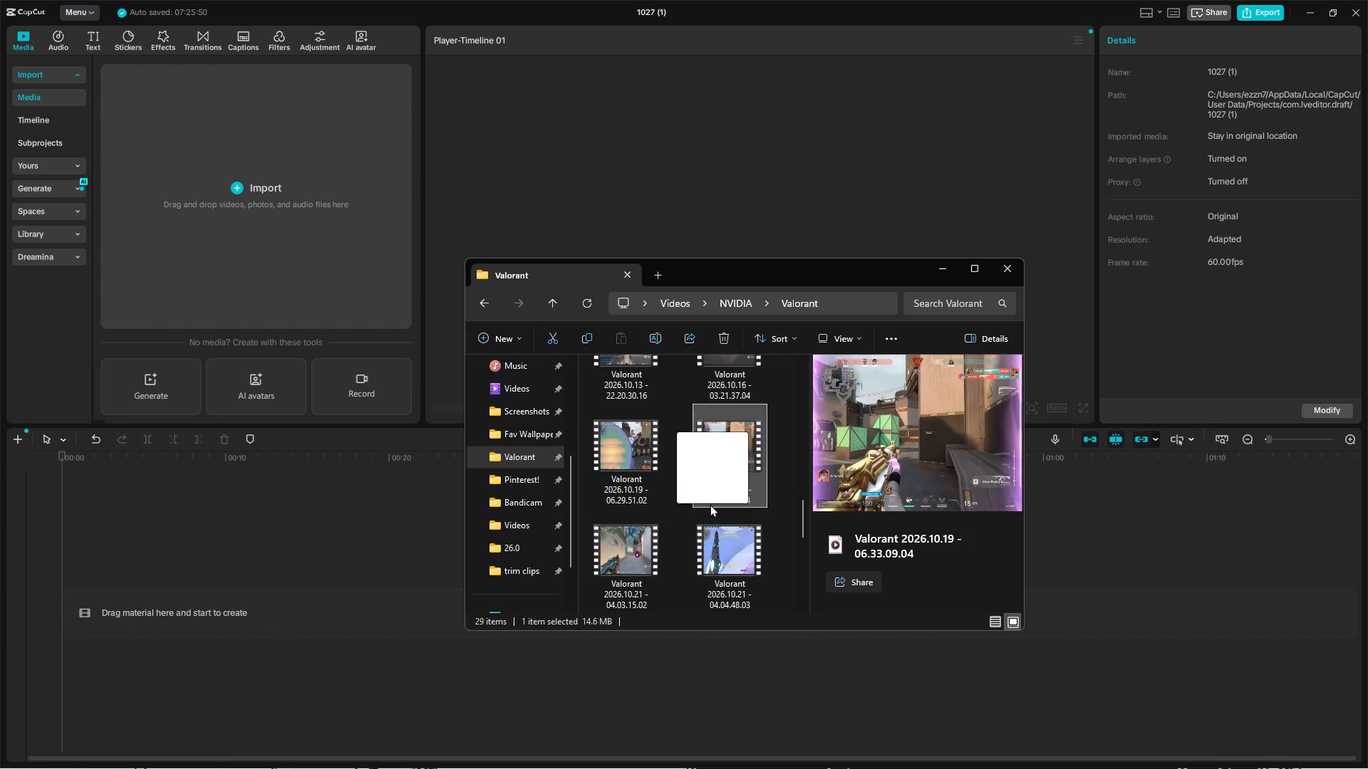
{"action": "left_click_drag", "start_coordinate": [710, 504], "coordinate": [140, 644]}
Play the 06.33.09.04 clip from the start, replaying its opening to judge where the action begins.
{"action": "left_click", "coordinate": [755, 402]}
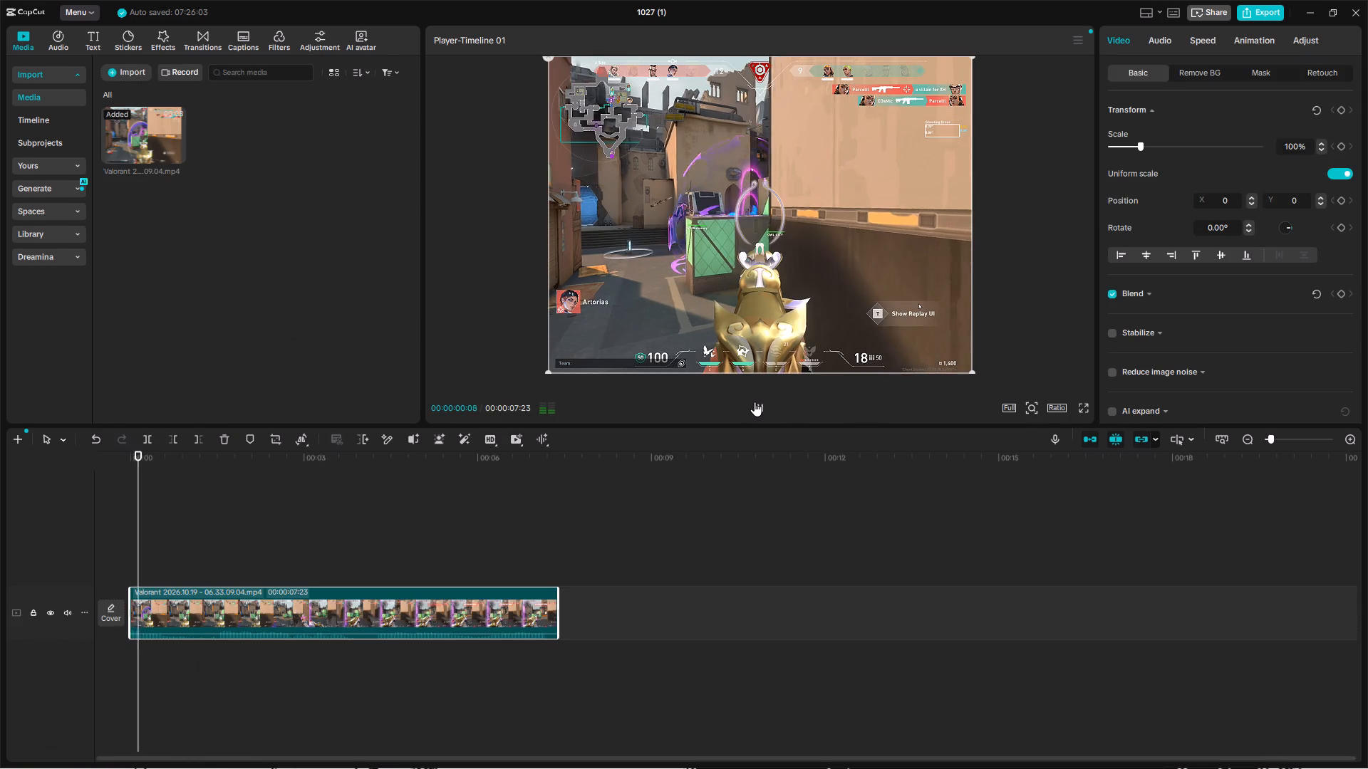
{"action": "left_click", "coordinate": [755, 402]}
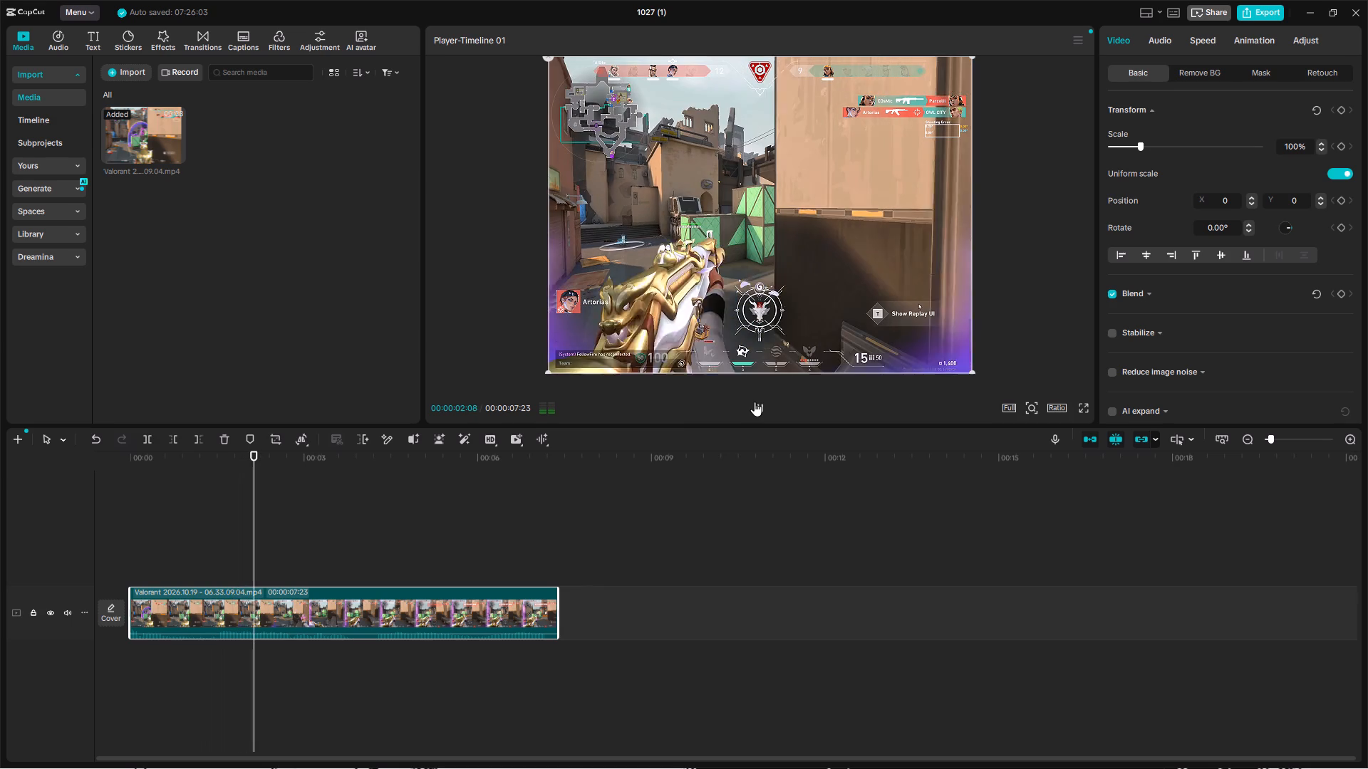
{"action": "left_click_drag", "start_coordinate": [248, 451], "coordinate": [73, 450]}
{"action": "left_click", "coordinate": [755, 400]}
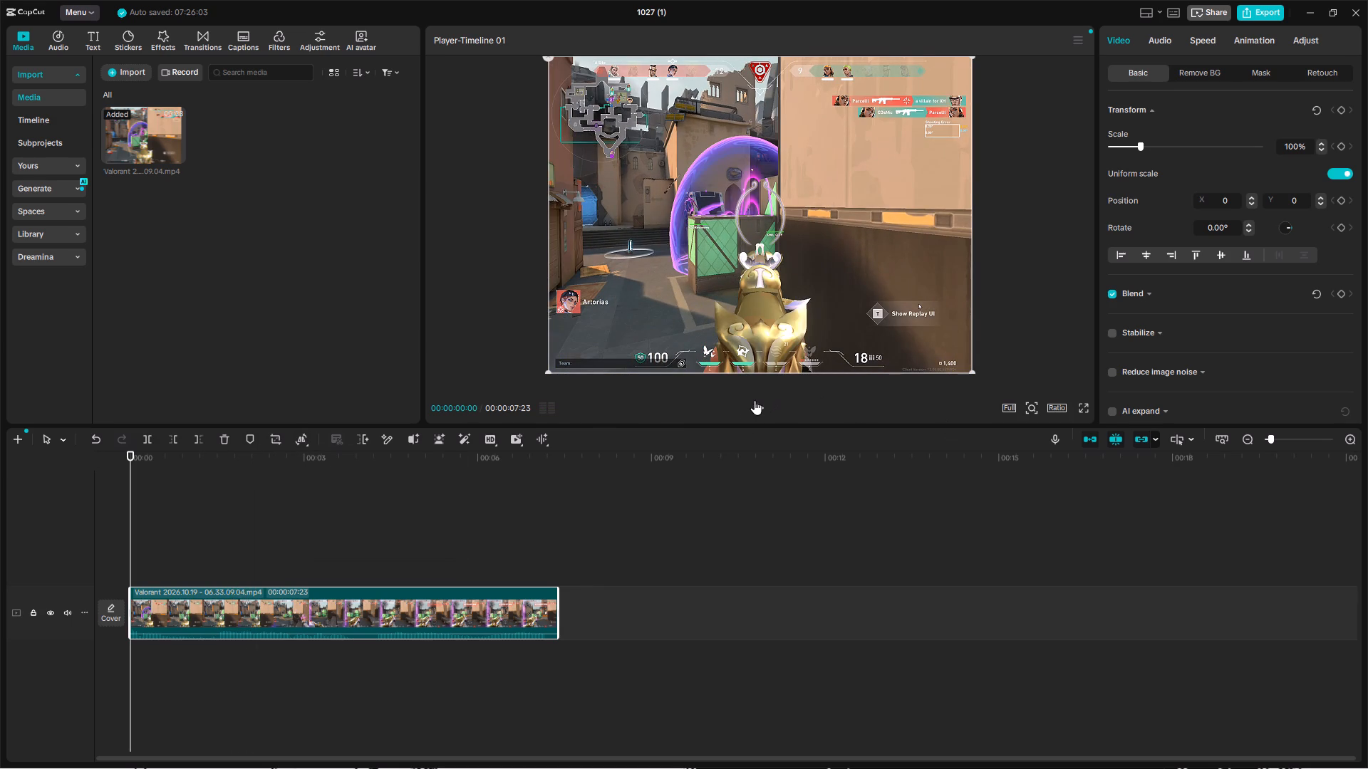
{"action": "left_click", "coordinate": [755, 400]}
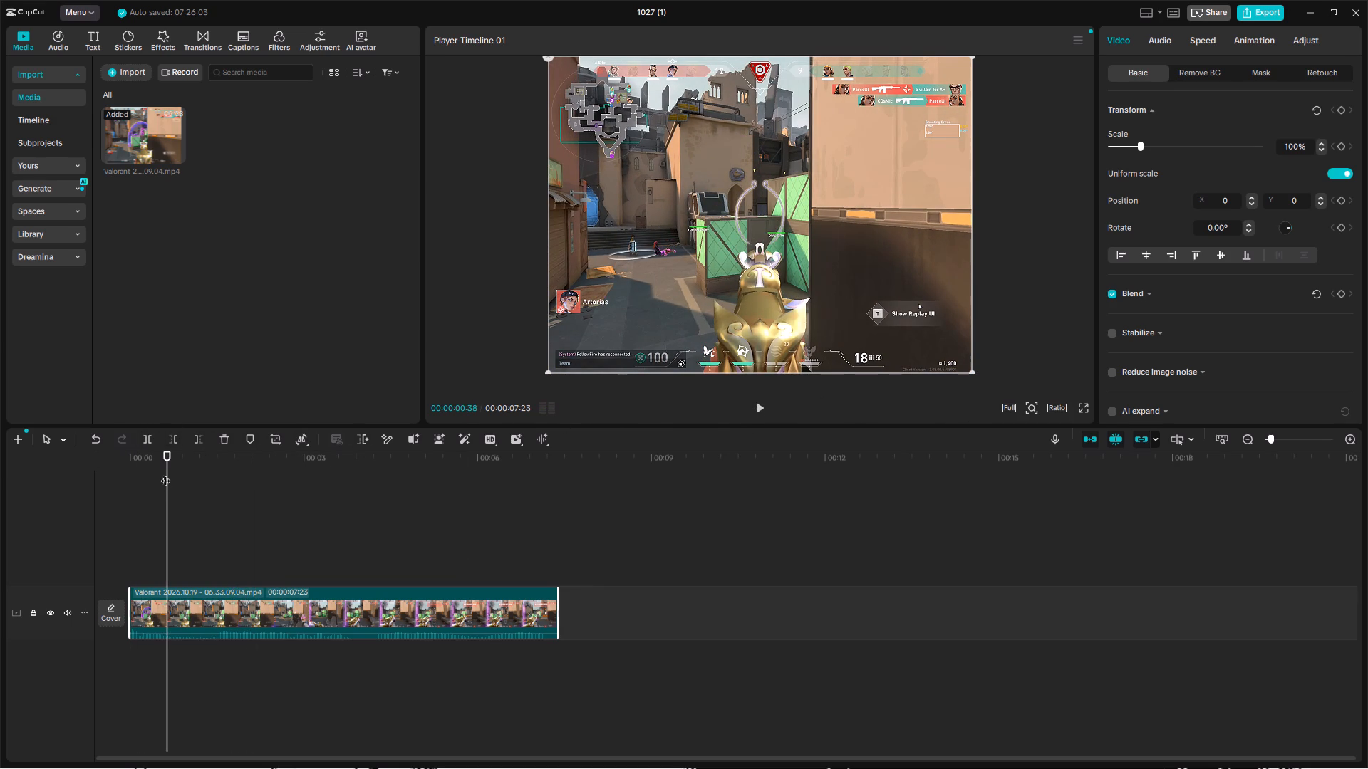
{"action": "left_click_drag", "start_coordinate": [167, 456], "coordinate": [119, 461]}
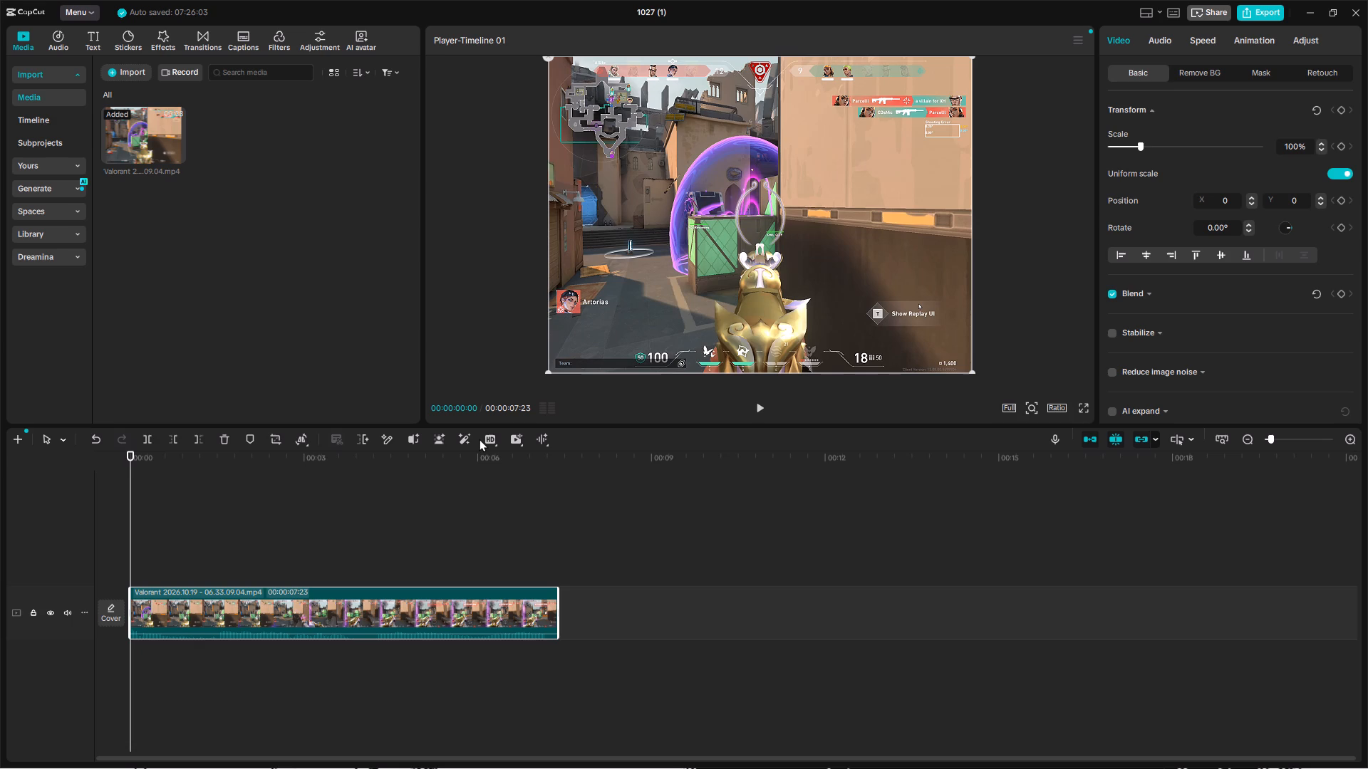
{"action": "left_click", "coordinate": [760, 412]}
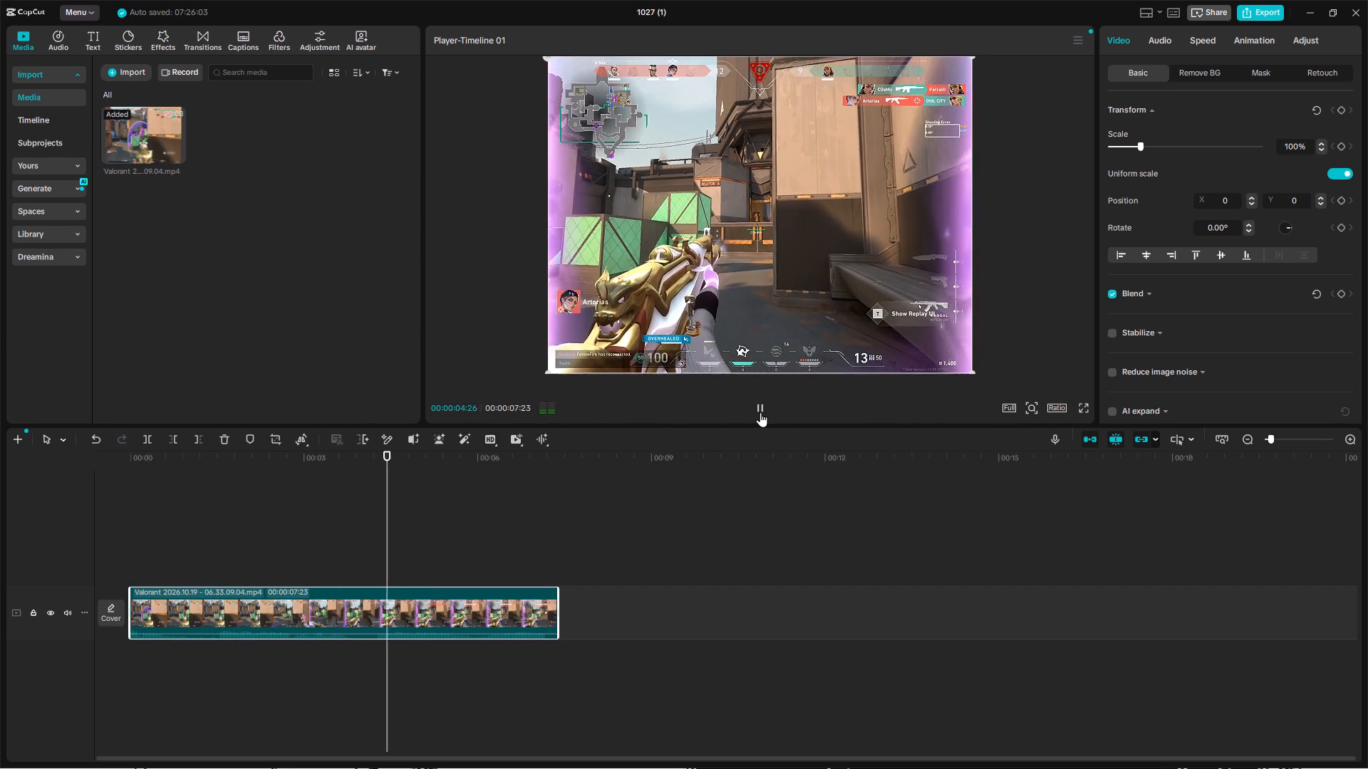
Replay the final kills to find the end point, and trim off everything after 00:00:04:52.
{"action": "left_click_drag", "start_coordinate": [467, 455], "coordinate": [392, 462]}
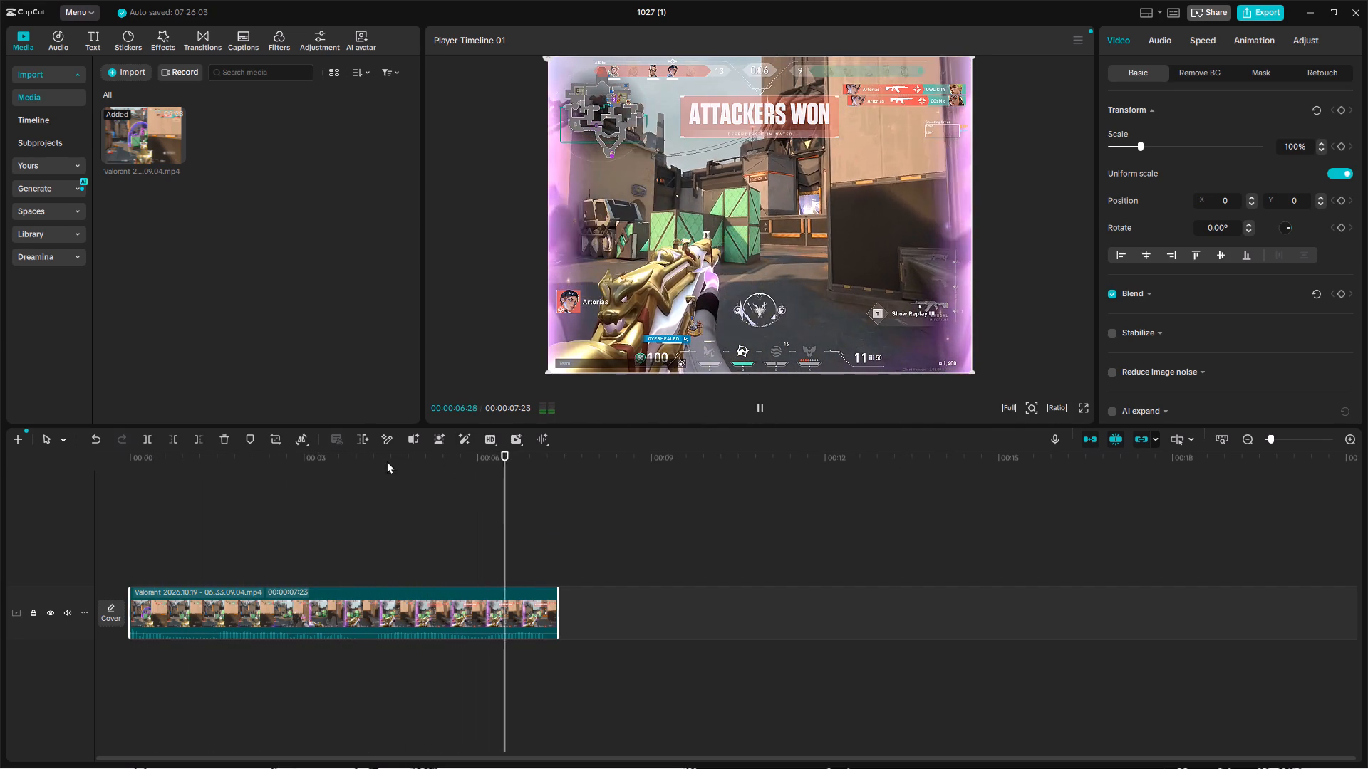
{"action": "left_click_drag", "start_coordinate": [530, 456], "coordinate": [425, 469]}
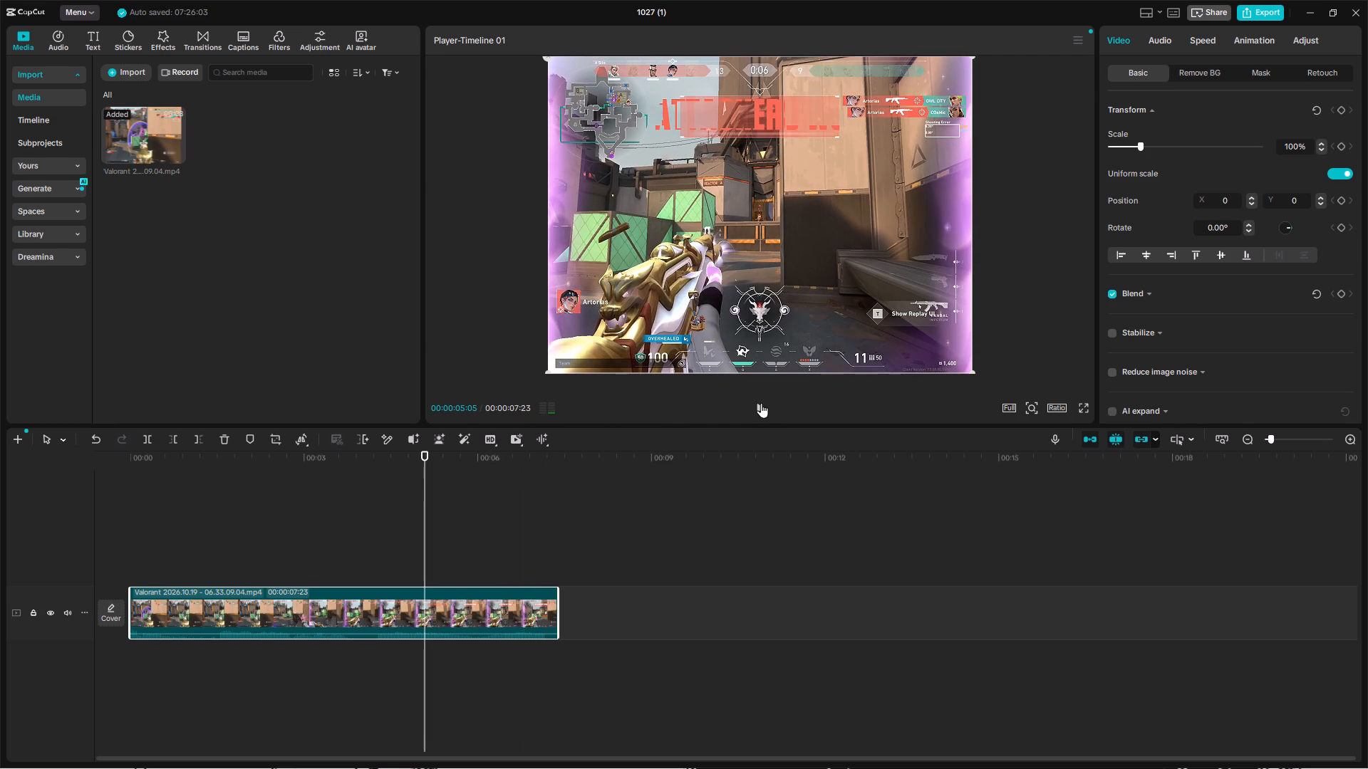
{"action": "left_click_drag", "start_coordinate": [421, 459], "coordinate": [374, 459]}
{"action": "left_click", "coordinate": [758, 408]}
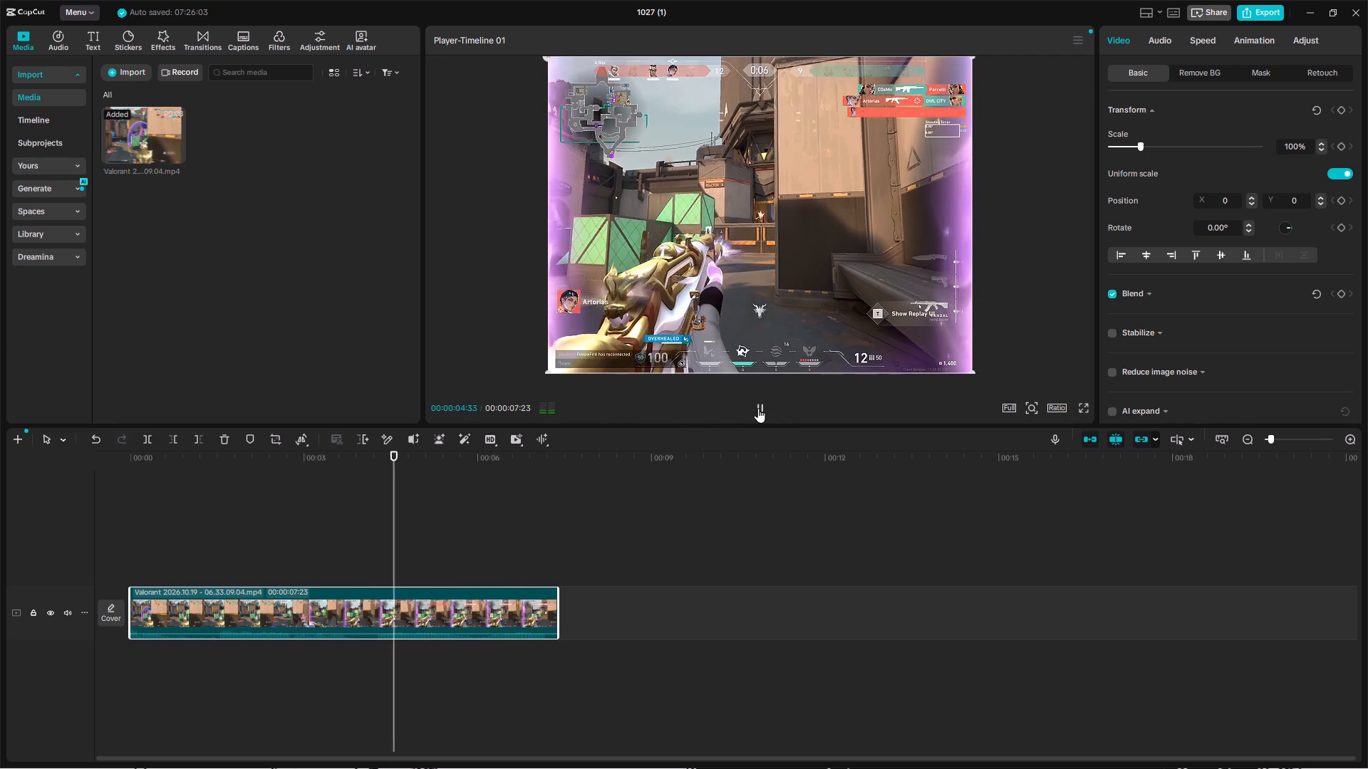
{"action": "left_click", "coordinate": [758, 408]}
{"action": "left_click_drag", "start_coordinate": [446, 454], "coordinate": [378, 454]}
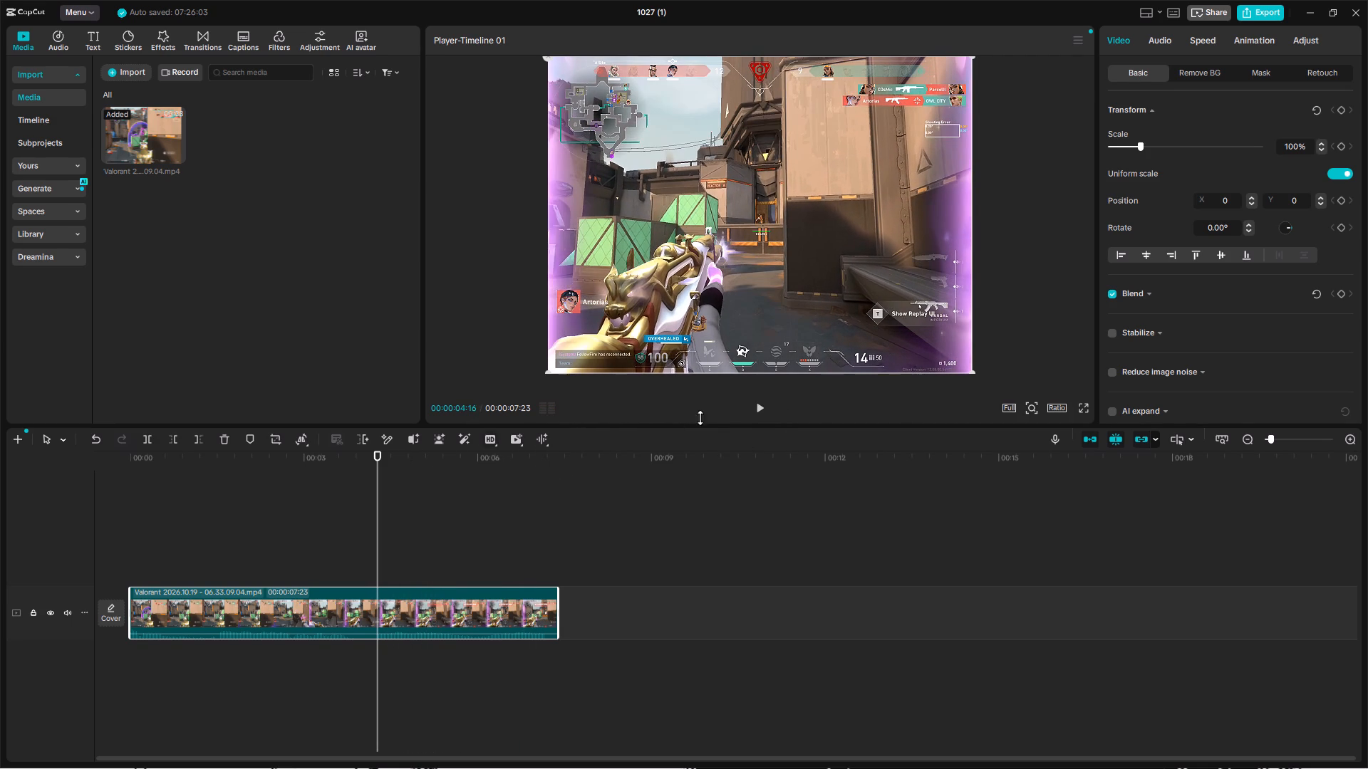
{"action": "left_click", "coordinate": [754, 407]}
{"action": "left_click", "coordinate": [754, 407]}
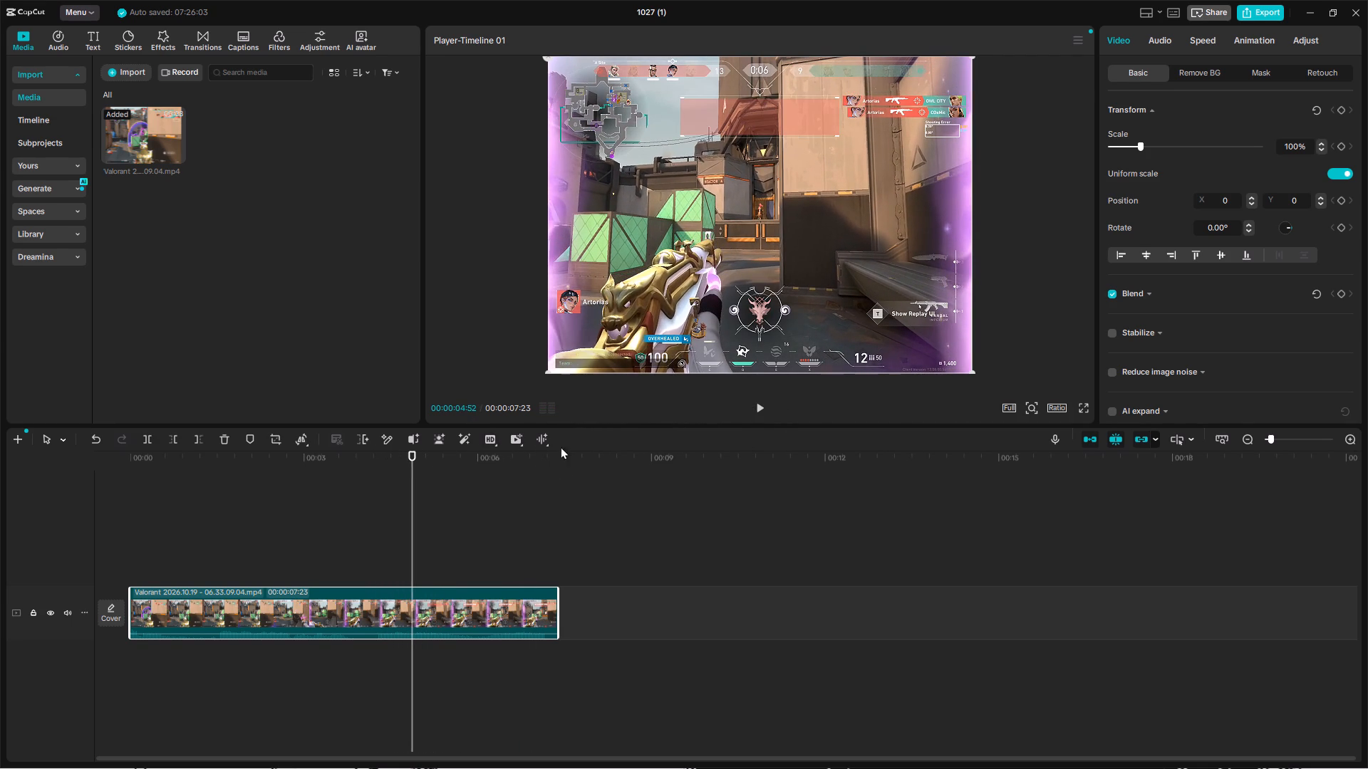
{"action": "left_click", "coordinate": [202, 439]}
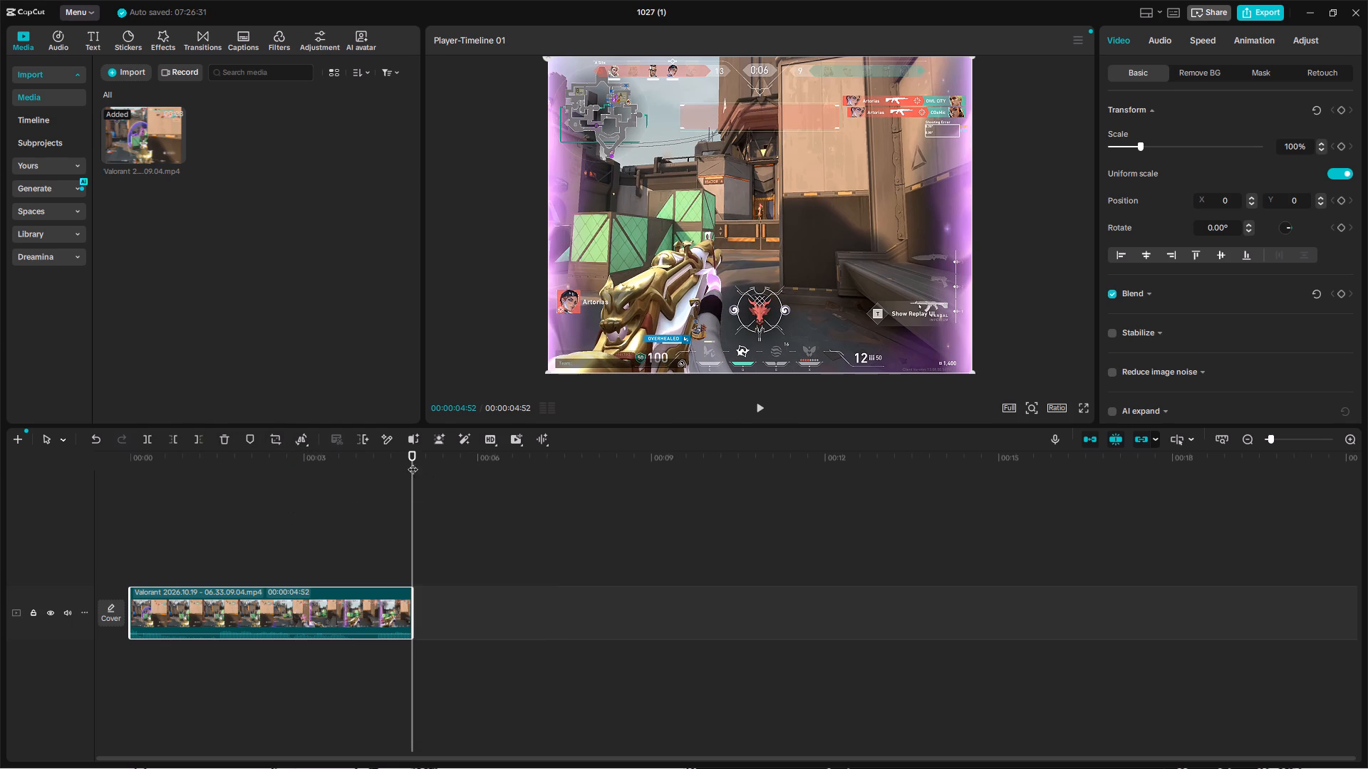
Review the opening, trim off everything before 00:00:00:35, and play the shortened clip through.
{"action": "left_click_drag", "start_coordinate": [413, 462], "coordinate": [90, 492]}
{"action": "left_click", "coordinate": [745, 407]}
{"action": "left_click", "coordinate": [757, 407]}
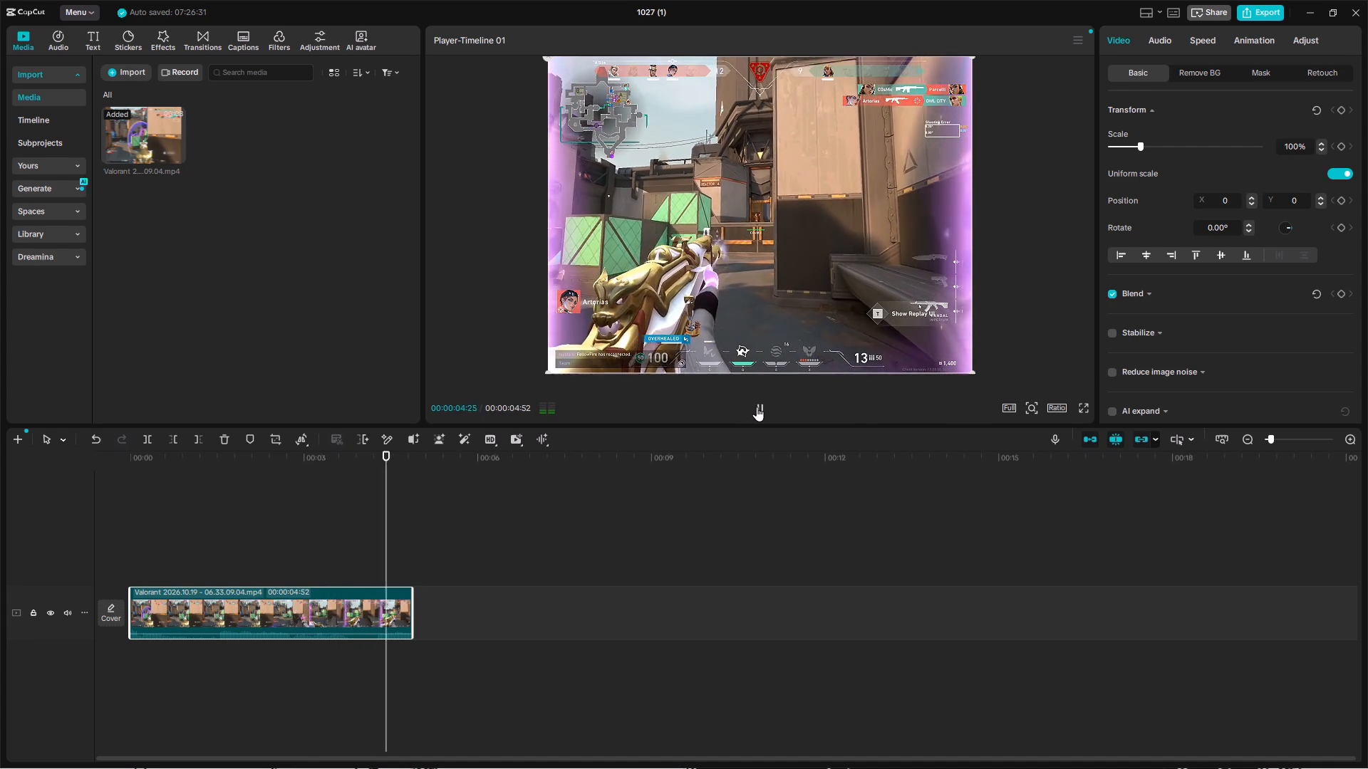
{"action": "left_click_drag", "start_coordinate": [413, 451], "coordinate": [6, 484]}
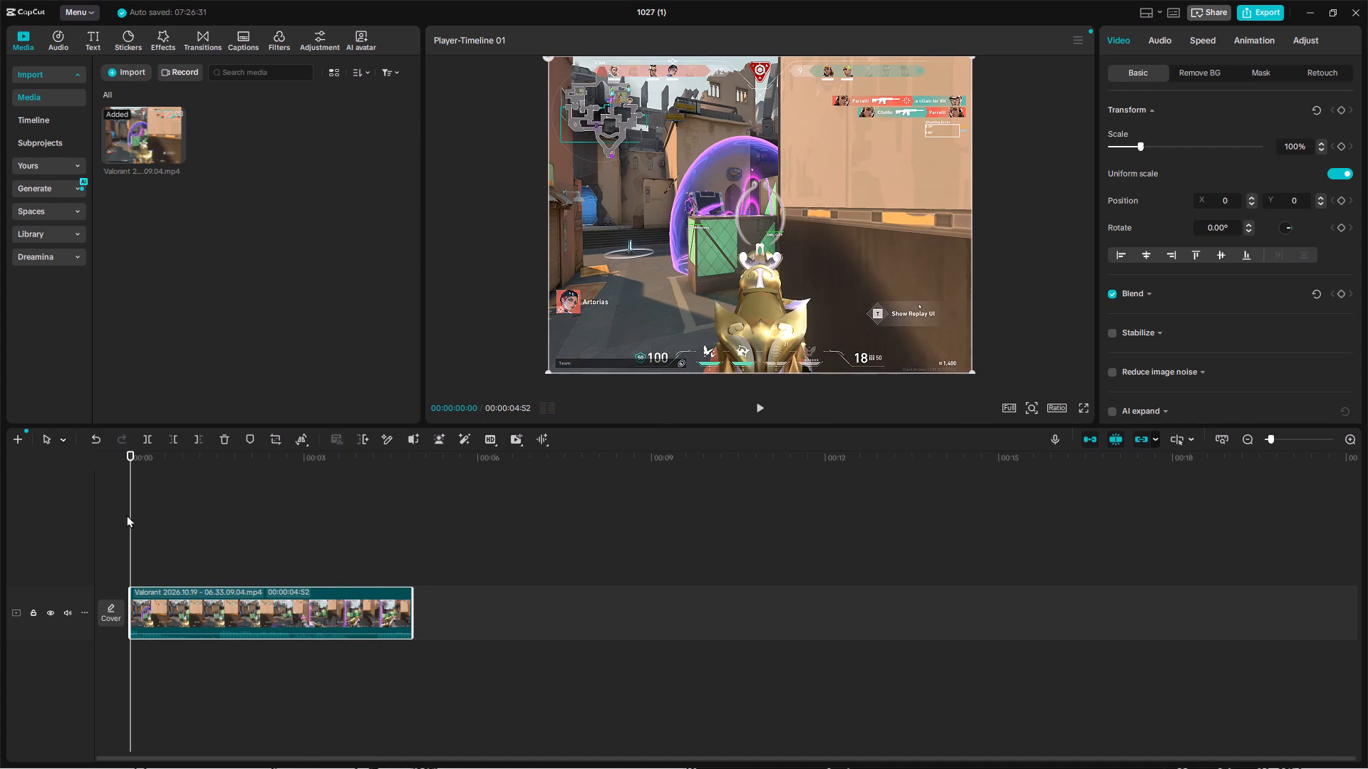
{"action": "left_click", "coordinate": [783, 404]}
{"action": "left_click", "coordinate": [769, 405]}
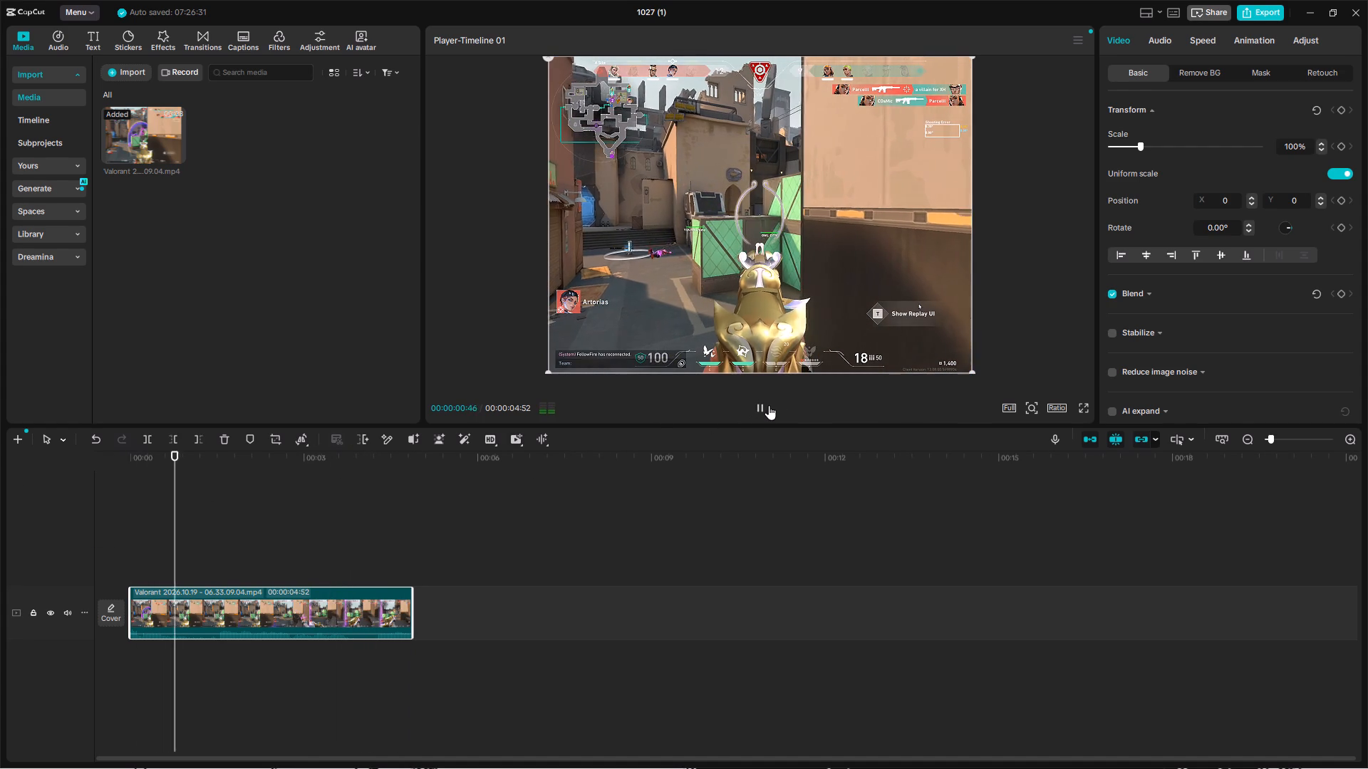
{"action": "left_click", "coordinate": [769, 405]}
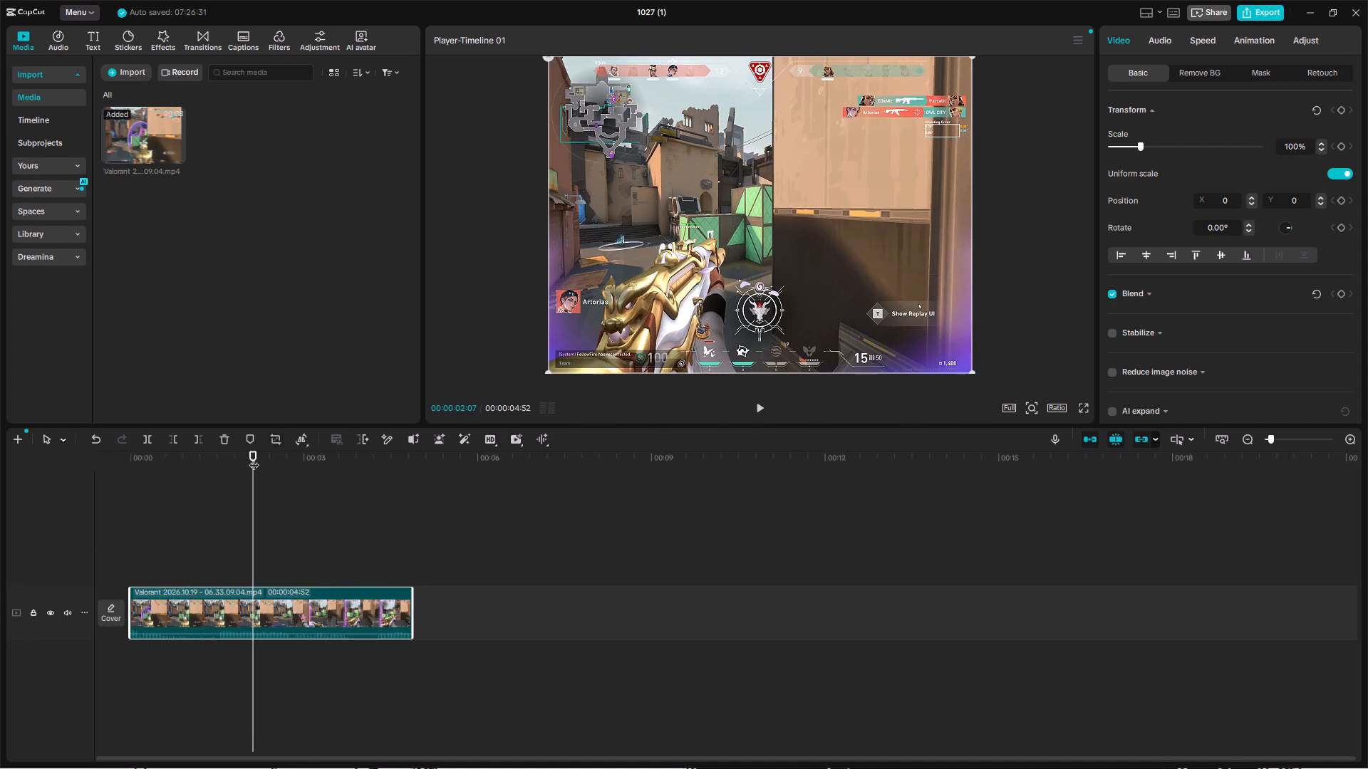
{"action": "left_click_drag", "start_coordinate": [254, 458], "coordinate": [147, 472]}
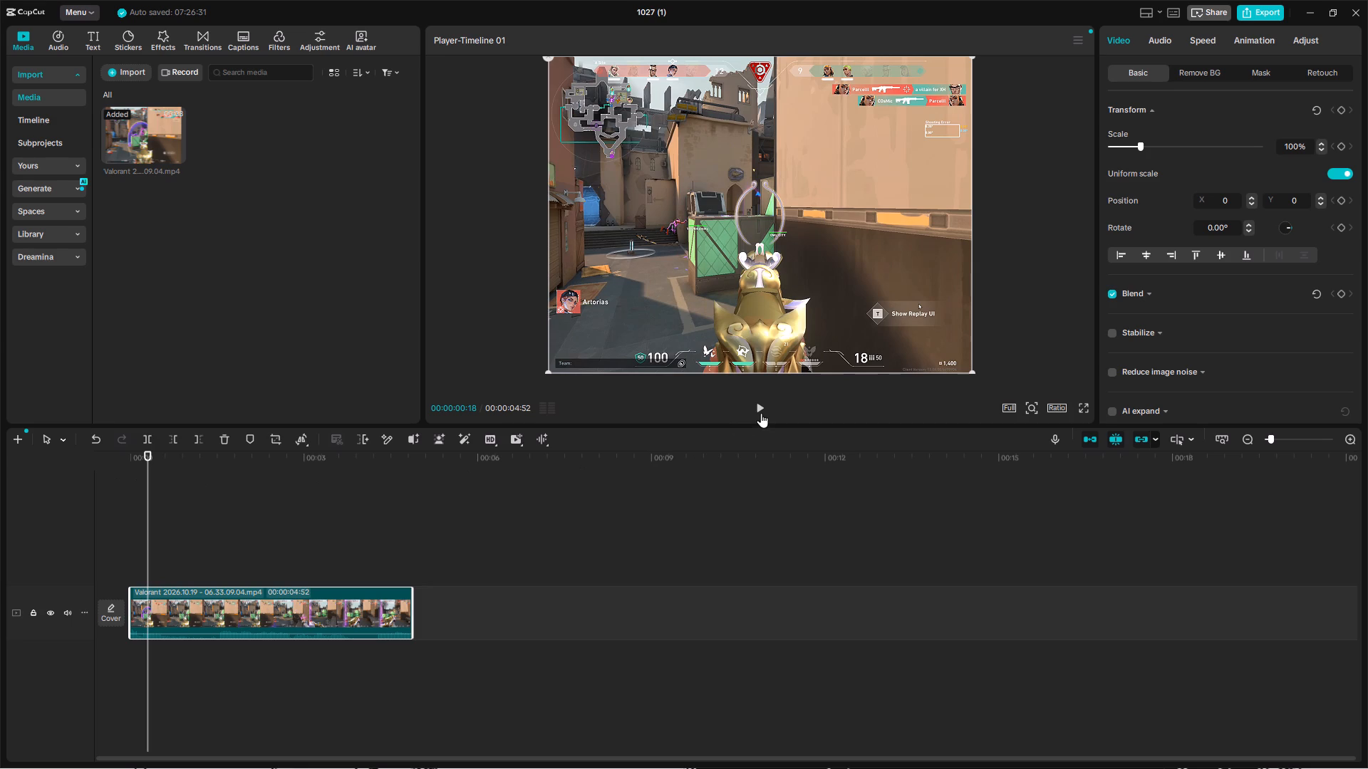
{"action": "double_click", "coordinate": [761, 413]}
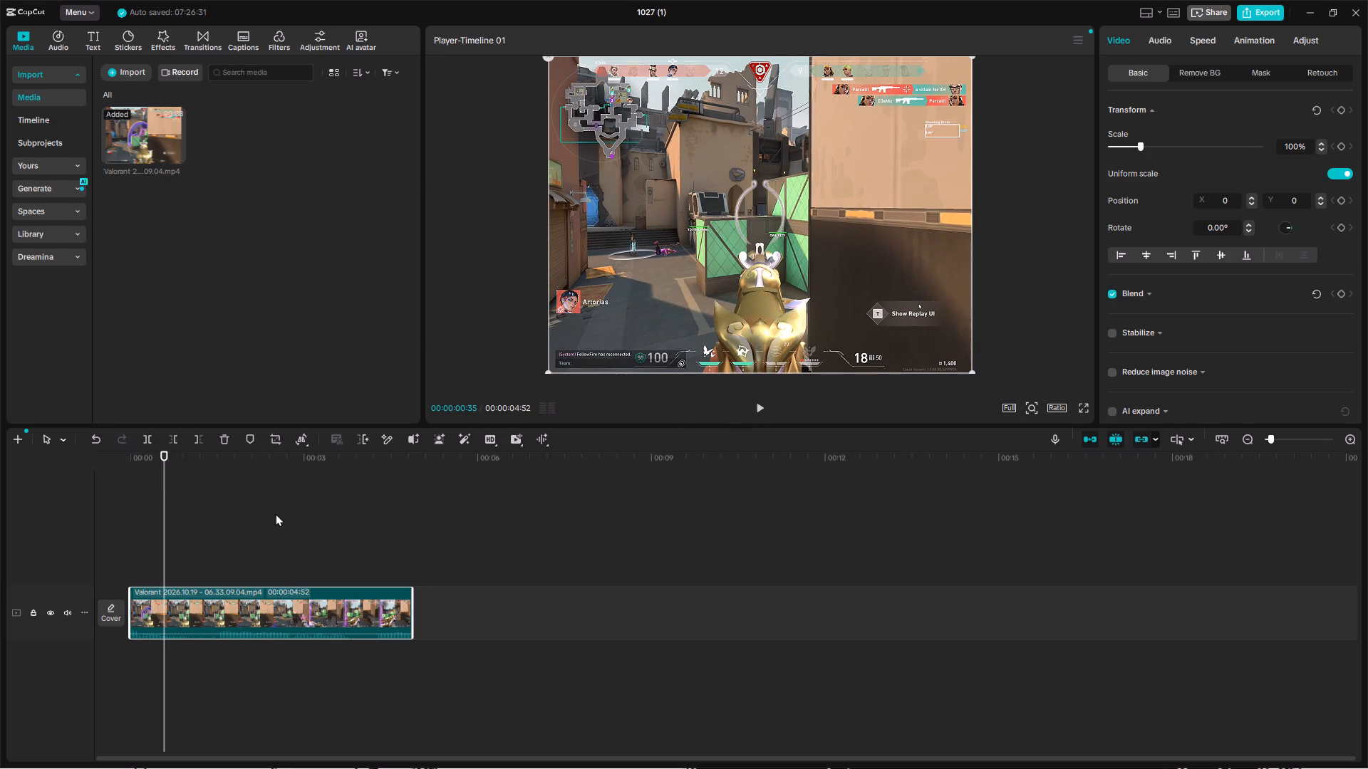
{"action": "left_click", "coordinate": [100, 438]}
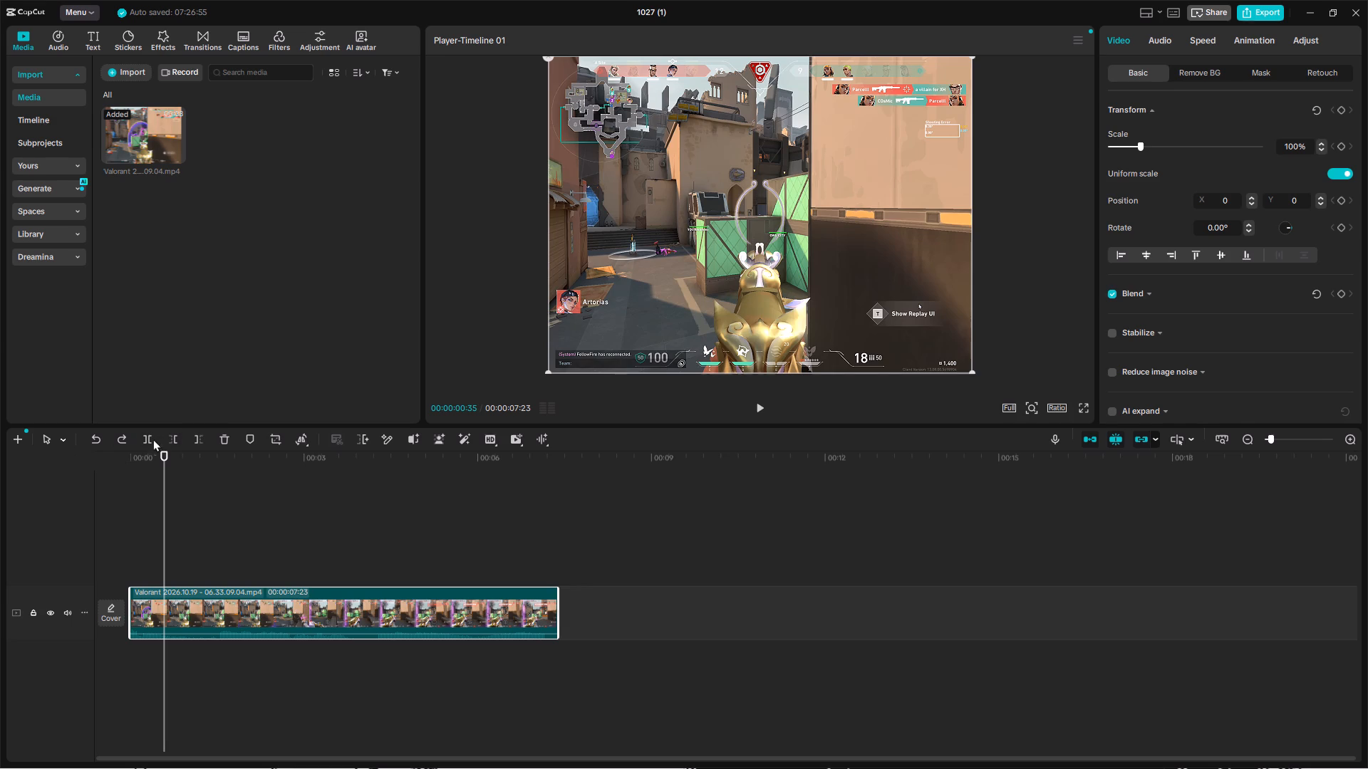
{"action": "left_click", "coordinate": [124, 441]}
{"action": "left_click", "coordinate": [176, 440]}
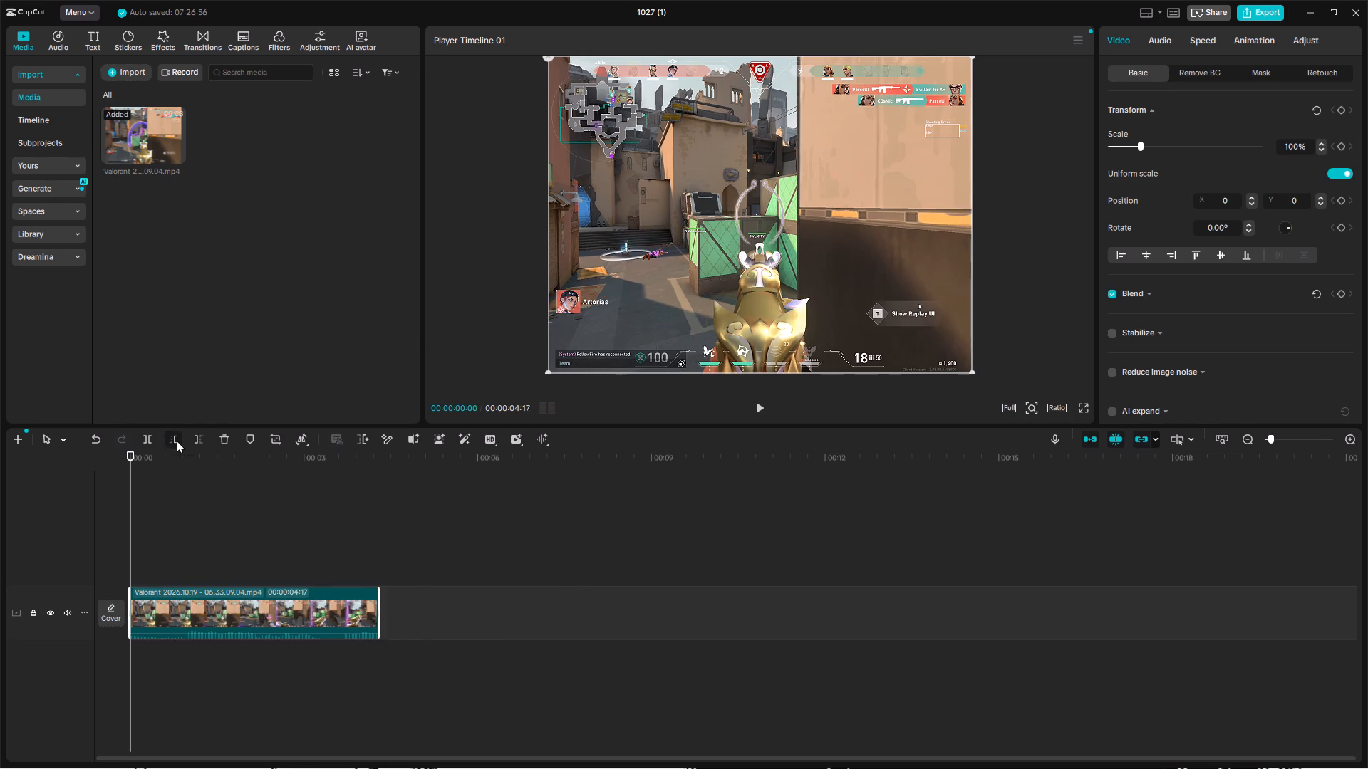
{"action": "left_click", "coordinate": [754, 402]}
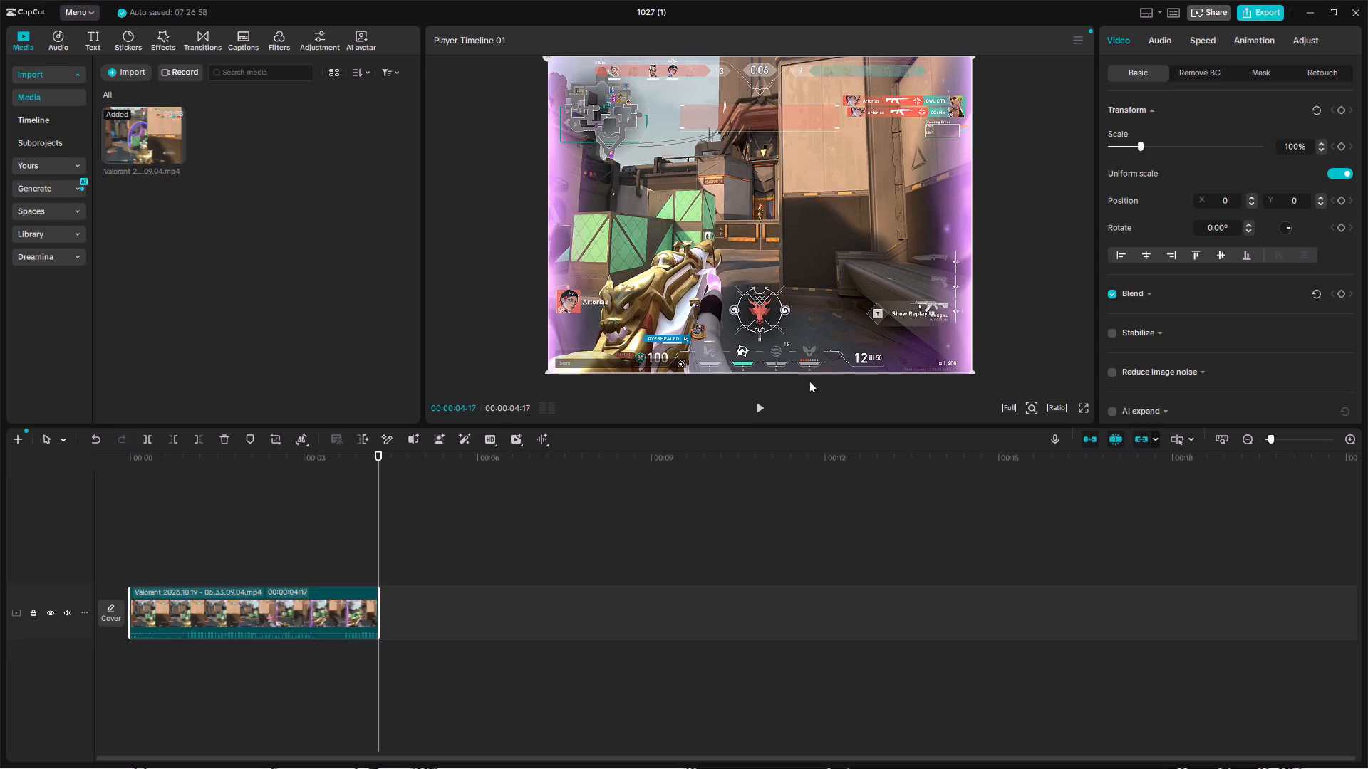
Export the highlight as 1027 (1)(14) in 1080P, H.264, mp4 at 60fps, and close the export dialog.
{"action": "left_click", "coordinate": [1255, 11]}
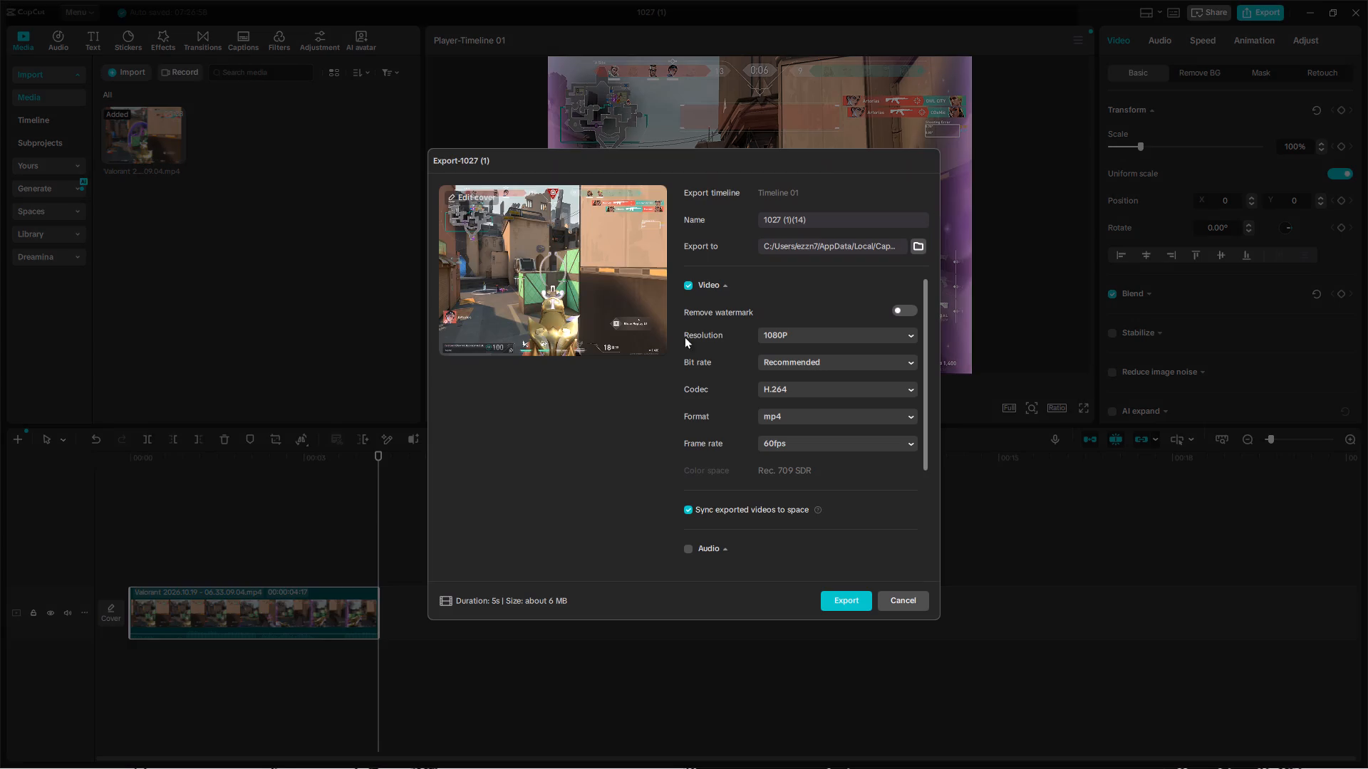
{"action": "left_click", "coordinate": [862, 604]}
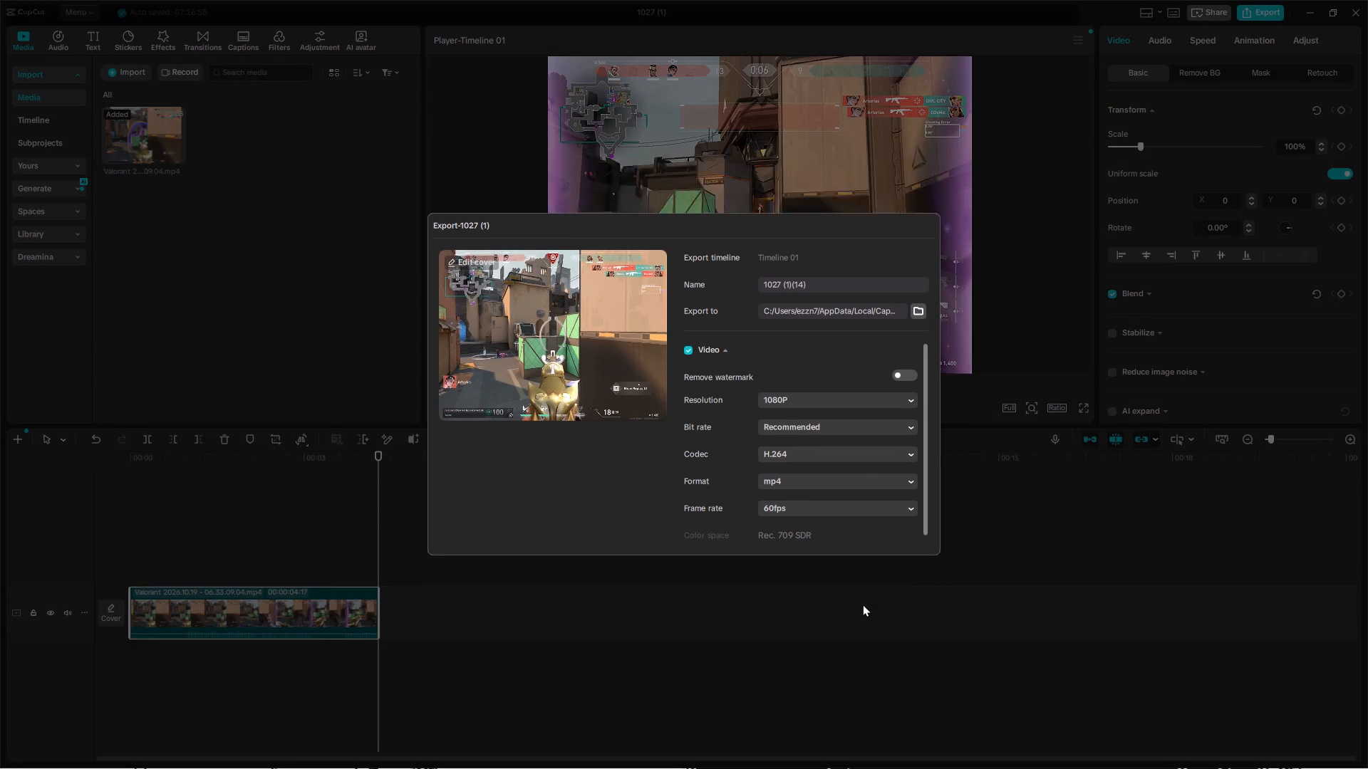
{"action": "left_click", "coordinate": [908, 588]}
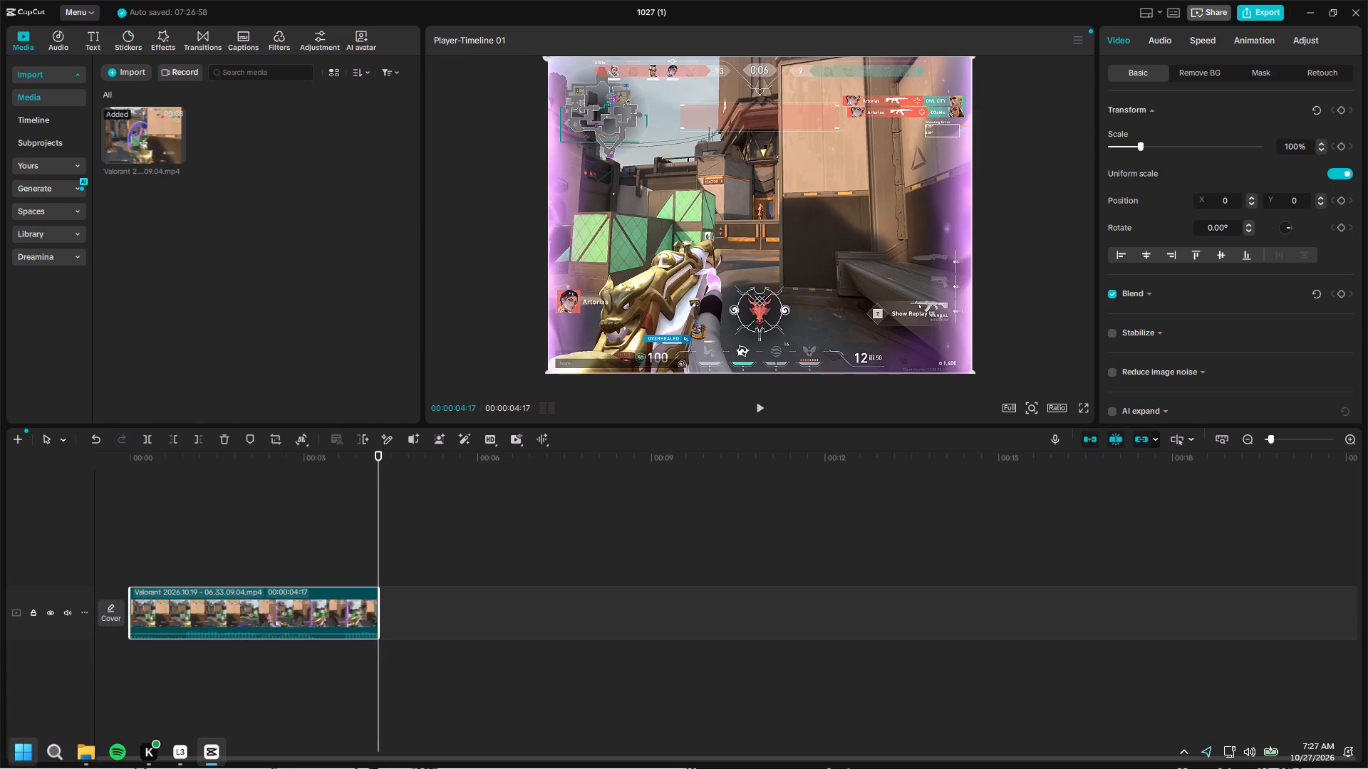
Delete the Valorant 06.33.09.04 clip from the project media together with its segment on the timeline.
{"action": "right_click", "coordinate": [165, 132]}
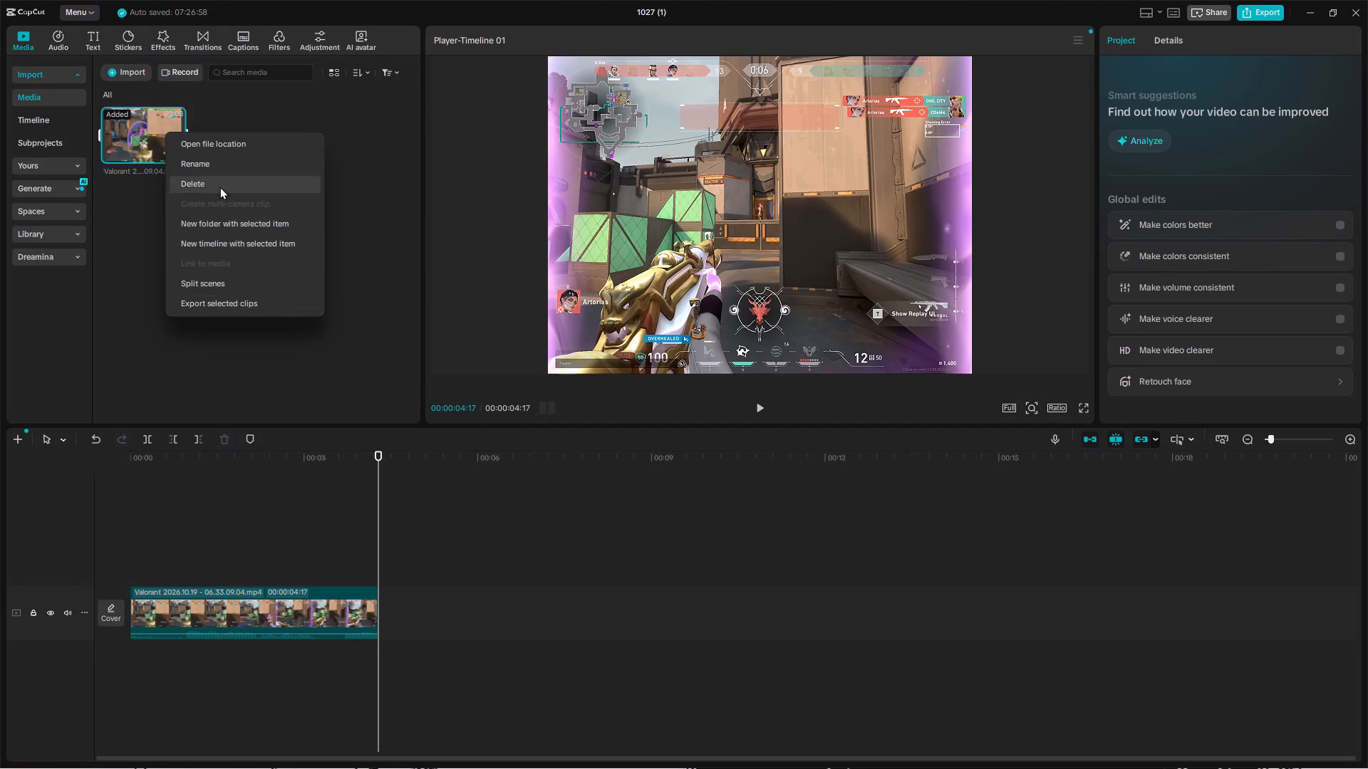
{"action": "left_click", "coordinate": [219, 187]}
{"action": "left_click", "coordinate": [596, 429]}
{"action": "left_click", "coordinate": [608, 445]}
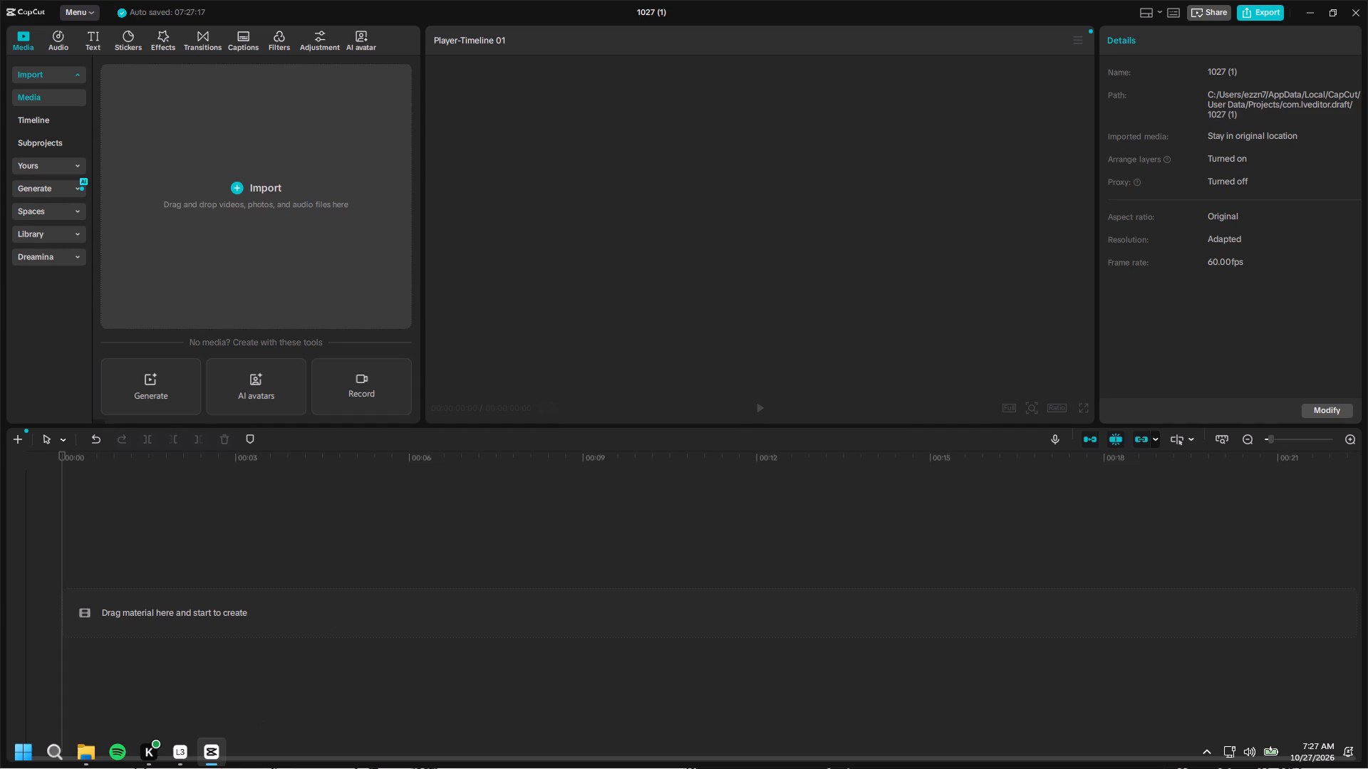
Bring the Valorant 2026.10.21 - 04.03.15.02 clip from File Explorer onto CapCut's empty timeline.
{"action": "left_click", "coordinate": [81, 694]}
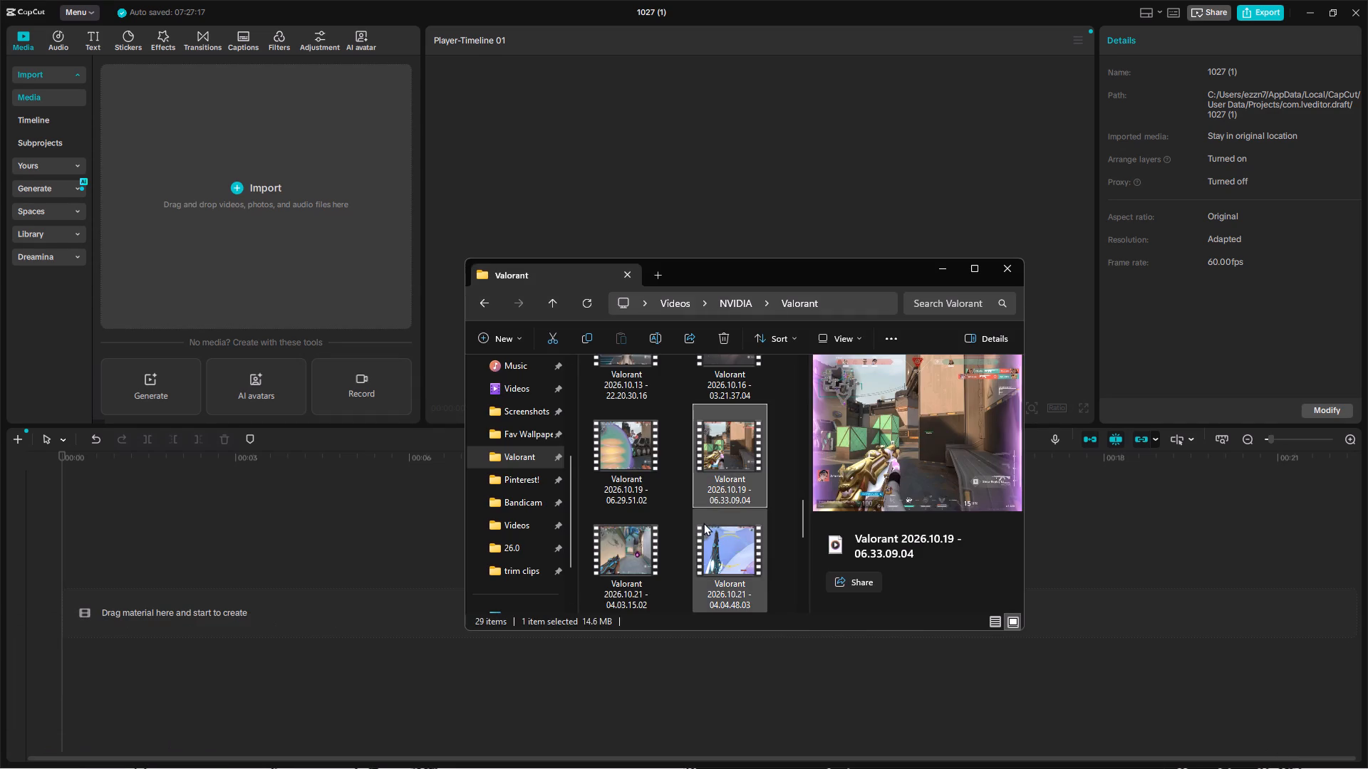
{"action": "scroll", "coordinate": [722, 496], "scroll_direction": "down", "scroll_amount": 1}
{"action": "left_click_drag", "start_coordinate": [633, 458], "coordinate": [614, 482]}
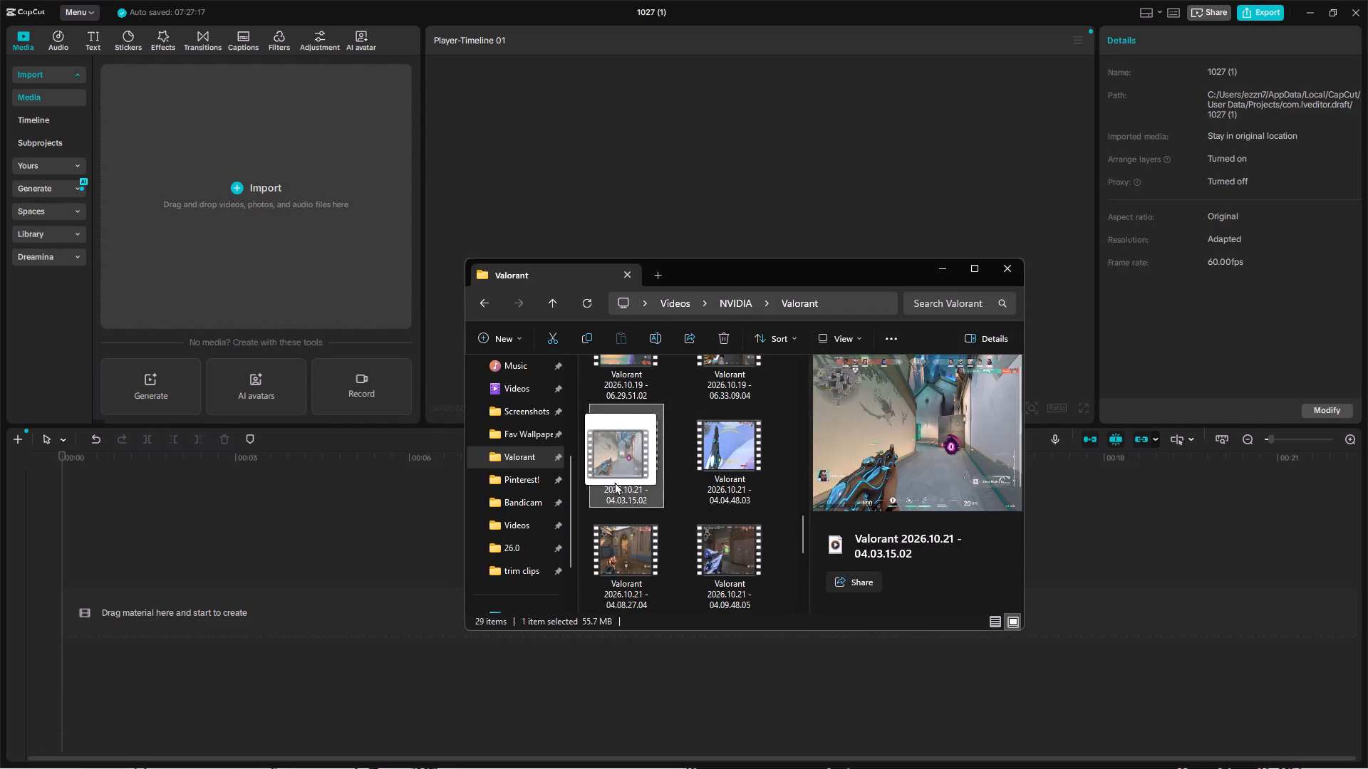
{"action": "left_click_drag", "start_coordinate": [614, 482], "coordinate": [117, 622]}
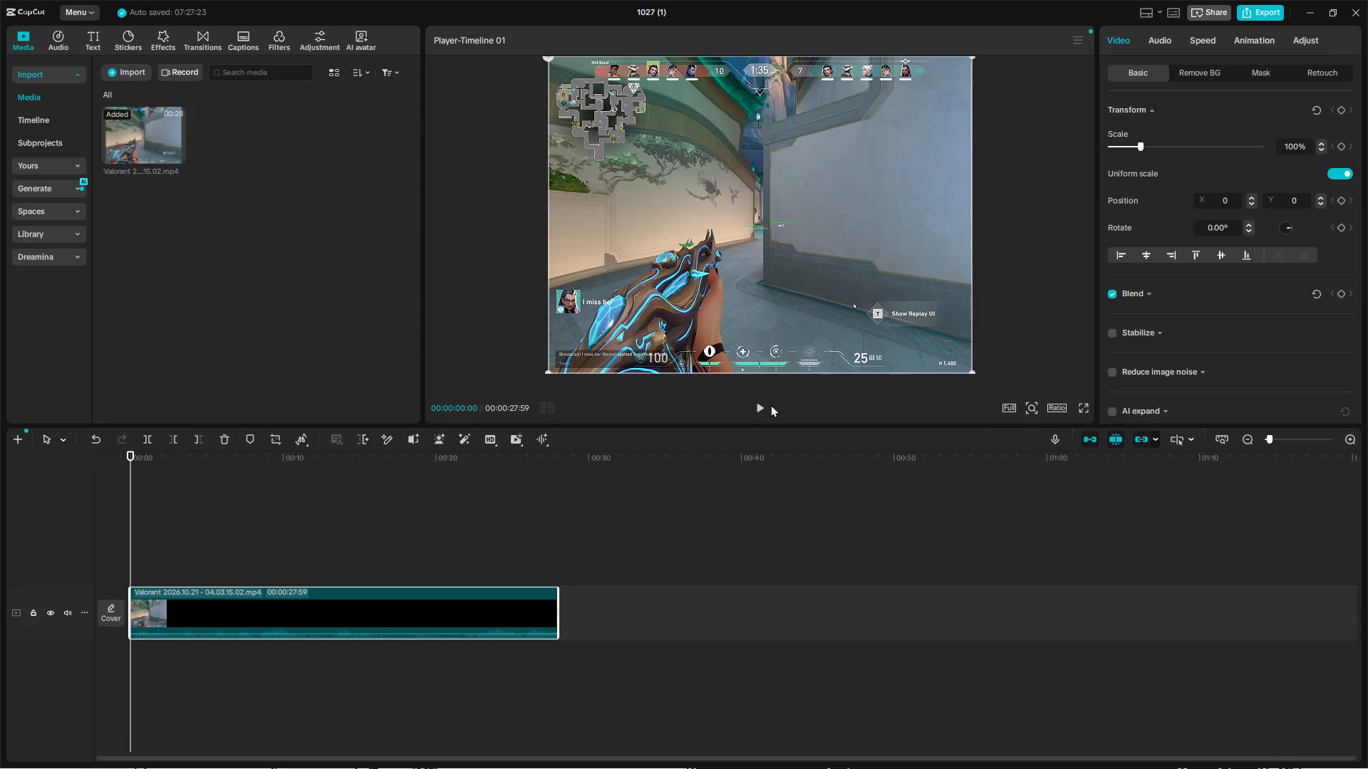
Play the Valorant 2026.10.21 - 04.03.15.02 clip repeatedly from the start to examine the opening fights for cut points.
{"action": "left_click", "coordinate": [762, 407]}
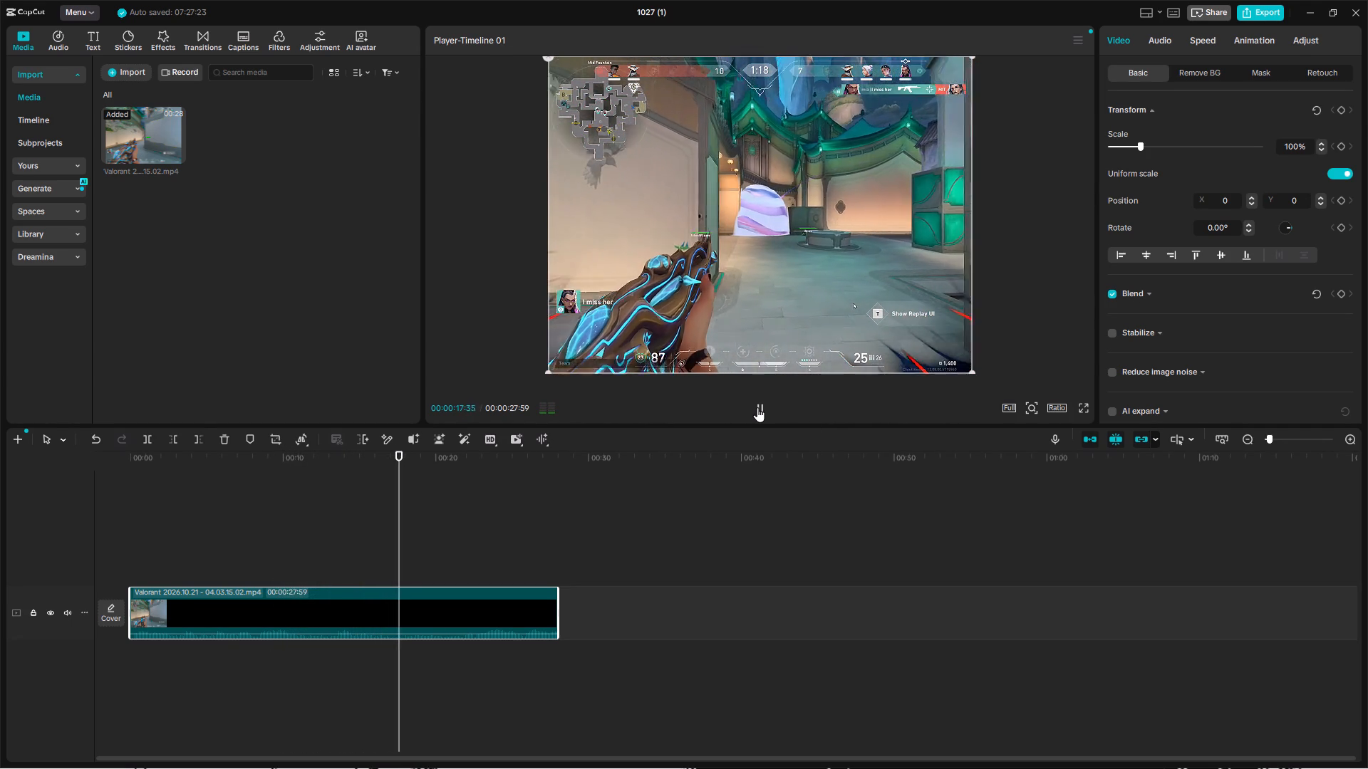
{"action": "left_click_drag", "start_coordinate": [413, 451], "coordinate": [136, 488]}
{"action": "left_click_drag", "start_coordinate": [133, 456], "coordinate": [110, 454]}
{"action": "left_click", "coordinate": [766, 410]}
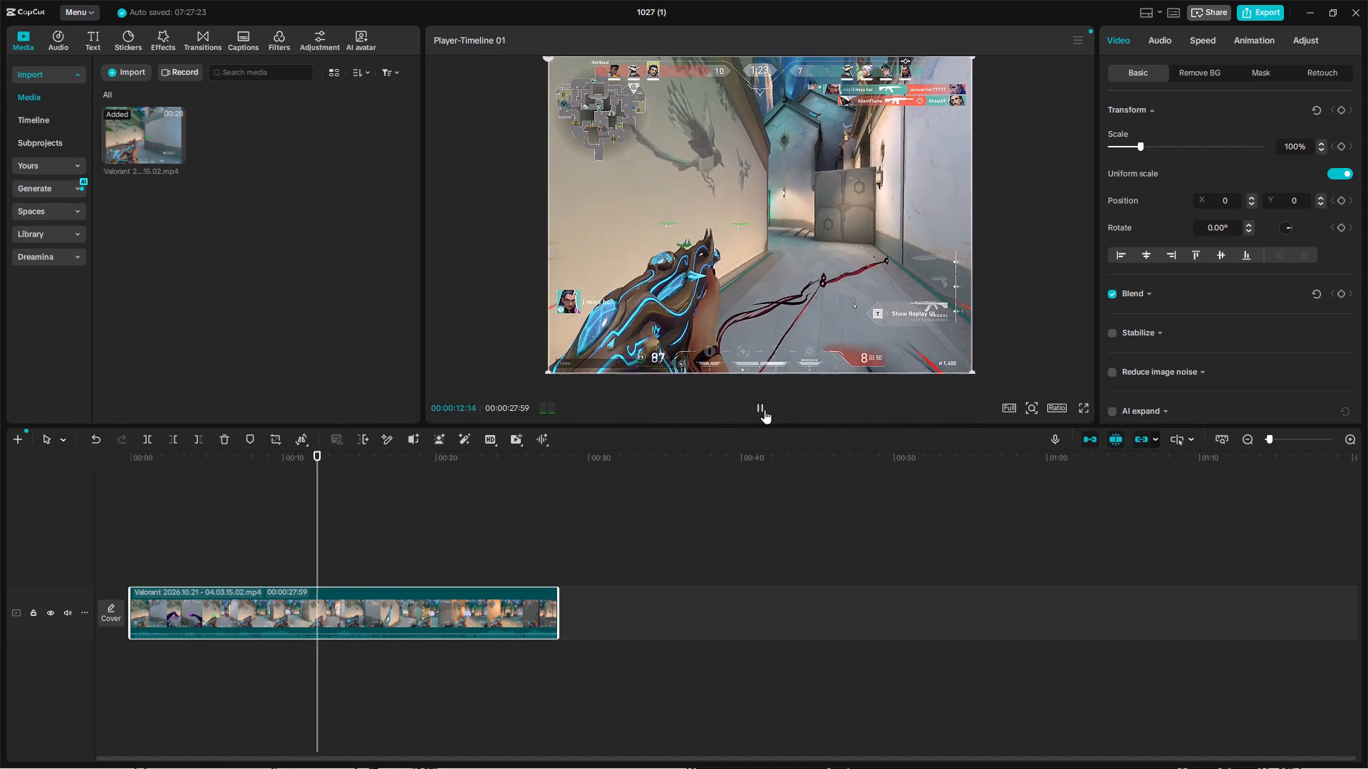
{"action": "left_click", "coordinate": [765, 409]}
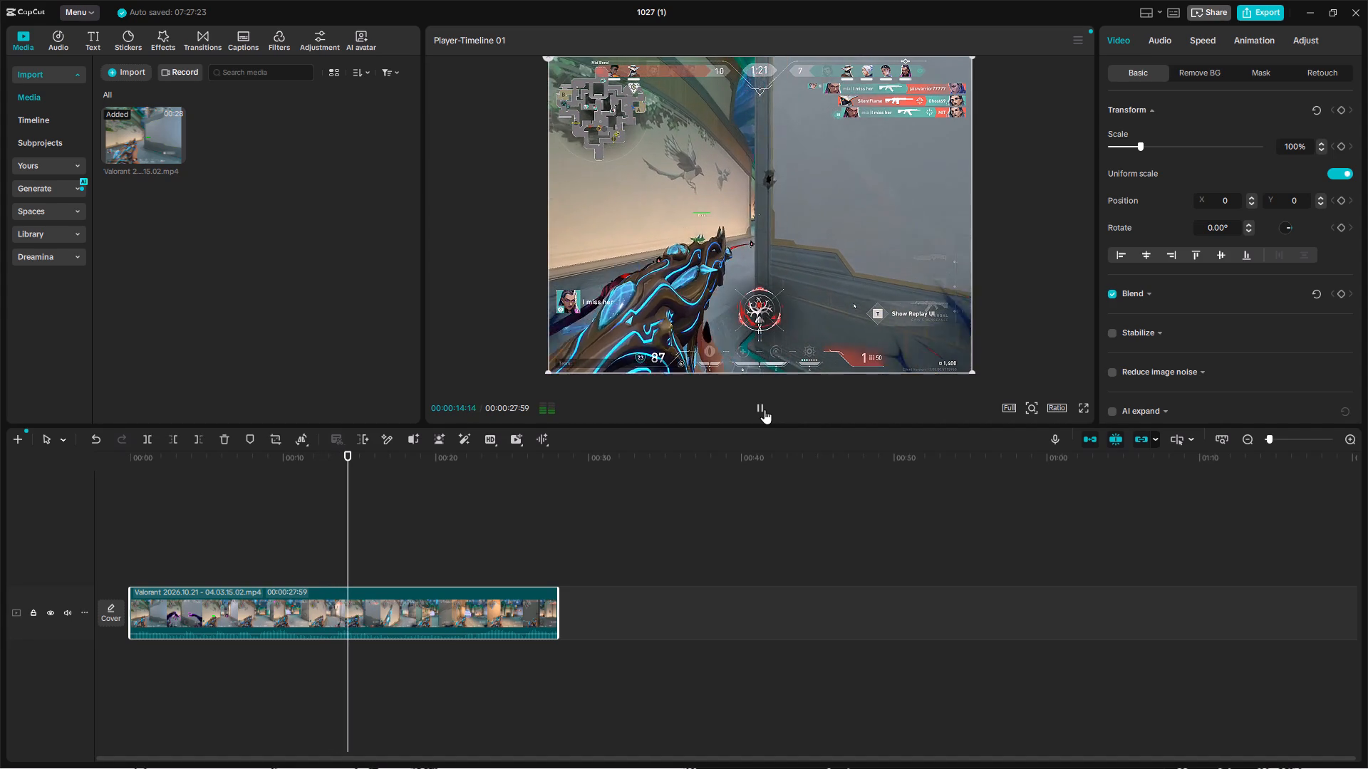
{"action": "left_click_drag", "start_coordinate": [351, 456], "coordinate": [113, 509]}
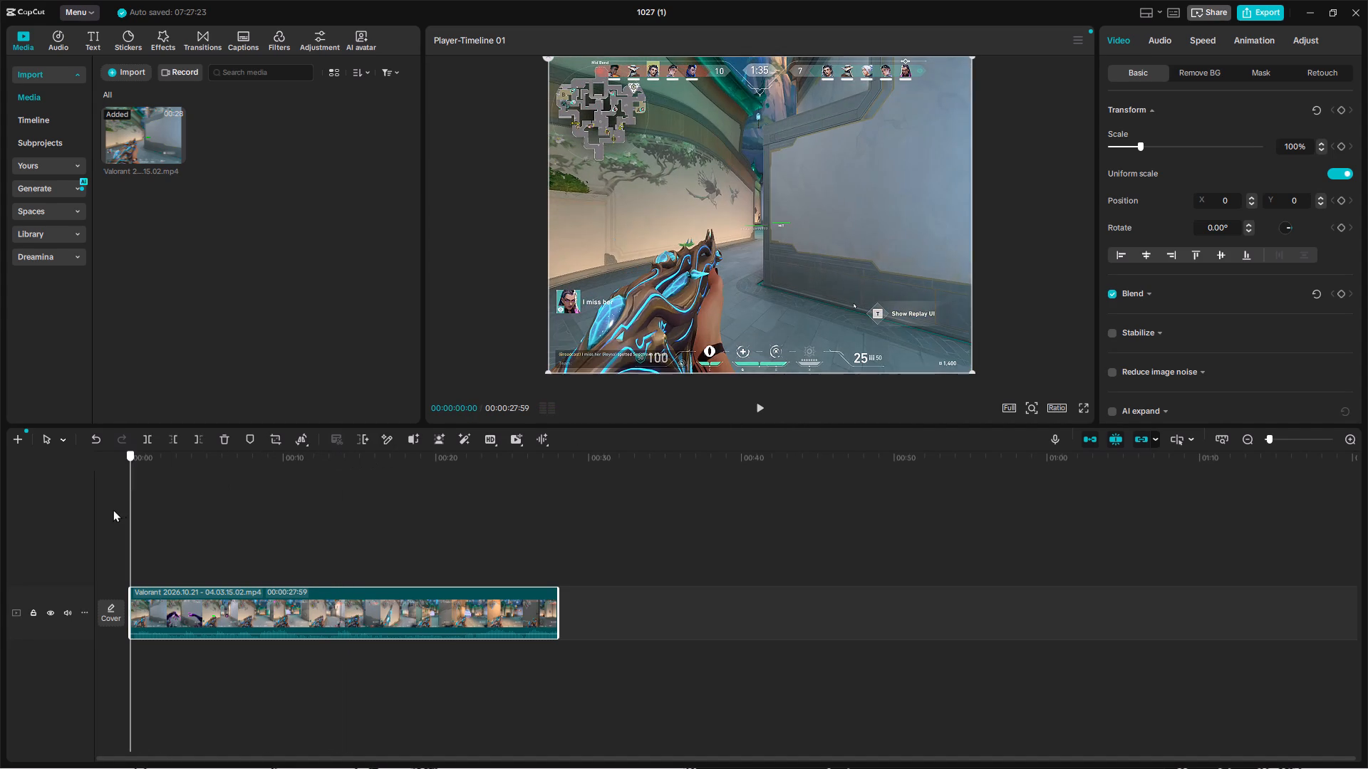
{"action": "left_click_drag", "start_coordinate": [113, 509], "coordinate": [109, 510]}
{"action": "left_click", "coordinate": [765, 423]}
{"action": "left_click", "coordinate": [763, 412]}
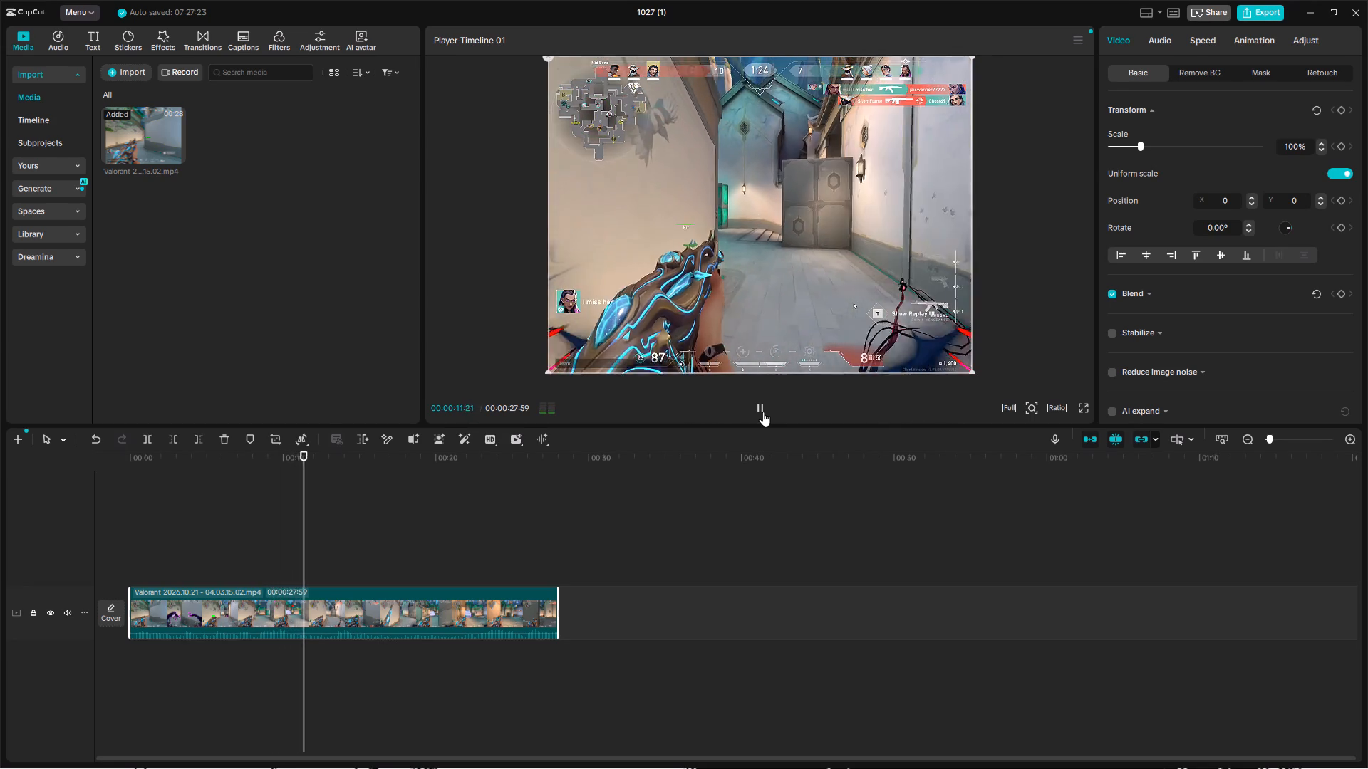
{"action": "left_click", "coordinate": [763, 412]}
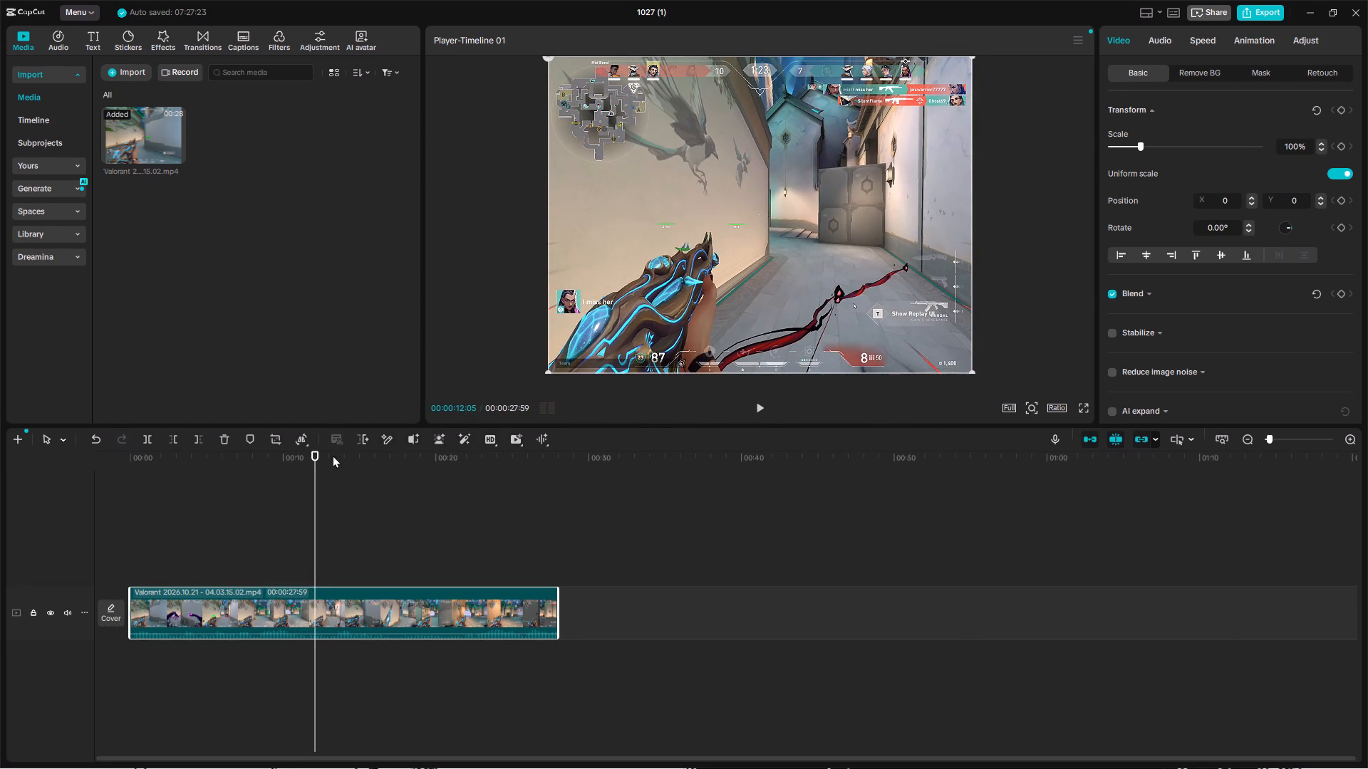
Scrub and replay the footage between about 4 and 12 seconds, and split the clip at 00:00:10:04.
{"action": "left_click_drag", "start_coordinate": [318, 455], "coordinate": [304, 456]}
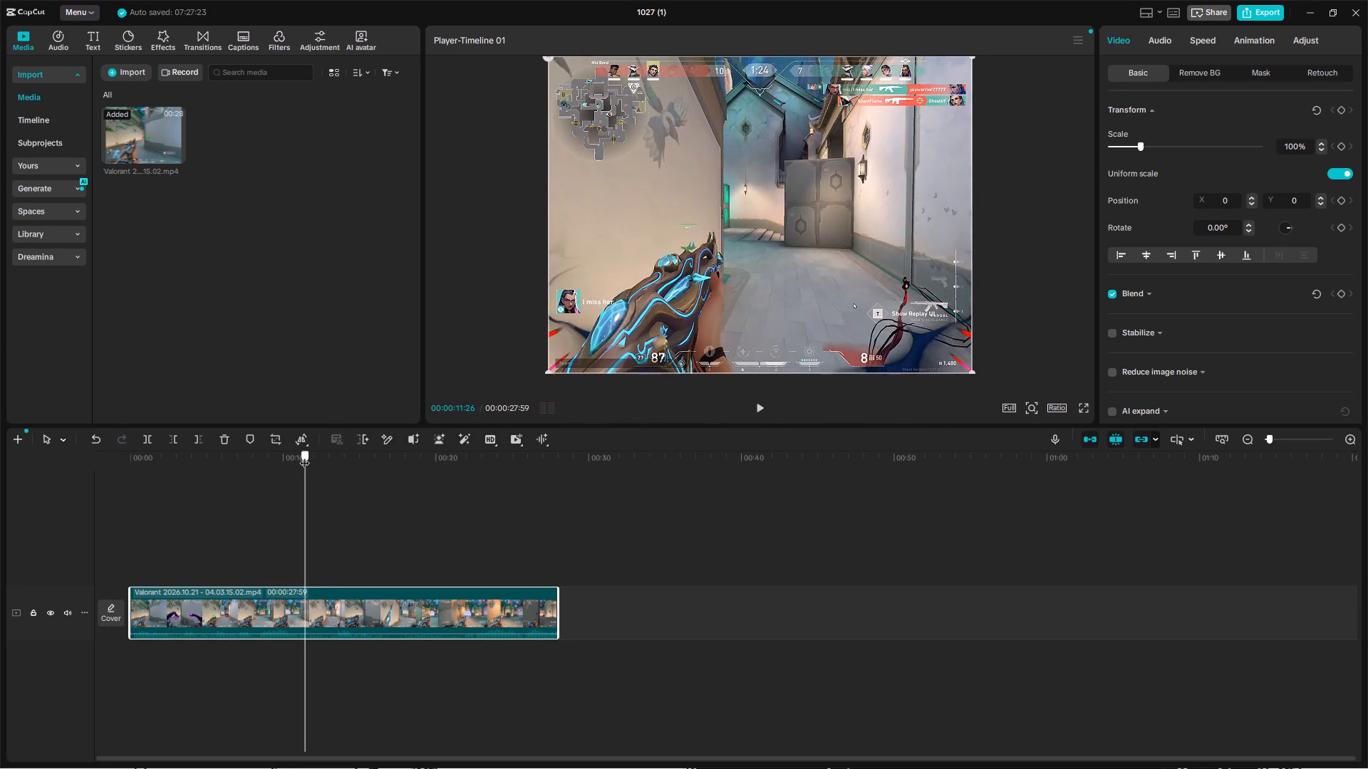
{"action": "left_click_drag", "start_coordinate": [304, 456], "coordinate": [281, 456]}
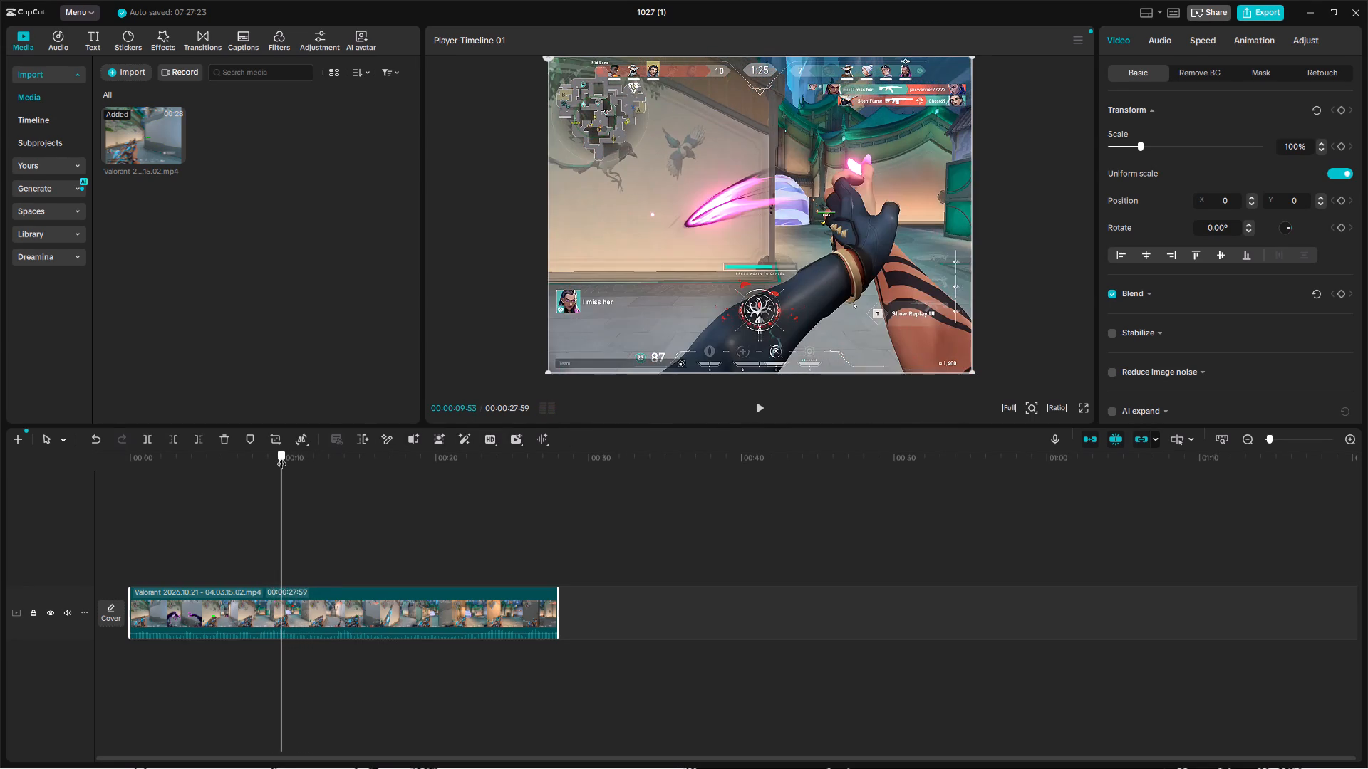
{"action": "left_click_drag", "start_coordinate": [281, 456], "coordinate": [273, 457]}
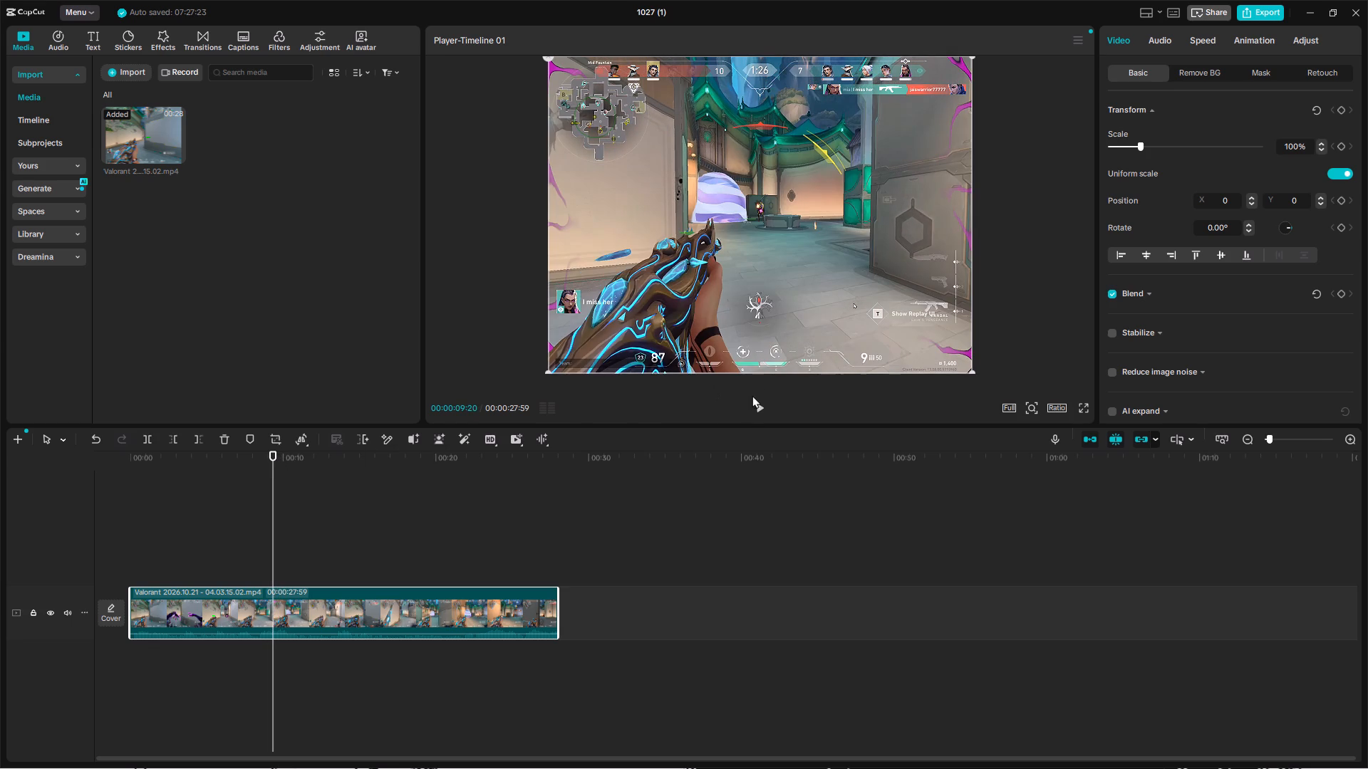
{"action": "left_click", "coordinate": [755, 402]}
{"action": "left_click", "coordinate": [755, 403]}
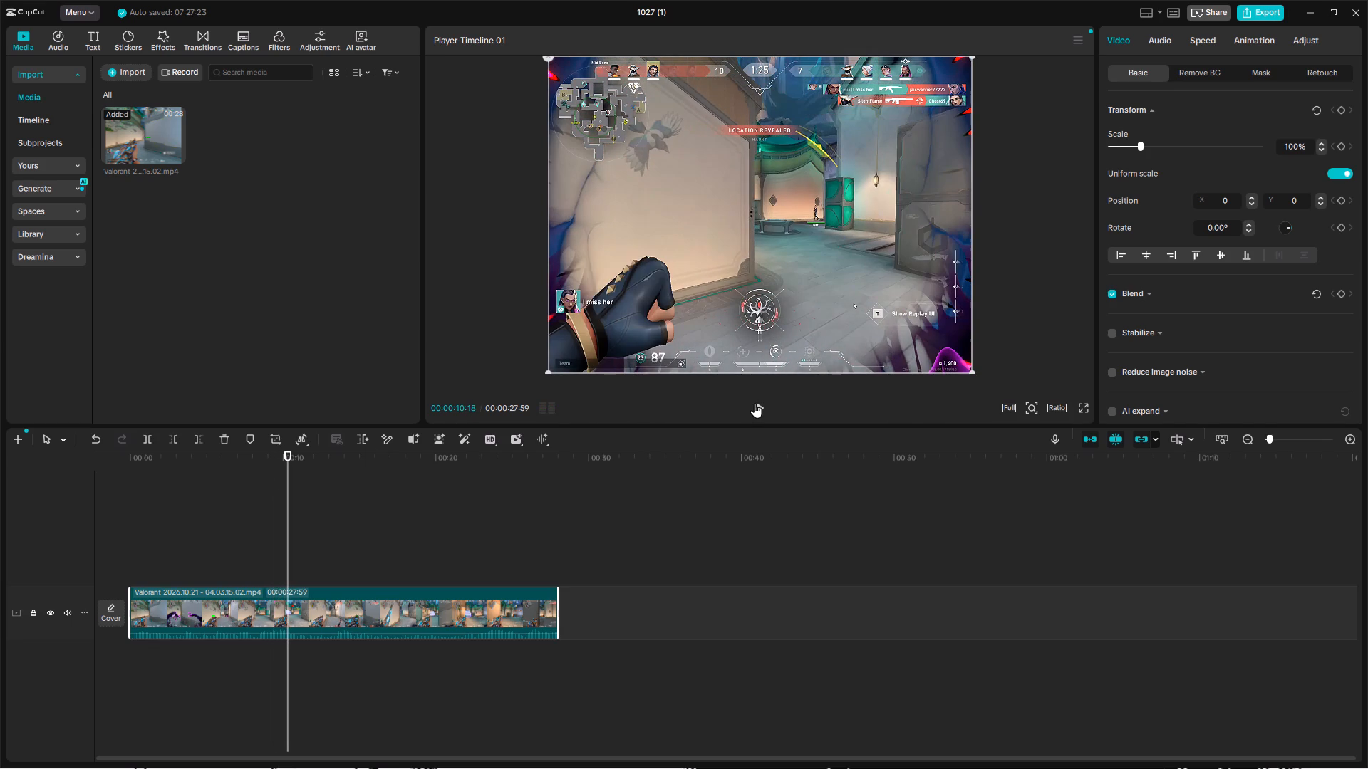
{"action": "left_click", "coordinate": [755, 403]}
{"action": "left_click", "coordinate": [755, 403]}
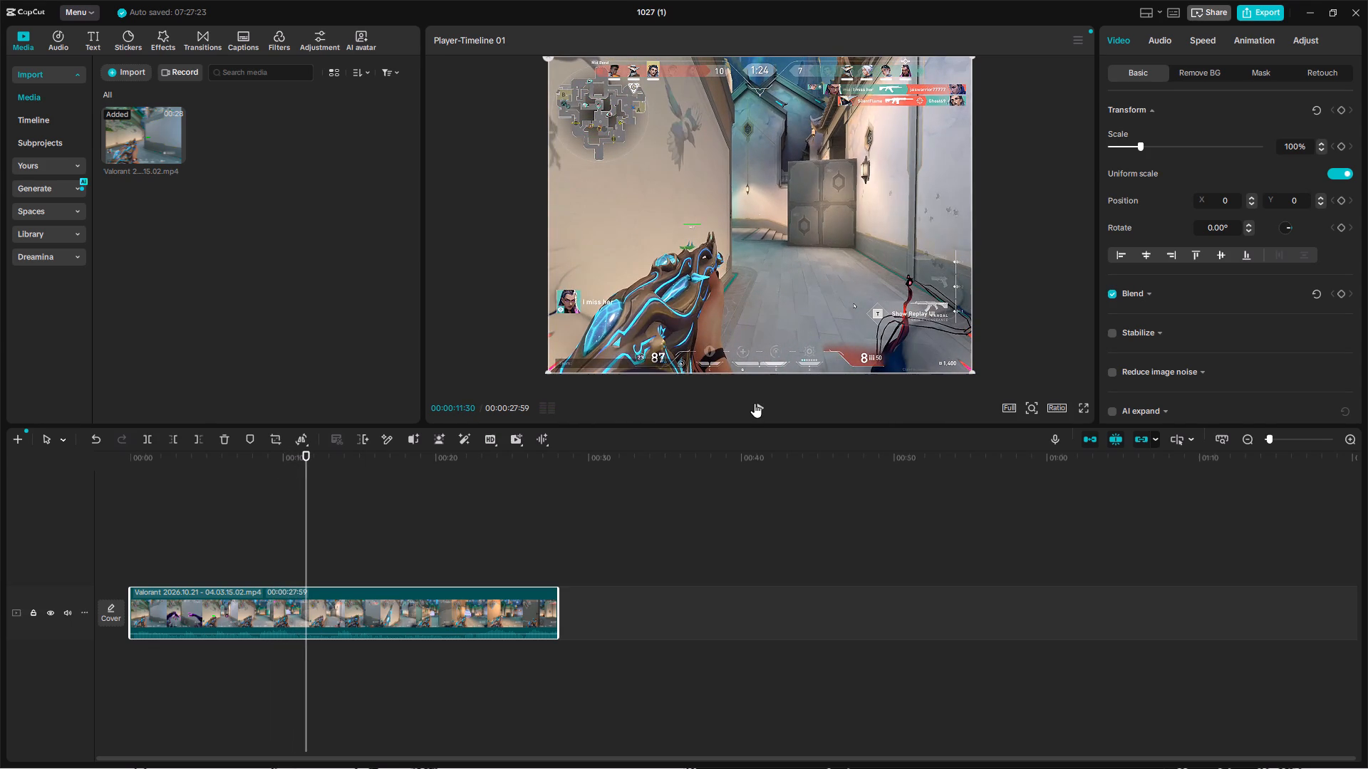
{"action": "left_click_drag", "start_coordinate": [303, 453], "coordinate": [192, 470]}
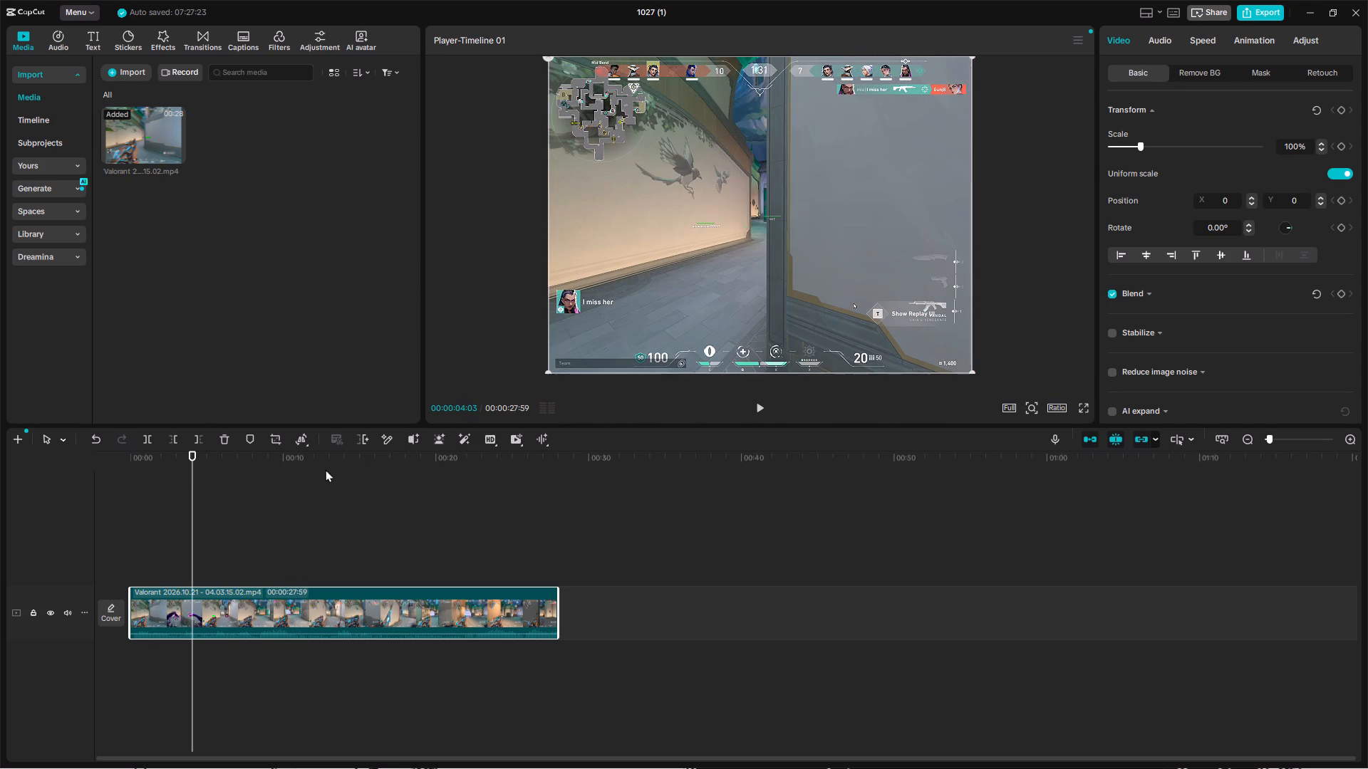
{"action": "left_click", "coordinate": [754, 407]}
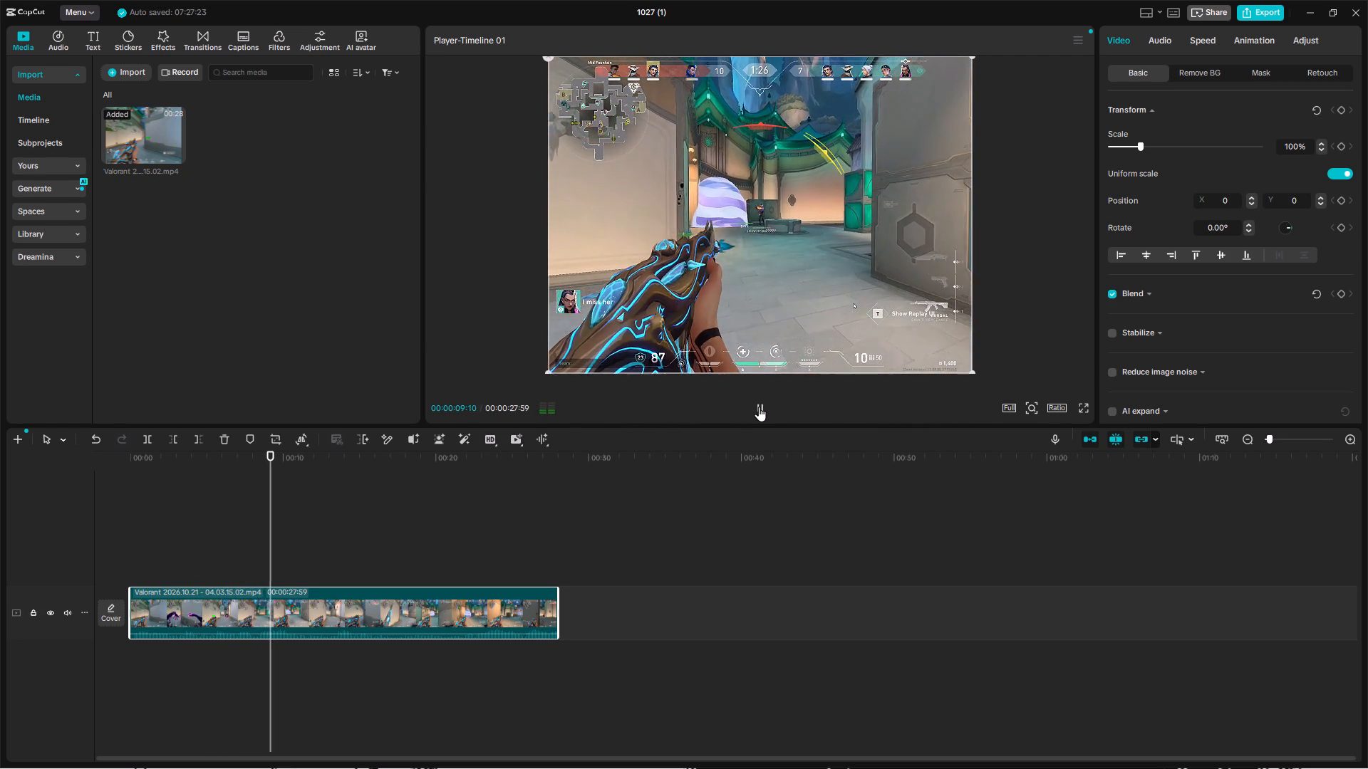
{"action": "left_click", "coordinate": [759, 407]}
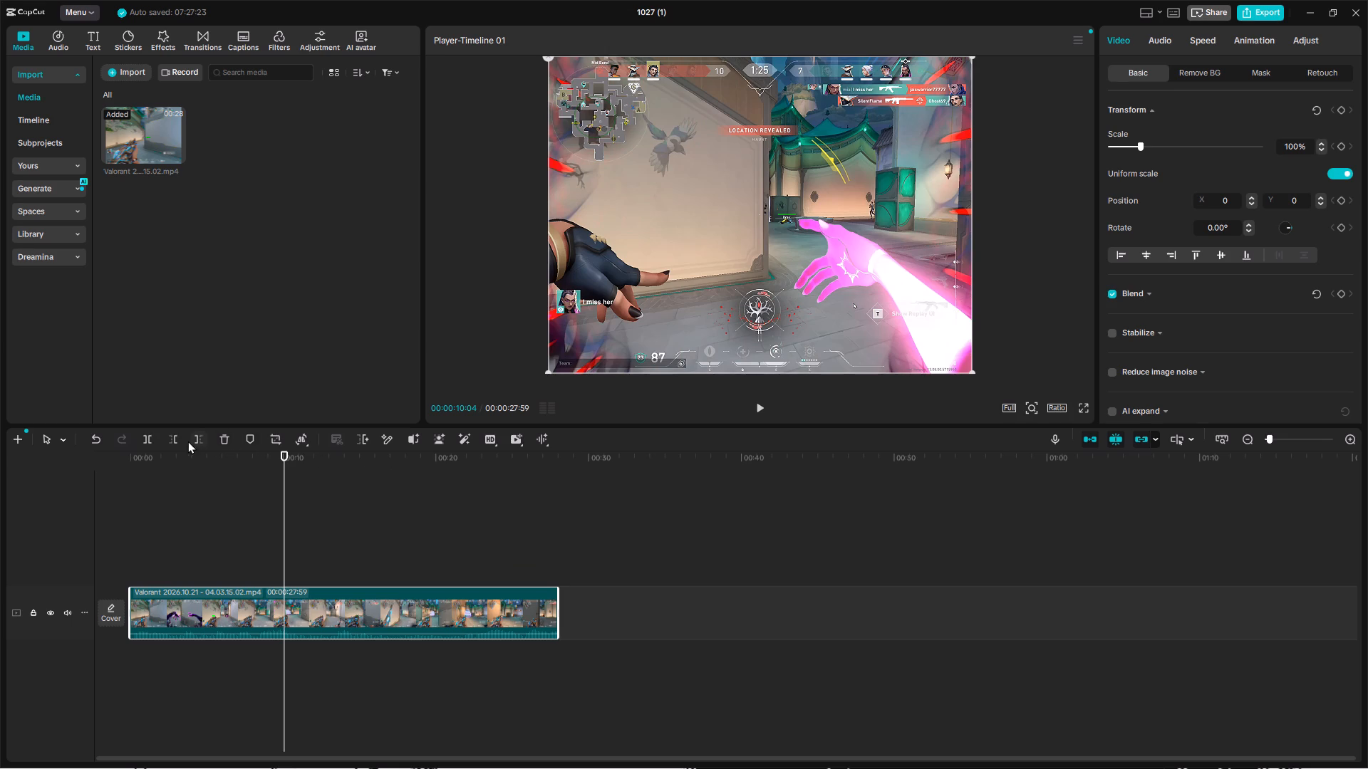
{"action": "left_click", "coordinate": [145, 443]}
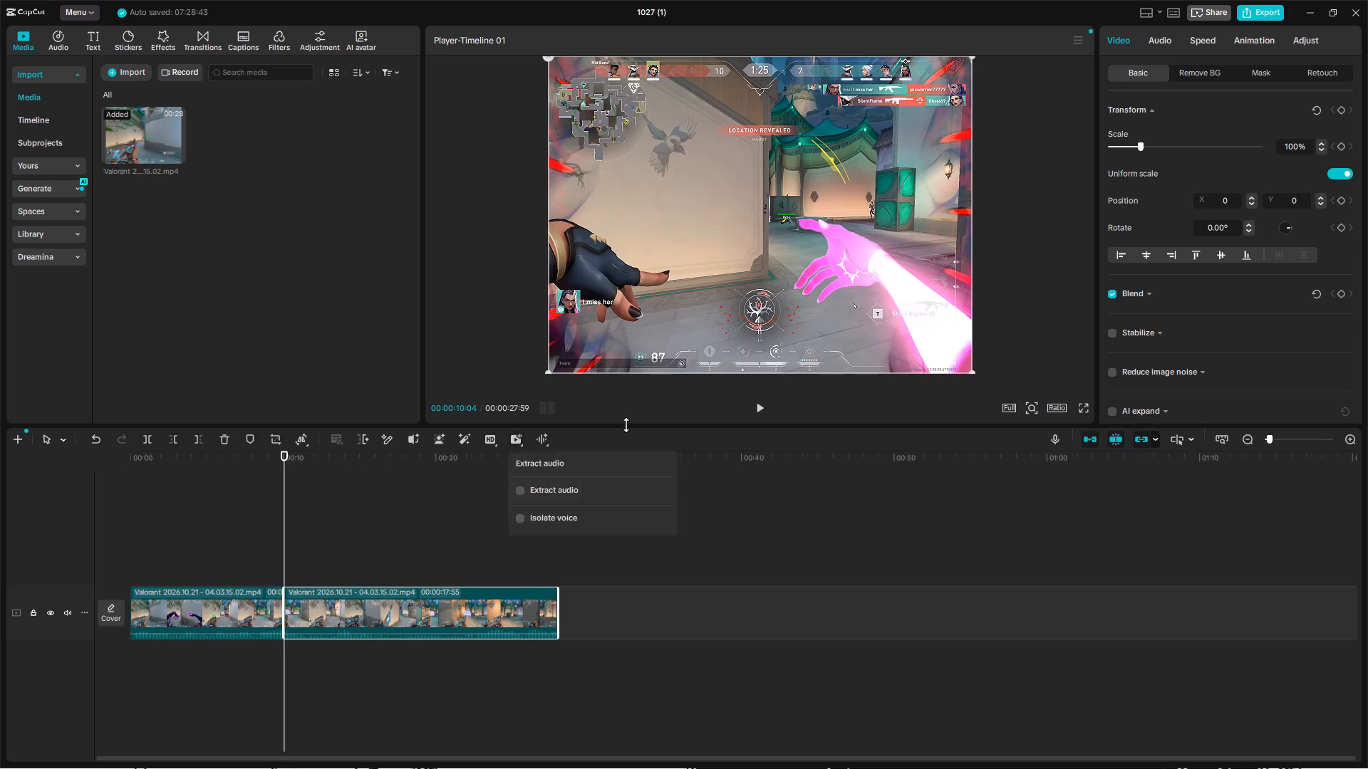
Play past the split and trim off the start of the second segment up to 00:00:12:44.
{"action": "left_click", "coordinate": [759, 402]}
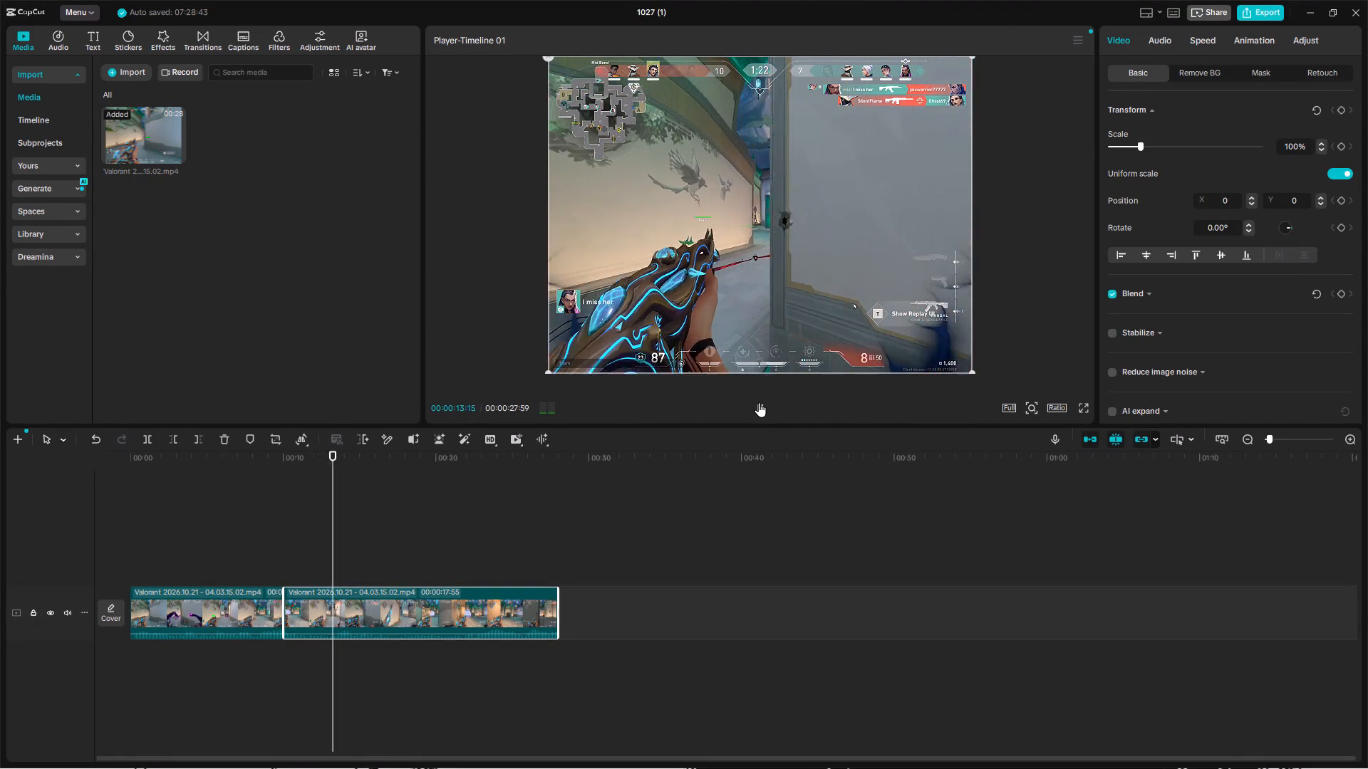
{"action": "left_click", "coordinate": [759, 402]}
{"action": "left_click_drag", "start_coordinate": [346, 451], "coordinate": [343, 453]}
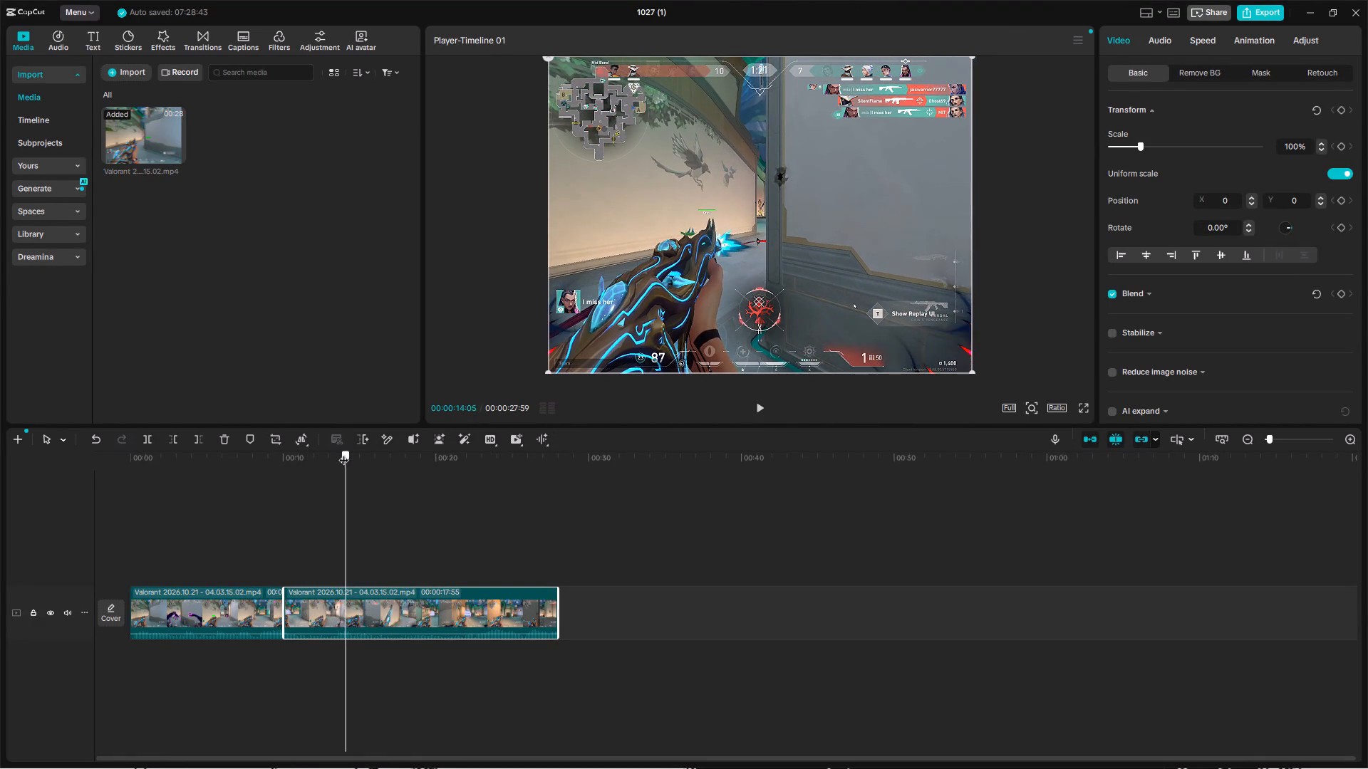
{"action": "left_click_drag", "start_coordinate": [343, 453], "coordinate": [325, 455]}
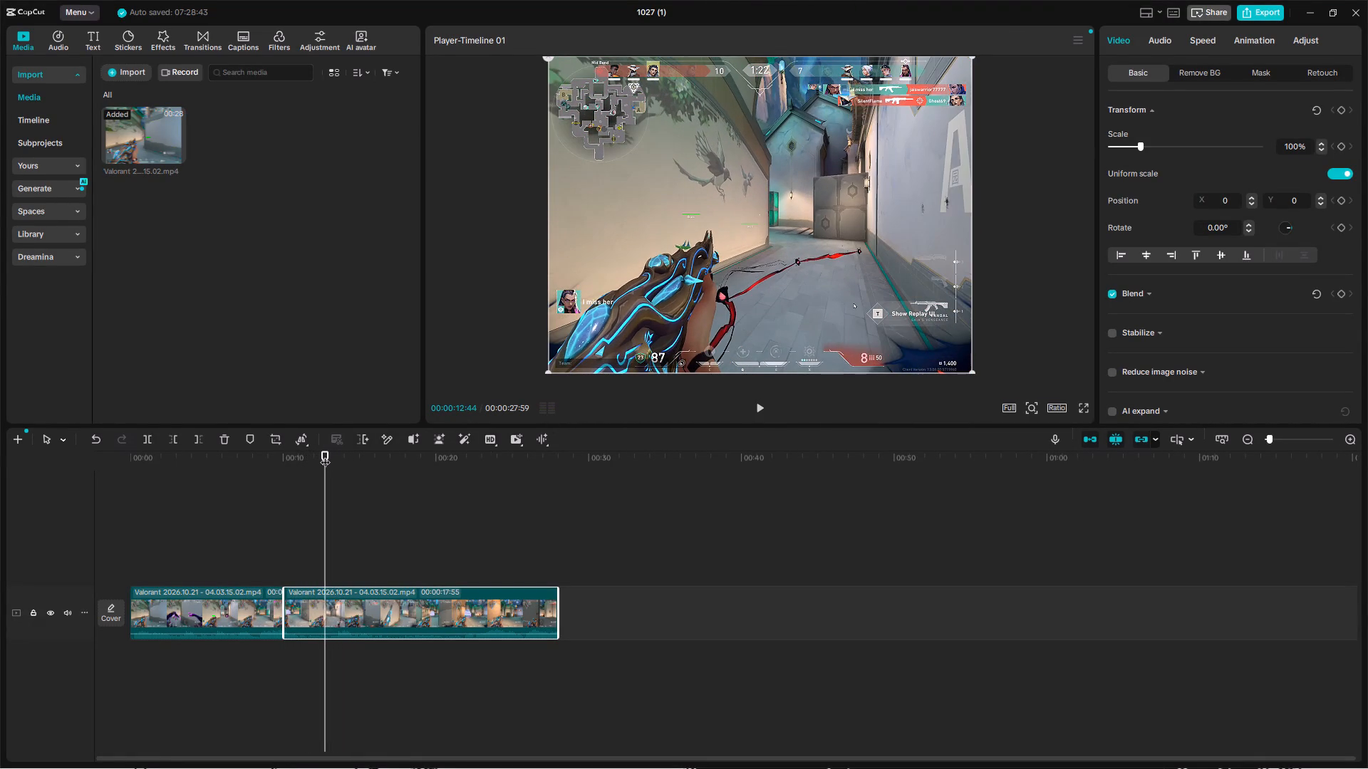
{"action": "left_click", "coordinate": [172, 438]}
Review the shortened timeline from the start and across the join, and split the second segment at 00:00:11:48.
{"action": "left_click_drag", "start_coordinate": [281, 459], "coordinate": [106, 490]}
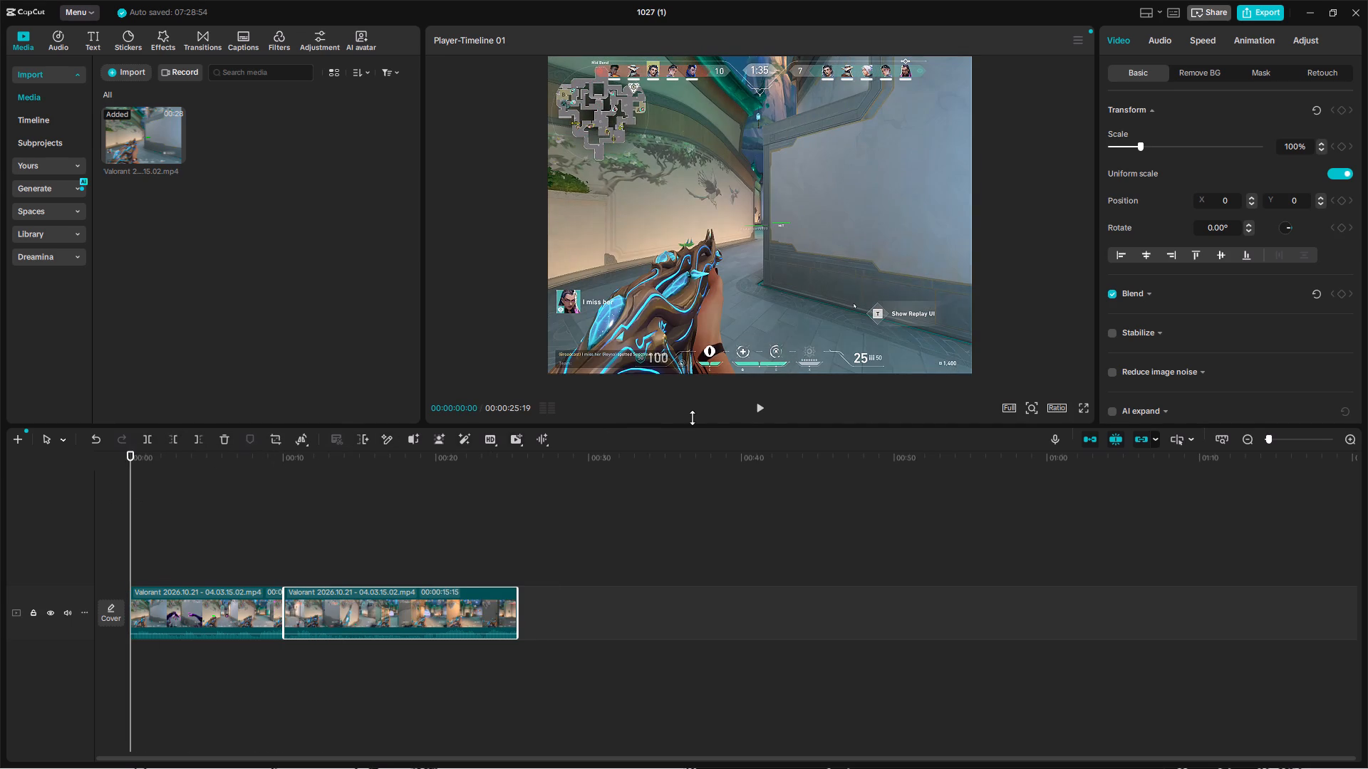
{"action": "left_click", "coordinate": [746, 412]}
{"action": "left_click", "coordinate": [768, 408]}
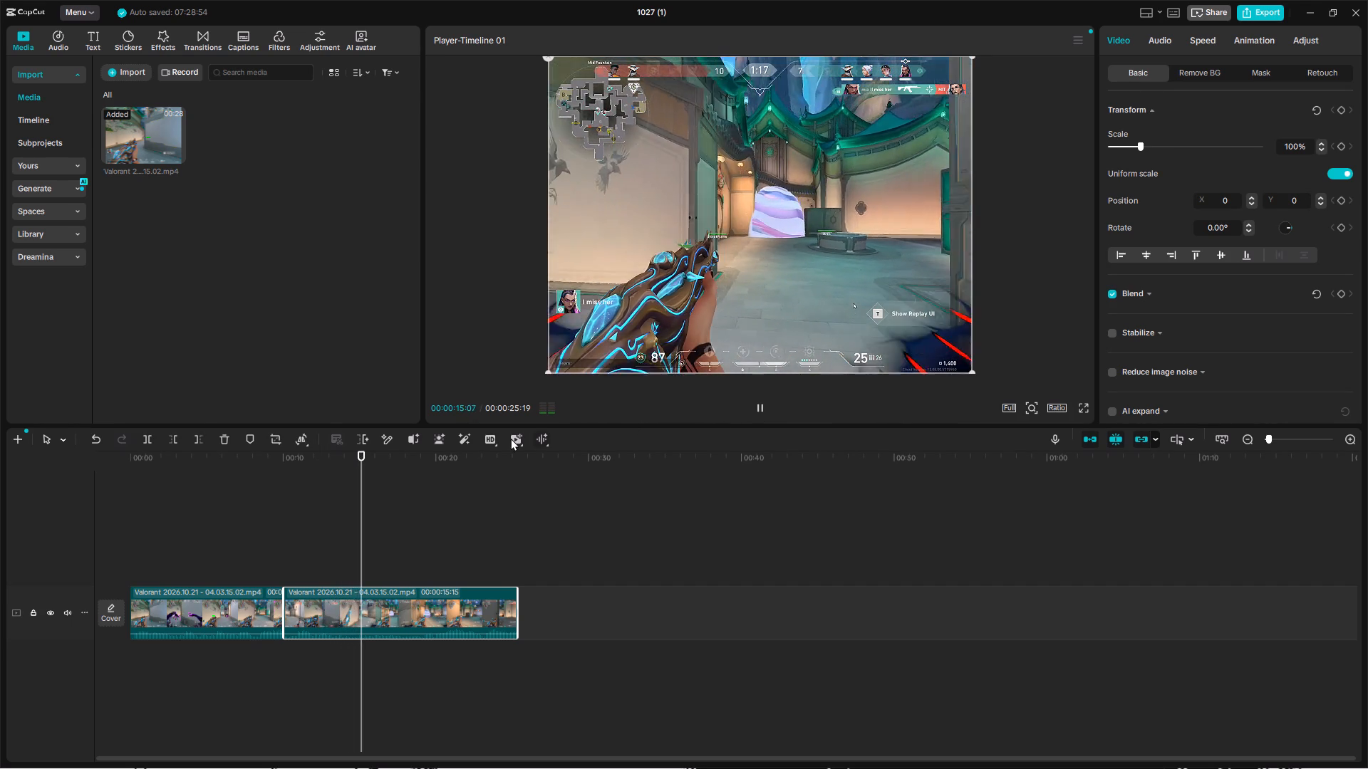
{"action": "left_click_drag", "start_coordinate": [373, 454], "coordinate": [289, 455]}
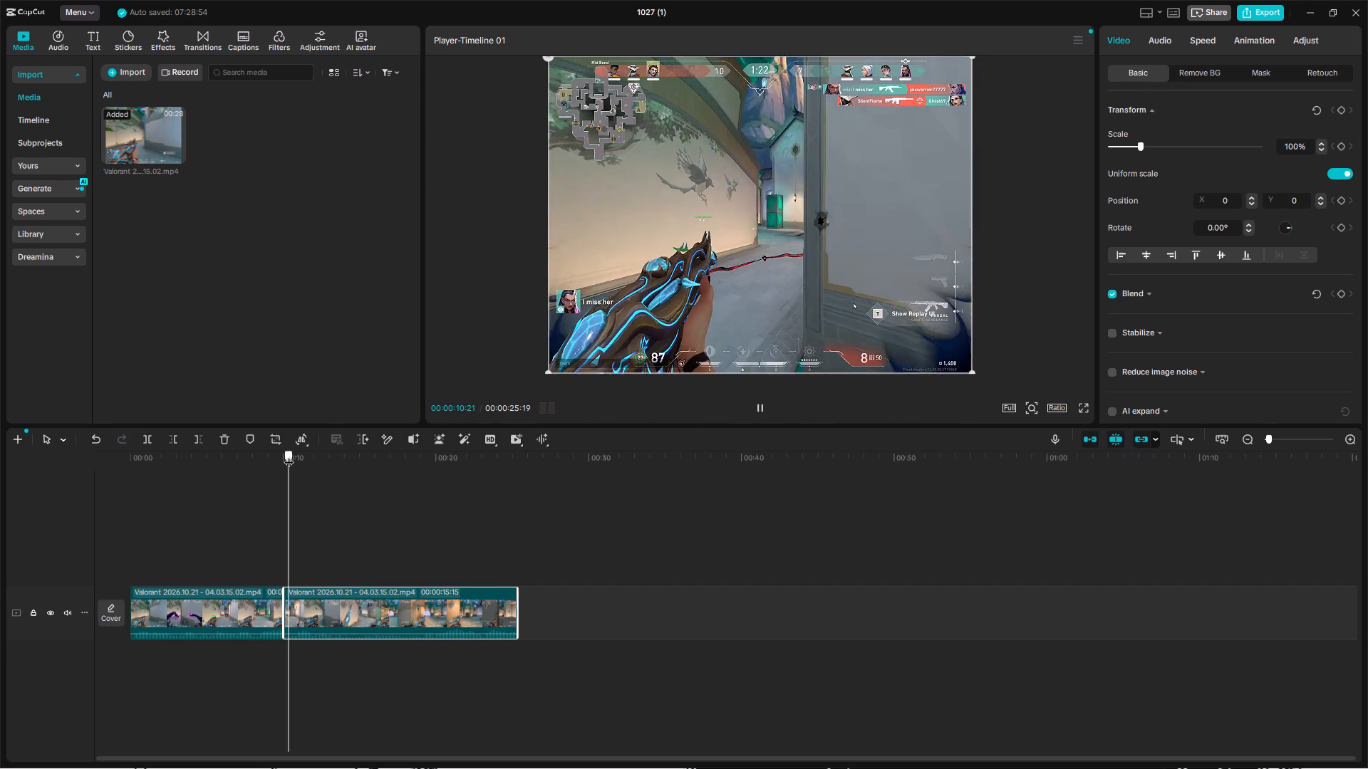
{"action": "left_click_drag", "start_coordinate": [289, 455], "coordinate": [306, 455]}
{"action": "left_click", "coordinate": [755, 405]}
{"action": "left_click", "coordinate": [755, 404]}
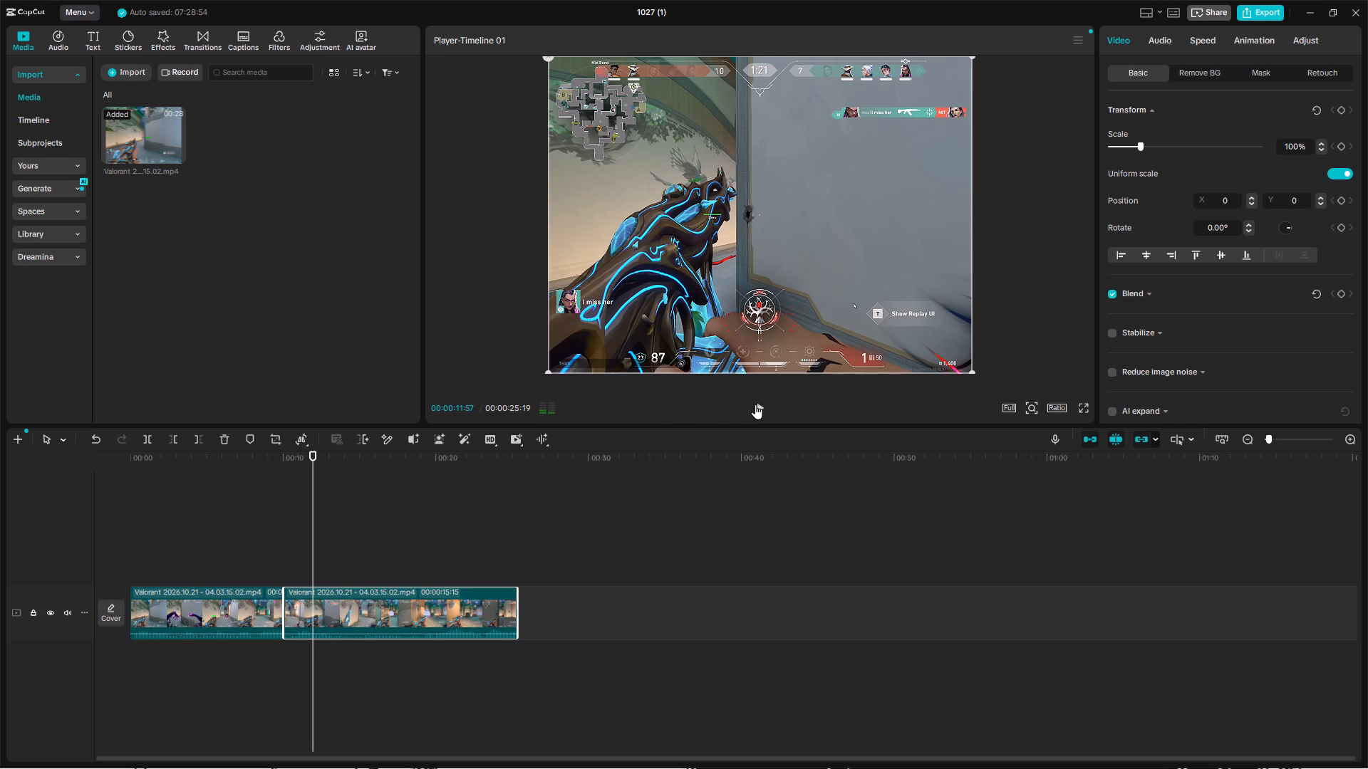
{"action": "left_click", "coordinate": [311, 454]}
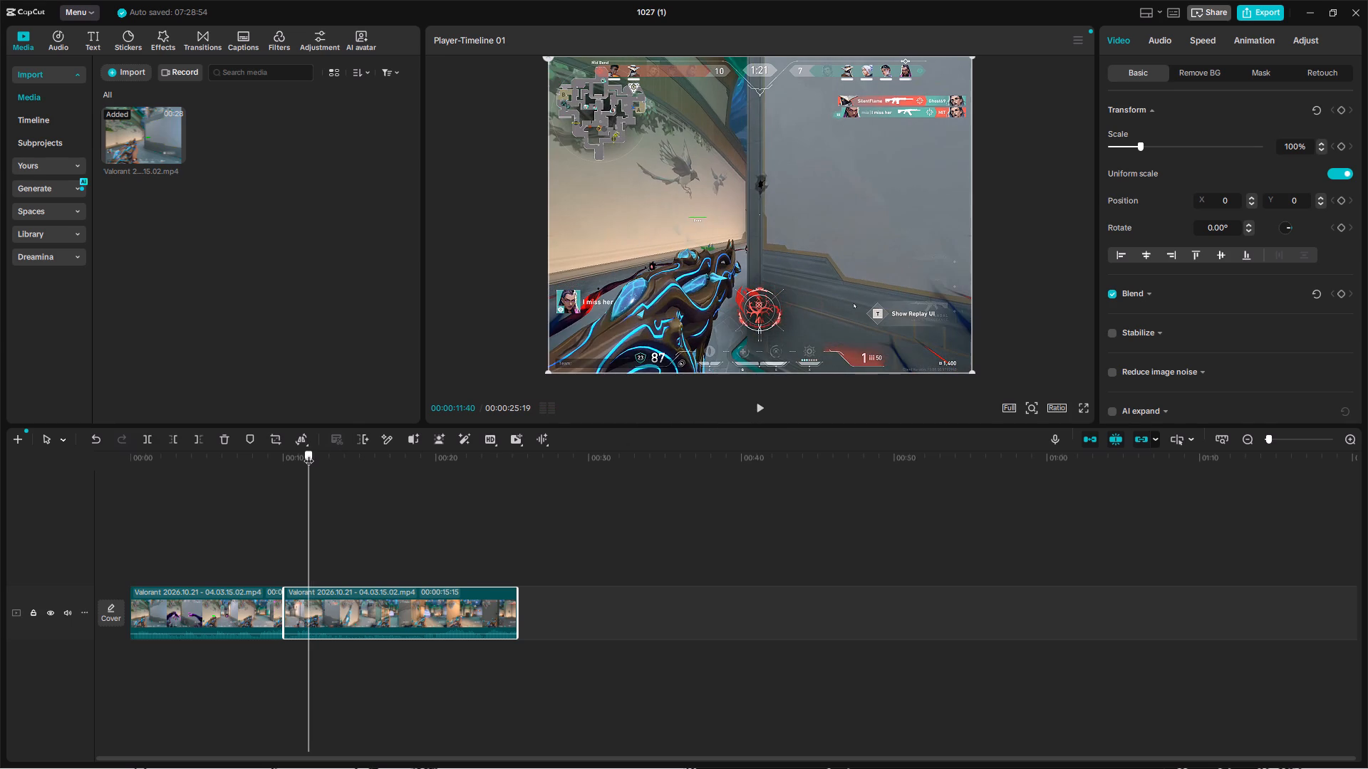
{"action": "left_click_drag", "start_coordinate": [309, 454], "coordinate": [305, 454]}
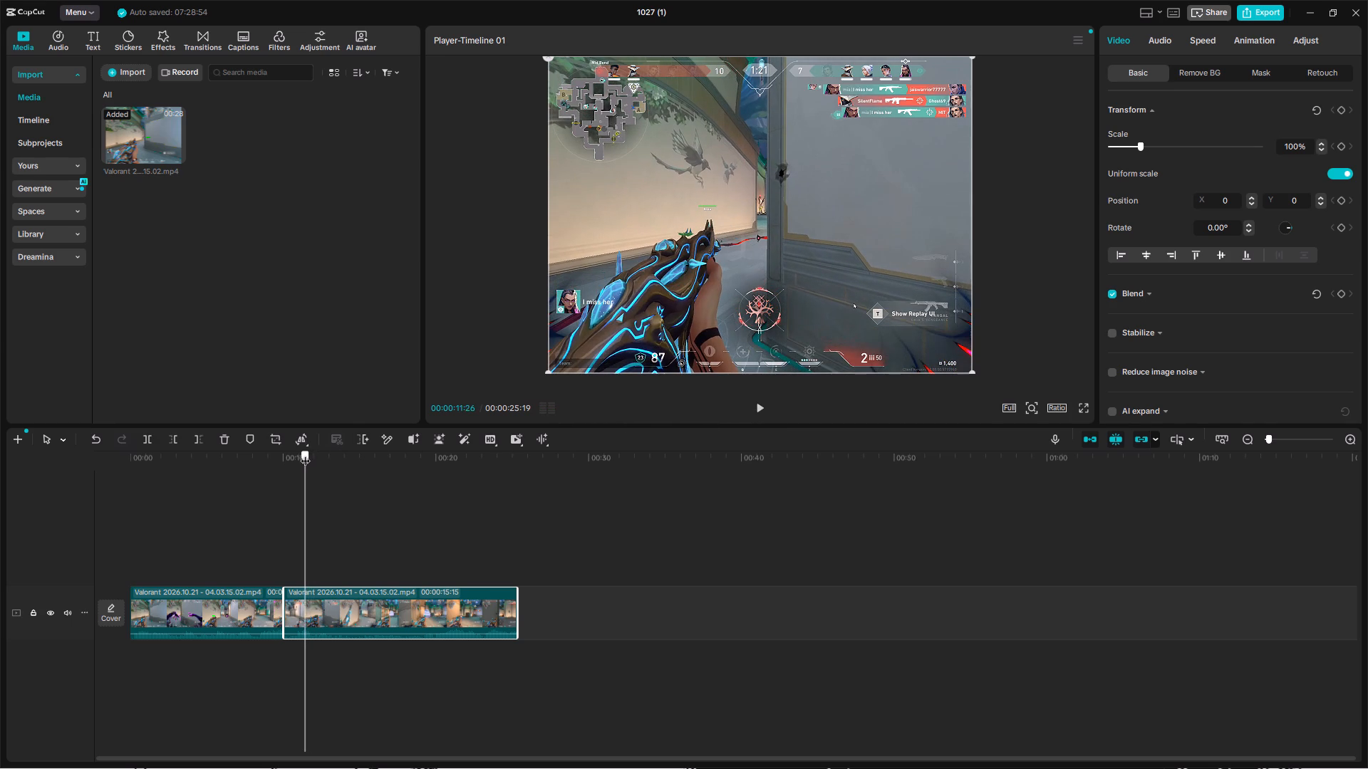
{"action": "left_click_drag", "start_coordinate": [305, 454], "coordinate": [301, 456]}
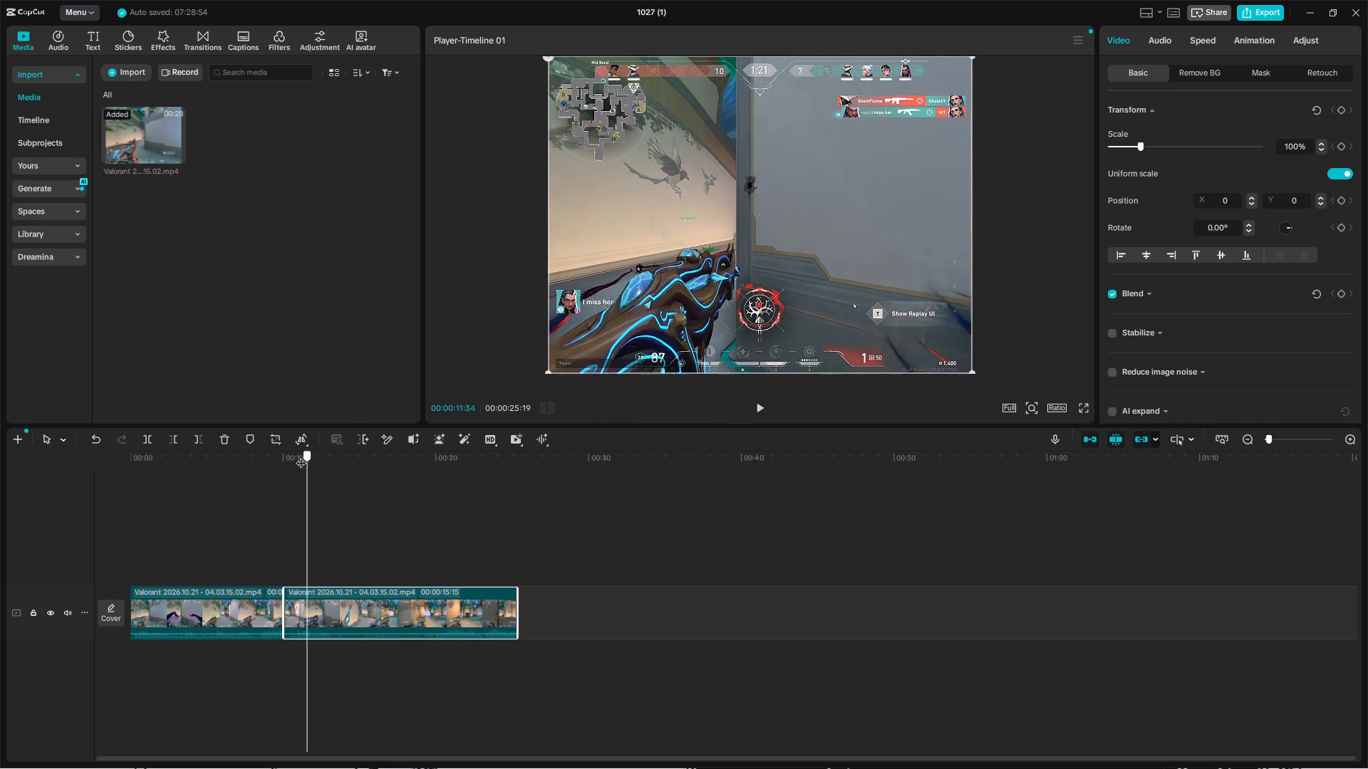
{"action": "left_click_drag", "start_coordinate": [301, 456], "coordinate": [290, 457]}
{"action": "left_click", "coordinate": [765, 404]}
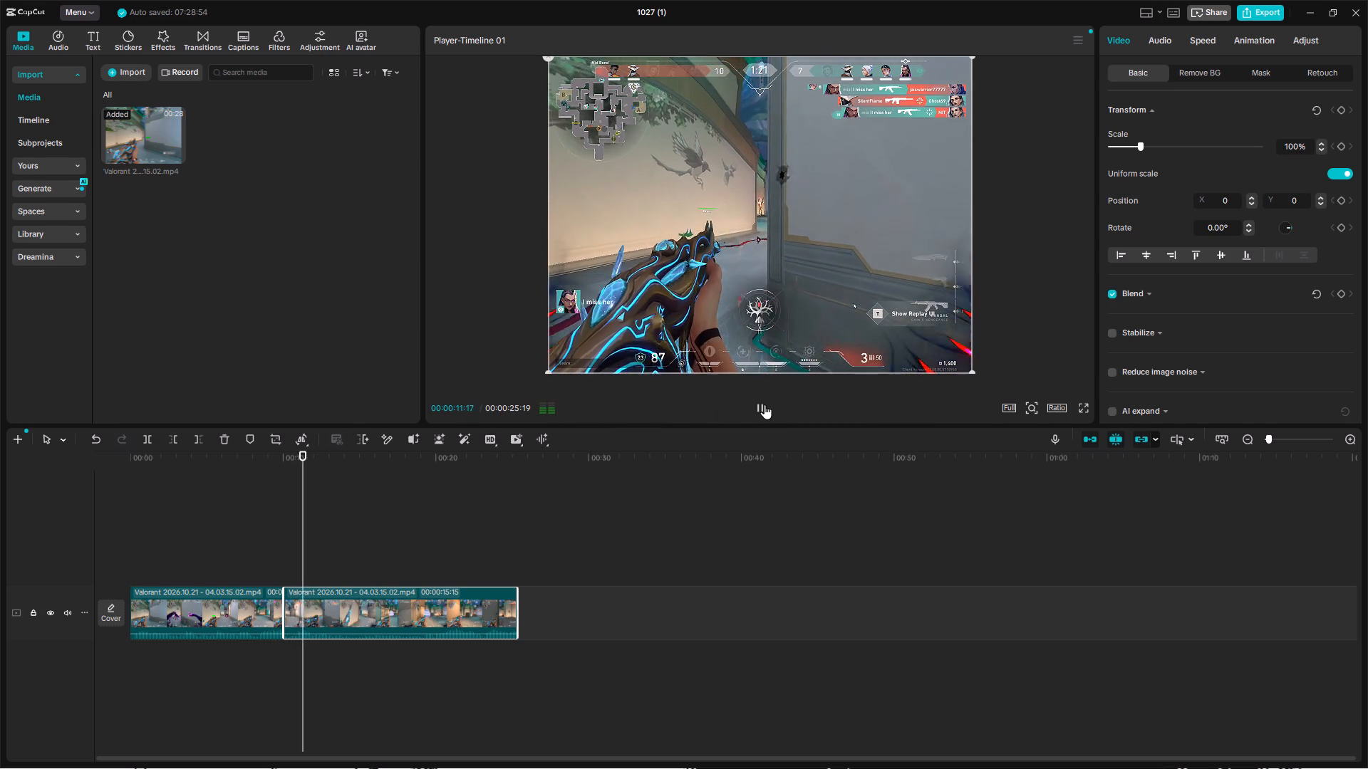
{"action": "left_click", "coordinate": [765, 404]}
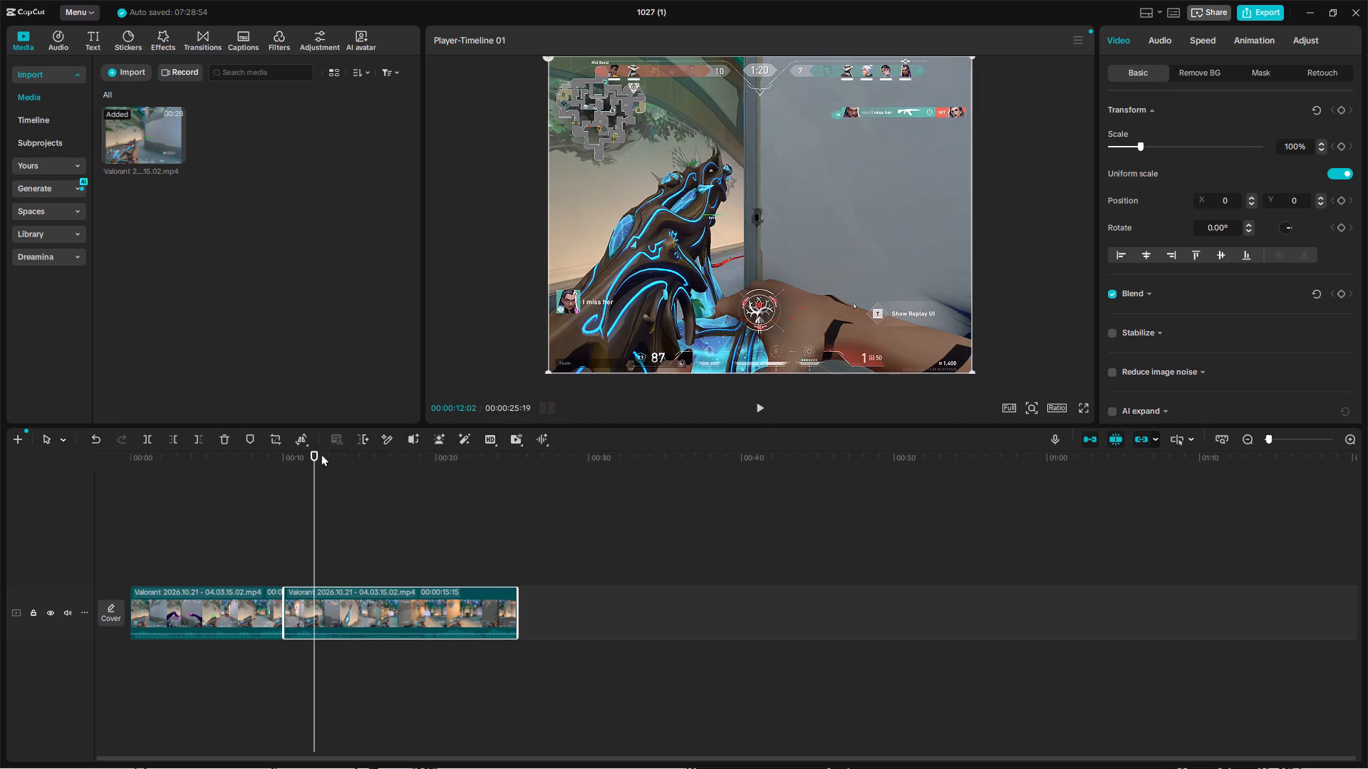
{"action": "left_click_drag", "start_coordinate": [319, 454], "coordinate": [276, 457]}
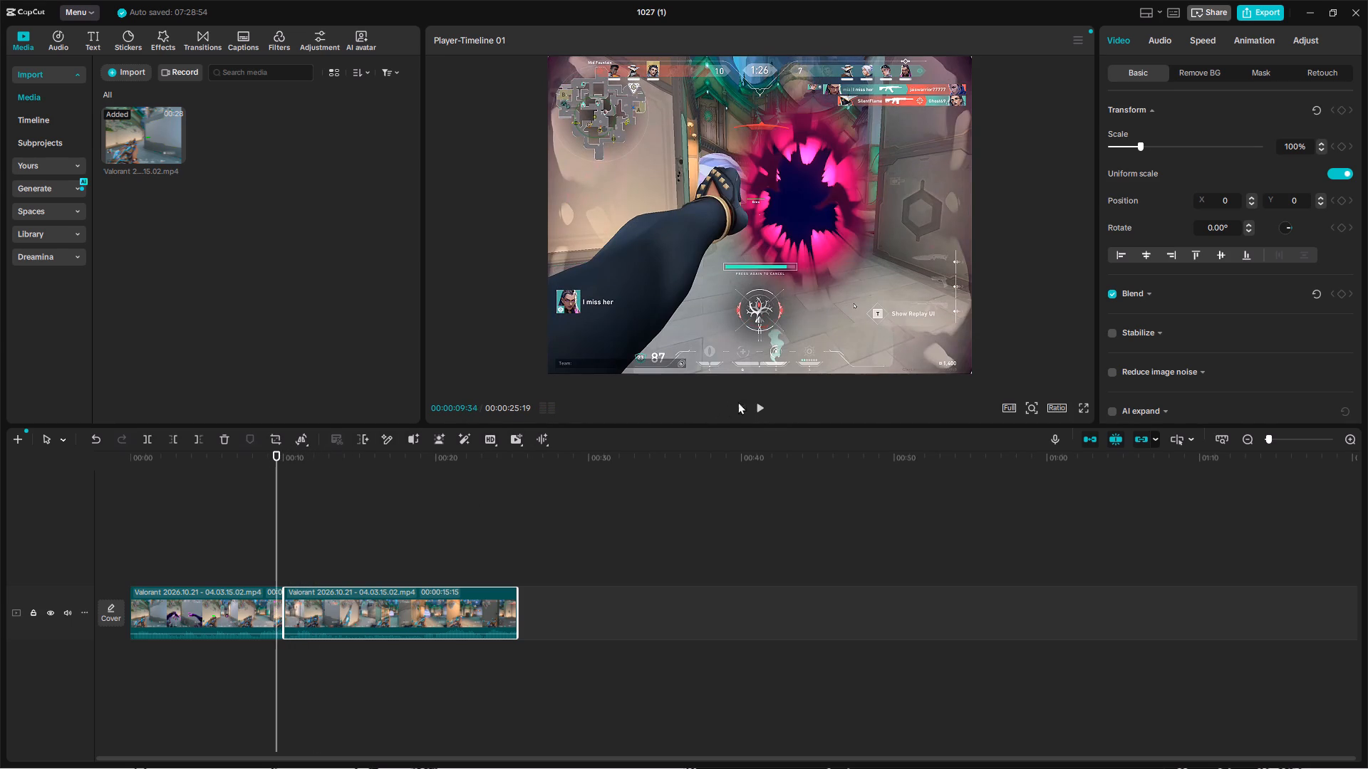
{"action": "left_click", "coordinate": [761, 399]}
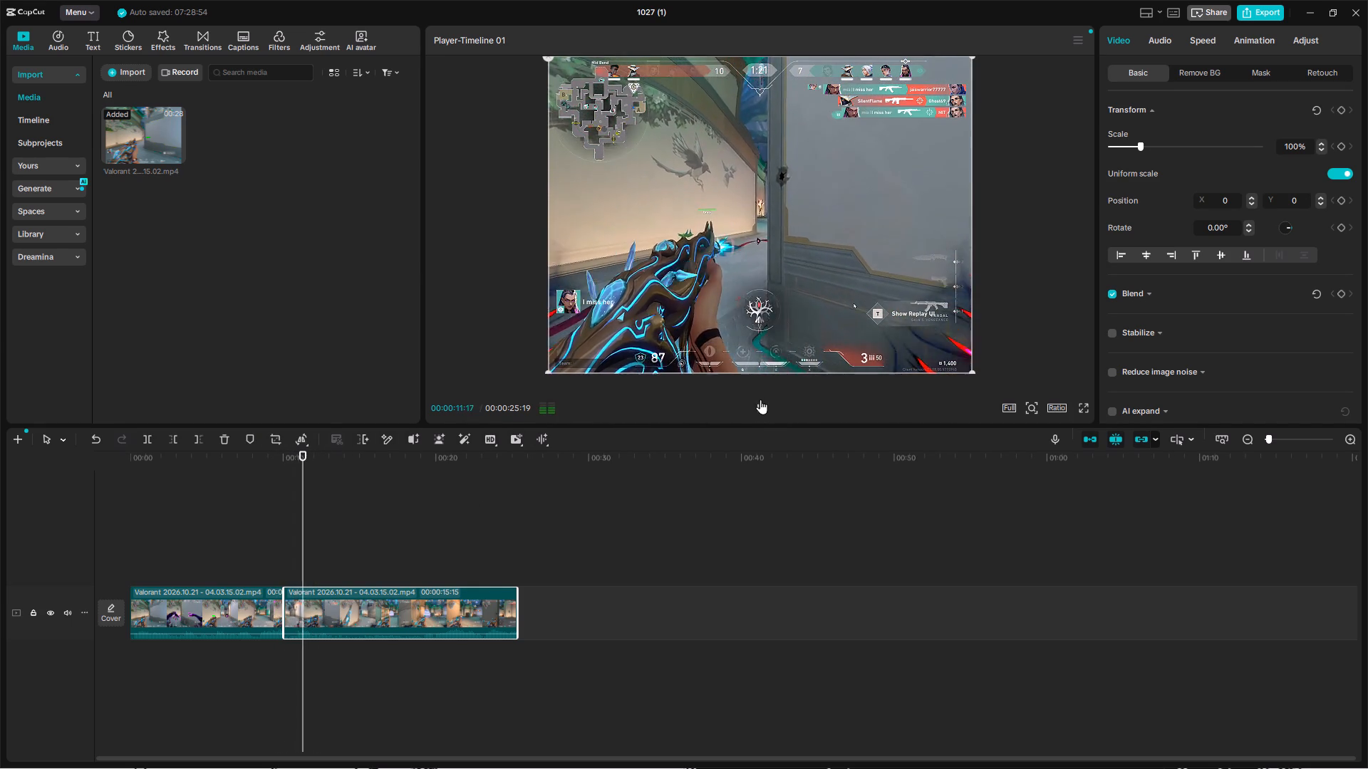
{"action": "left_click", "coordinate": [760, 399]}
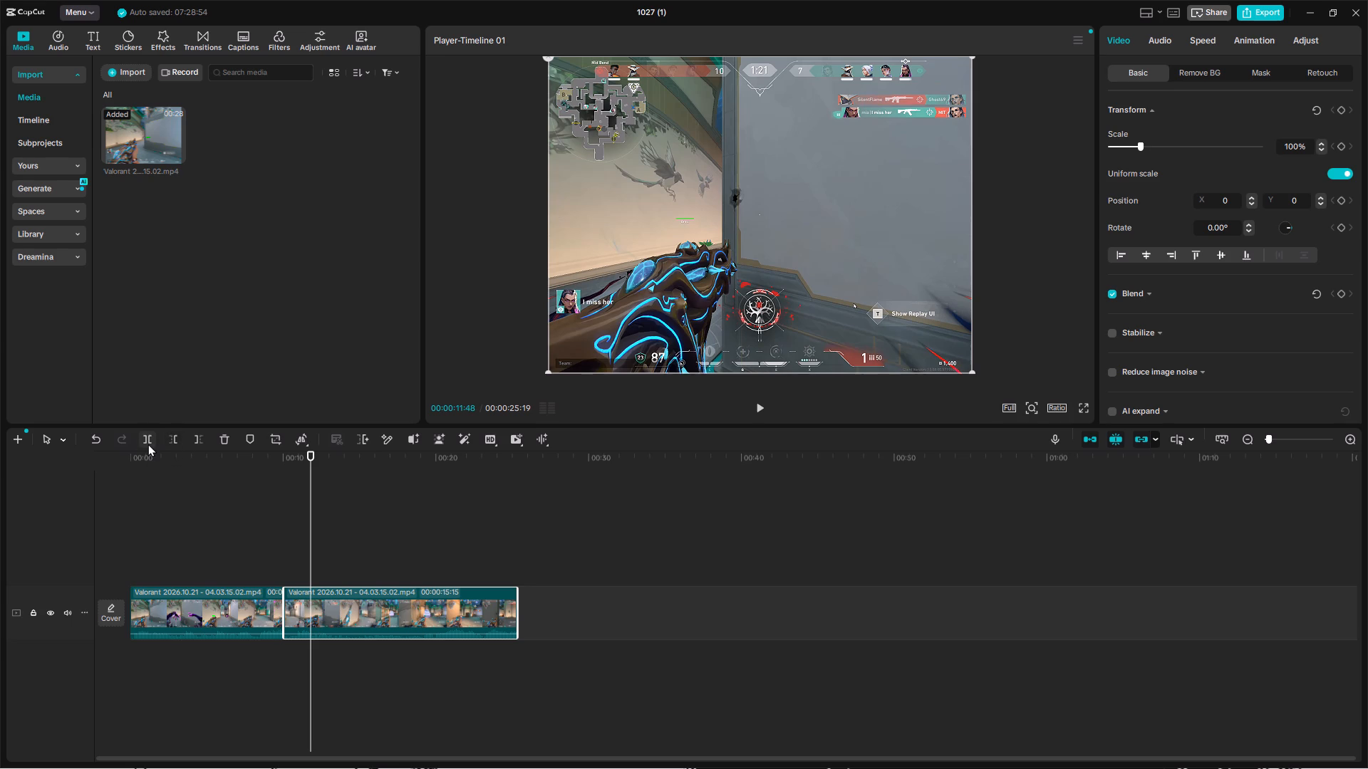
{"action": "left_click", "coordinate": [147, 444]}
Play on from the 00:00:11:48 split, replay the footage around 20 seconds, and trim off the last segment's start up to 00:00:20:12.
{"action": "left_click", "coordinate": [762, 398]}
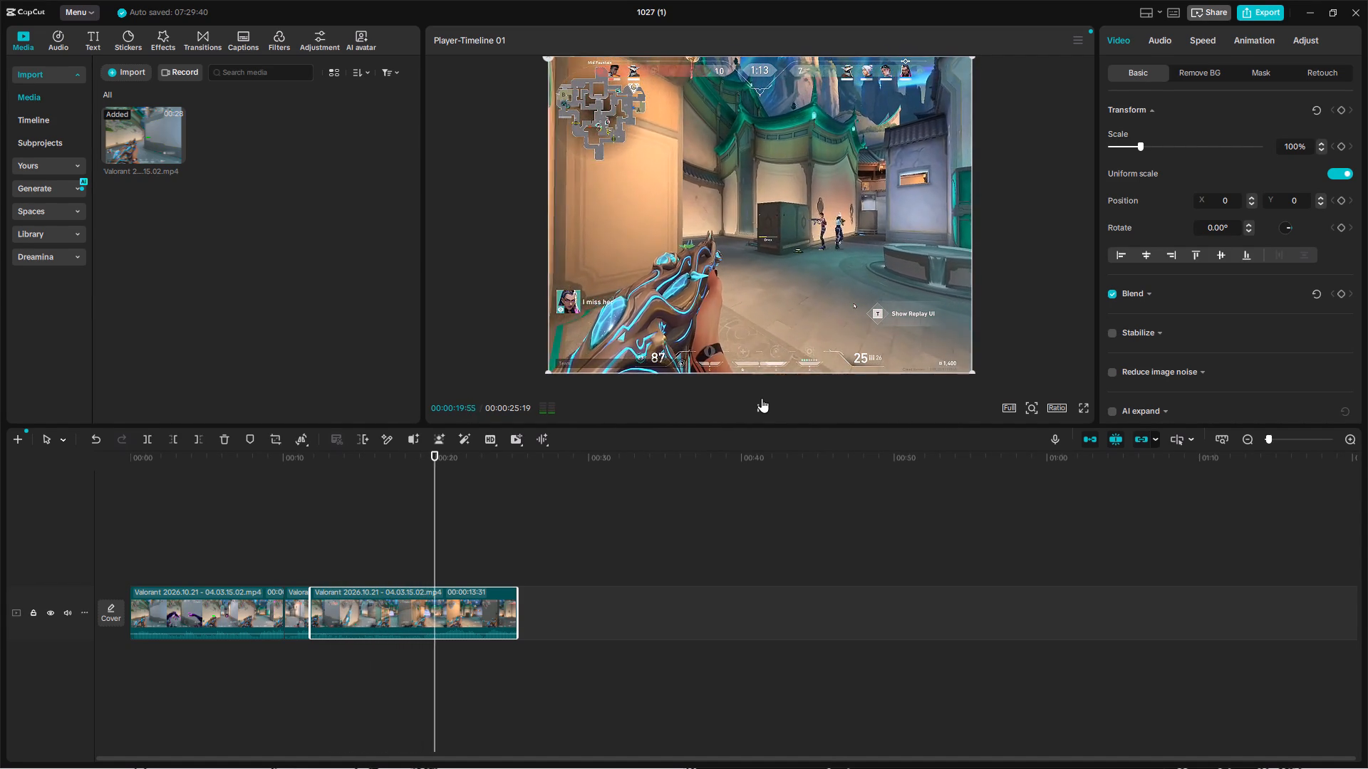
{"action": "left_click", "coordinate": [762, 398]}
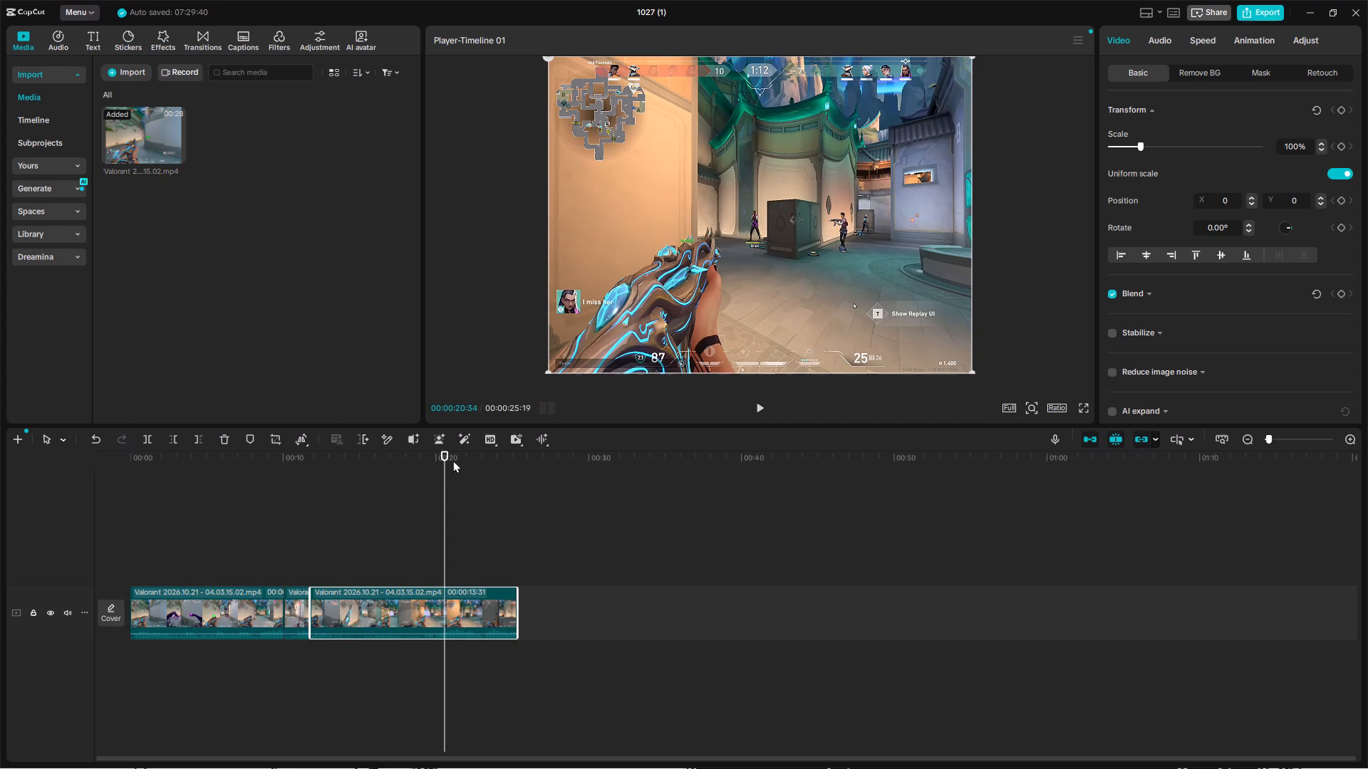
{"action": "left_click", "coordinate": [442, 454]}
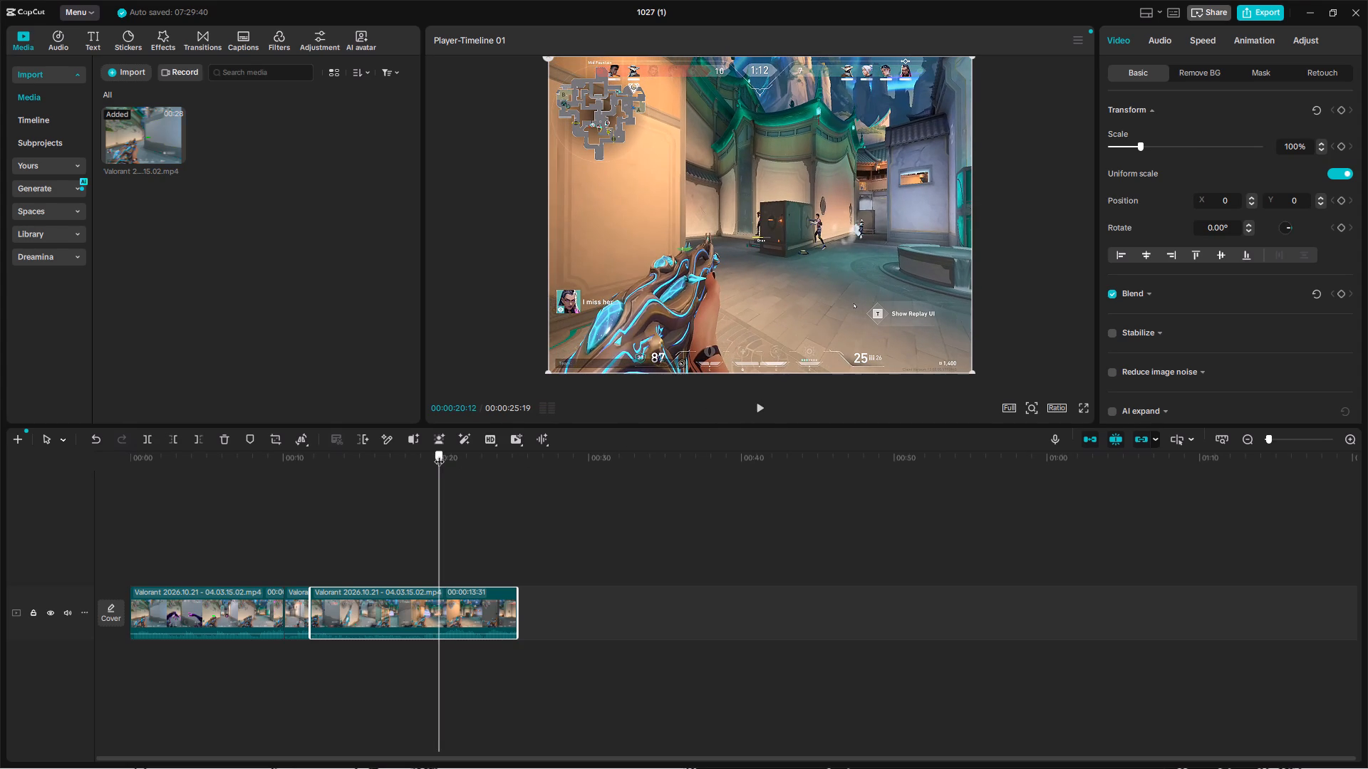
{"action": "left_click", "coordinate": [757, 409]}
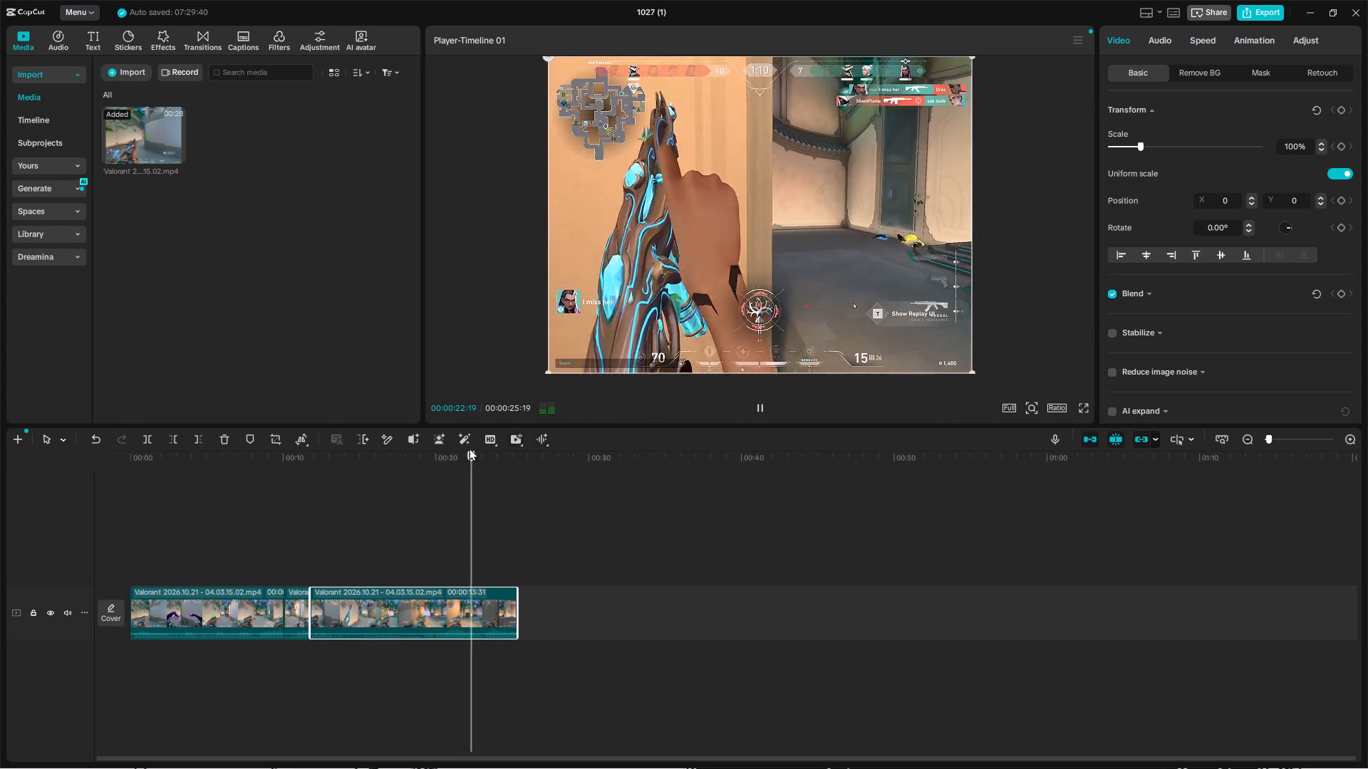
{"action": "left_click_drag", "start_coordinate": [472, 454], "coordinate": [434, 456]}
{"action": "left_click", "coordinate": [760, 403]}
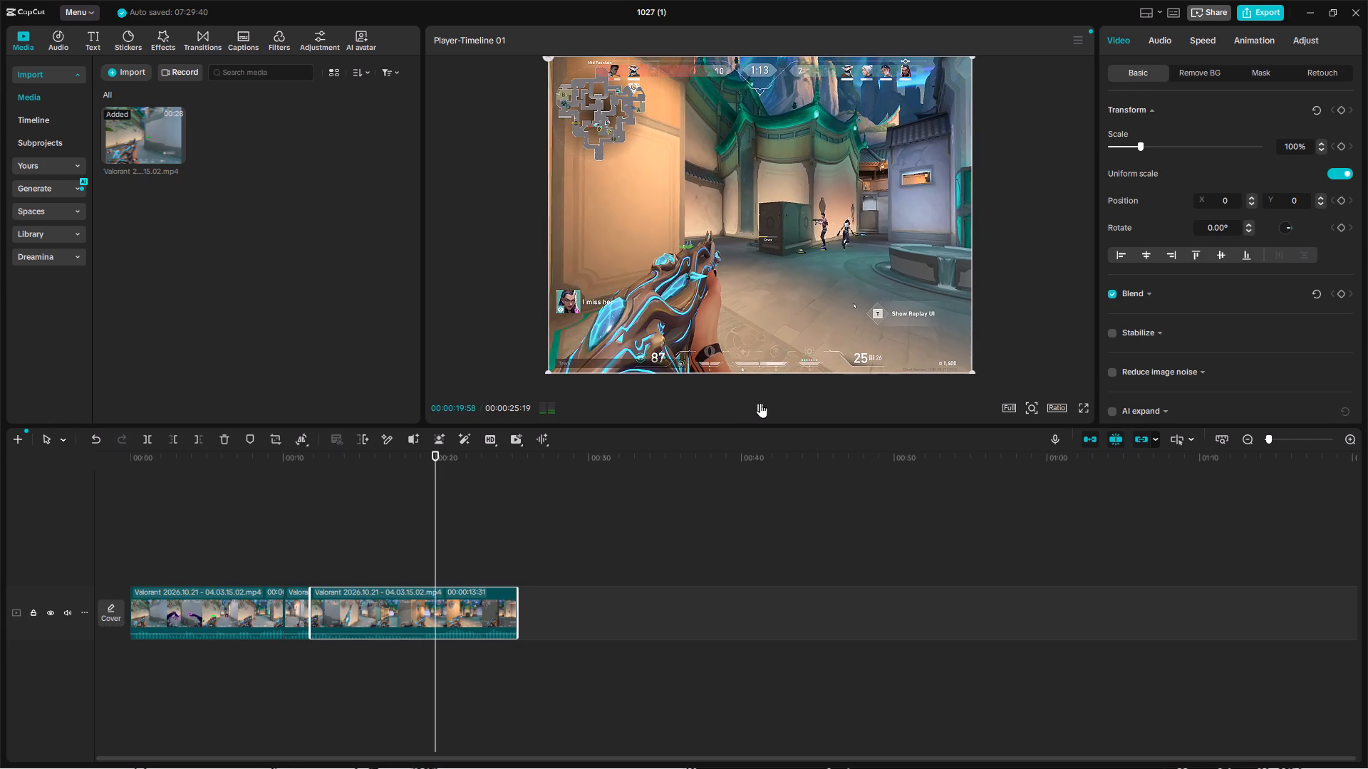
{"action": "left_click", "coordinate": [760, 403]}
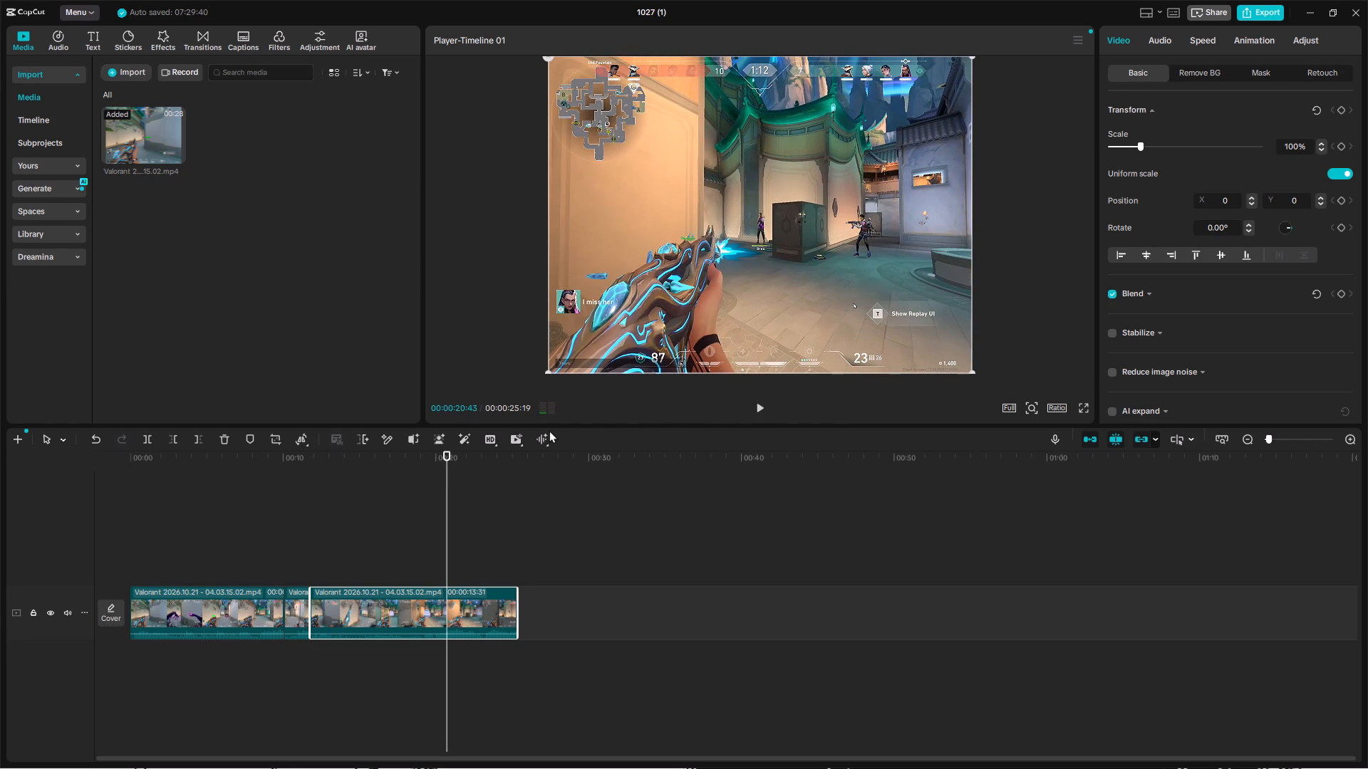
{"action": "left_click", "coordinate": [773, 404]}
{"action": "left_click", "coordinate": [768, 404]}
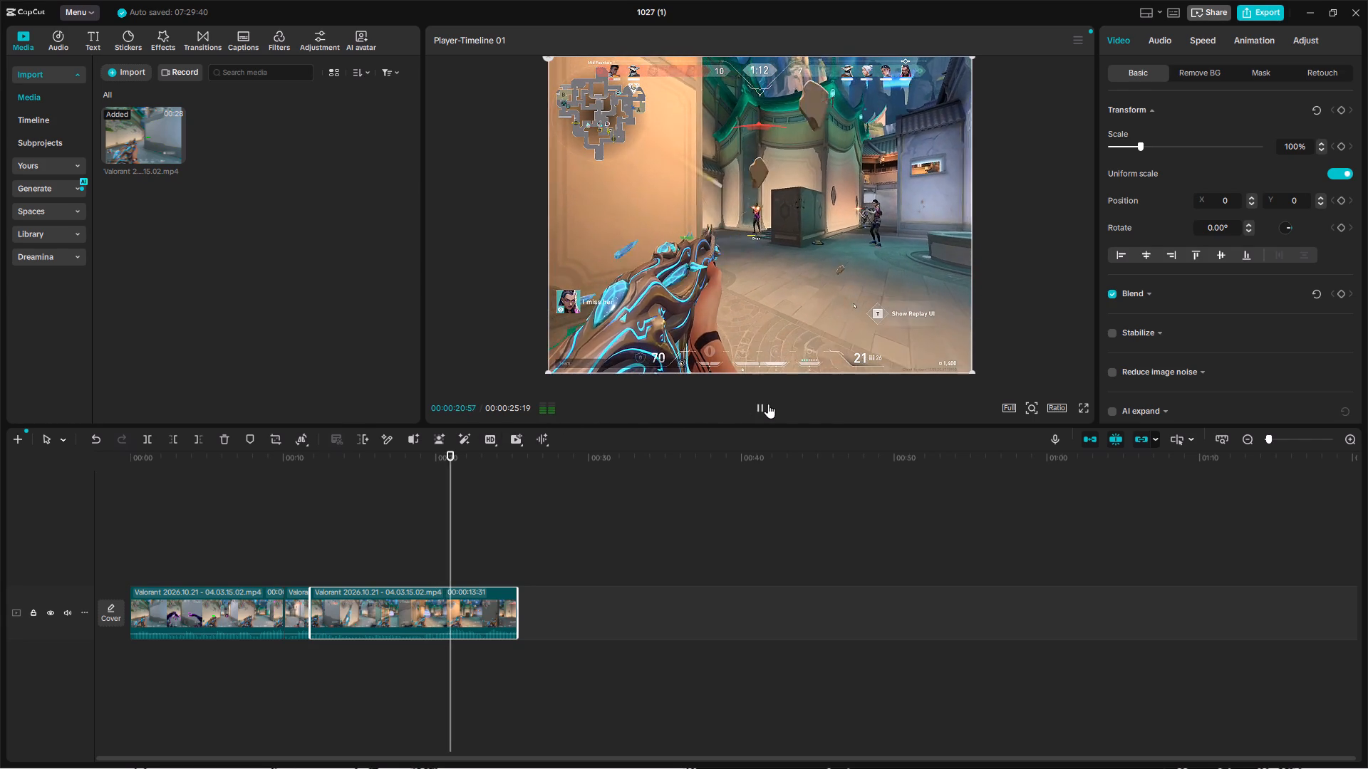
{"action": "left_click", "coordinate": [768, 404]}
{"action": "left_click_drag", "start_coordinate": [457, 453], "coordinate": [430, 459]}
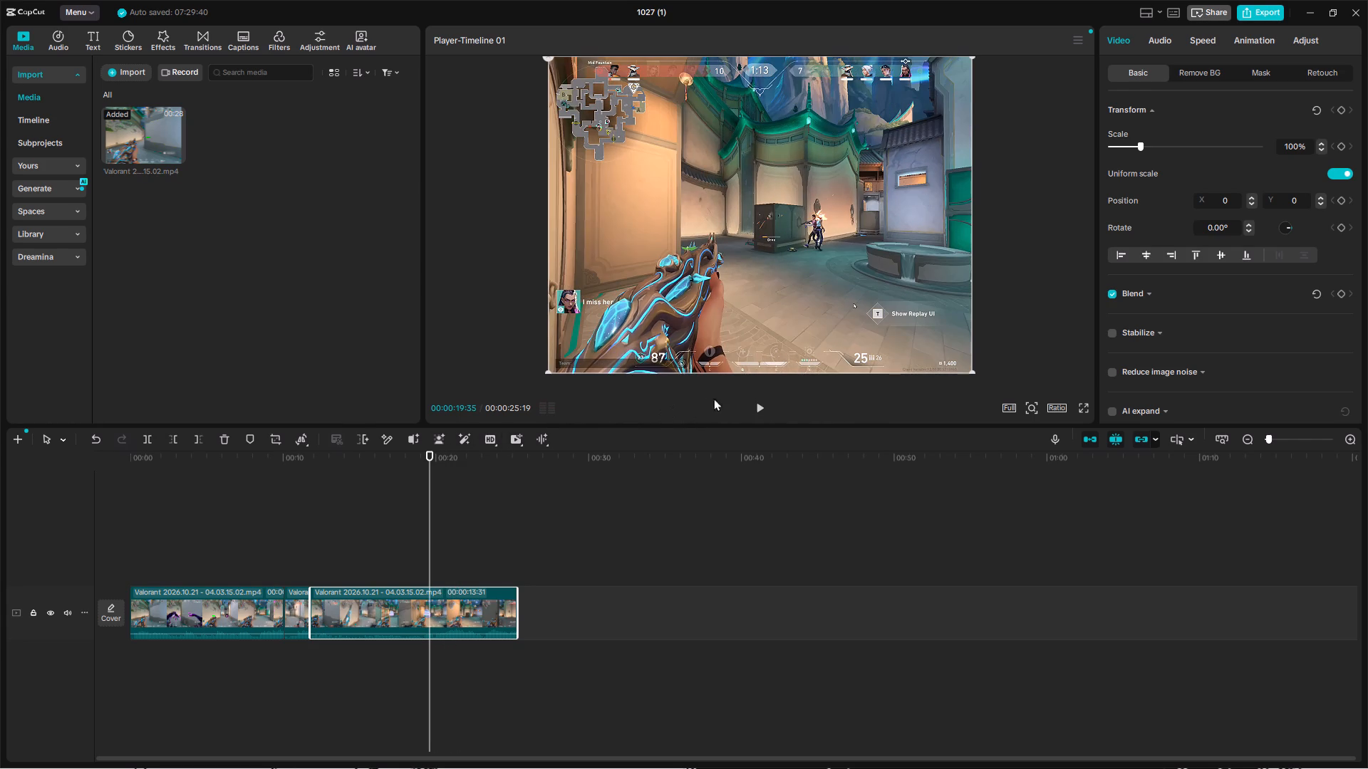
{"action": "left_click", "coordinate": [755, 402]}
{"action": "left_click", "coordinate": [755, 402]}
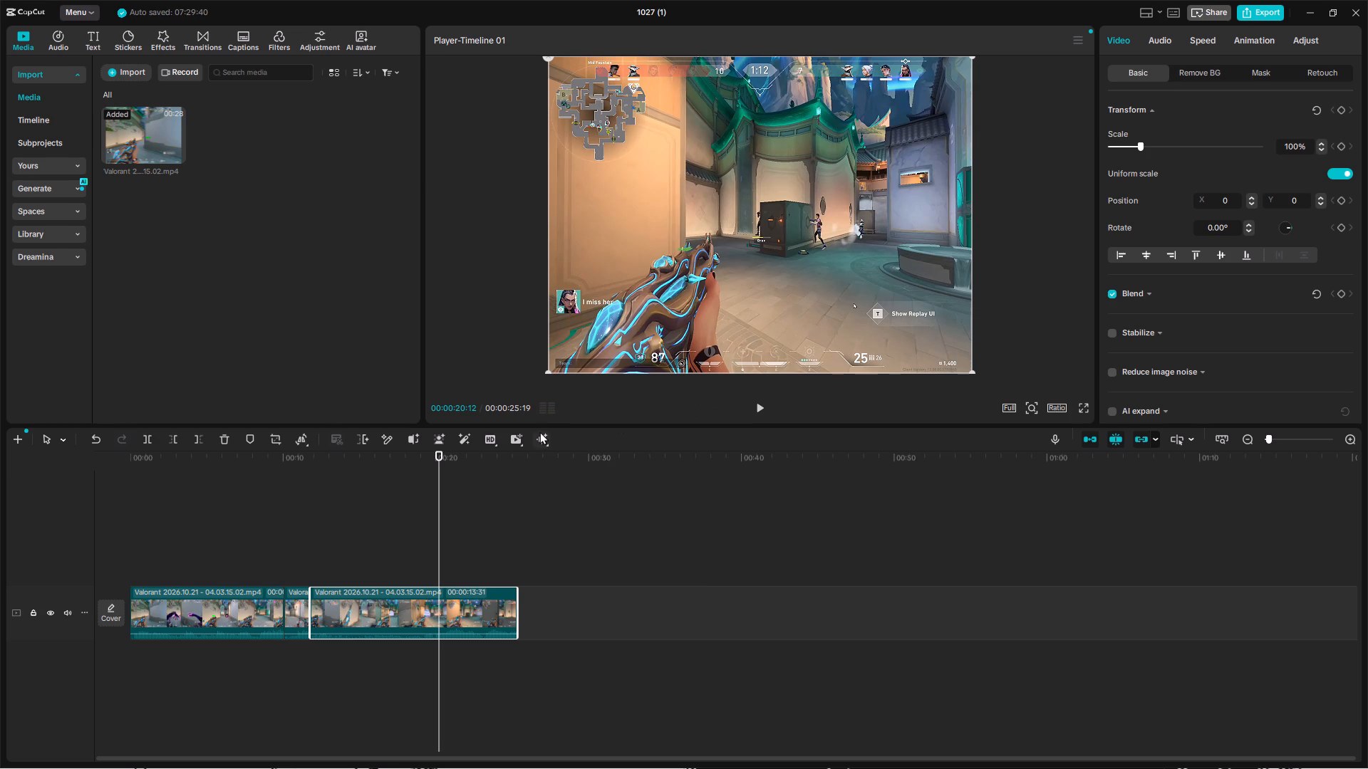
{"action": "left_click", "coordinate": [169, 441]}
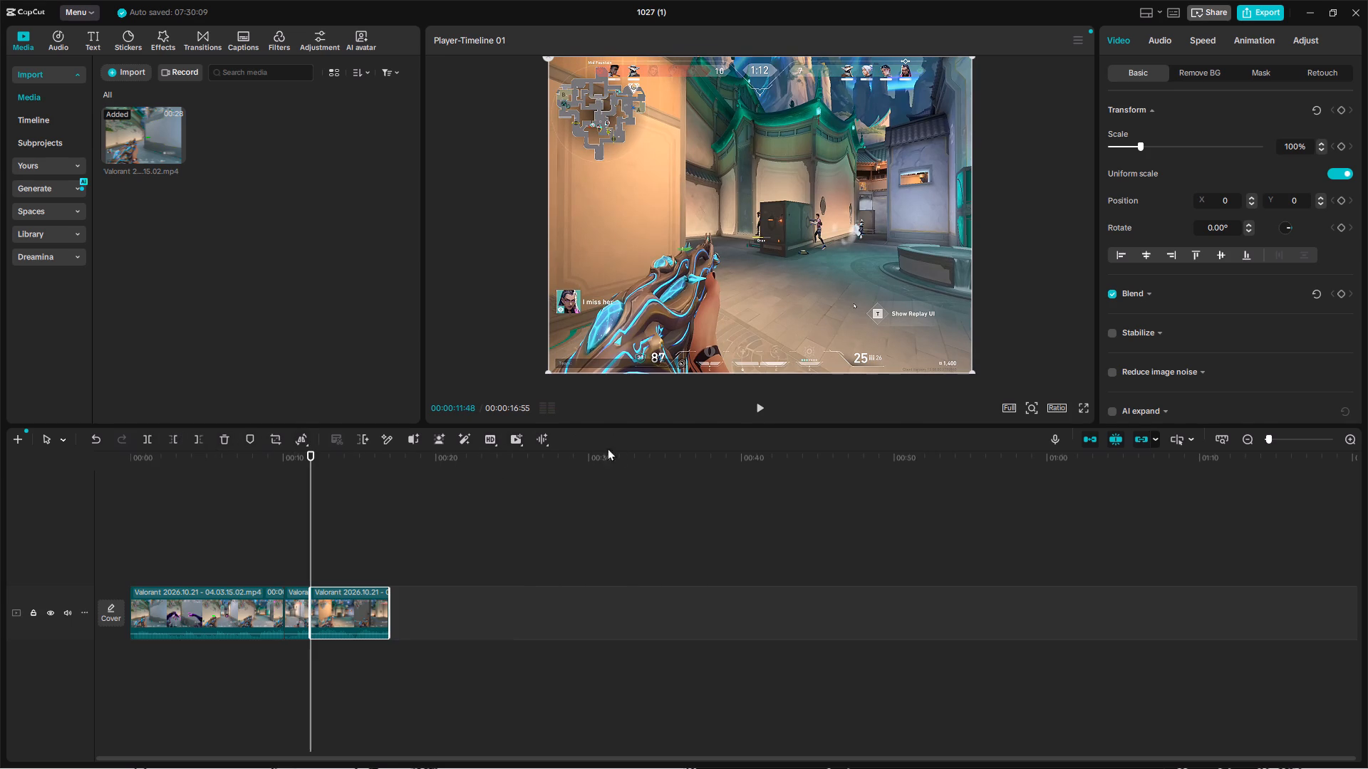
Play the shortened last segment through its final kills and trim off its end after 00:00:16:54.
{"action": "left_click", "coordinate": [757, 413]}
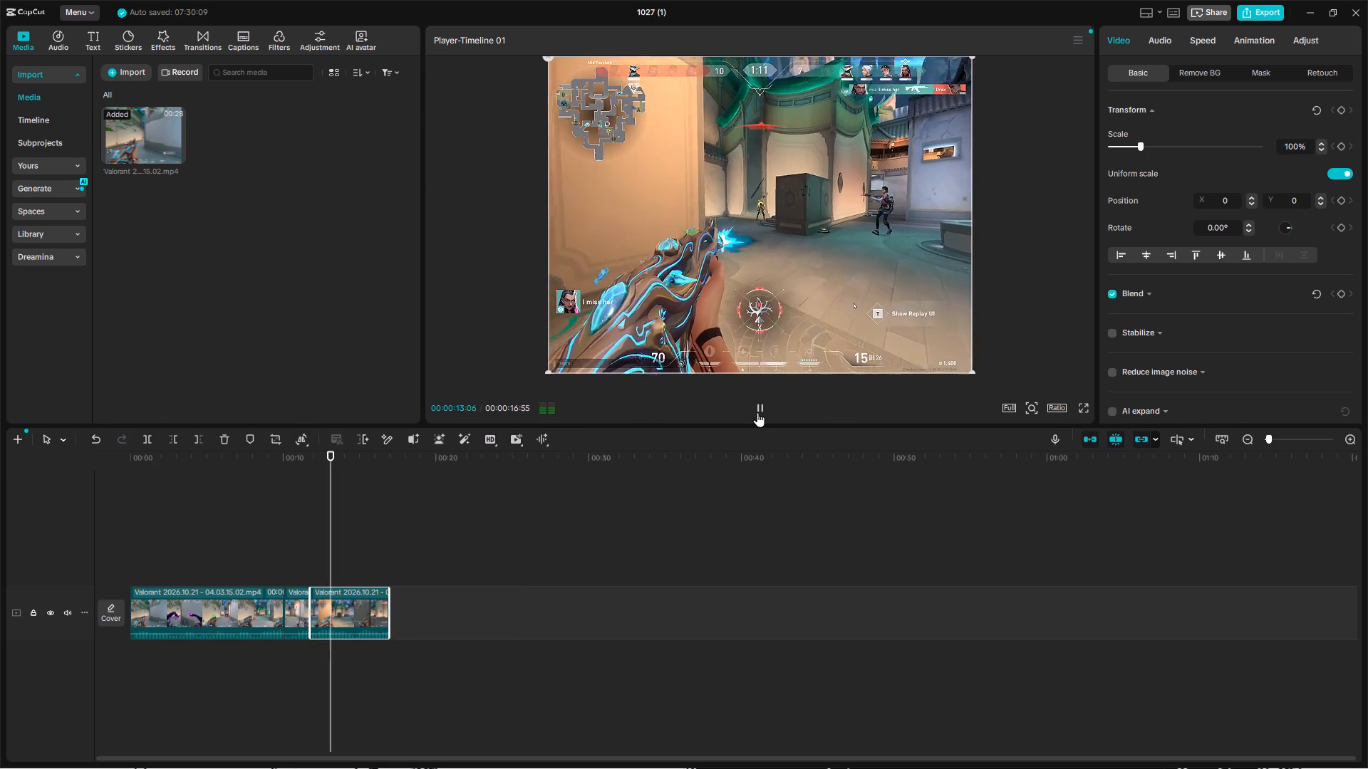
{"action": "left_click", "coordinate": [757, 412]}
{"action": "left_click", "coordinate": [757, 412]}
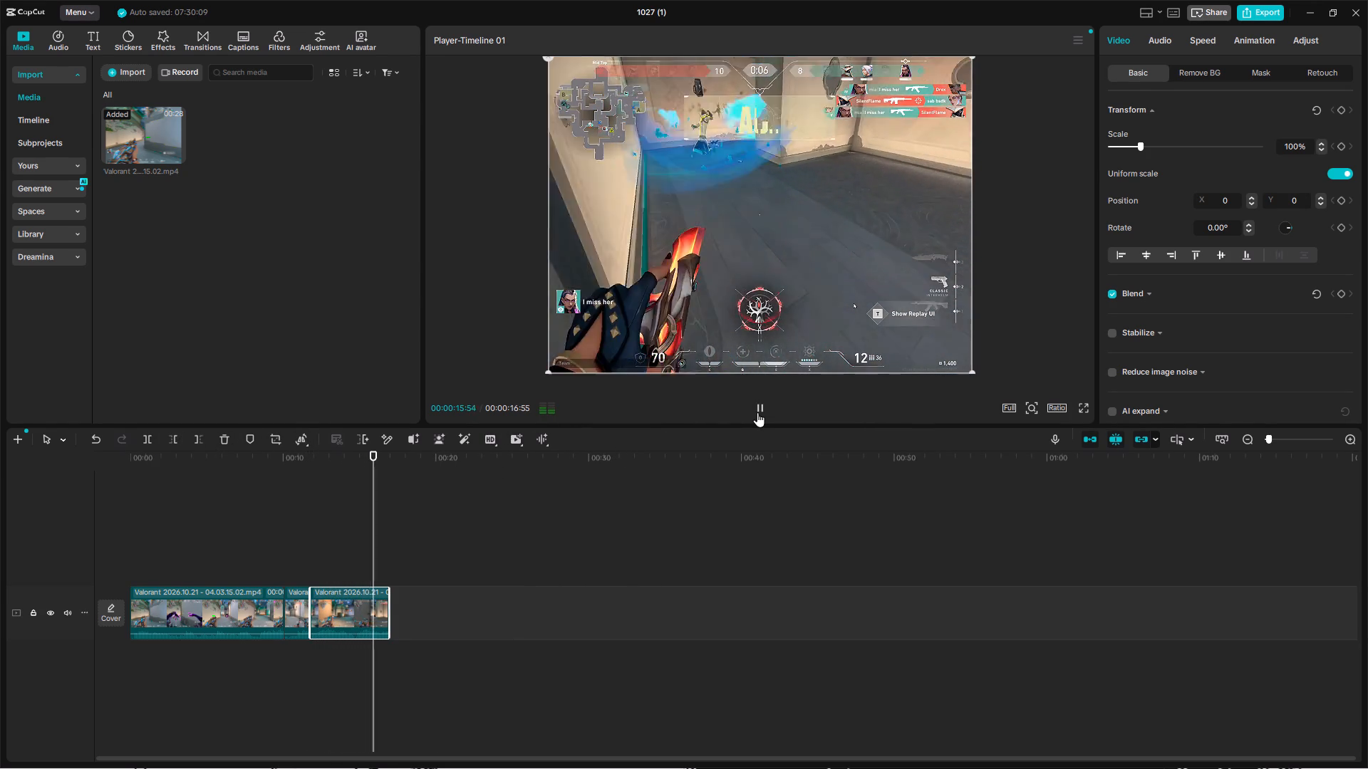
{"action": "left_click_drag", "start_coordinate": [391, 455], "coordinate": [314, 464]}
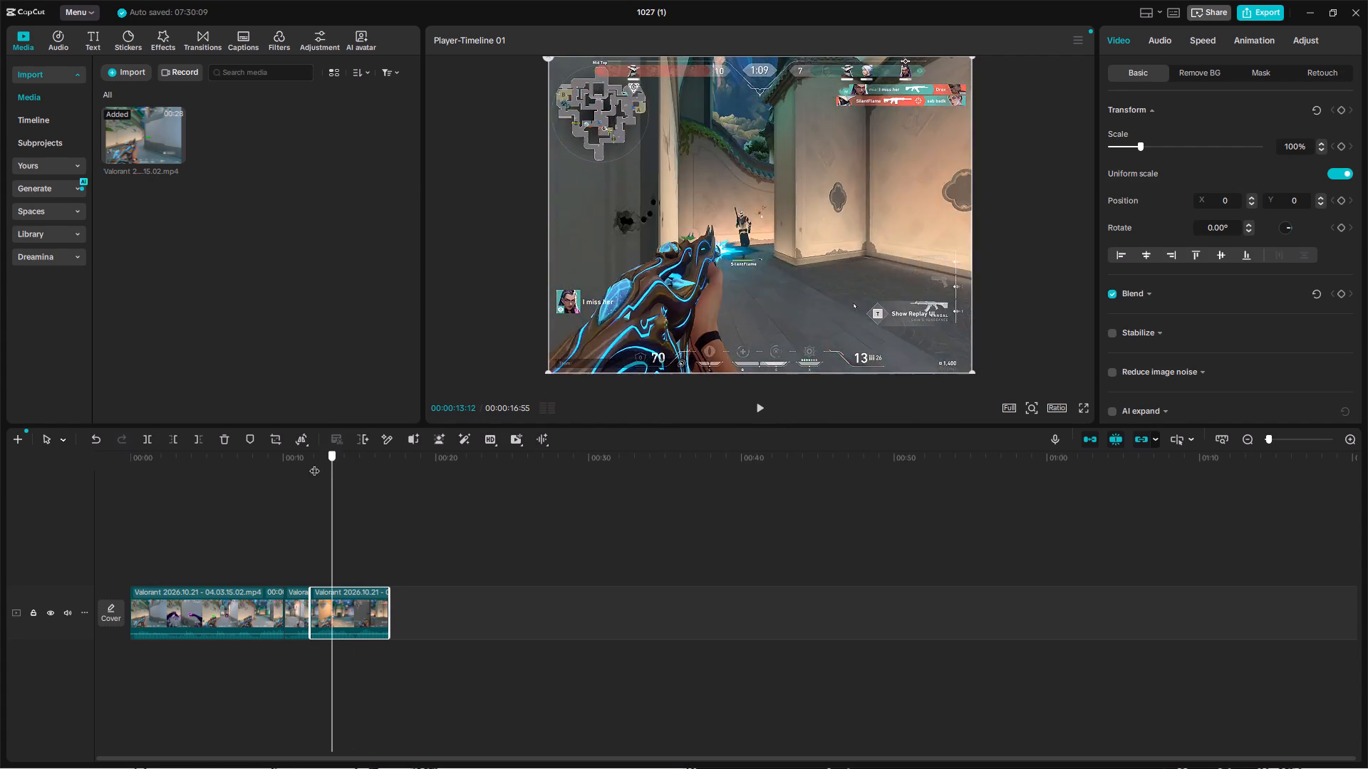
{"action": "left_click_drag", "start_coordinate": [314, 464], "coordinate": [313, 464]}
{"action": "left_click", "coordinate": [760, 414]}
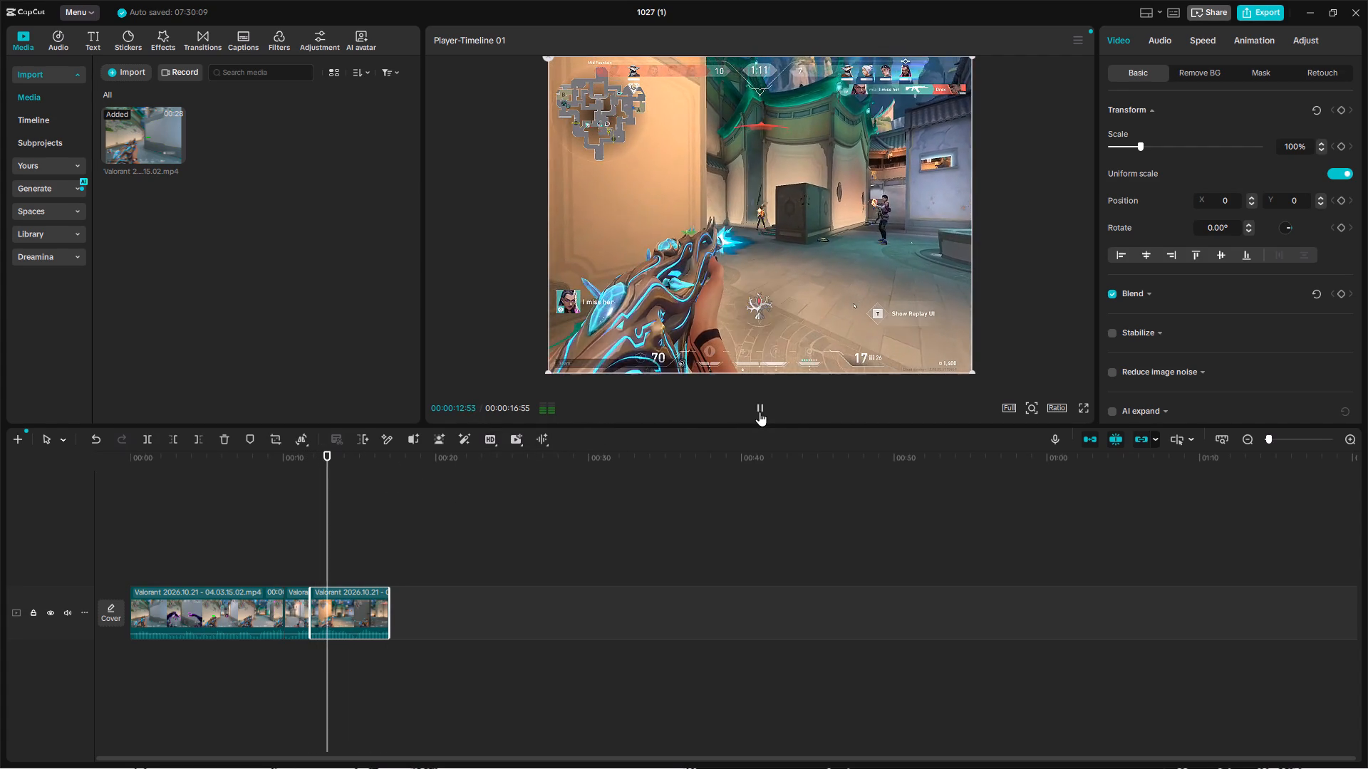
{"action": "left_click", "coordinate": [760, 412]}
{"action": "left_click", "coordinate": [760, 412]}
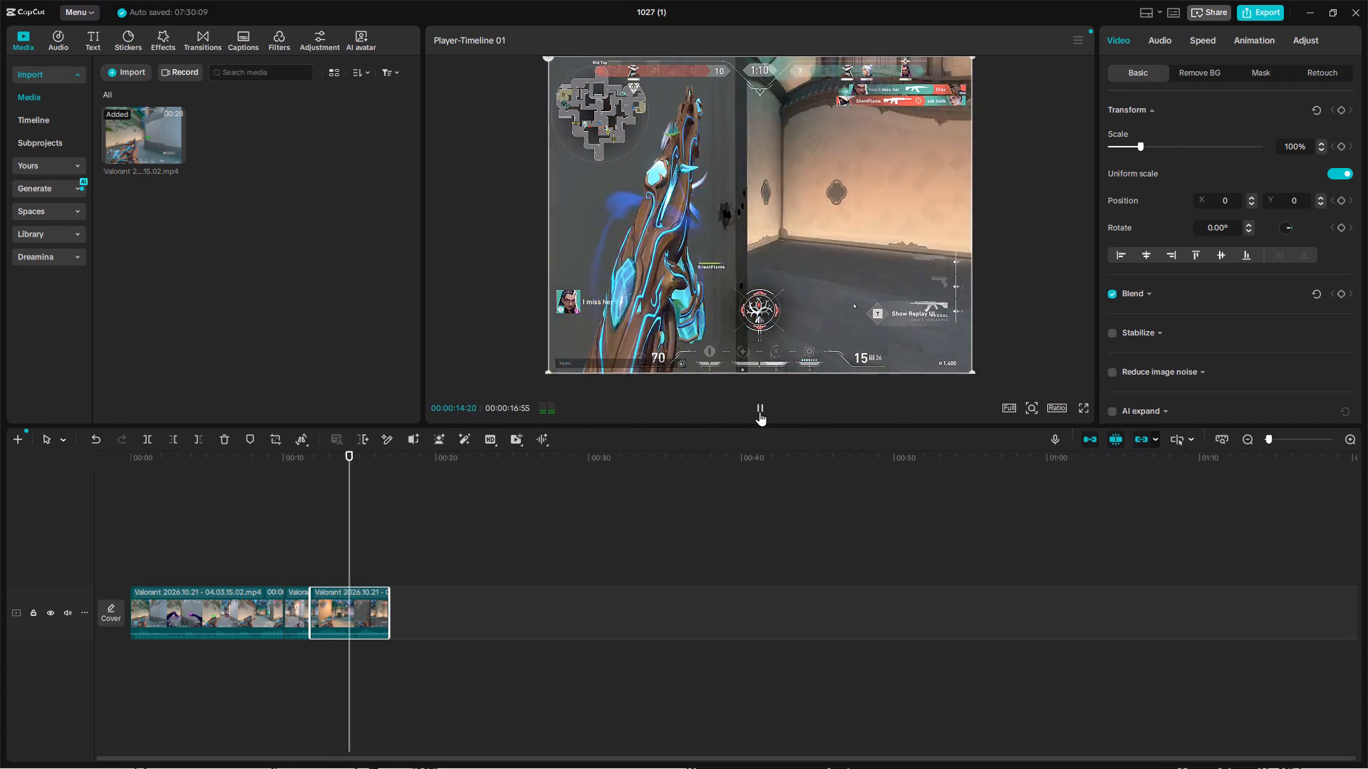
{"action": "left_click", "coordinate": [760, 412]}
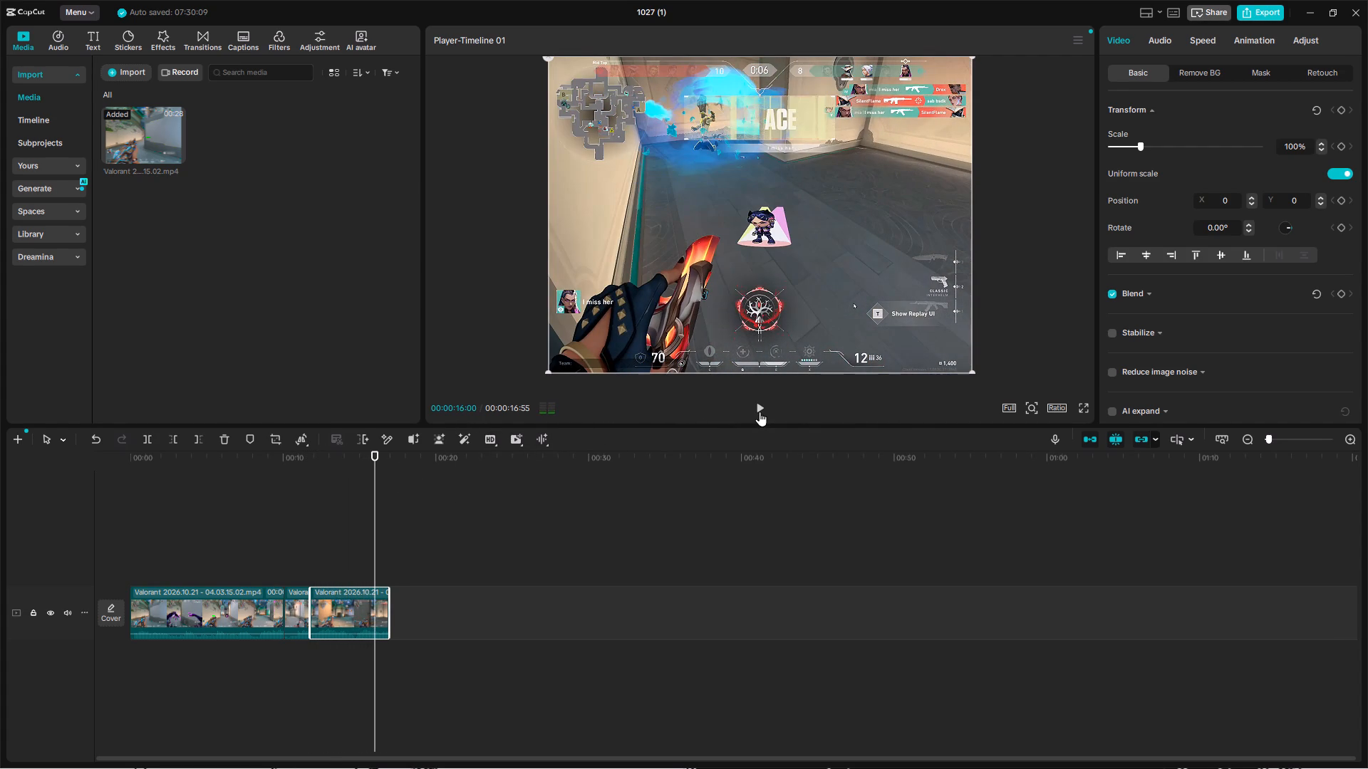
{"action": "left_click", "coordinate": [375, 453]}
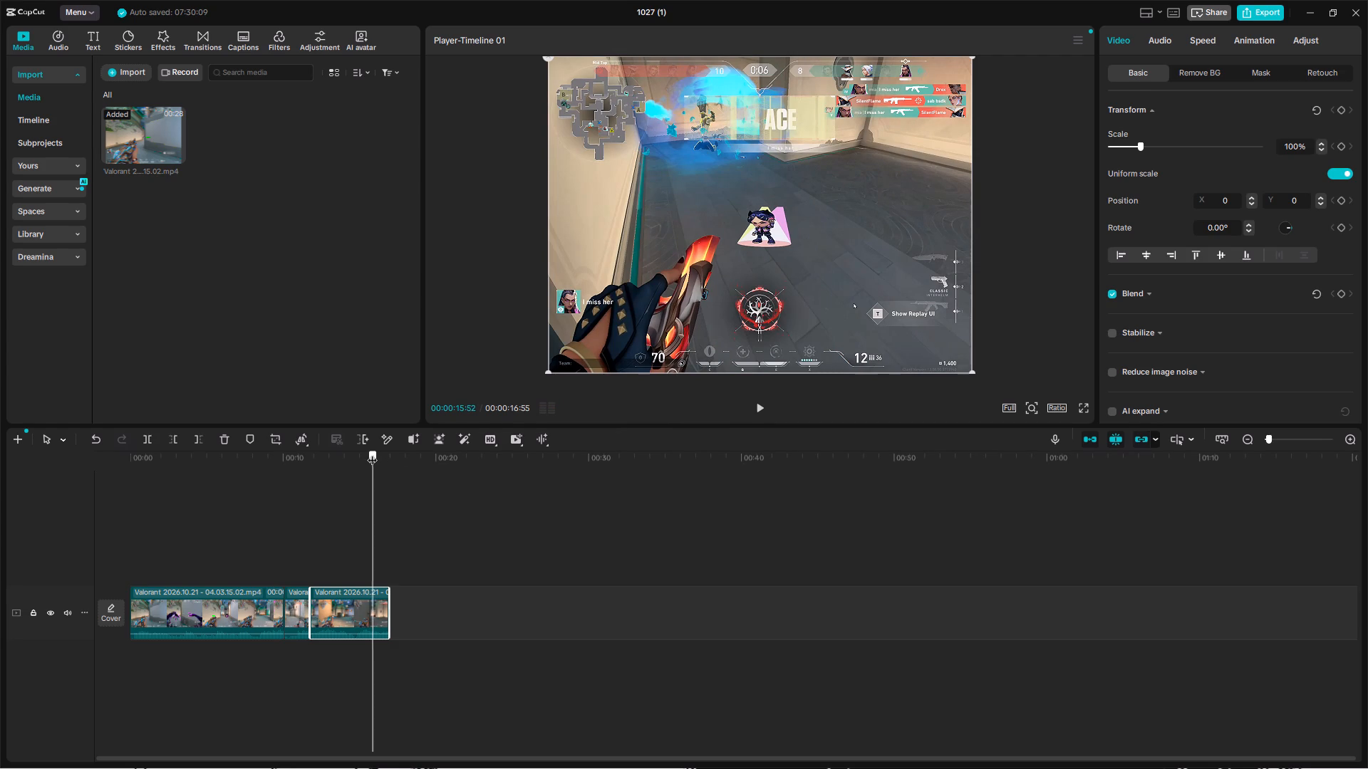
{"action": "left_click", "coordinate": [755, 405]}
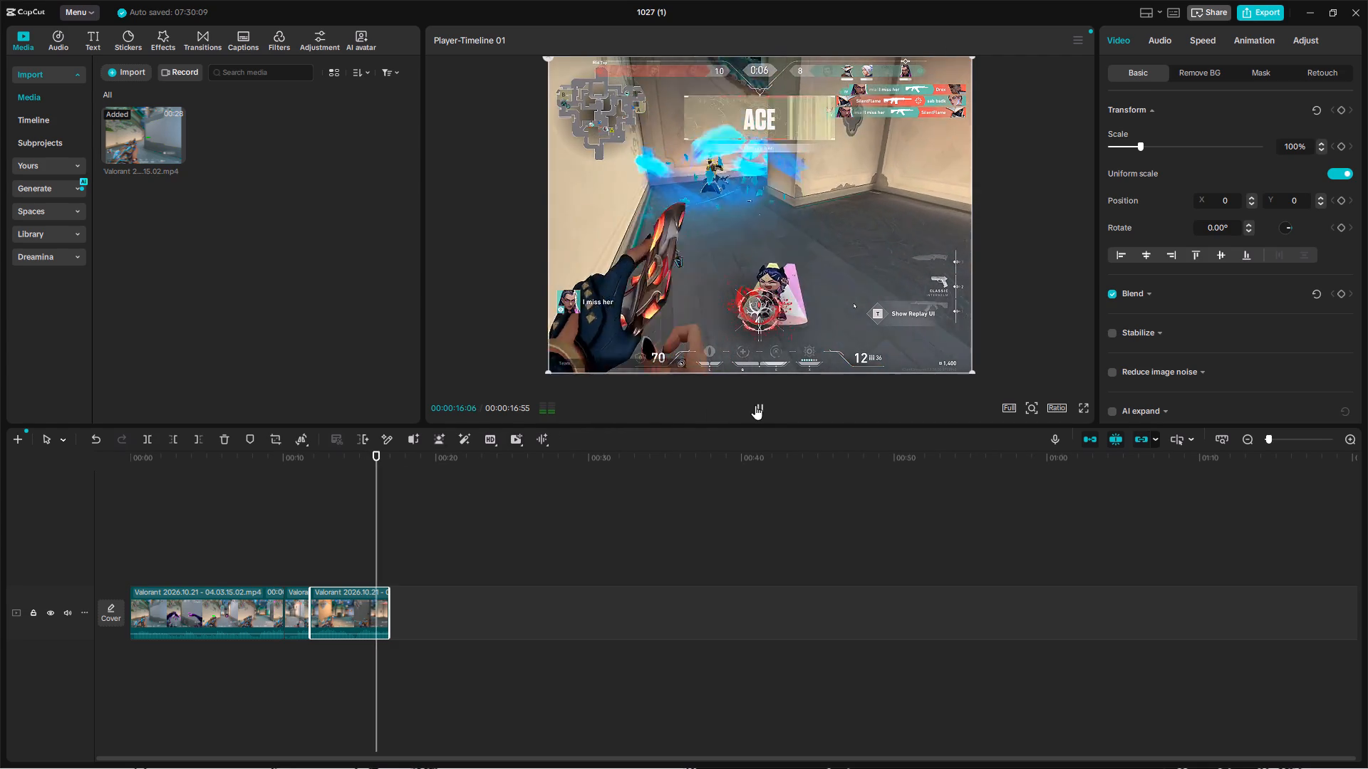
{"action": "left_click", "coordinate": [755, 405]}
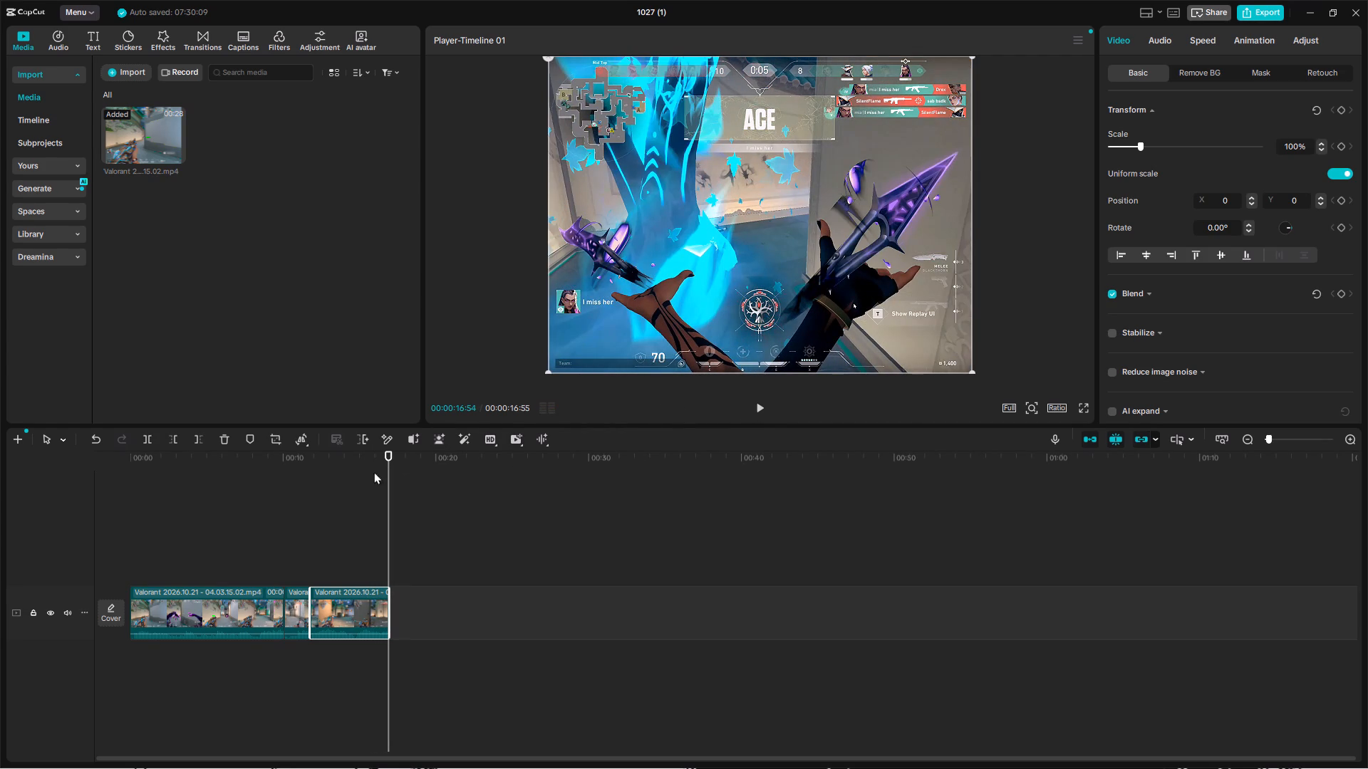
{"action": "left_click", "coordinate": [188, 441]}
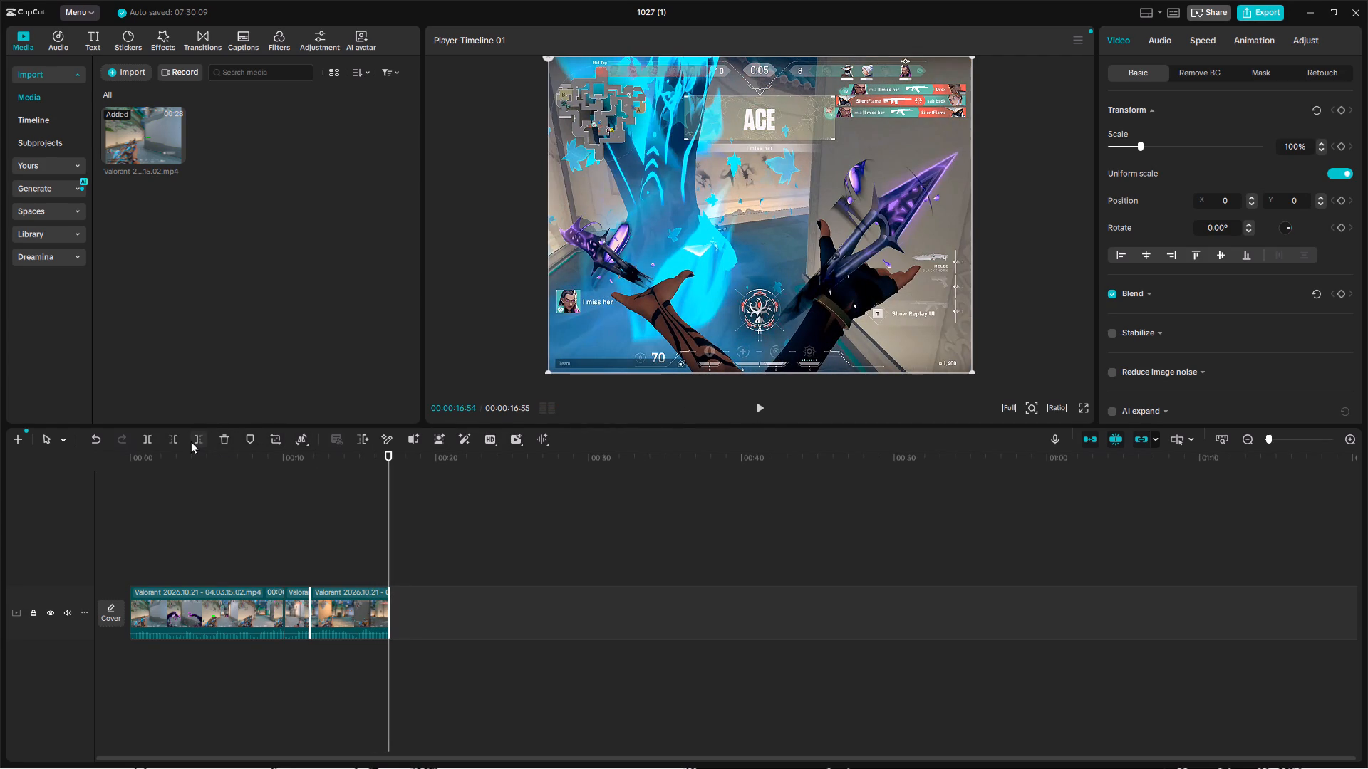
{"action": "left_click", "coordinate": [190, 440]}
Replay the last segment, trim off its end after 00:00:16:02, and review the new ending.
{"action": "left_click_drag", "start_coordinate": [381, 456], "coordinate": [334, 459]}
{"action": "left_click", "coordinate": [753, 408]}
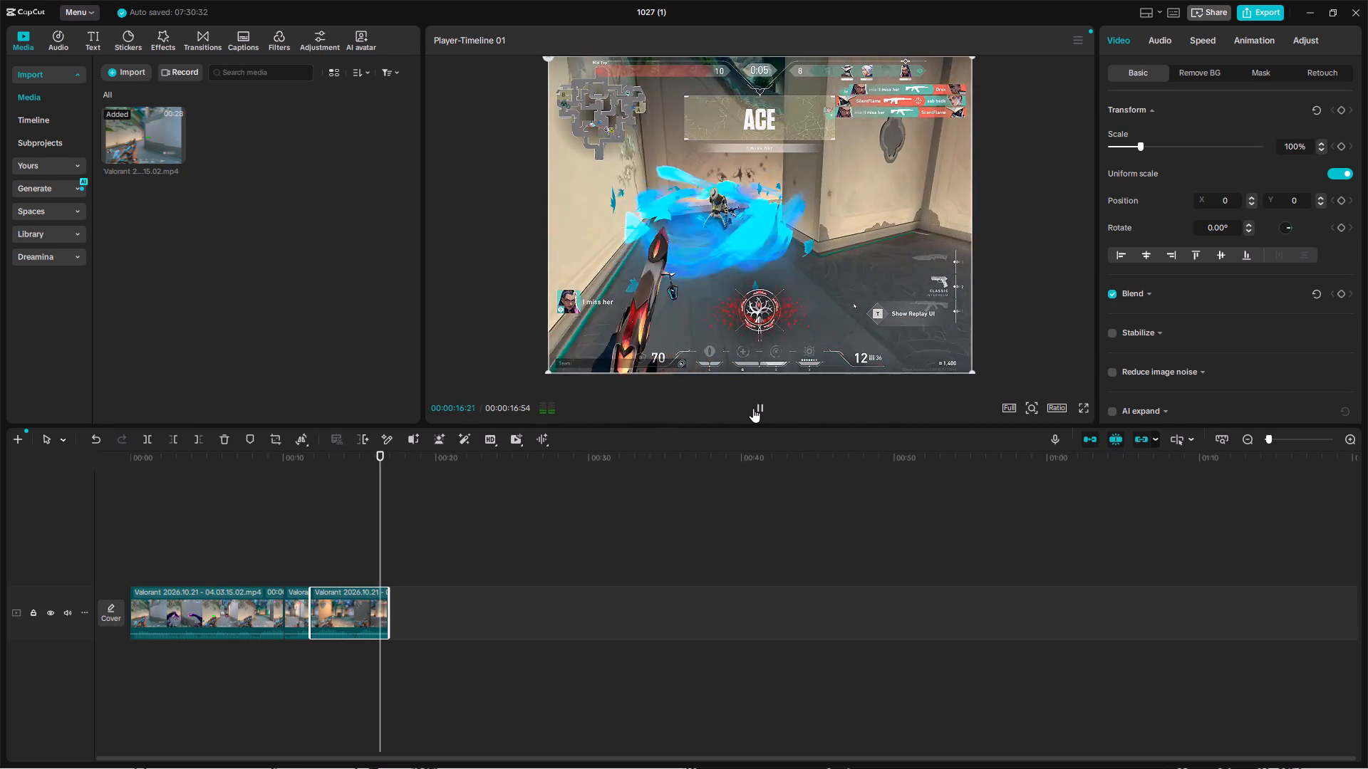
{"action": "left_click_drag", "start_coordinate": [380, 454], "coordinate": [314, 454]}
{"action": "left_click", "coordinate": [755, 403]}
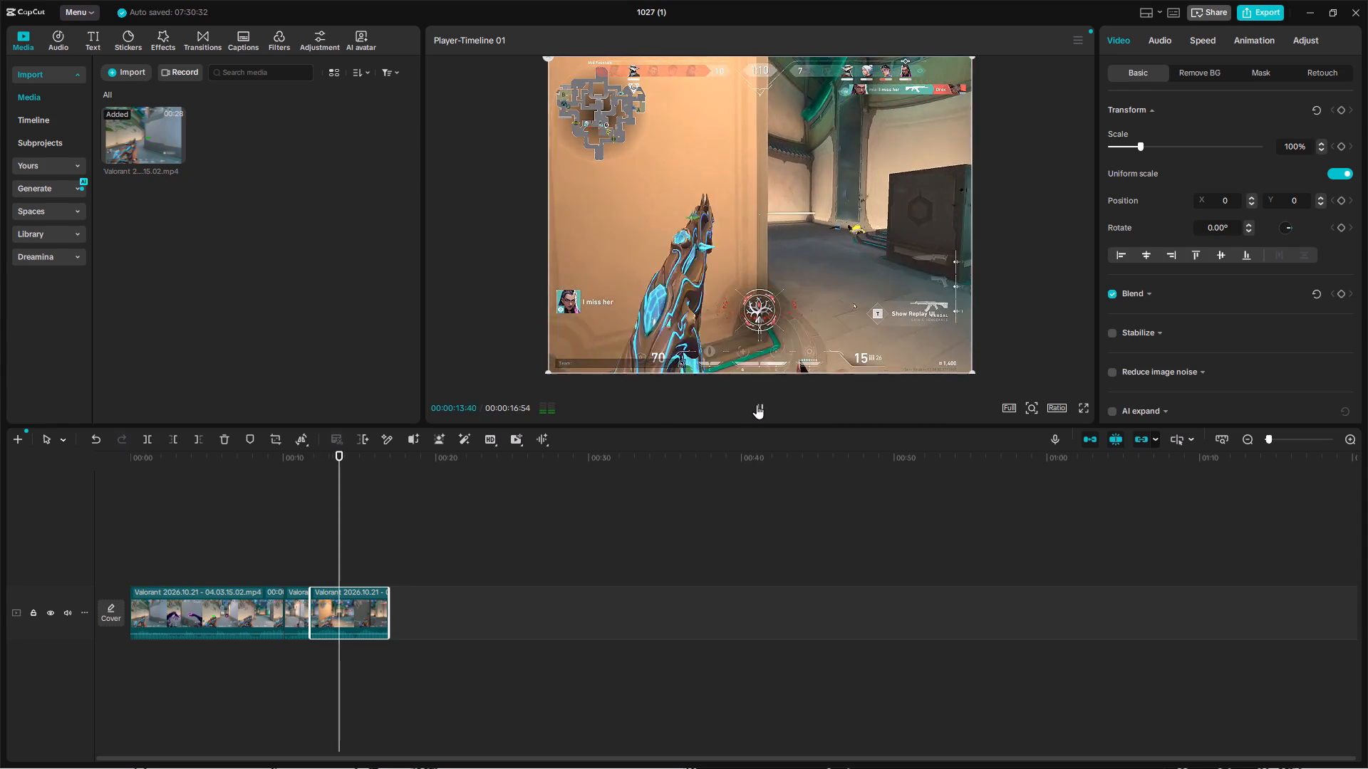
{"action": "left_click", "coordinate": [757, 404]}
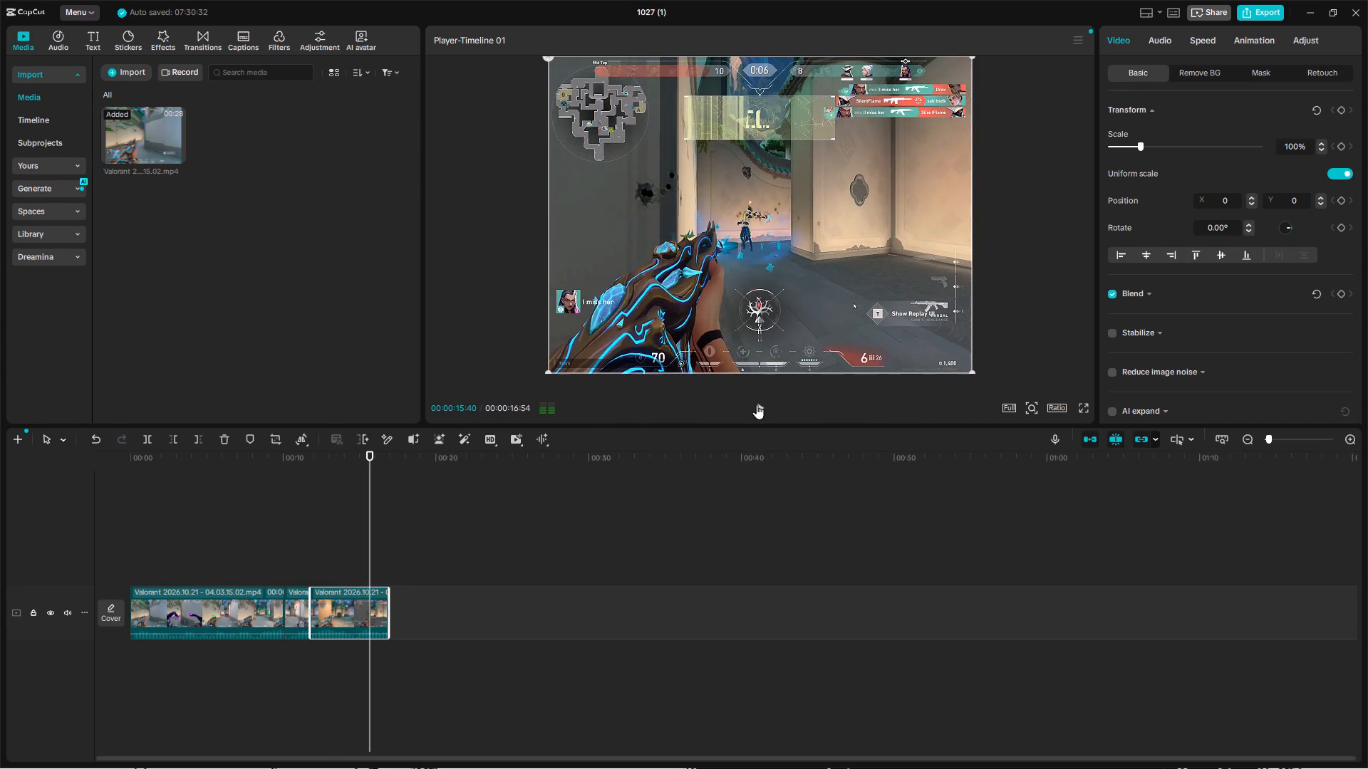
{"action": "double_click", "coordinate": [757, 404]}
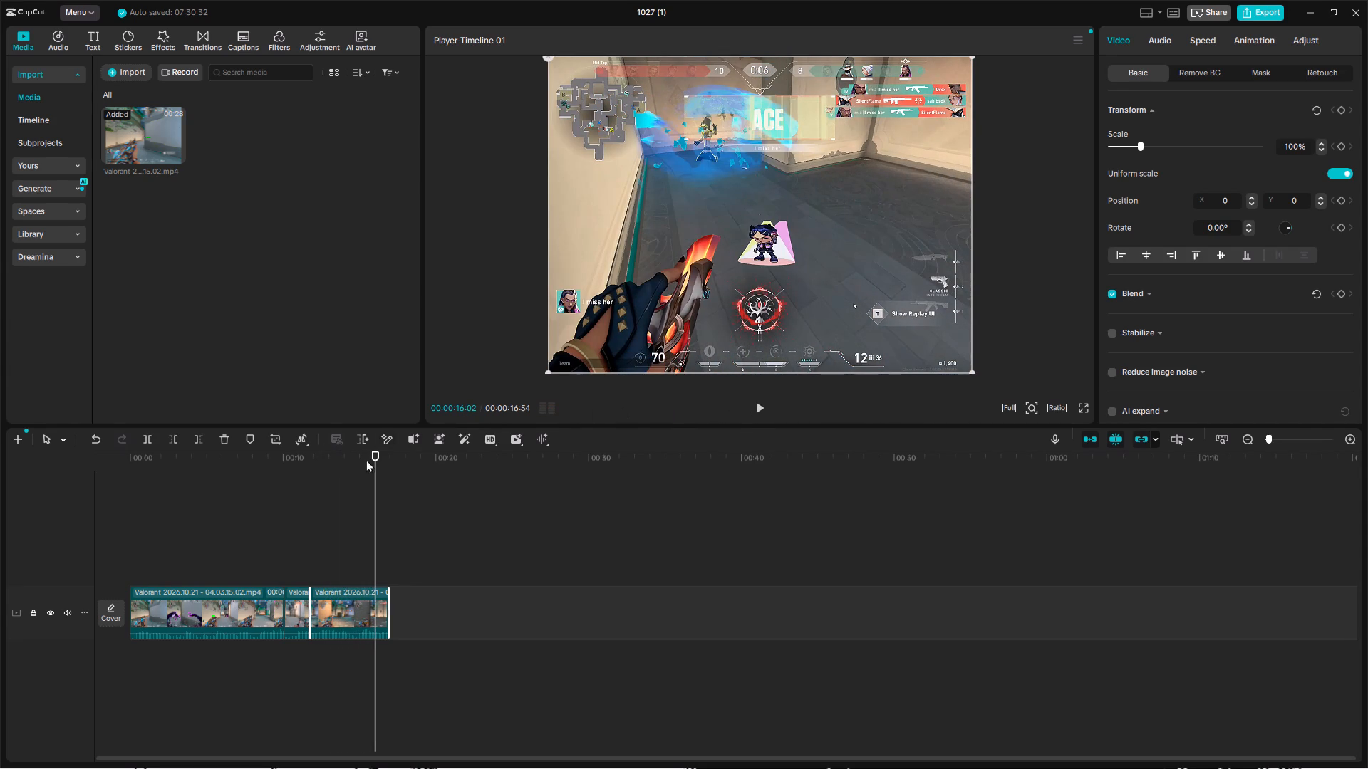
{"action": "left_click", "coordinate": [200, 439]}
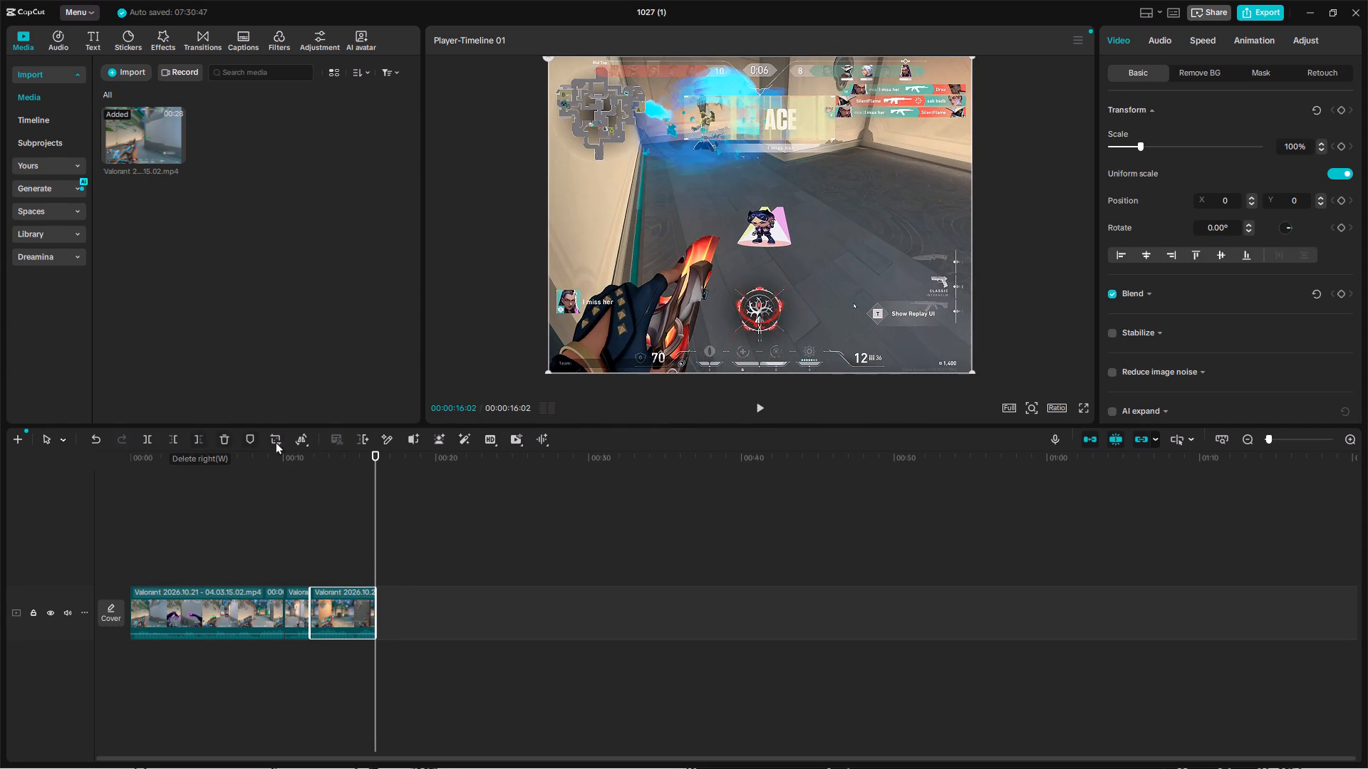
{"action": "left_click_drag", "start_coordinate": [375, 456], "coordinate": [313, 459]}
{"action": "left_click", "coordinate": [759, 404]}
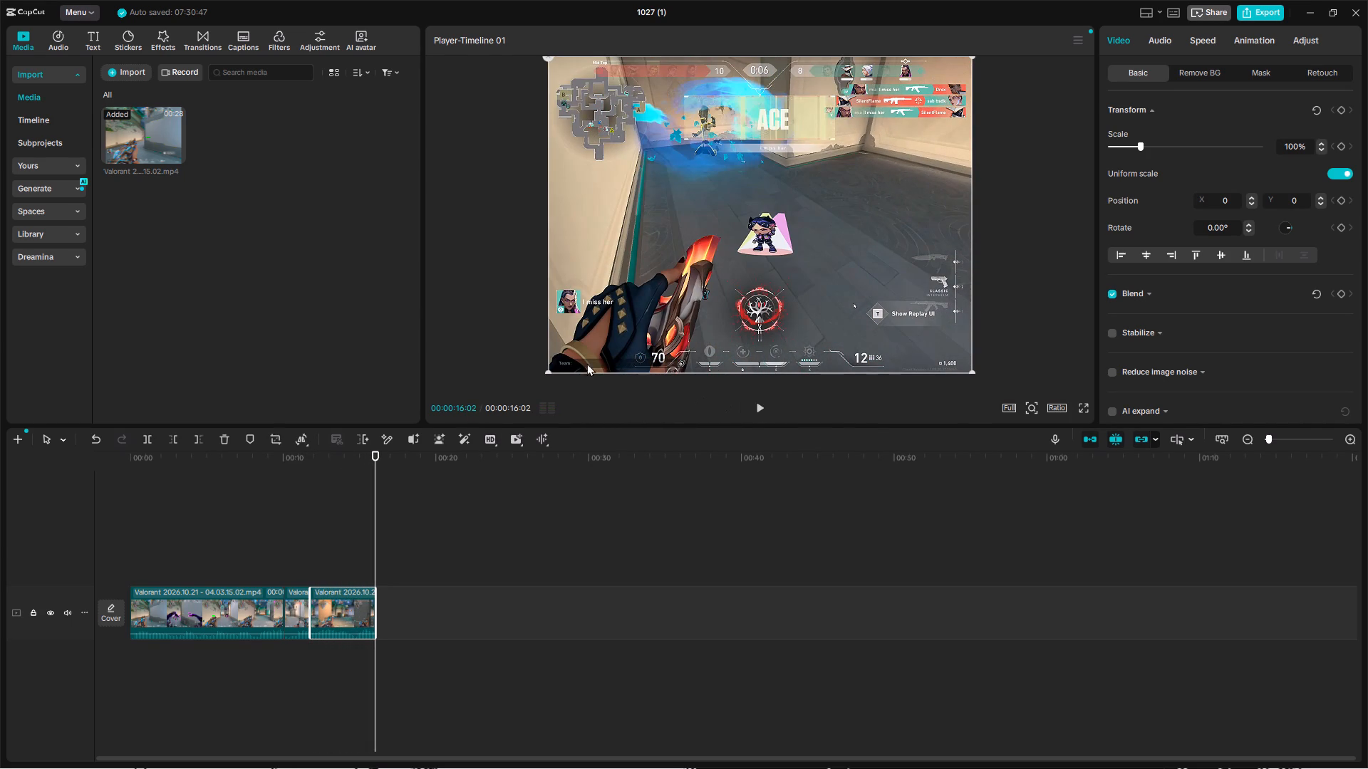
Export the finished timeline as a 1080P H.264 mp4 at 60fps and close the export window without sharing.
{"action": "left_click", "coordinate": [1250, 18]}
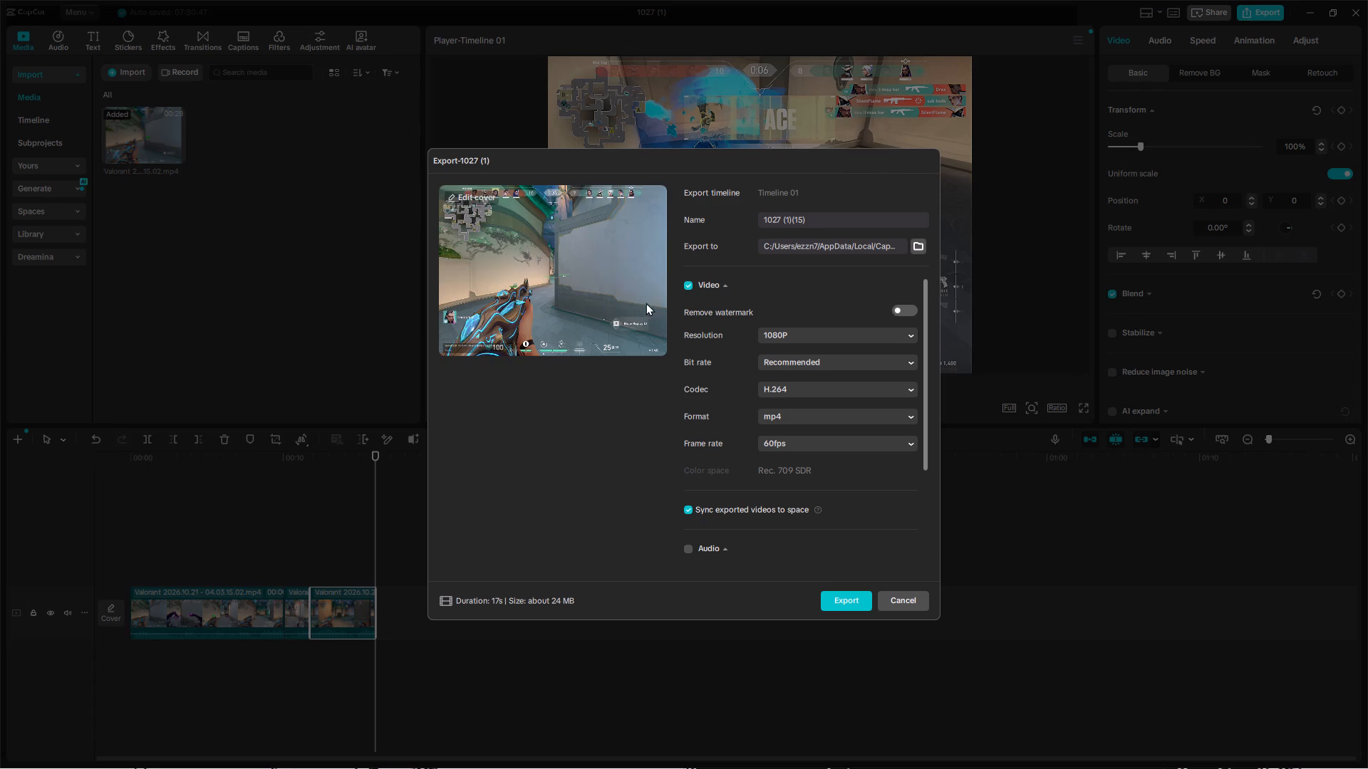
{"action": "left_click", "coordinate": [849, 598]}
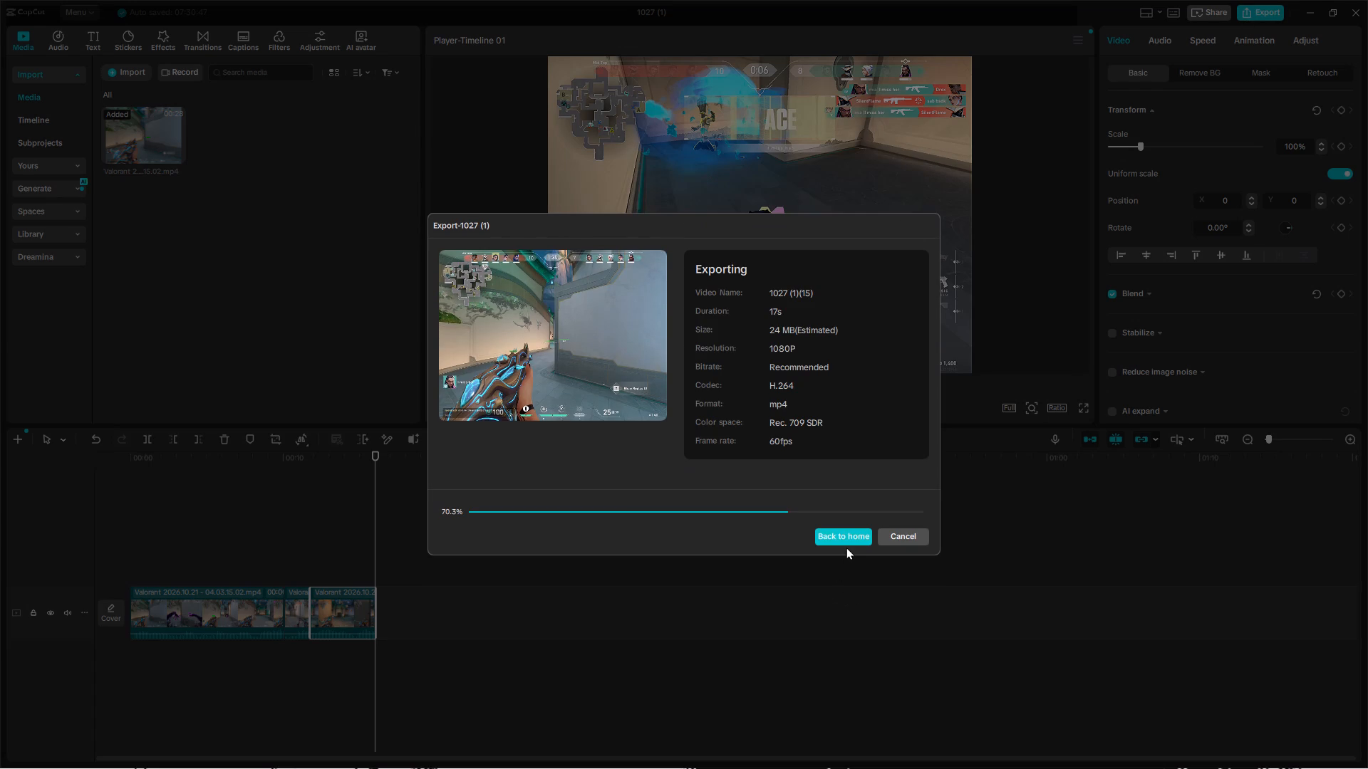
{"action": "left_click", "coordinate": [846, 540]}
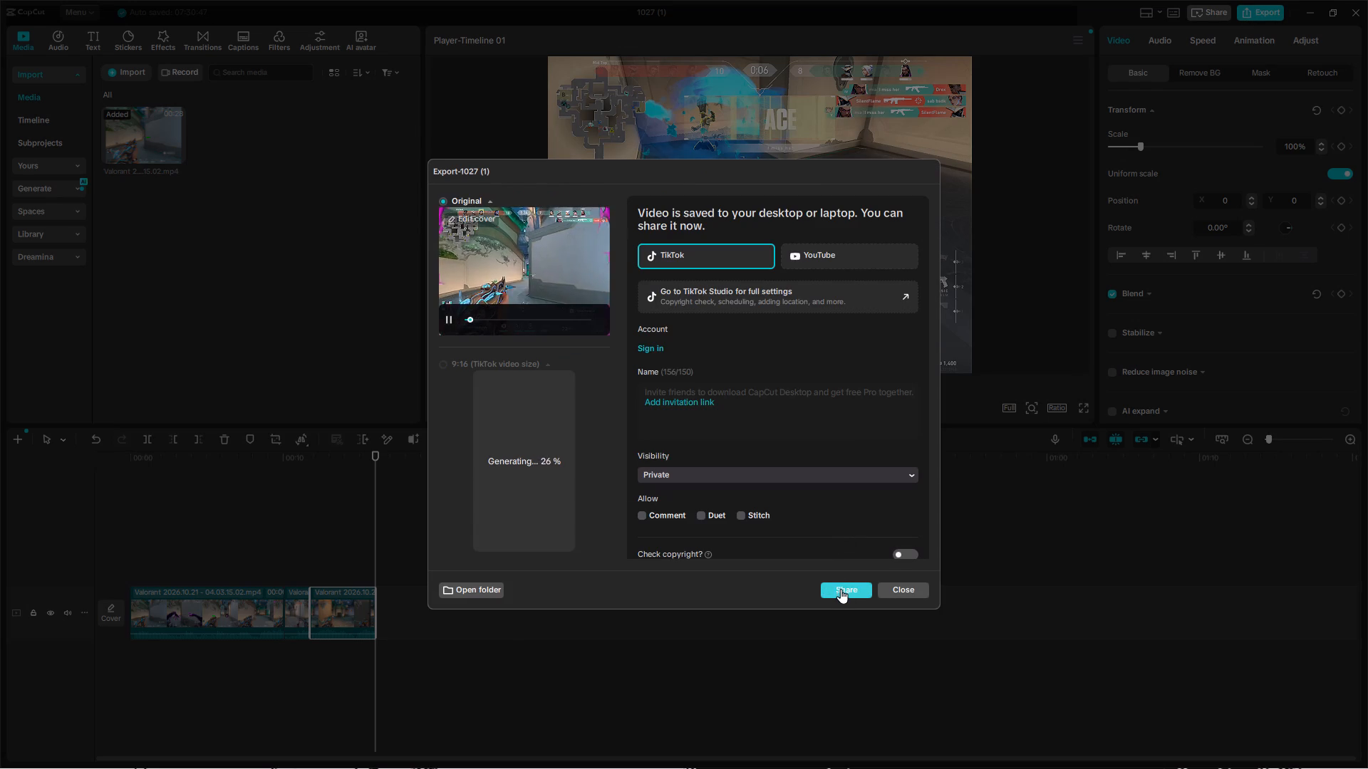
{"action": "left_click", "coordinate": [900, 588]}
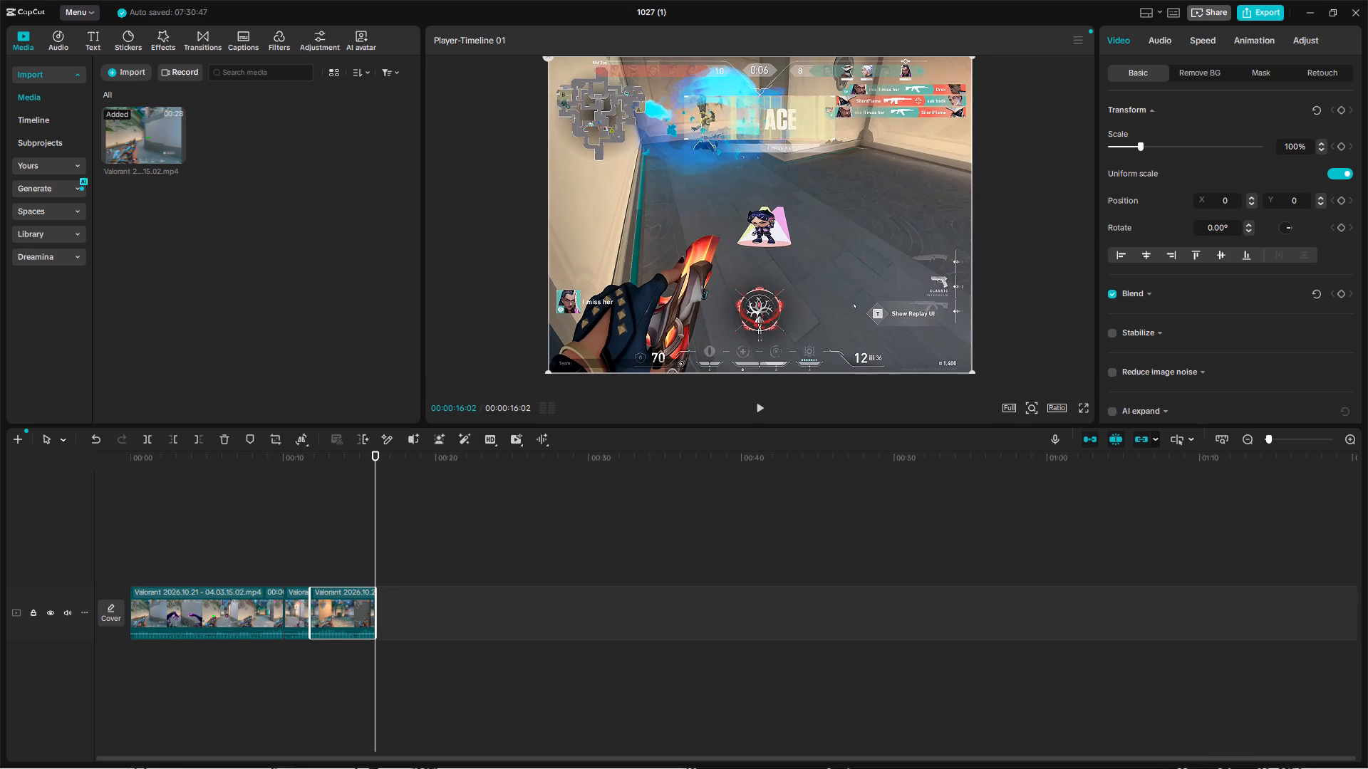
Delete the Valorant 2026.10.21 - 04.03.15.02 clip from the project media together with its timeline segments.
{"action": "right_click", "coordinate": [123, 152]}
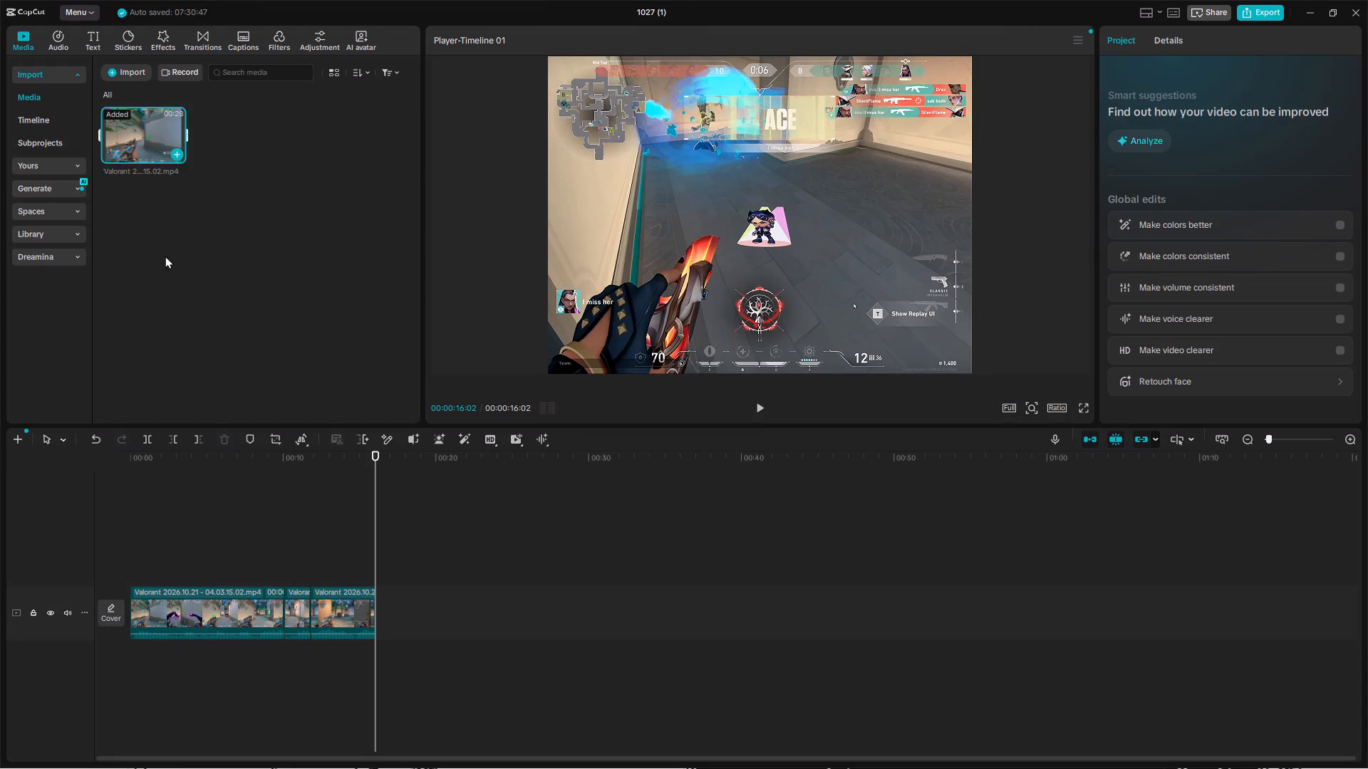
{"action": "left_click", "coordinate": [172, 210]}
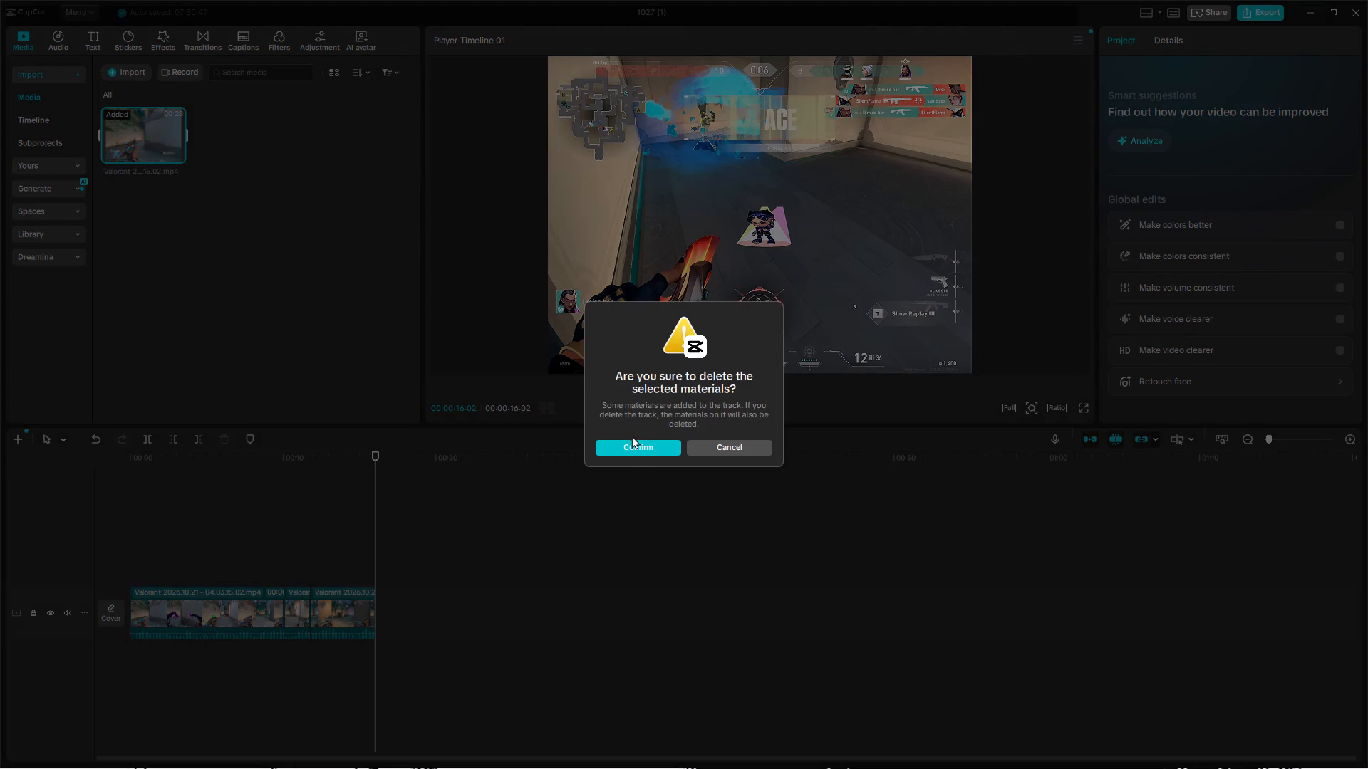
{"action": "left_click", "coordinate": [631, 436]}
{"action": "left_click", "coordinate": [636, 447]}
Switch to the Valorant folder in File Explorer and place the clip Valorant 2026.10.21 - 04.04.48.03 at the start of the empty timeline.
{"action": "left_click", "coordinate": [72, 678]}
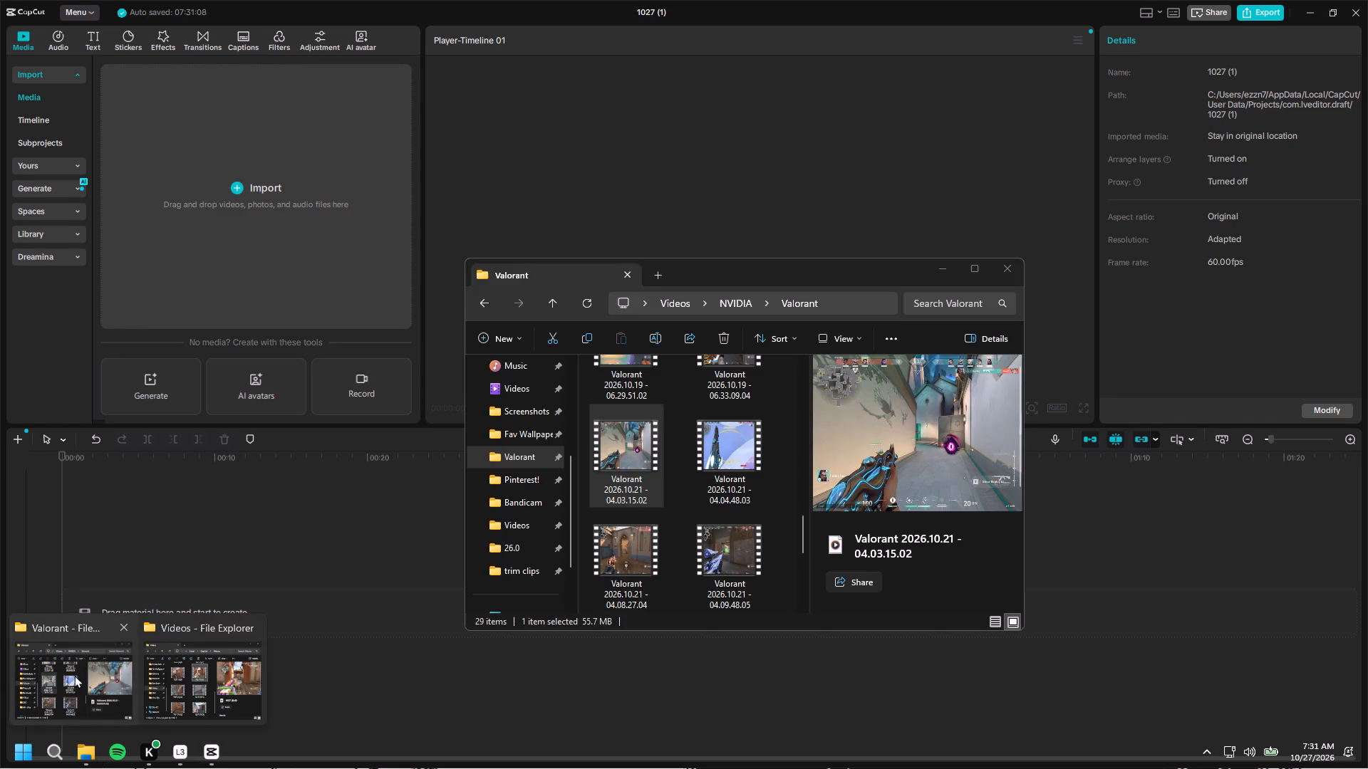
{"action": "left_click_drag", "start_coordinate": [719, 463], "coordinate": [315, 624]}
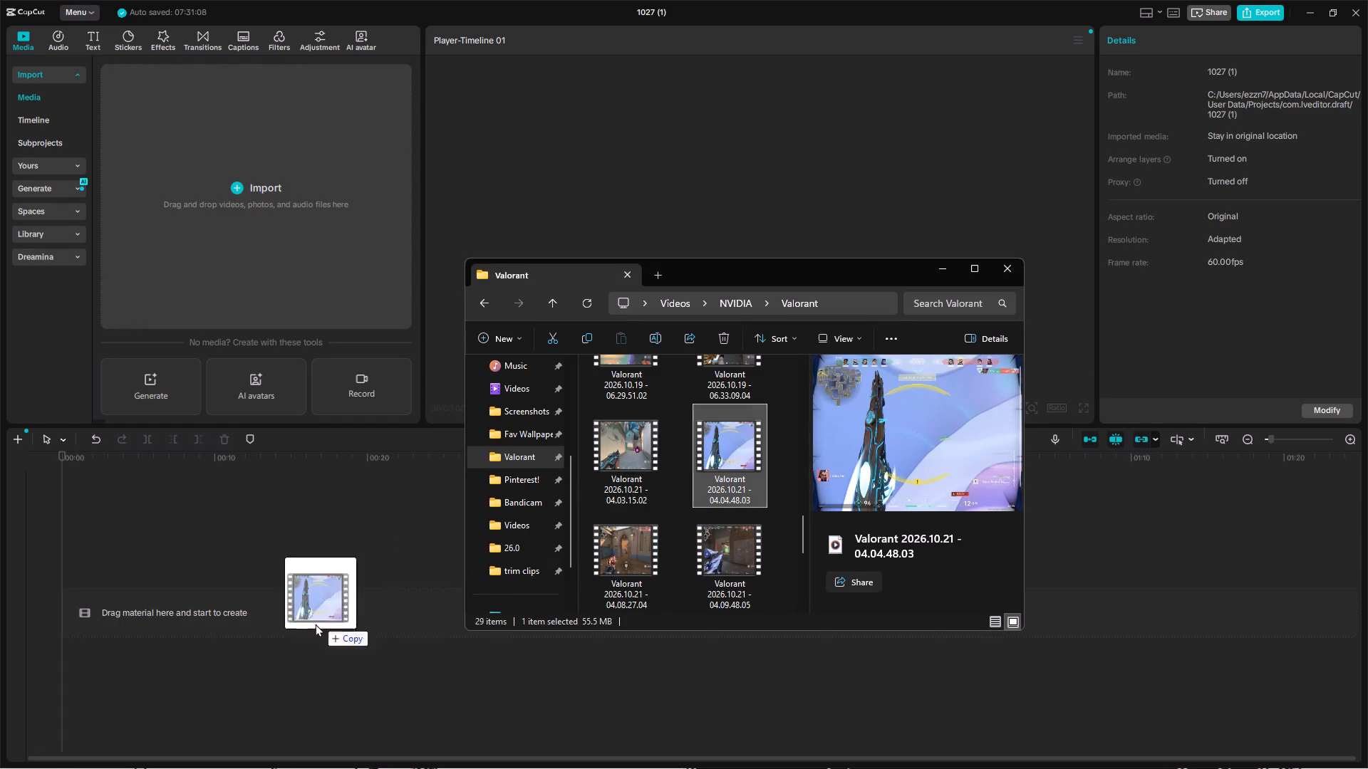
{"action": "left_click_drag", "start_coordinate": [315, 624], "coordinate": [108, 643]}
Play the opening of the 04.04.48.03 clip and trim off everything before 00:00:05:07.
{"action": "left_click", "coordinate": [760, 405]}
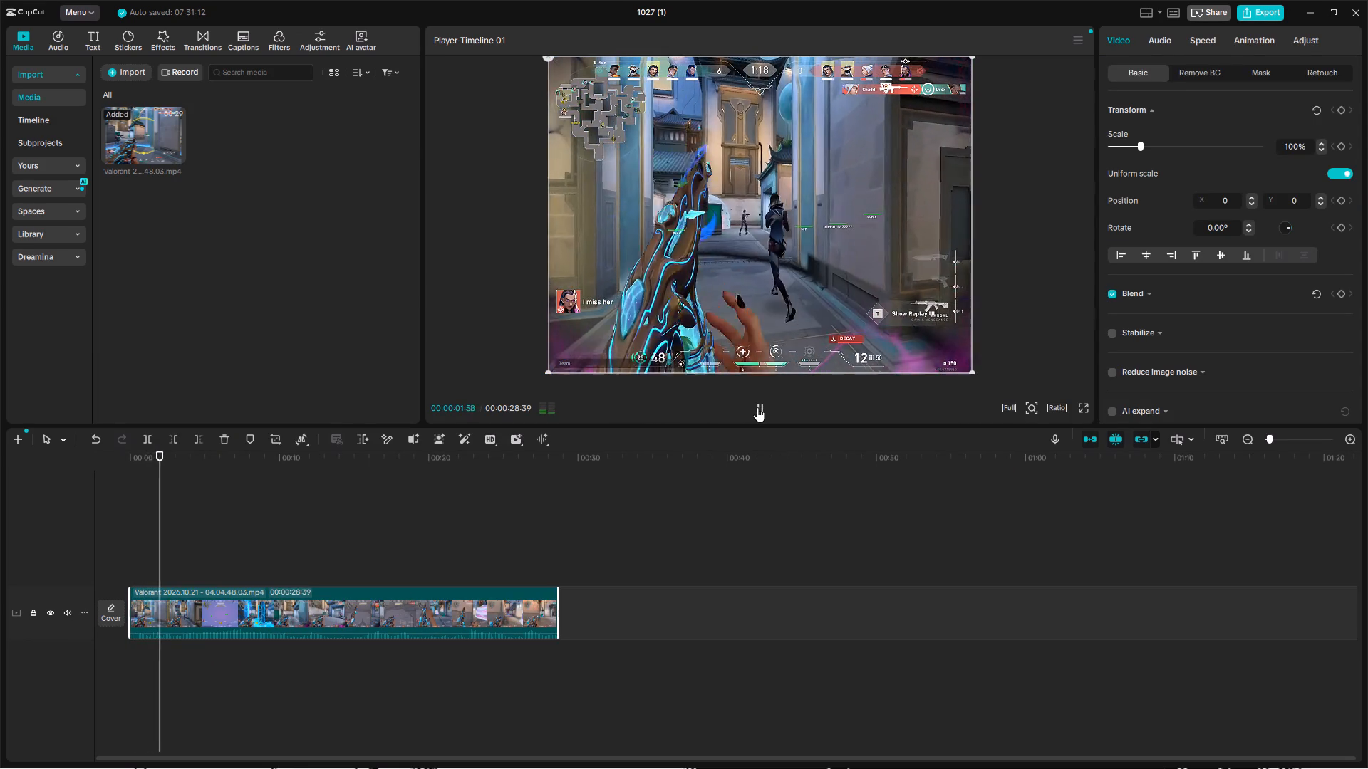
{"action": "left_click", "coordinate": [757, 407]}
{"action": "left_click", "coordinate": [757, 407]}
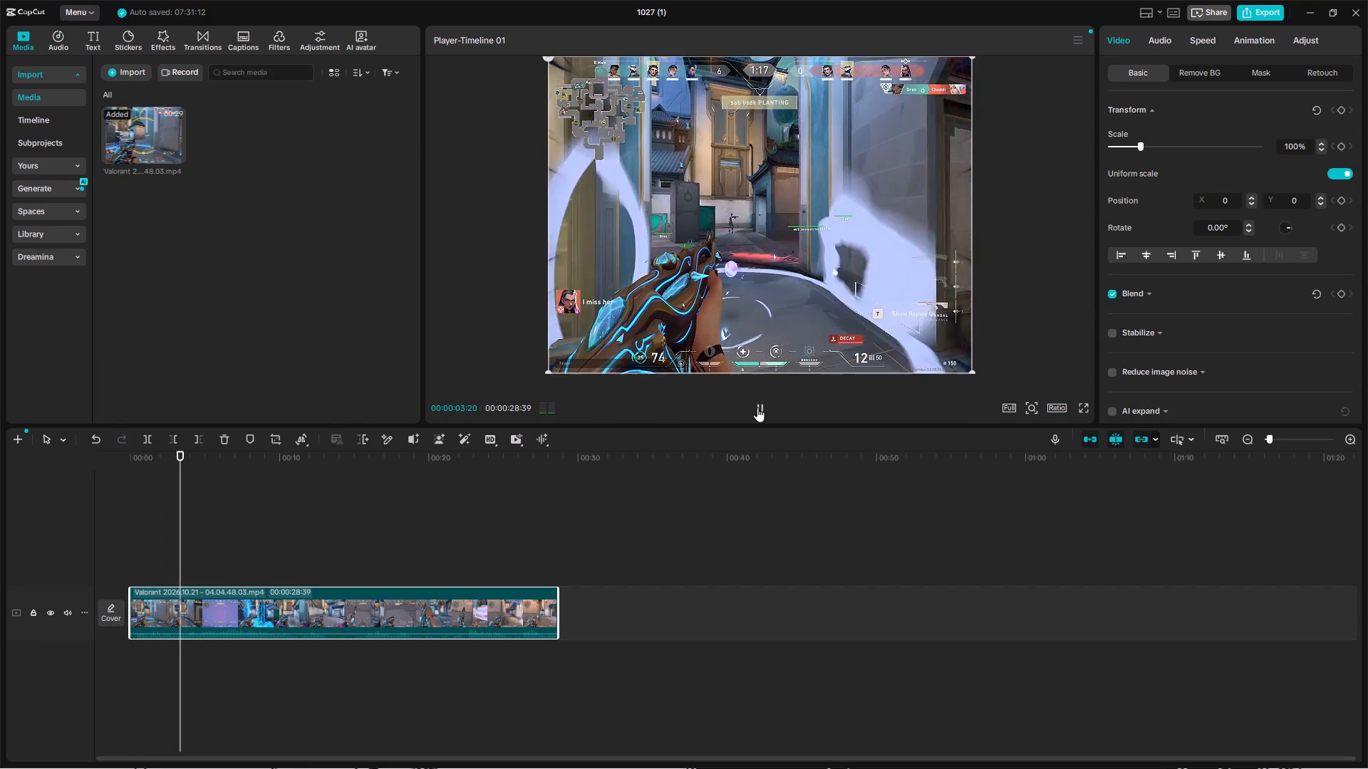
{"action": "left_click", "coordinate": [757, 407]}
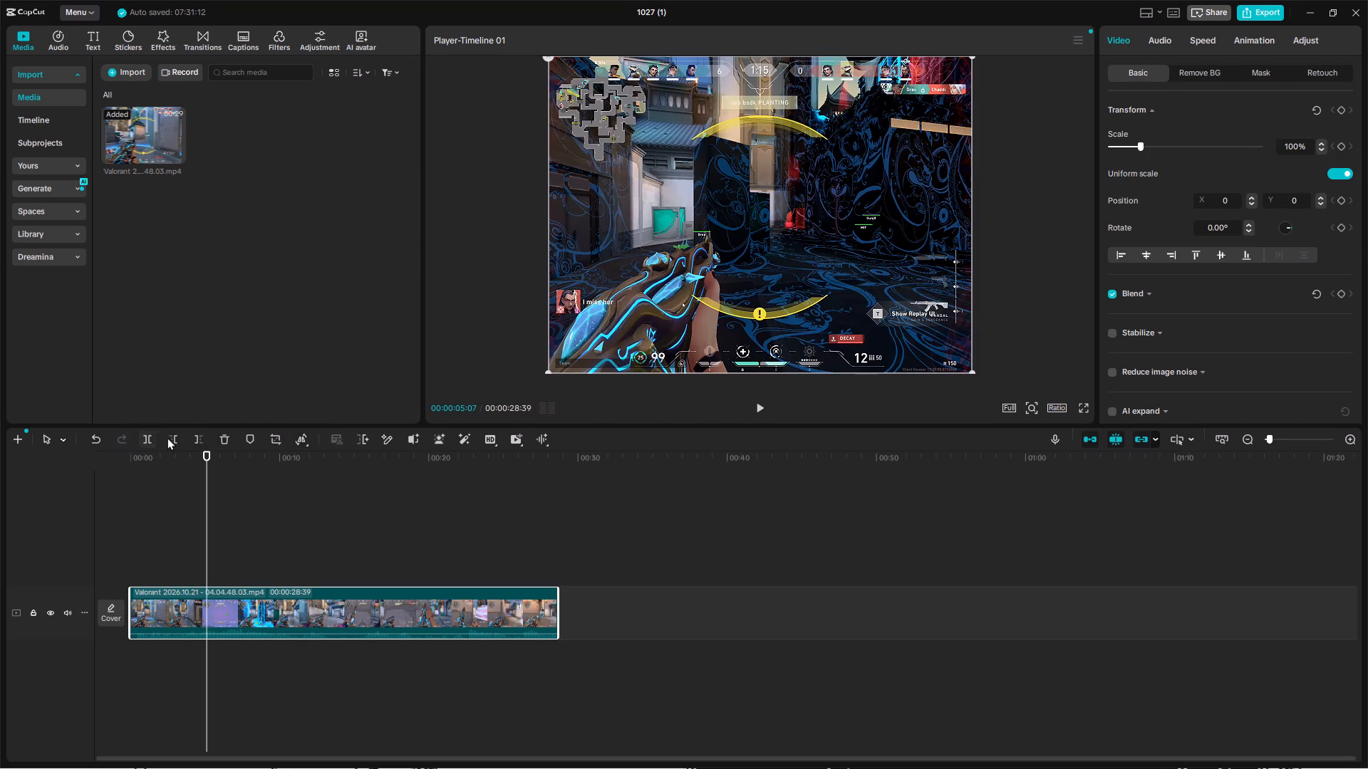
{"action": "left_click", "coordinate": [169, 437]}
Play the trimmed clip, recheck the moment after the fight, and split the clip at 00:00:07:30.
{"action": "left_click", "coordinate": [757, 412]}
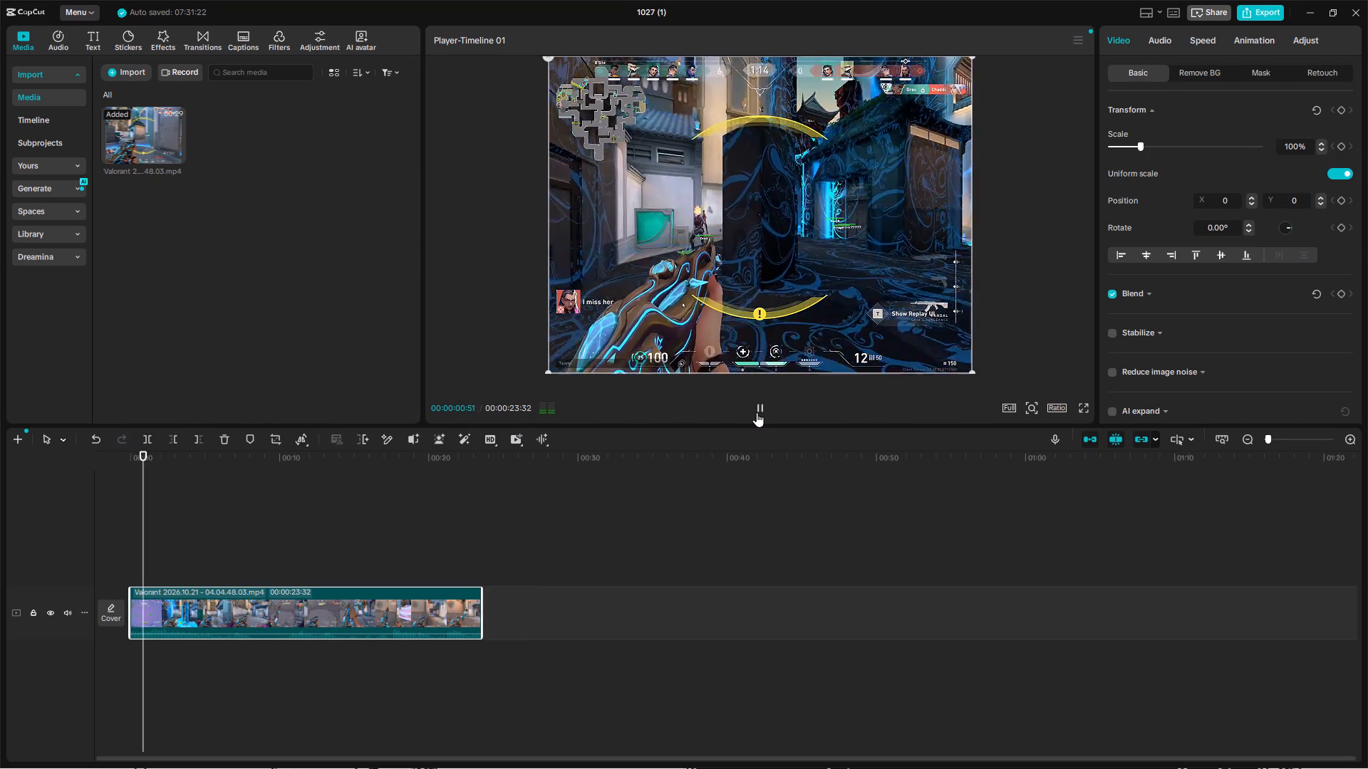
{"action": "left_click", "coordinate": [757, 412]}
{"action": "left_click", "coordinate": [757, 412]}
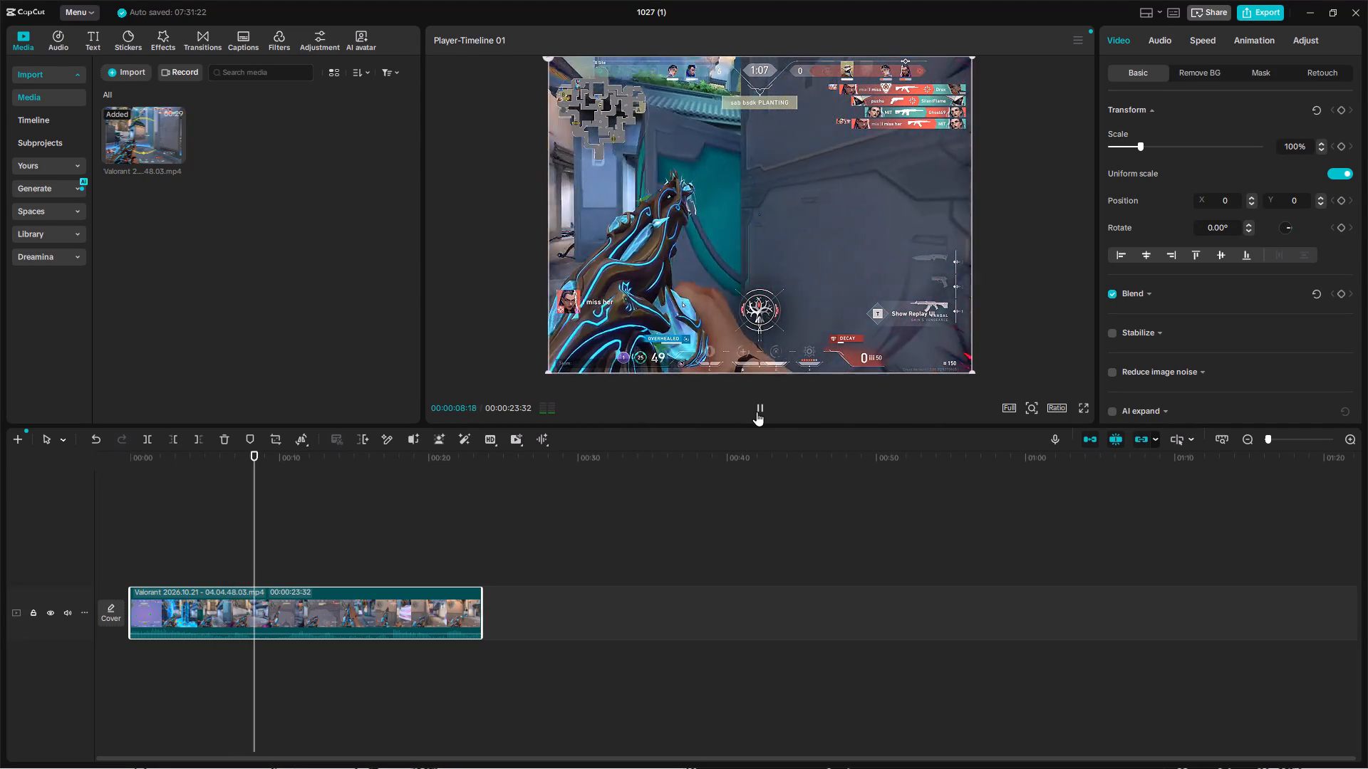
{"action": "left_click", "coordinate": [757, 412]}
{"action": "left_click_drag", "start_coordinate": [256, 452], "coordinate": [244, 454]}
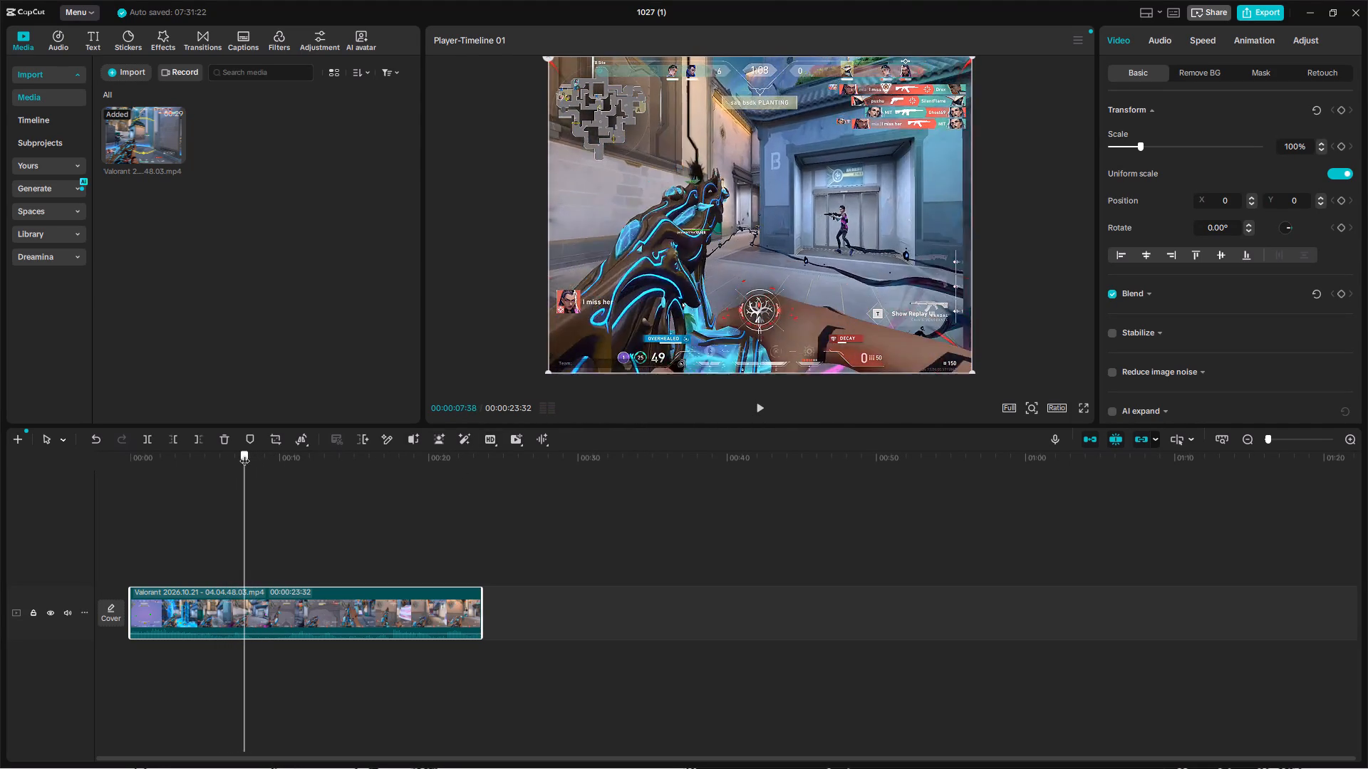
{"action": "left_click_drag", "start_coordinate": [244, 454], "coordinate": [238, 454]}
{"action": "left_click_drag", "start_coordinate": [237, 452], "coordinate": [214, 451]}
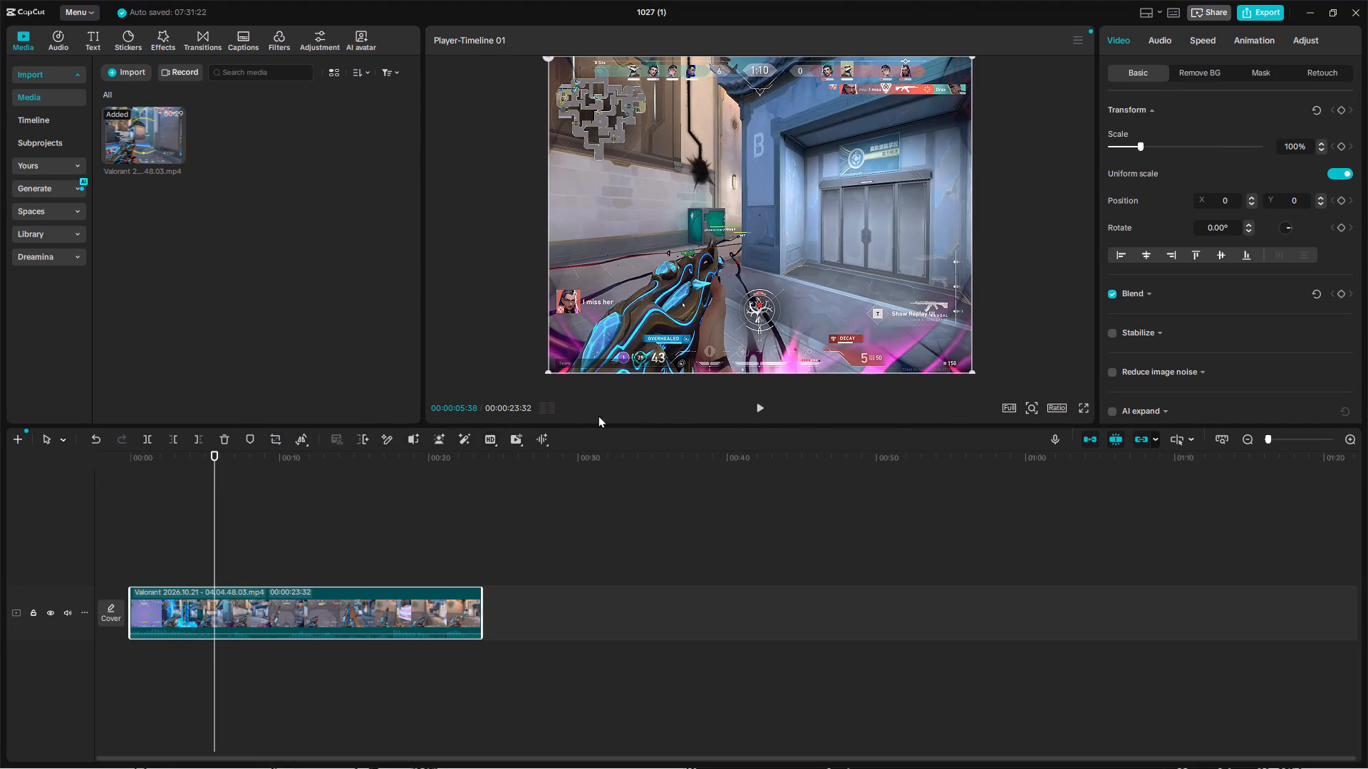
{"action": "left_click", "coordinate": [760, 409]}
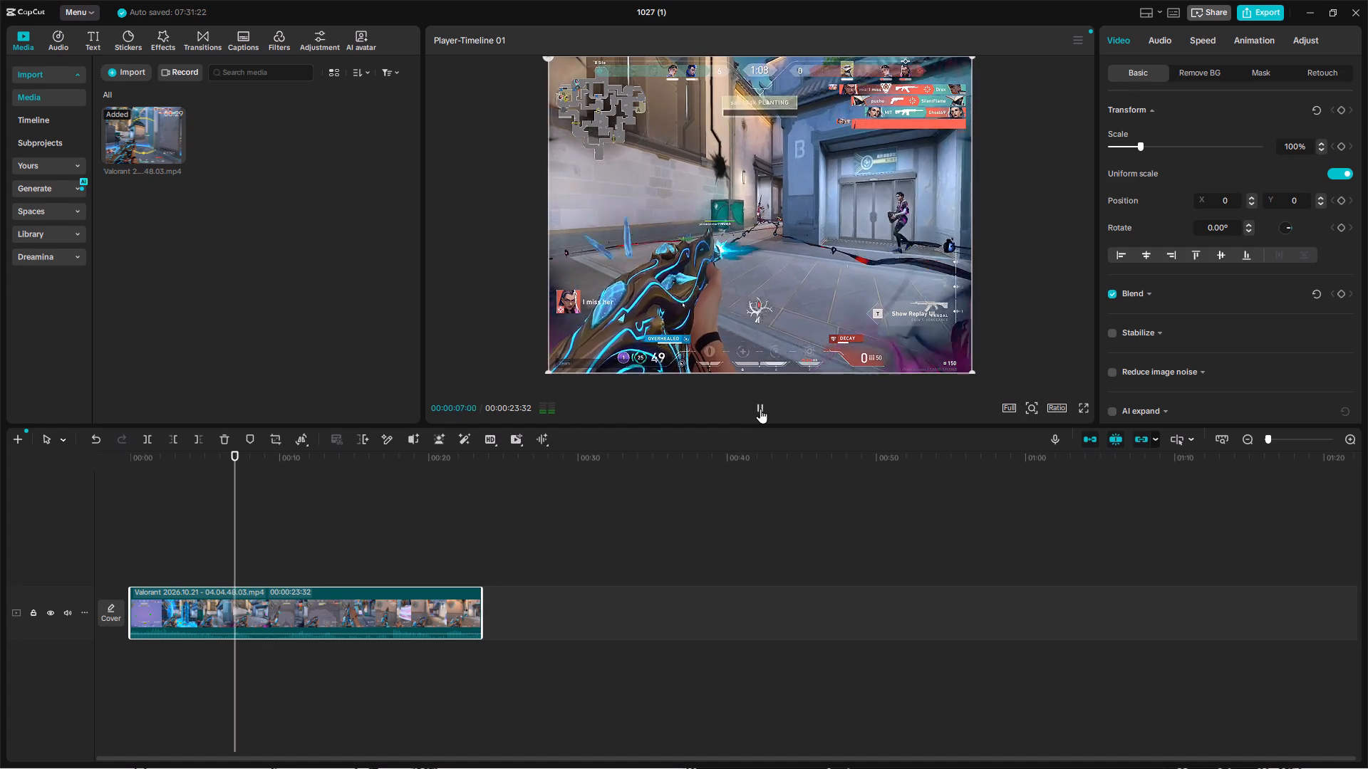
{"action": "left_click", "coordinate": [760, 409]}
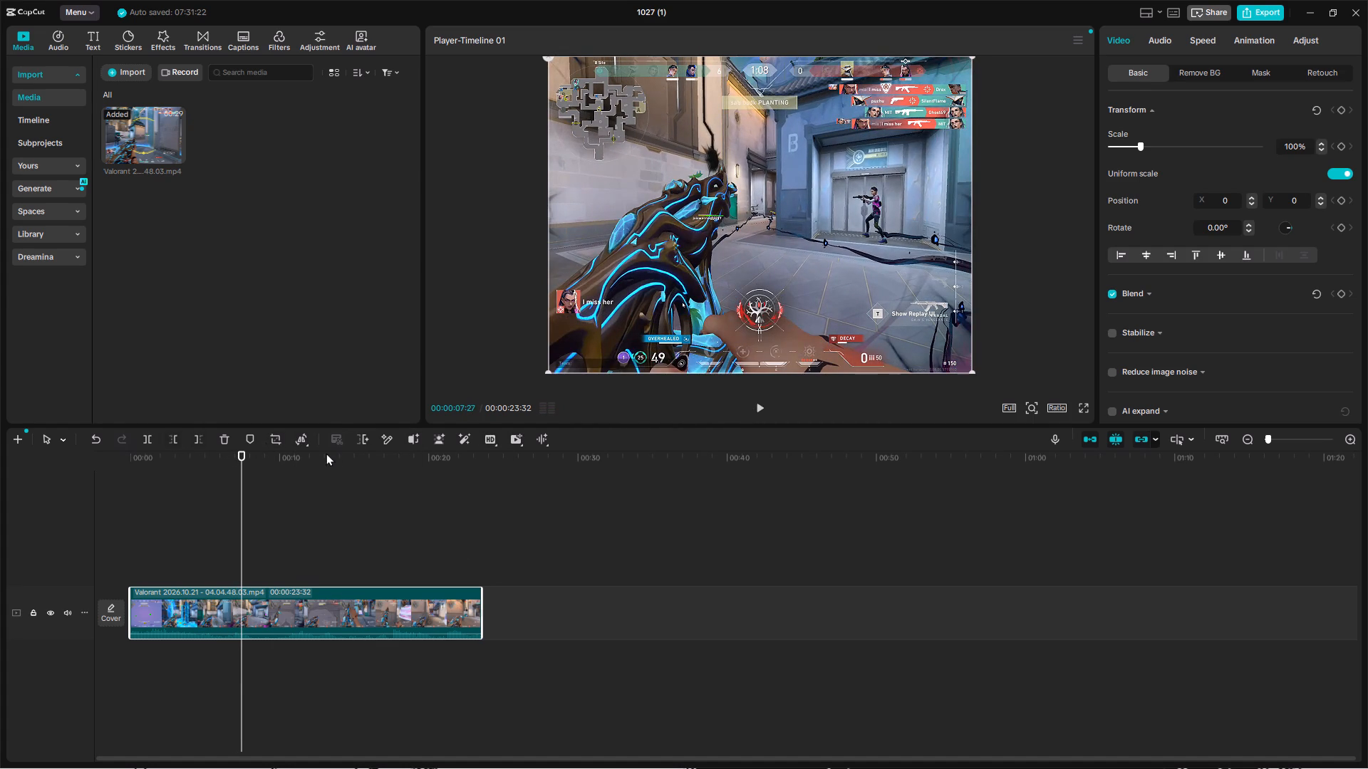
{"action": "double_click", "coordinate": [755, 408]}
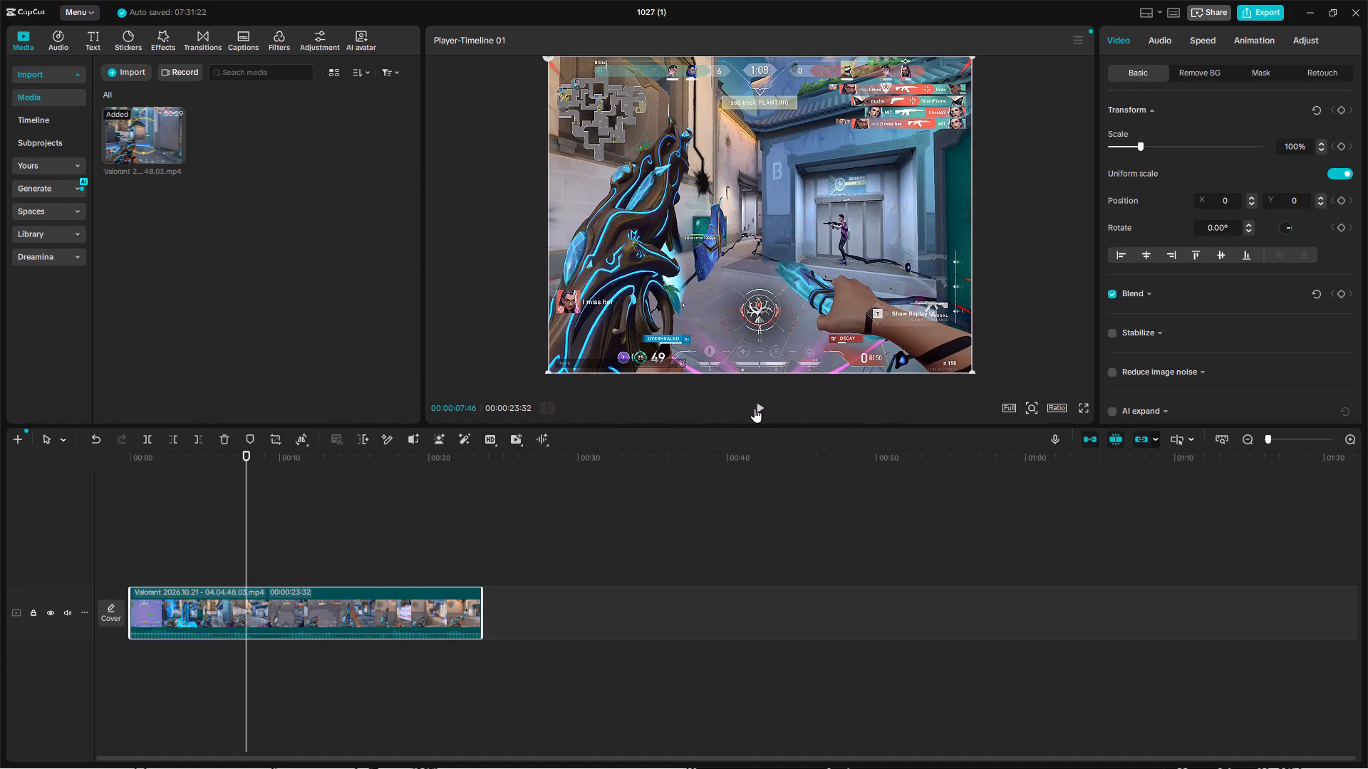
{"action": "left_click_drag", "start_coordinate": [239, 457], "coordinate": [208, 456]}
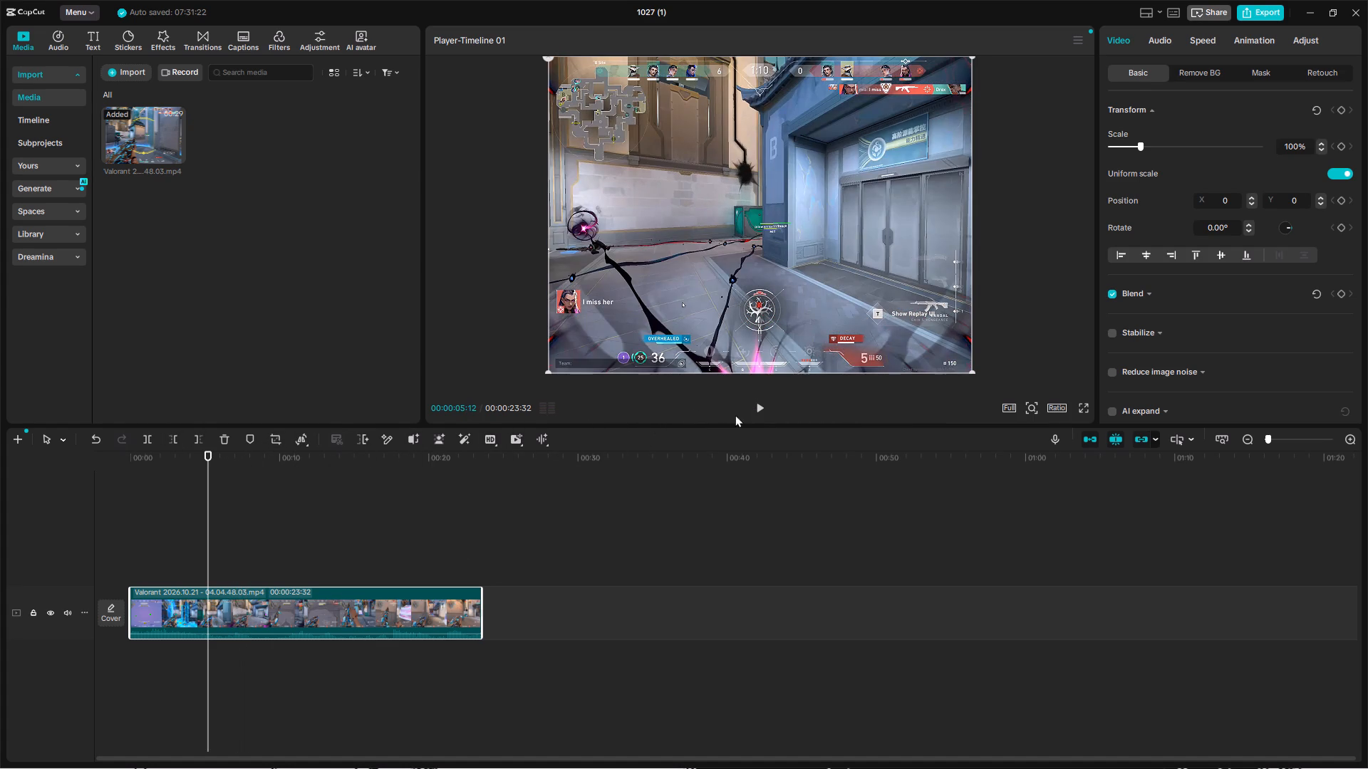
{"action": "left_click", "coordinate": [754, 410]}
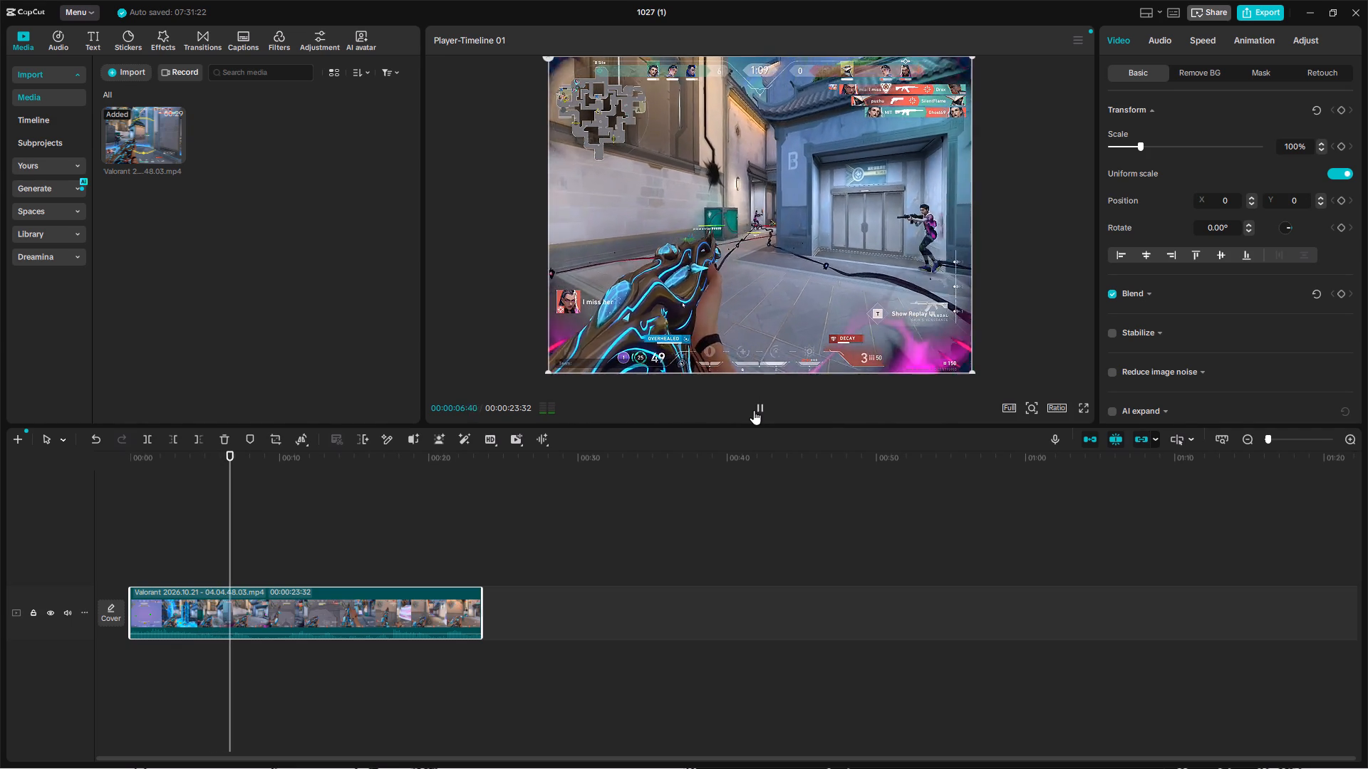
{"action": "left_click", "coordinate": [754, 410]}
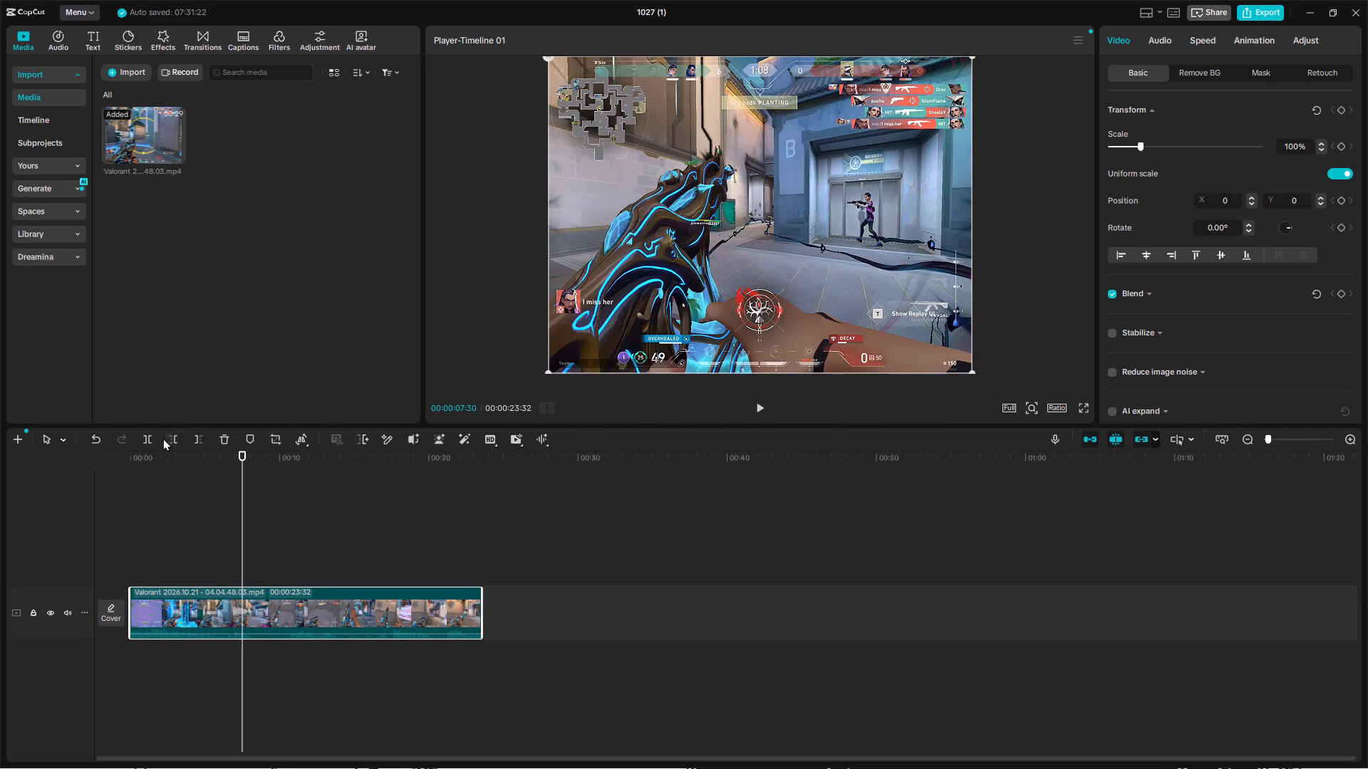
{"action": "left_click", "coordinate": [151, 437]}
Play through the second segment to find the next action and trim off its beginning up to 00:00:16:54.
{"action": "left_click", "coordinate": [757, 407]}
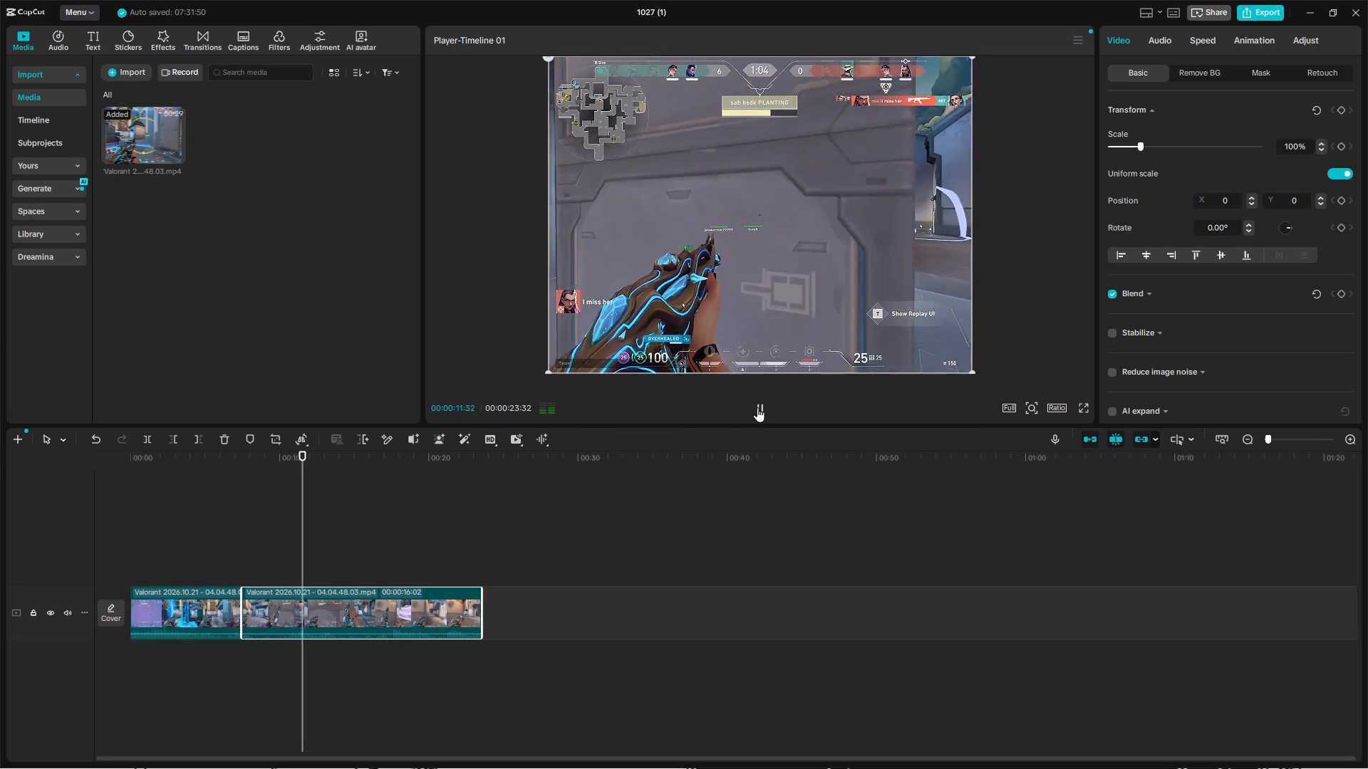
{"action": "left_click", "coordinate": [757, 407]}
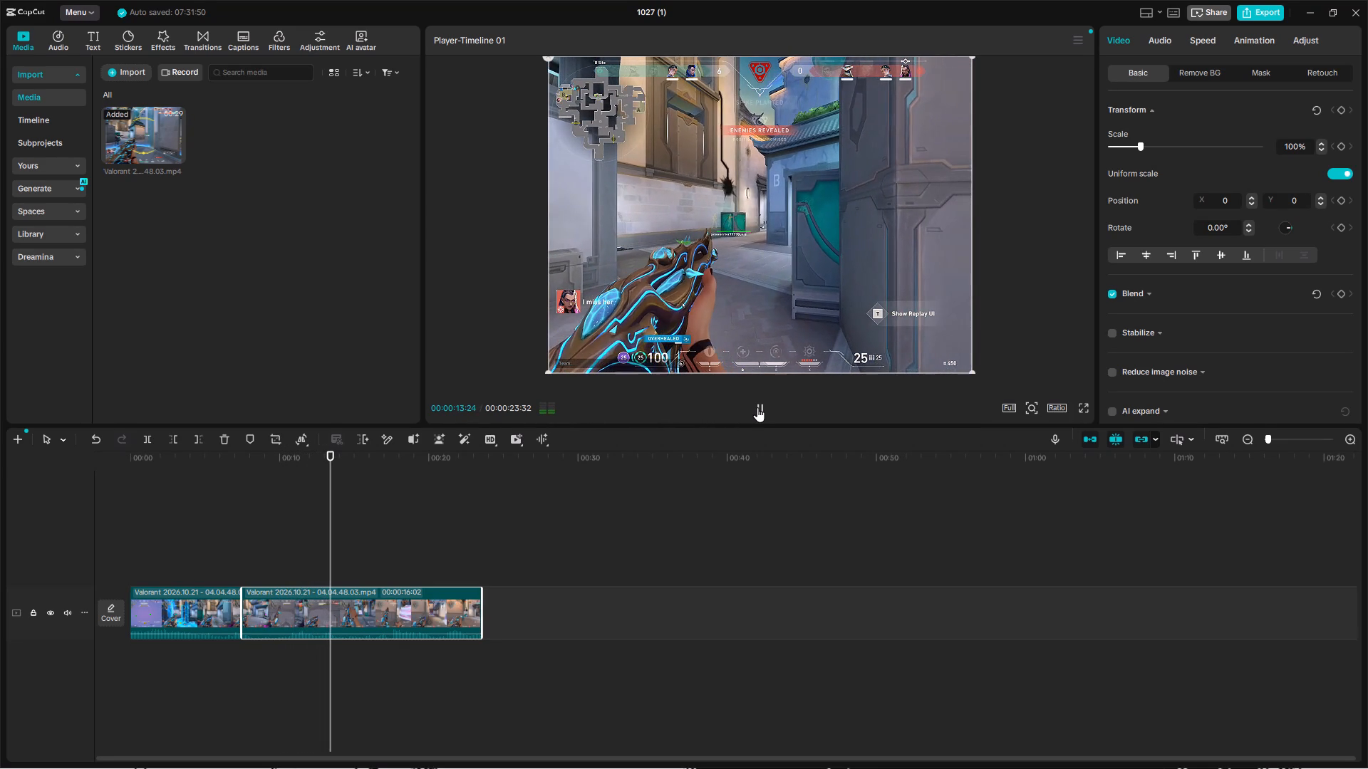
{"action": "left_click", "coordinate": [757, 407]}
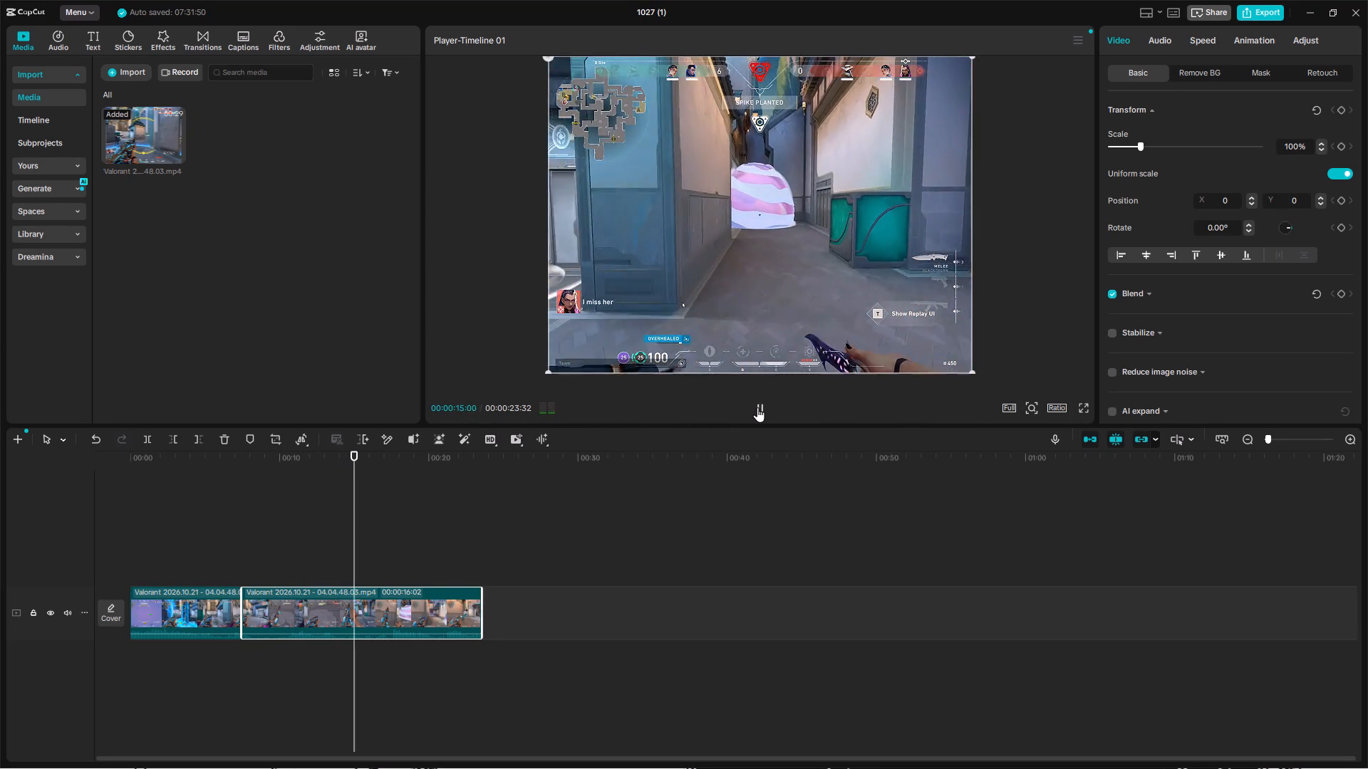
{"action": "left_click", "coordinate": [757, 407]}
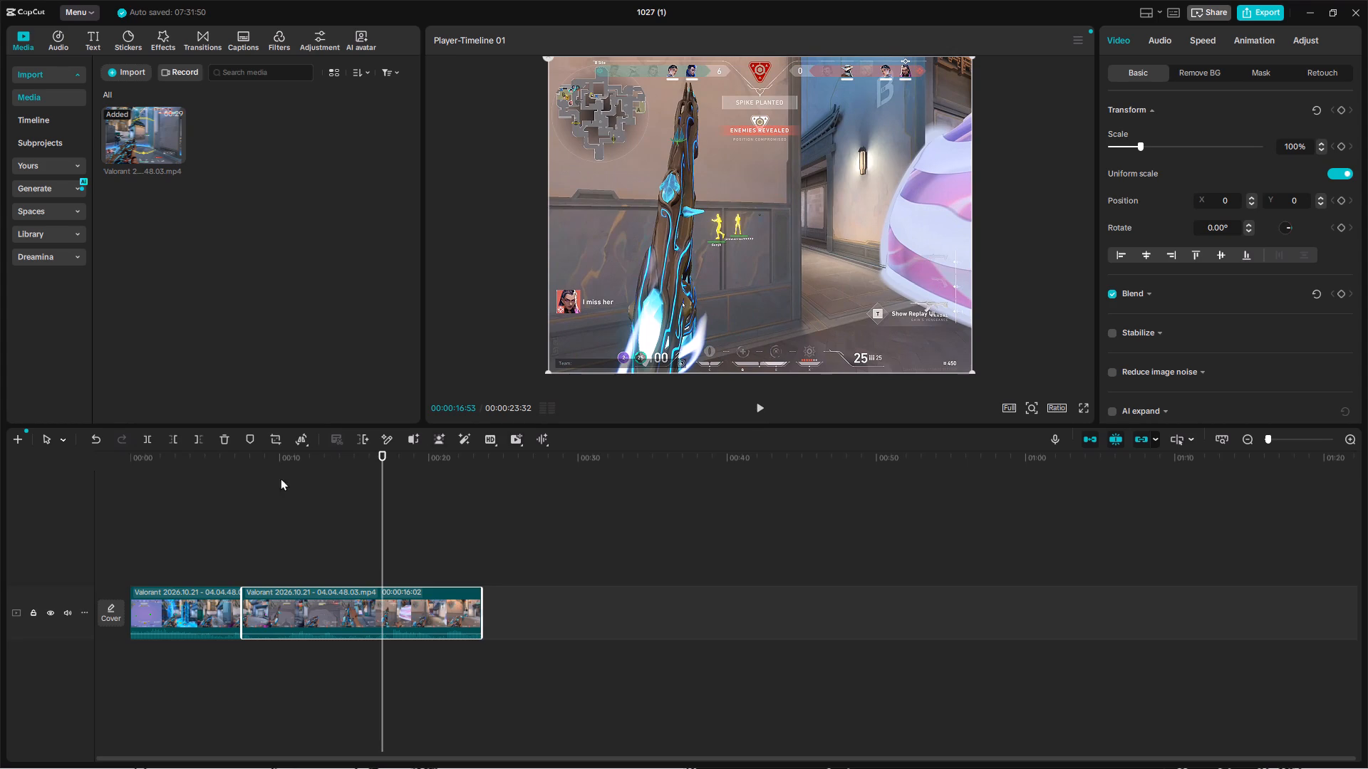
{"action": "left_click", "coordinate": [754, 404]}
{"action": "left_click", "coordinate": [756, 402]}
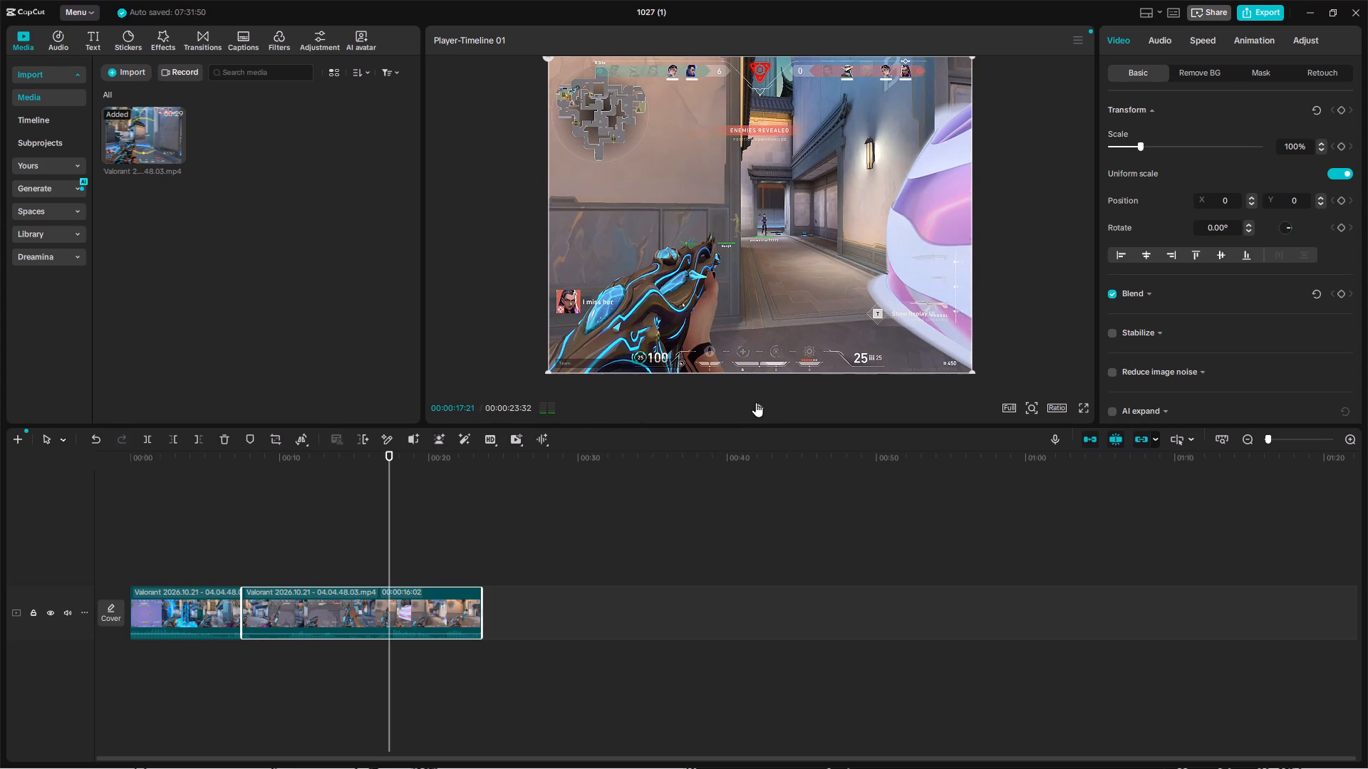
{"action": "left_click_drag", "start_coordinate": [390, 451], "coordinate": [402, 477]}
{"action": "left_click_drag", "start_coordinate": [388, 453], "coordinate": [385, 452]}
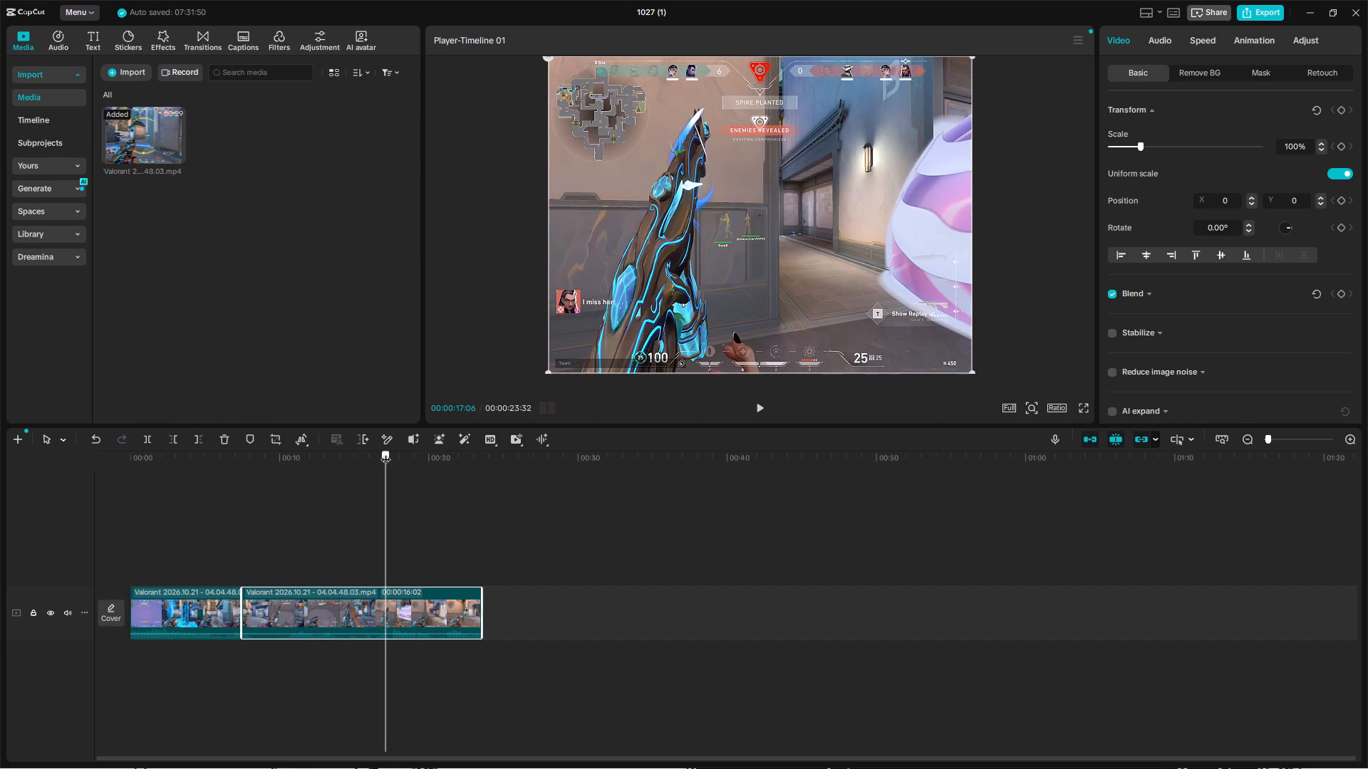
{"action": "left_click_drag", "start_coordinate": [385, 452], "coordinate": [370, 452]}
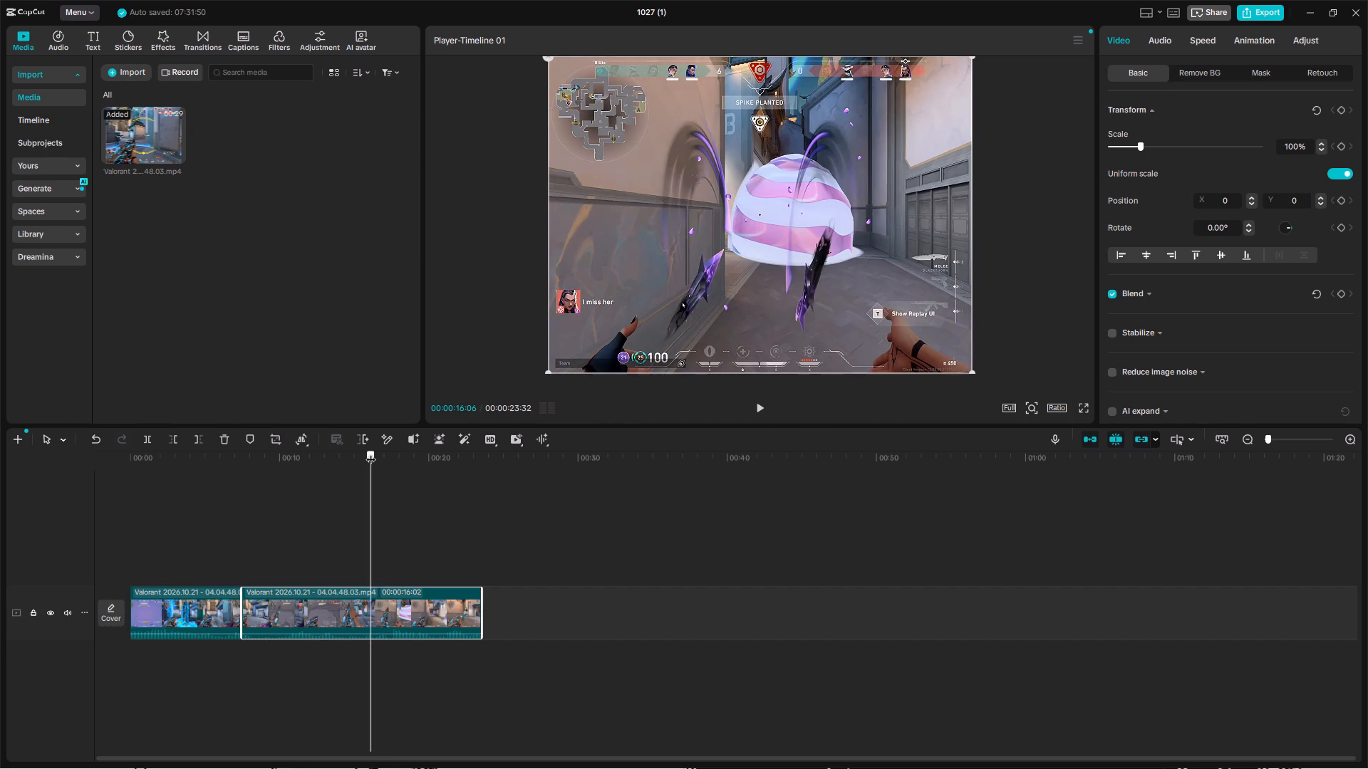
{"action": "left_click_drag", "start_coordinate": [370, 452], "coordinate": [372, 452]}
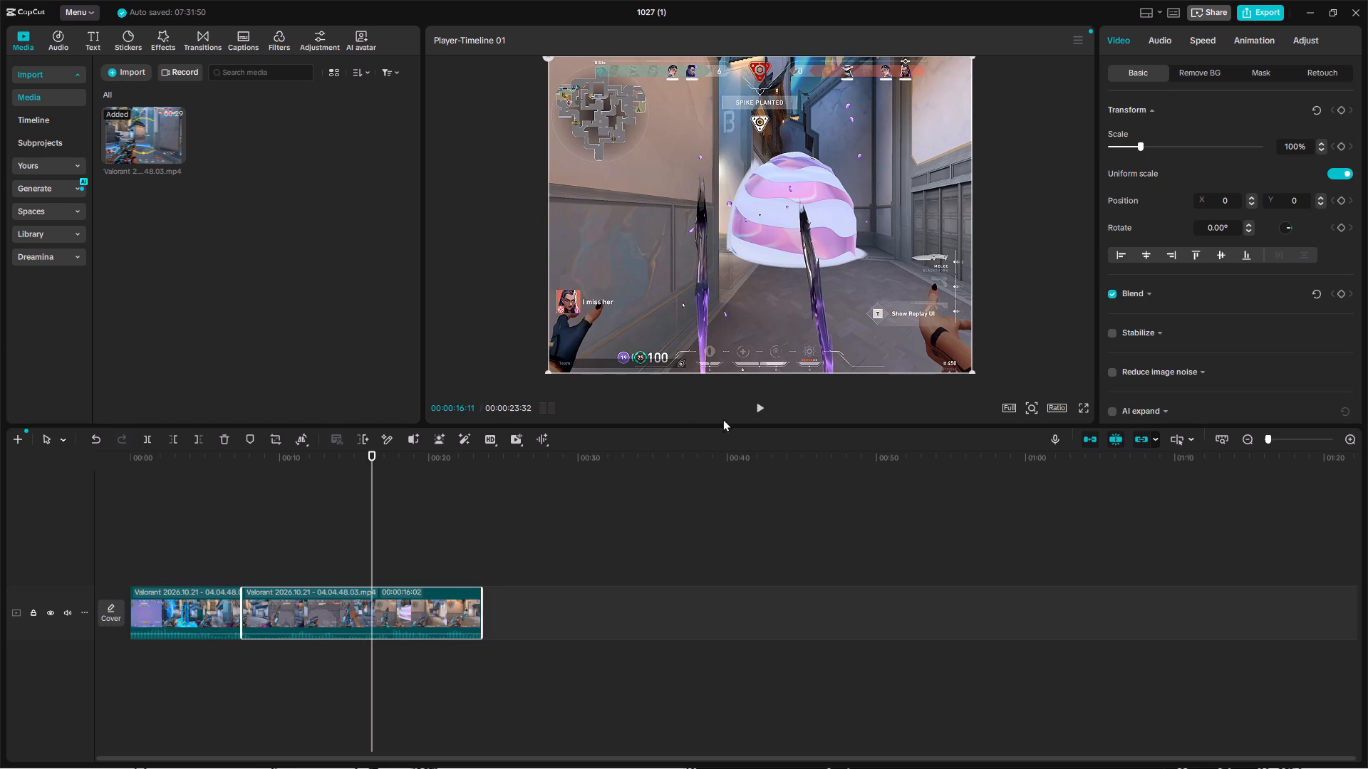
{"action": "left_click", "coordinate": [752, 407]}
{"action": "left_click", "coordinate": [752, 407]}
{"action": "double_click", "coordinate": [752, 407]}
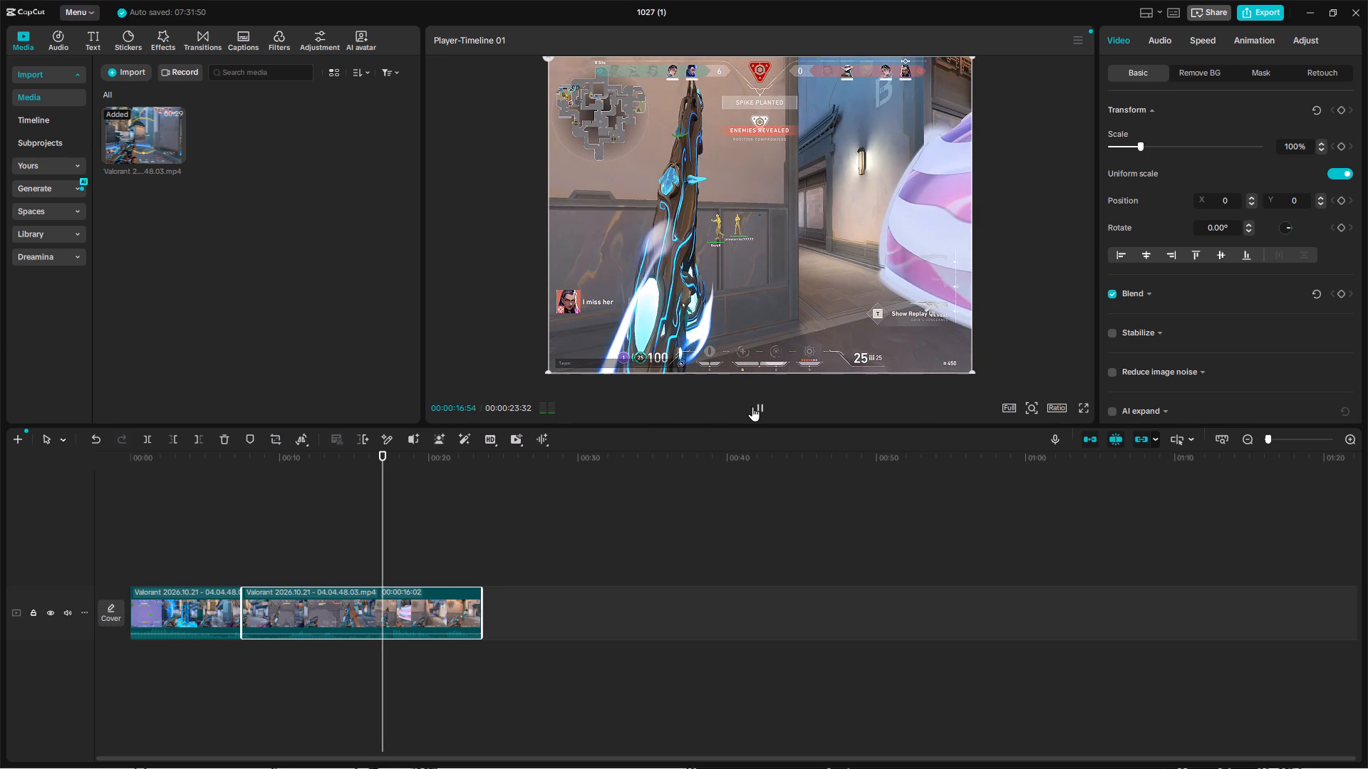
{"action": "left_click", "coordinate": [167, 441]}
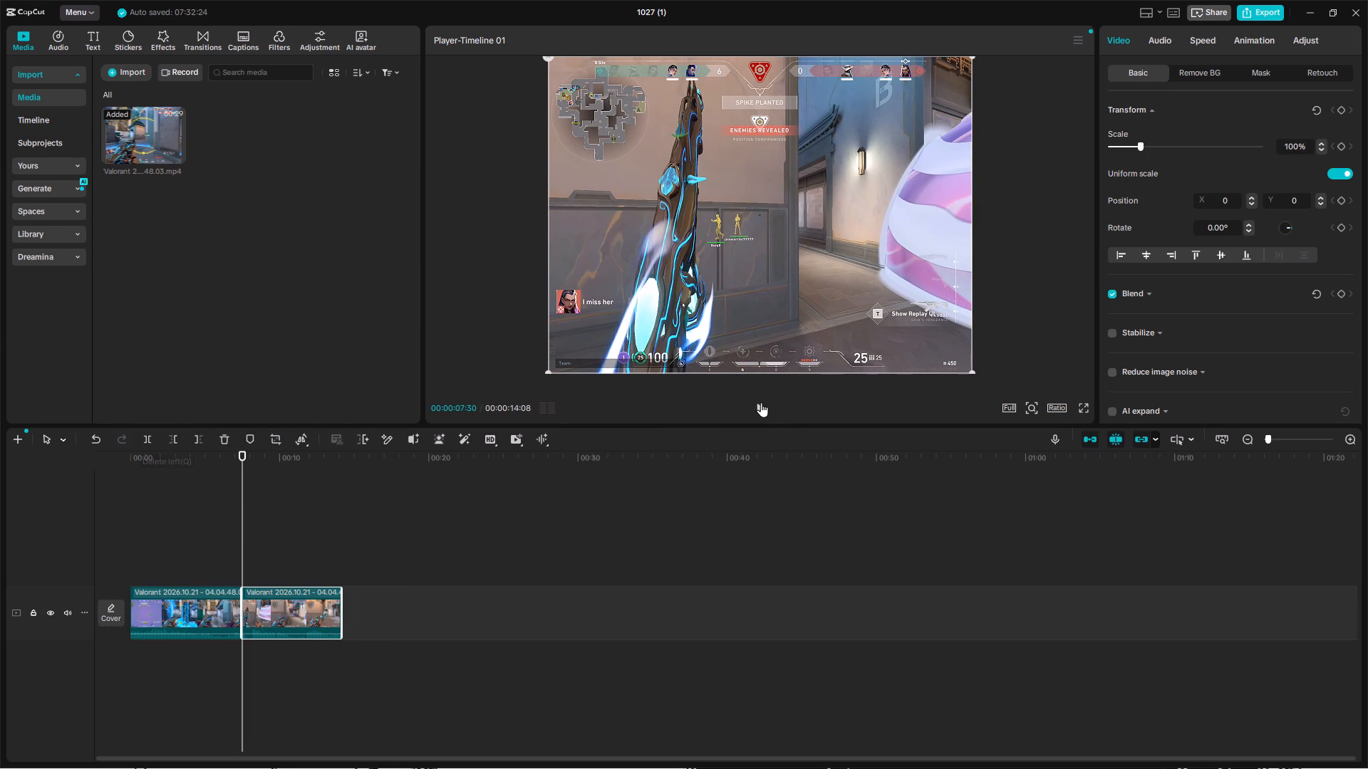
Play the shortened second segment and trim off its end after 00:00:13:06.
{"action": "left_click", "coordinate": [761, 402]}
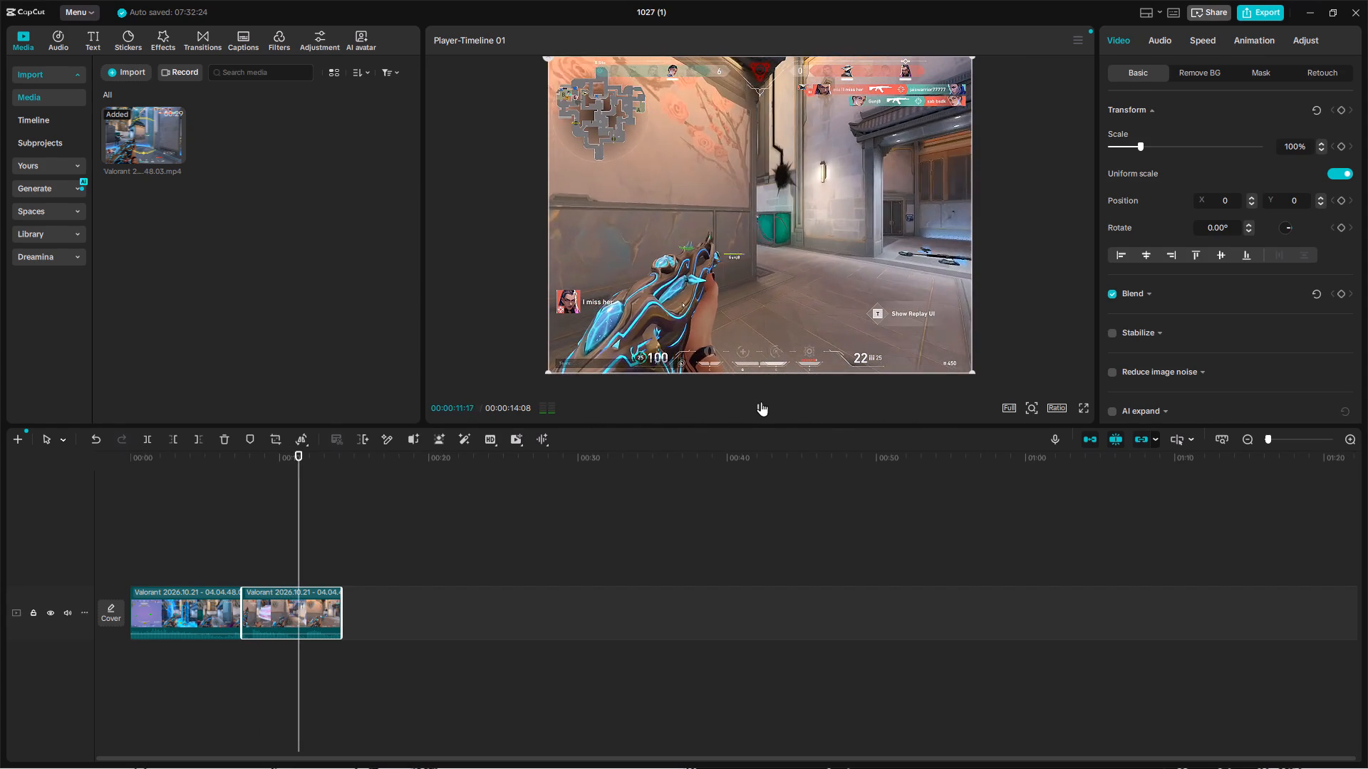
{"action": "left_click", "coordinate": [761, 402]}
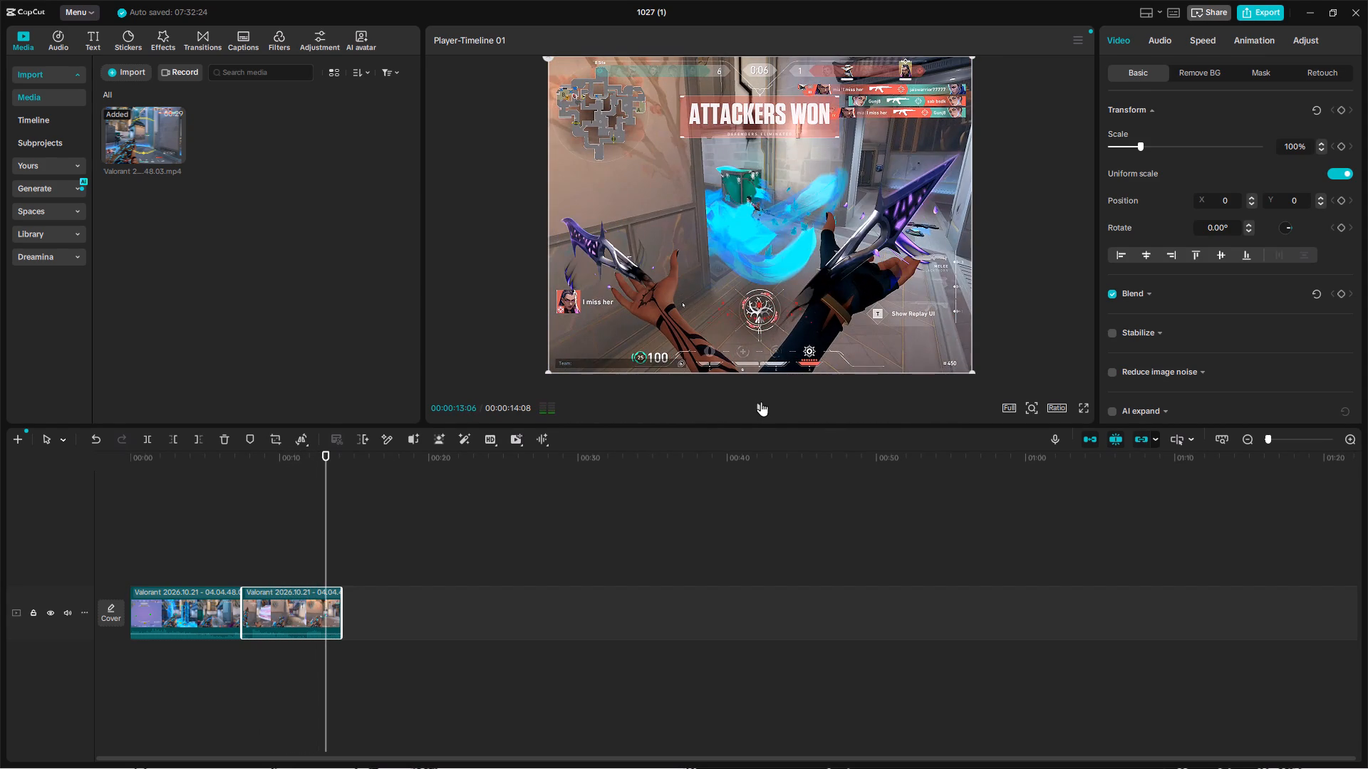
{"action": "left_click", "coordinate": [193, 435]}
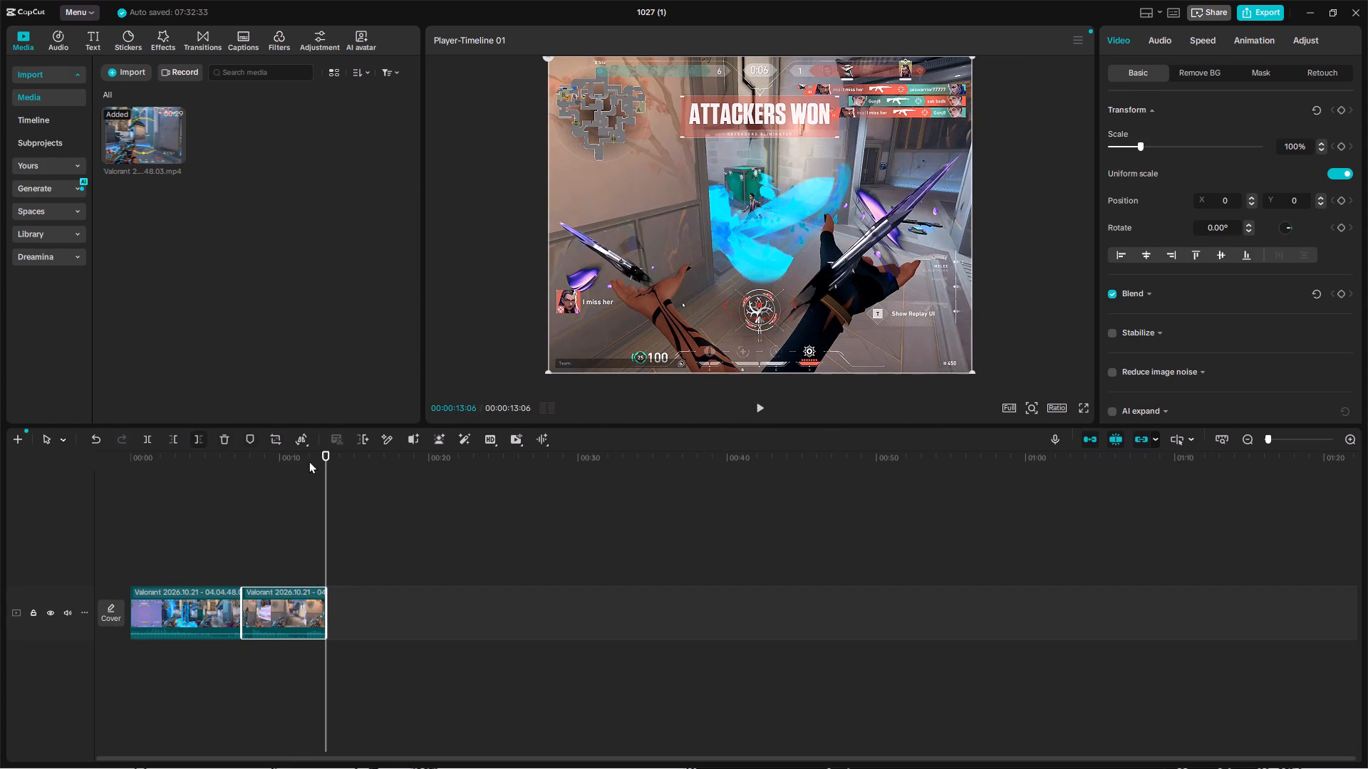
Replay the timeline from the start, recheck the ending, and trim the last segment's end after 00:00:12:54.
{"action": "left_click_drag", "start_coordinate": [331, 451], "coordinate": [76, 481]}
{"action": "left_click", "coordinate": [757, 409]}
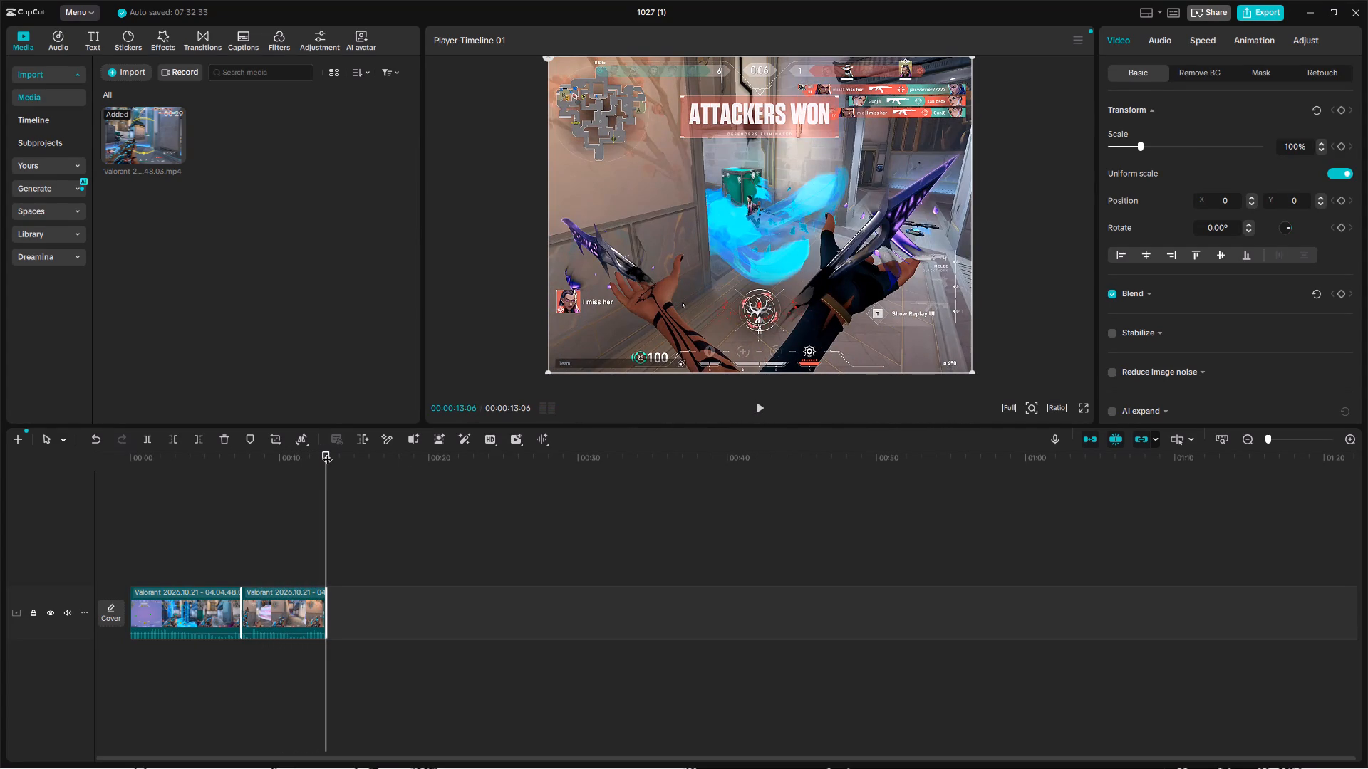
{"action": "left_click_drag", "start_coordinate": [323, 452], "coordinate": [306, 456]}
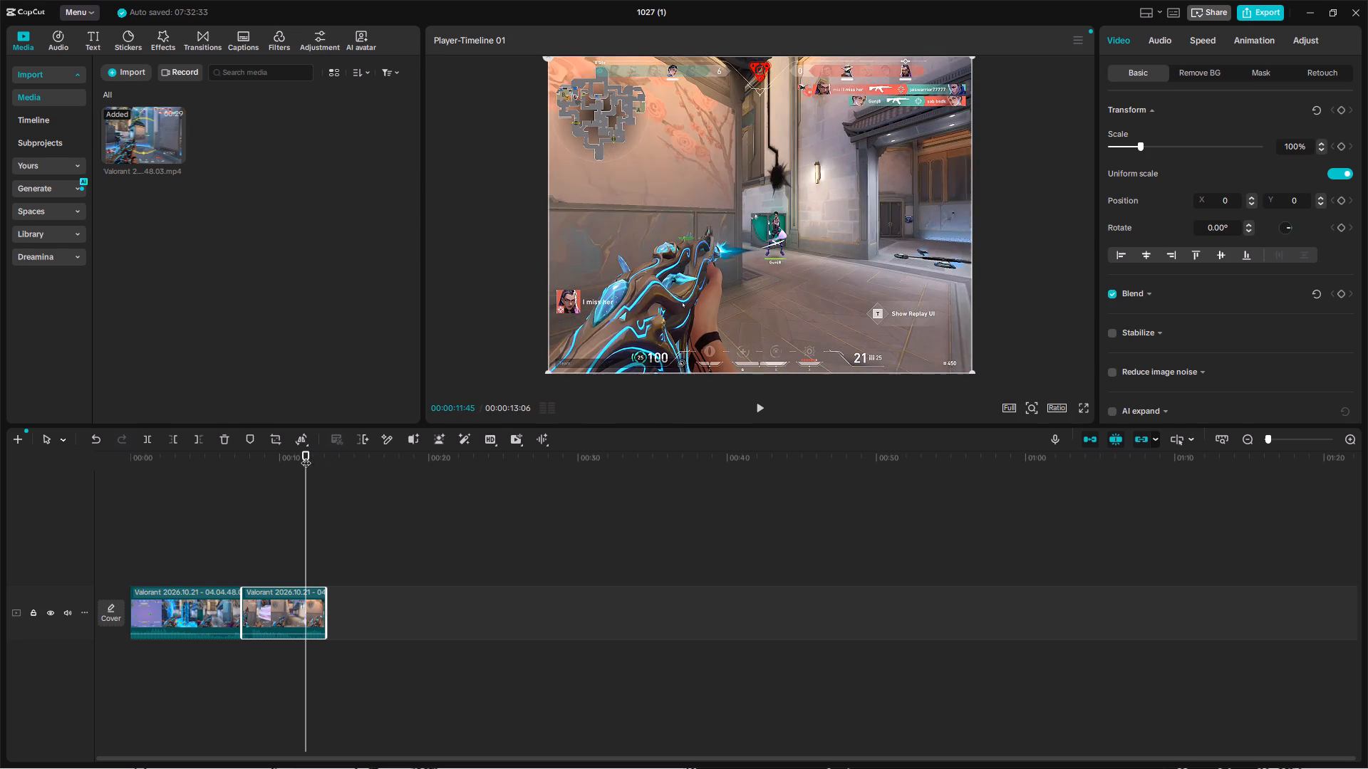
{"action": "left_click", "coordinate": [759, 414]}
{"action": "left_click", "coordinate": [759, 412]}
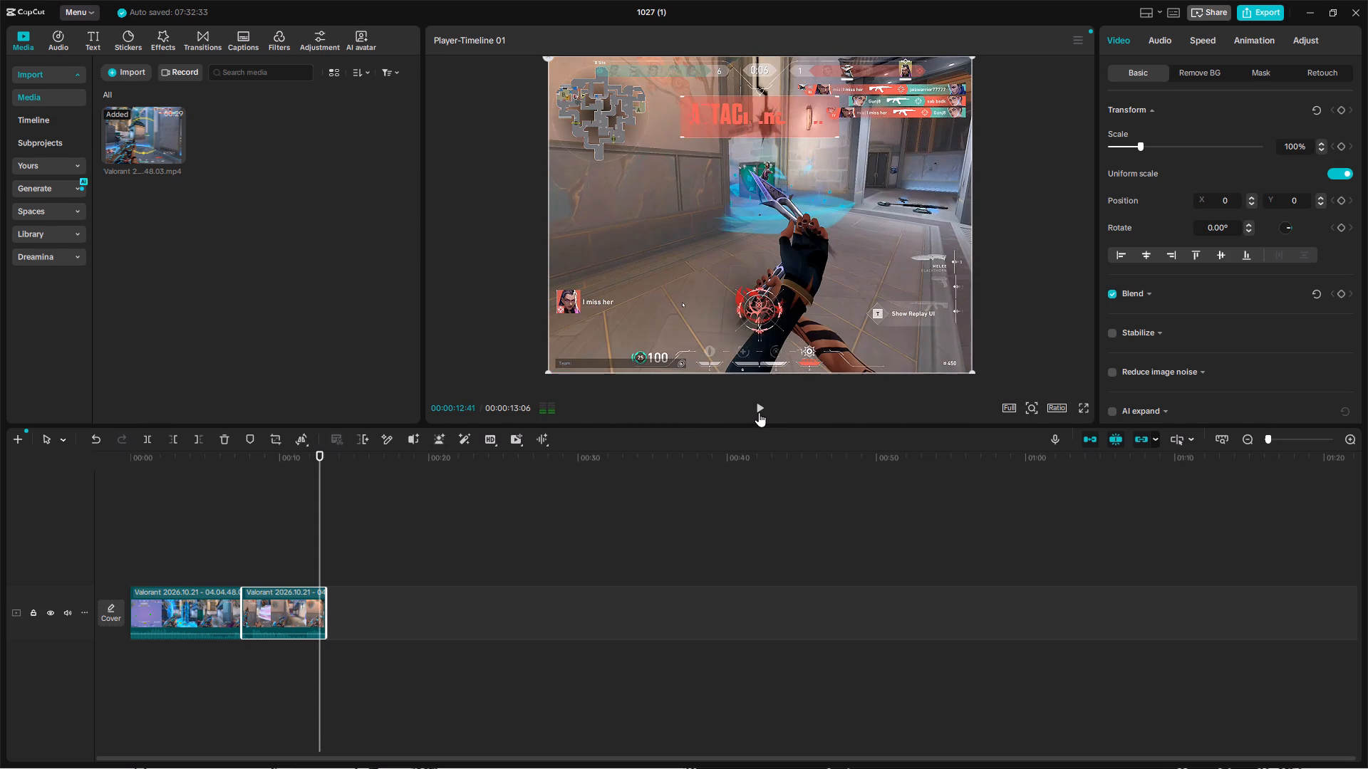
{"action": "double_click", "coordinate": [759, 412]}
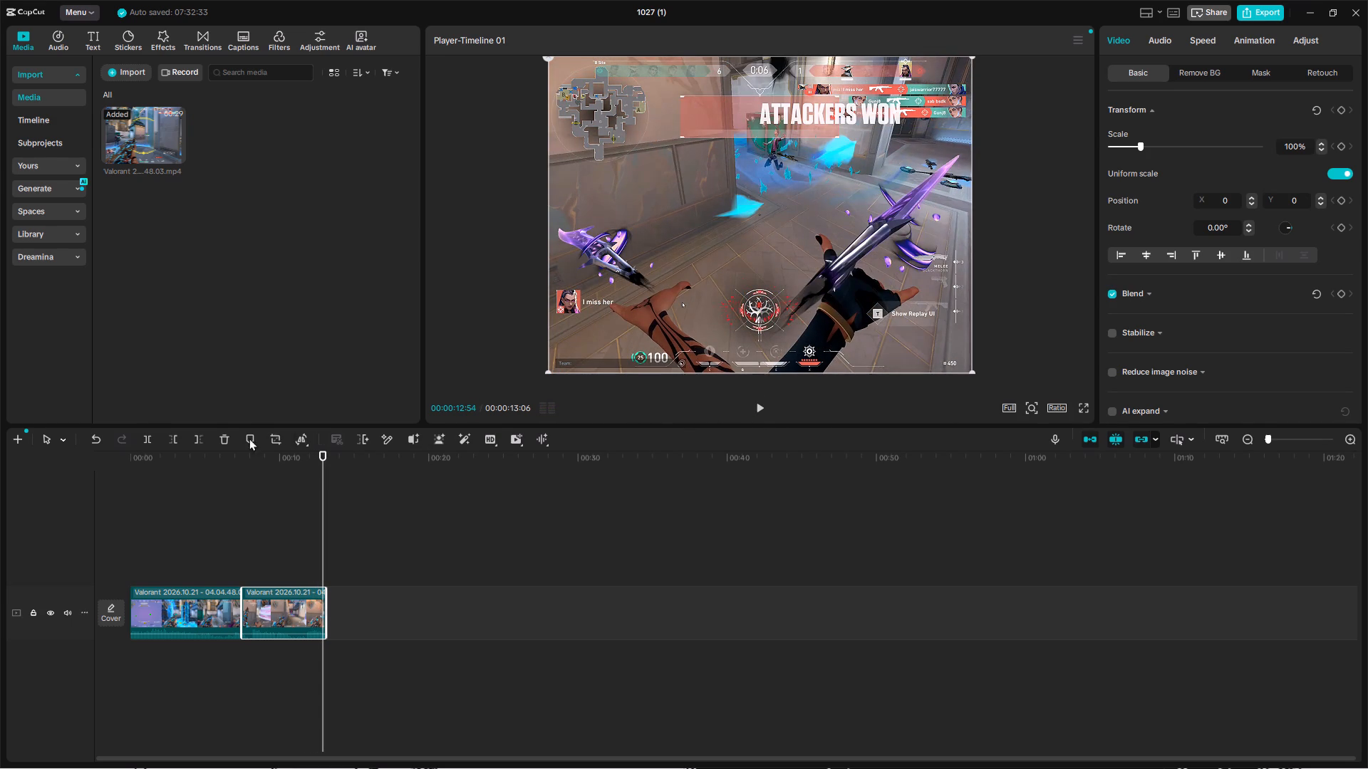
{"action": "left_click", "coordinate": [206, 442]}
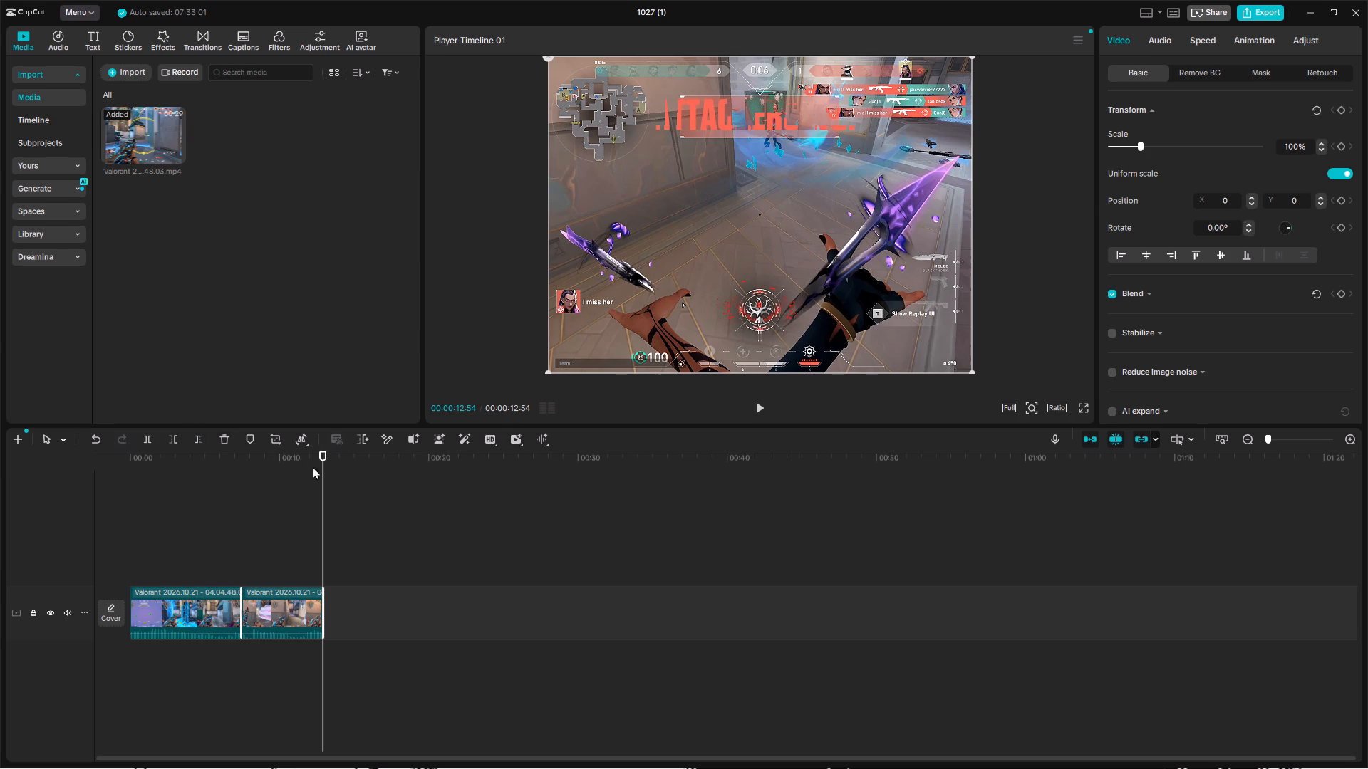
Replay the full timeline from the start and recheck the last two seconds for the new ending.
{"action": "left_click_drag", "start_coordinate": [319, 461], "coordinate": [112, 487]}
{"action": "left_click", "coordinate": [754, 412]}
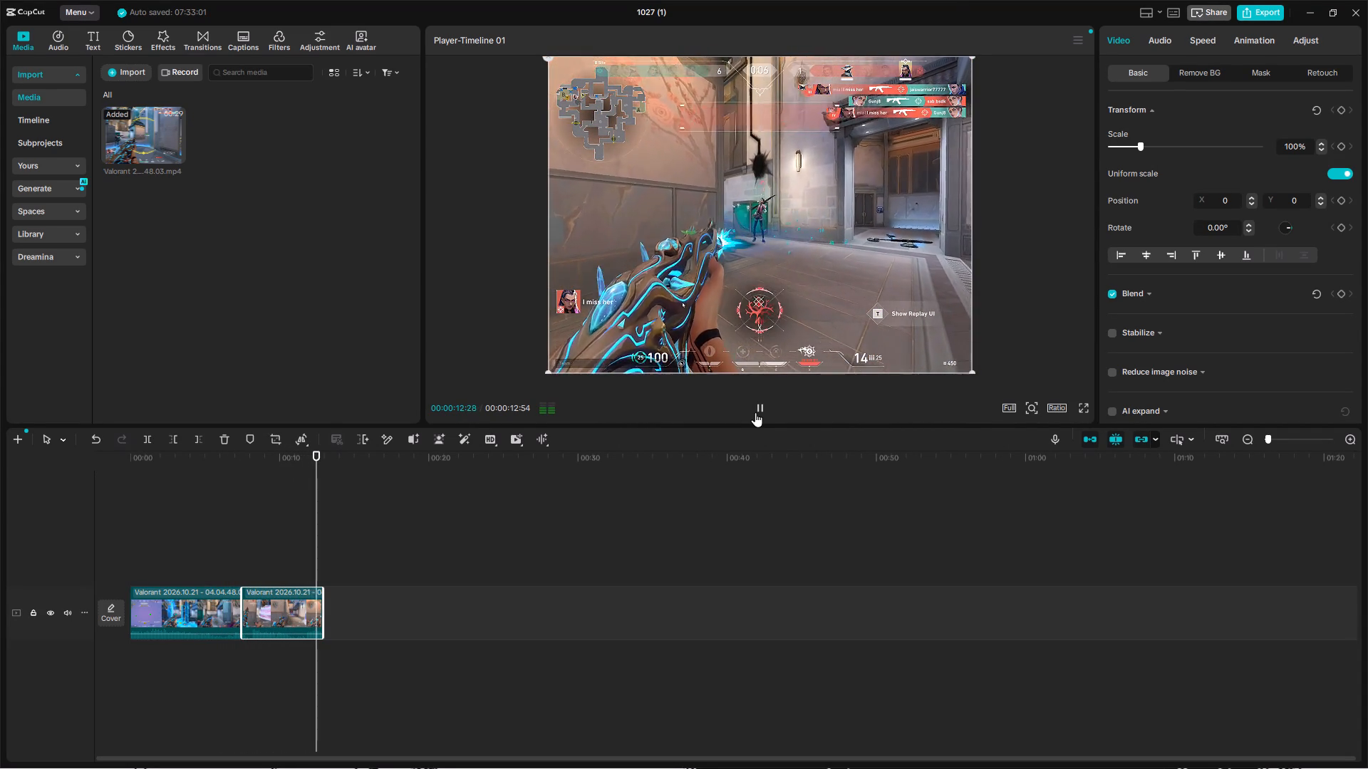
{"action": "left_click_drag", "start_coordinate": [325, 451], "coordinate": [286, 456]}
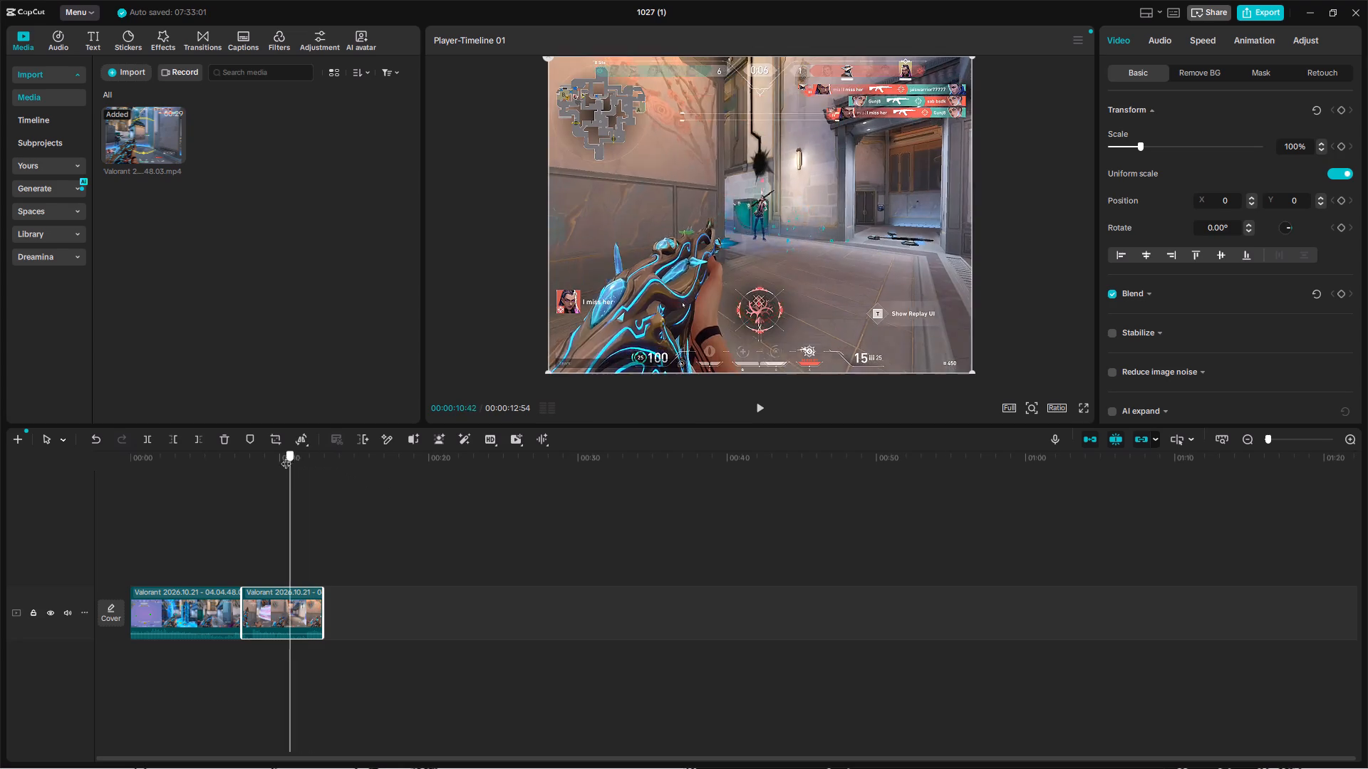
{"action": "left_click_drag", "start_coordinate": [286, 456], "coordinate": [287, 456]}
{"action": "left_click", "coordinate": [752, 414]}
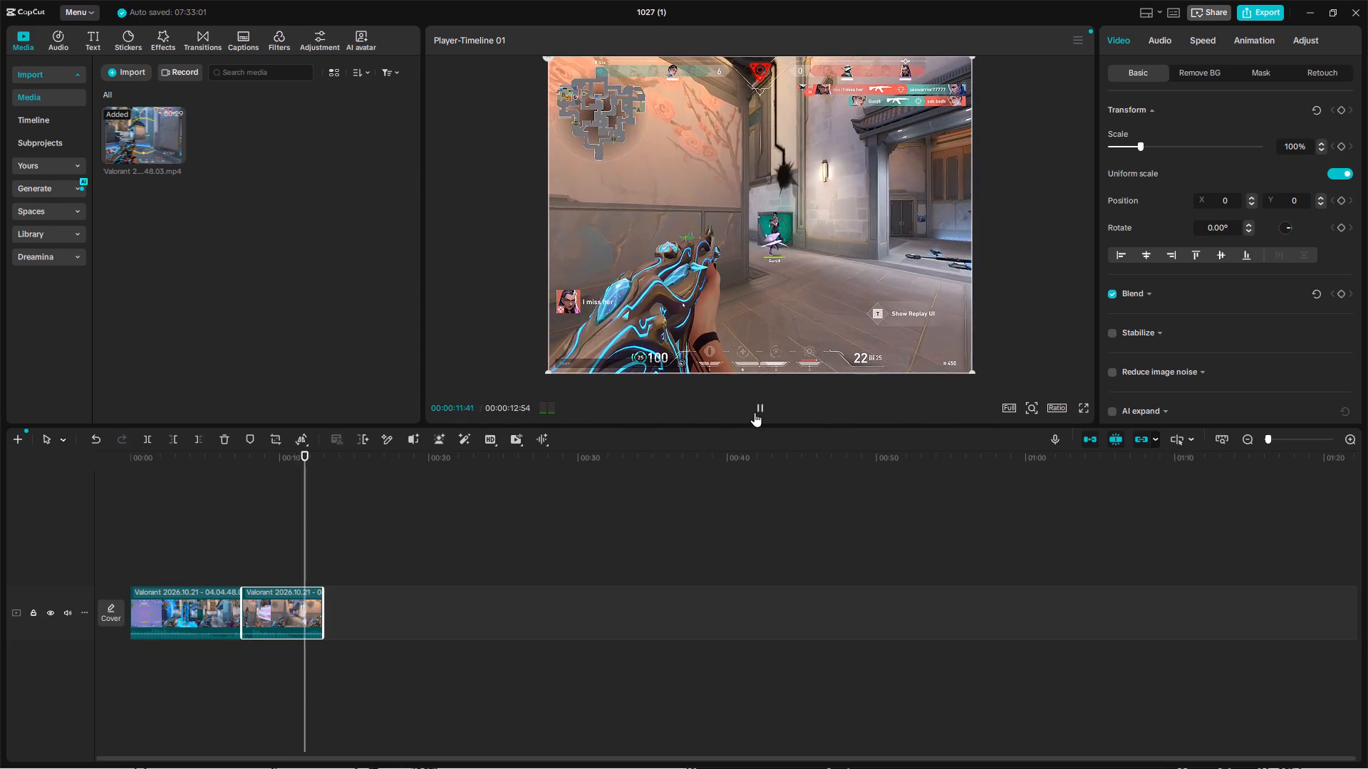
Trim the last segment's end after 00:00:12:38 and replay the second segment through to the new ending.
{"action": "left_click", "coordinate": [755, 412]}
{"action": "double_click", "coordinate": [755, 412]}
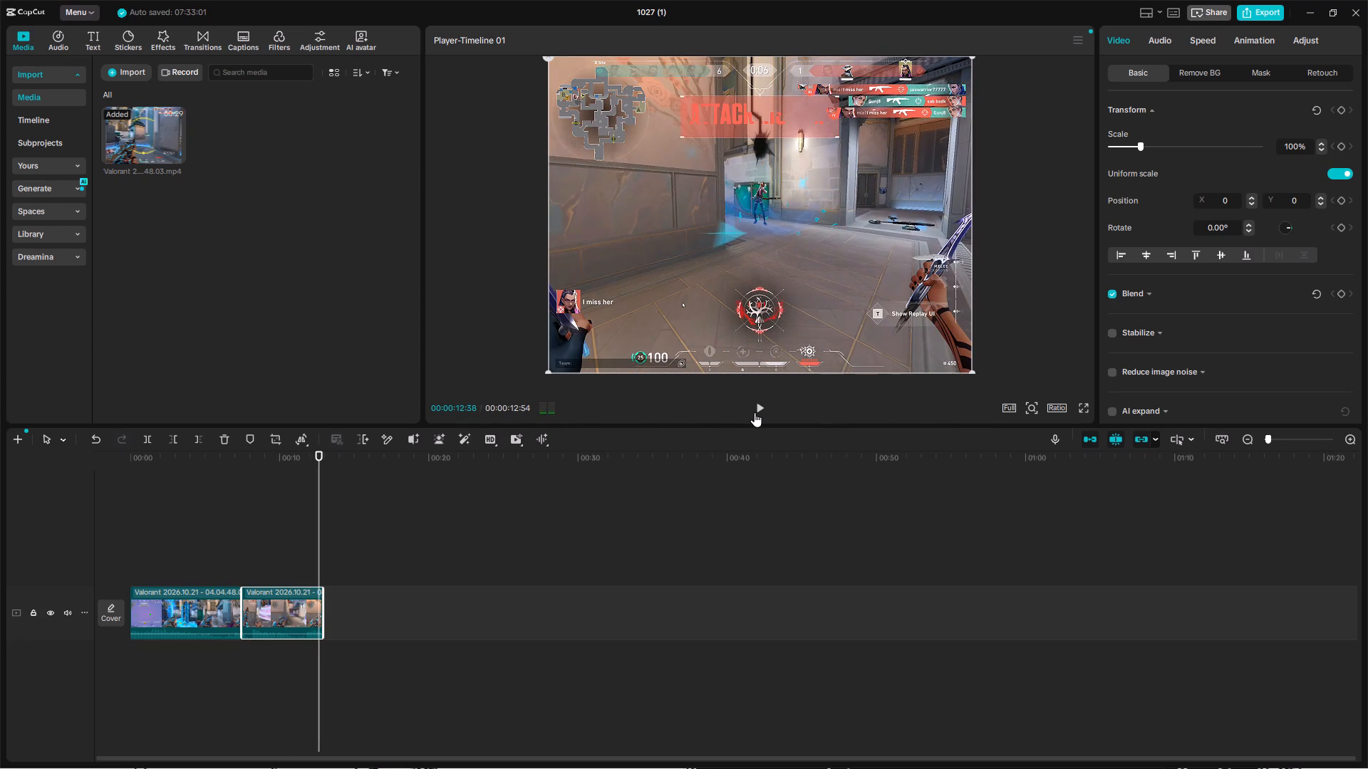
{"action": "left_click", "coordinate": [191, 440]}
{"action": "left_click_drag", "start_coordinate": [315, 459], "coordinate": [259, 459]}
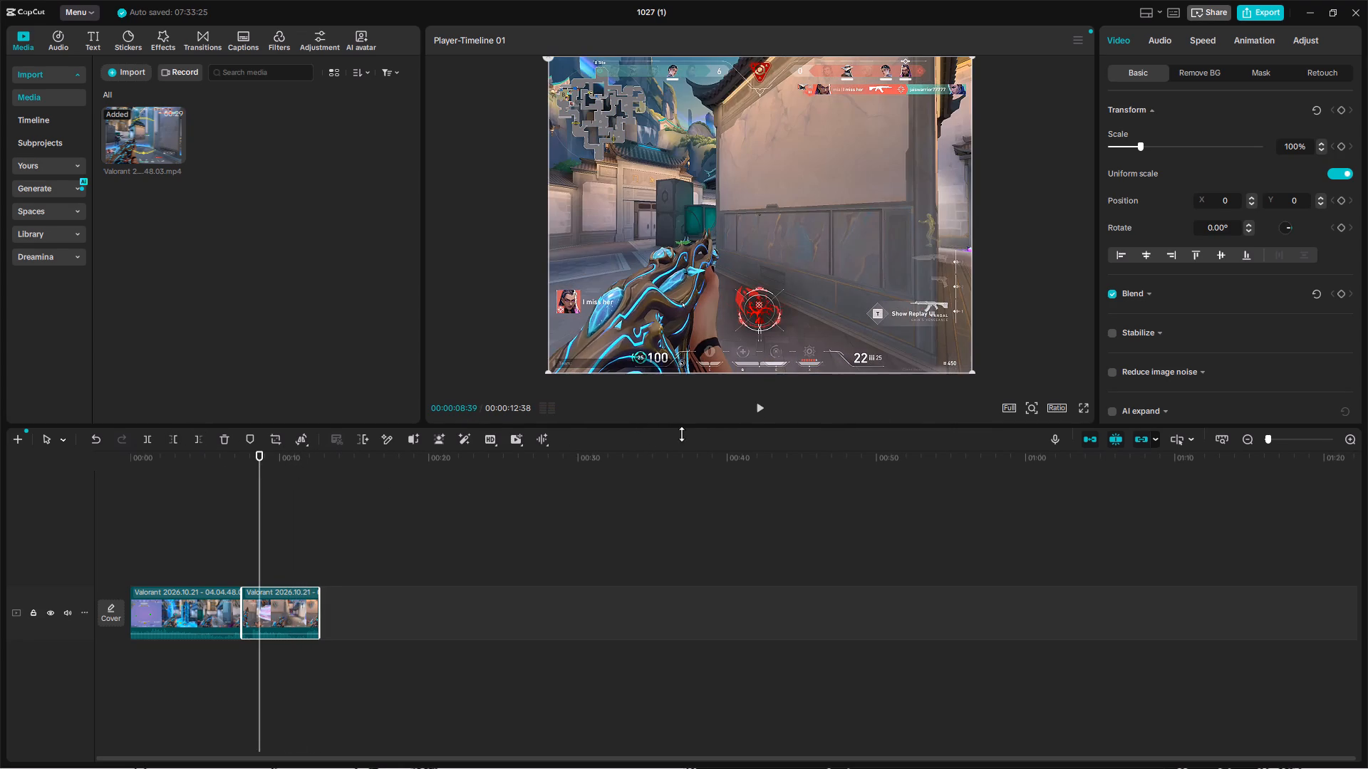
{"action": "left_click", "coordinate": [756, 413]}
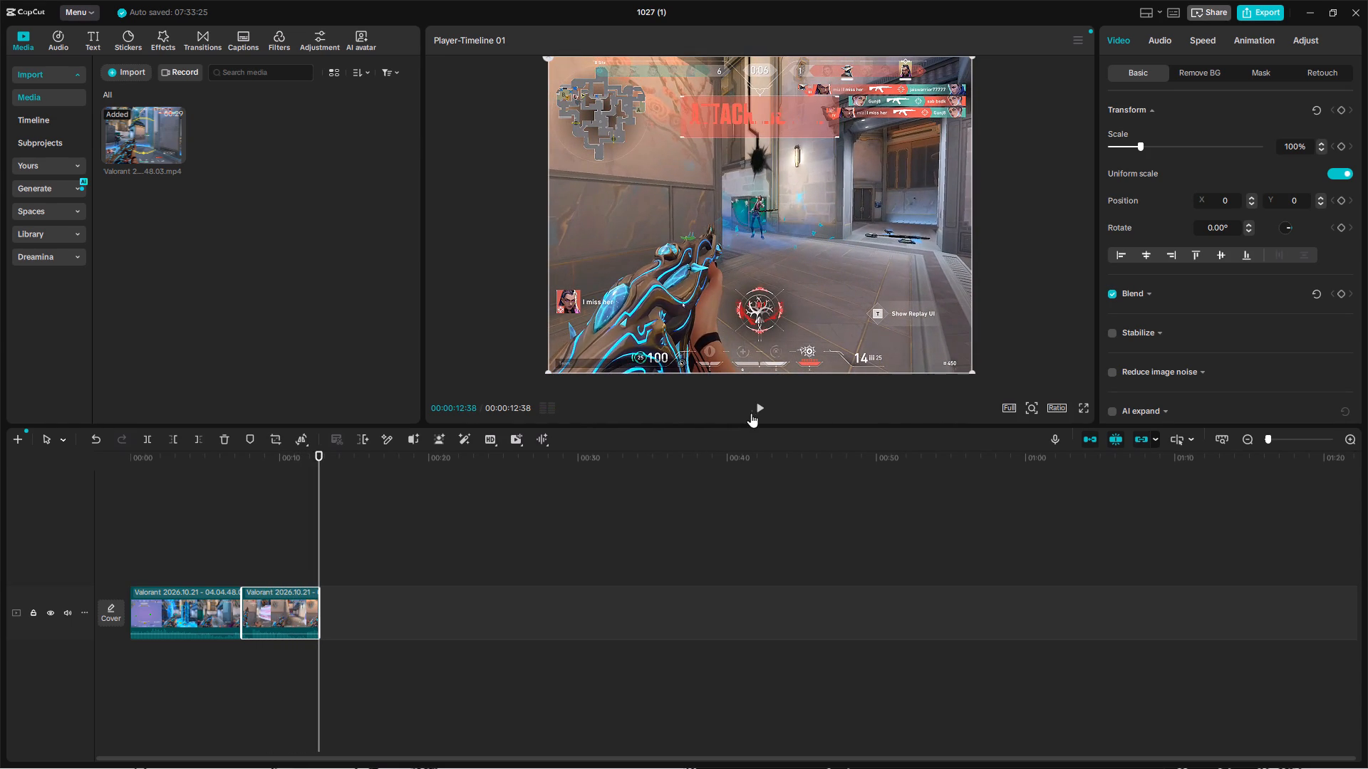
Export the timeline as 1027 (1)(16) at 1080P, H.264, mp4 and 60fps, and dismiss the sharing dialog.
{"action": "left_click", "coordinate": [1258, 12]}
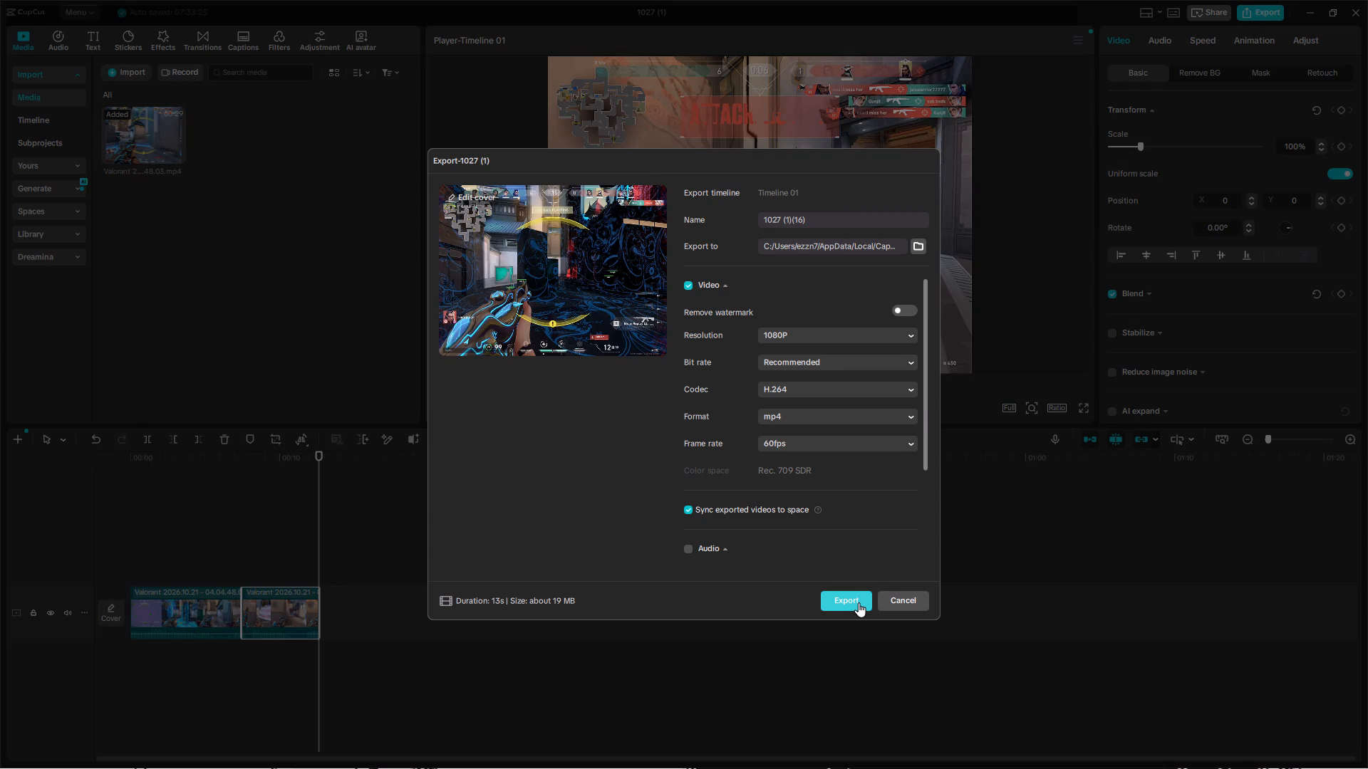
{"action": "left_click", "coordinate": [856, 601]}
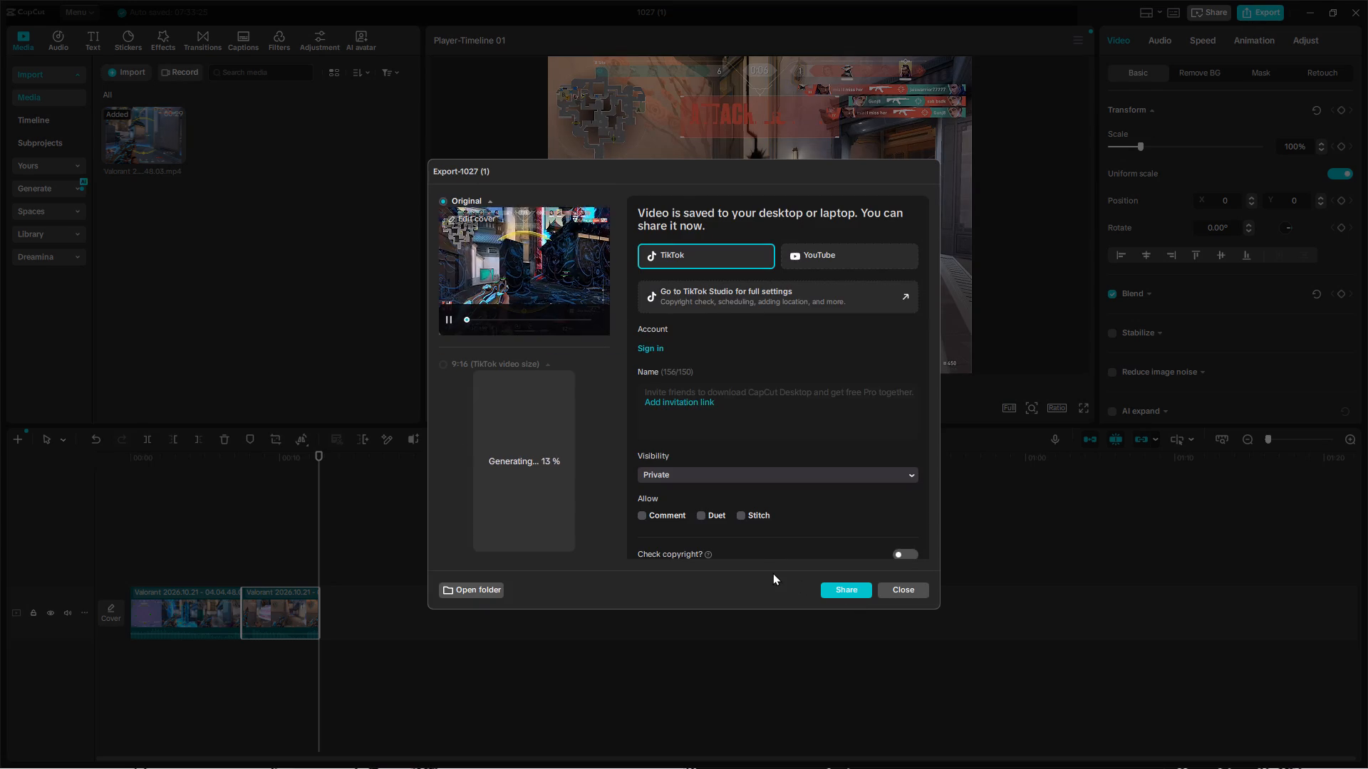
{"action": "left_click", "coordinate": [891, 586]}
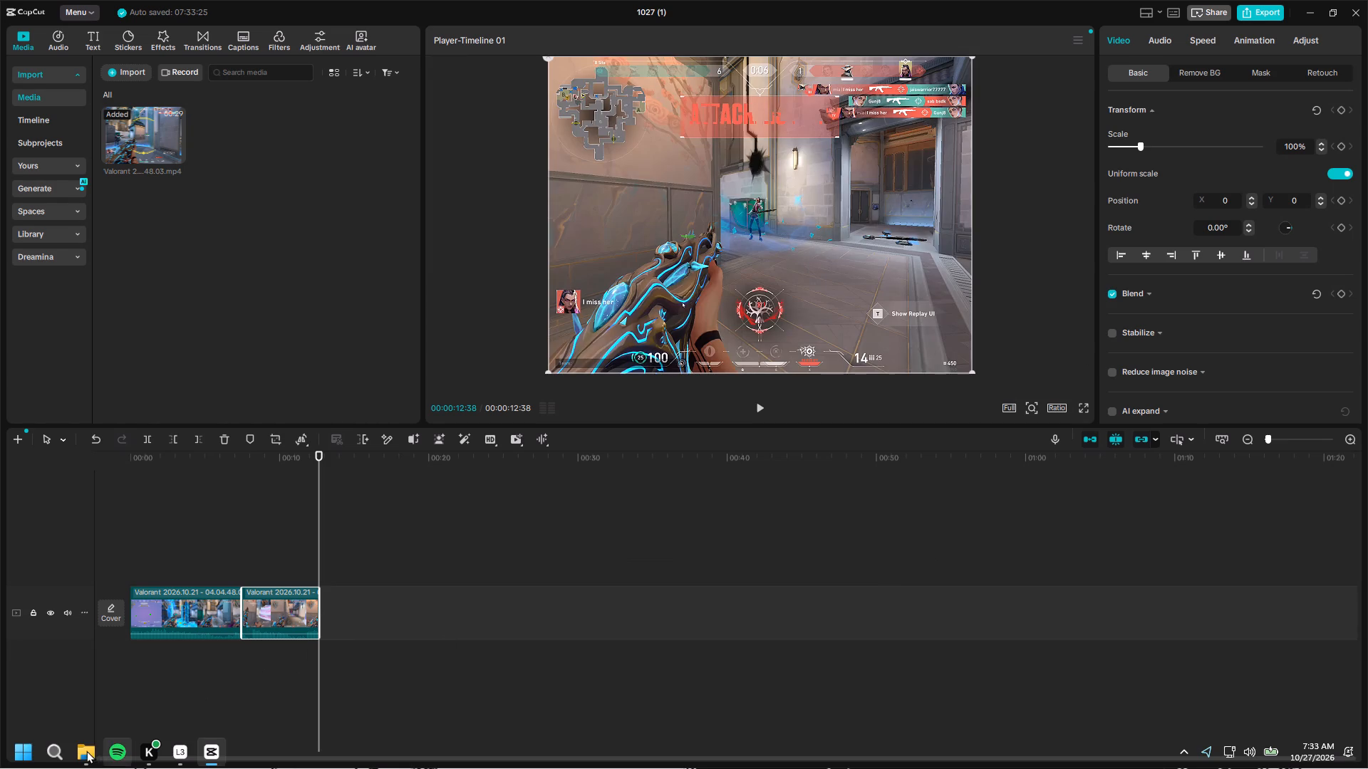
Delete the Valorant 2026.10.21 - 04.04.48.03 video from the project media together with its timeline segments.
{"action": "right_click", "coordinate": [150, 159]}
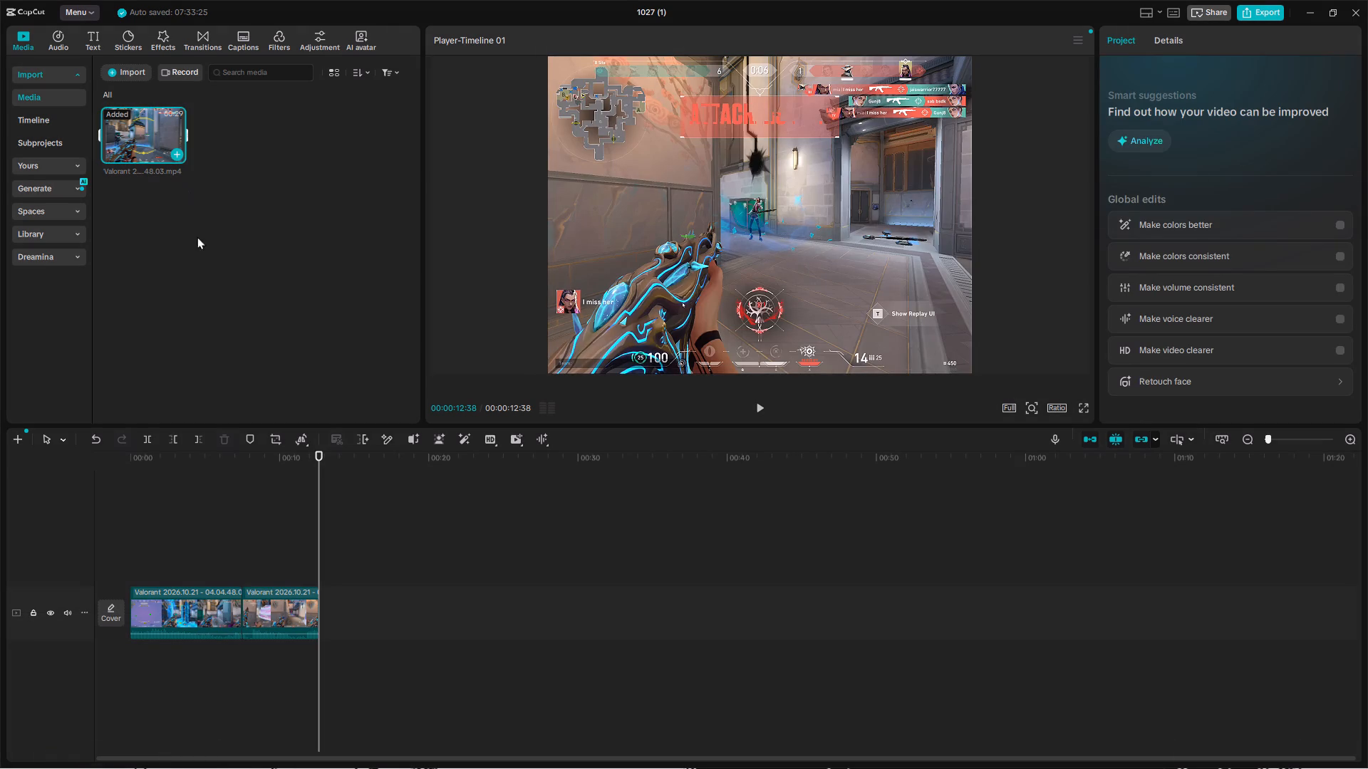
{"action": "left_click", "coordinate": [191, 211]}
{"action": "left_click", "coordinate": [662, 441]}
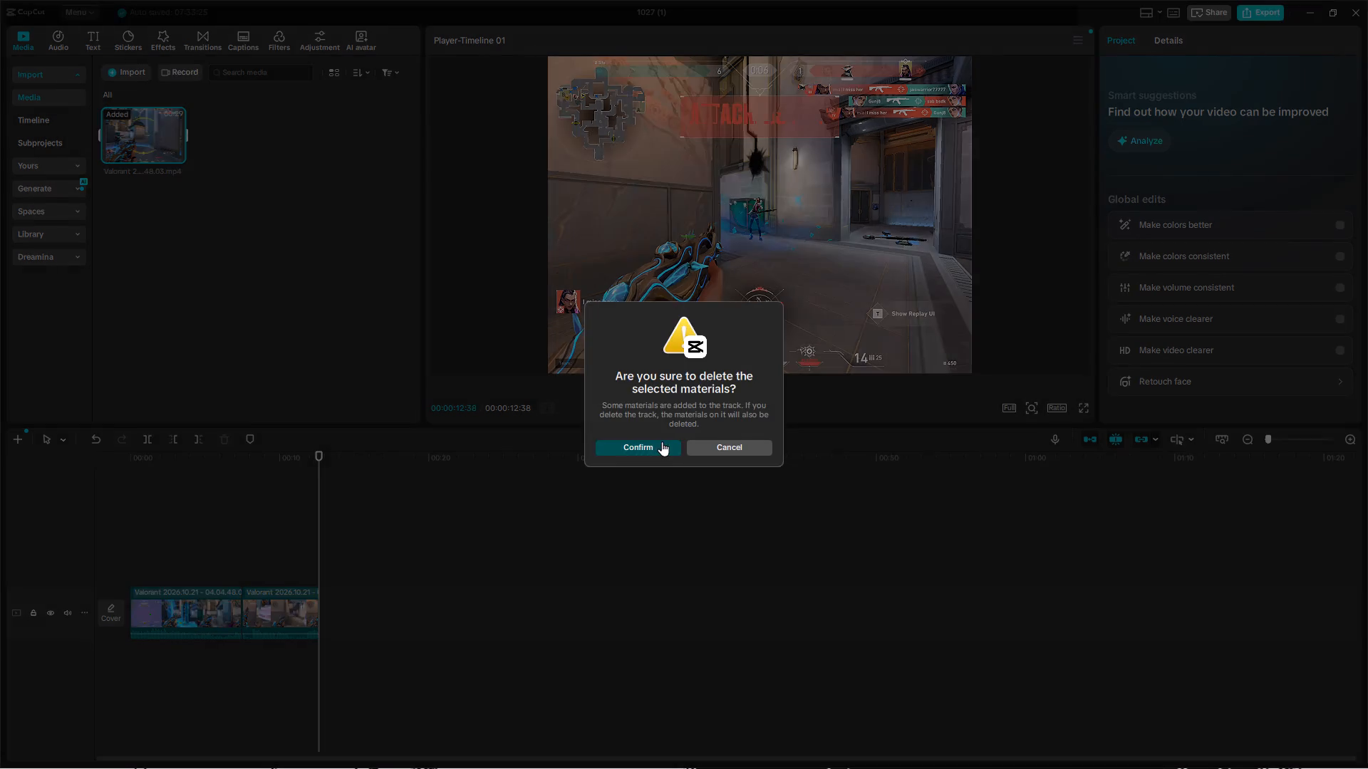
Switch to File Explorer and add the Valorant 2026.10.21 - 04.08.27.04 clip from the Valorant folder to the empty timeline.
{"action": "left_click", "coordinate": [85, 697]}
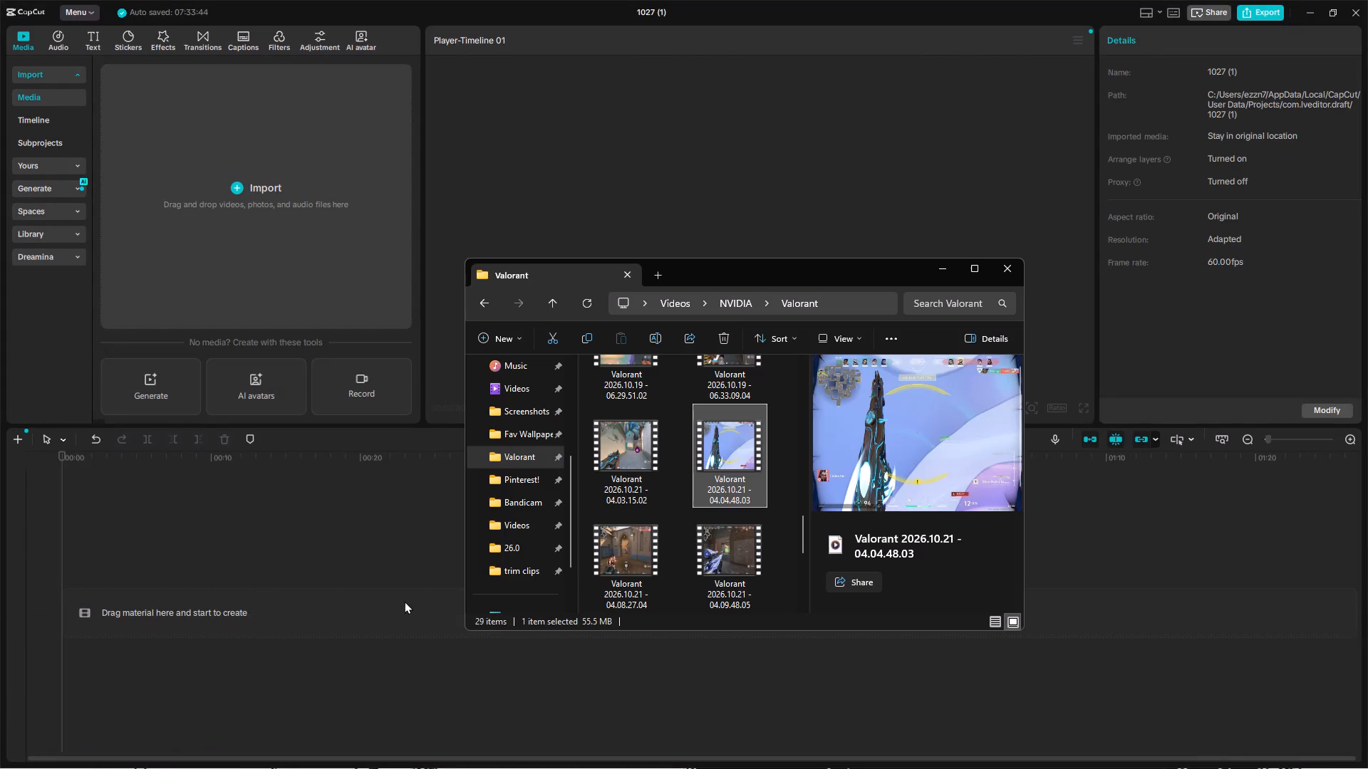
{"action": "scroll", "coordinate": [754, 555], "scroll_direction": "down", "scroll_amount": 1}
{"action": "left_click_drag", "start_coordinate": [638, 453], "coordinate": [302, 574]}
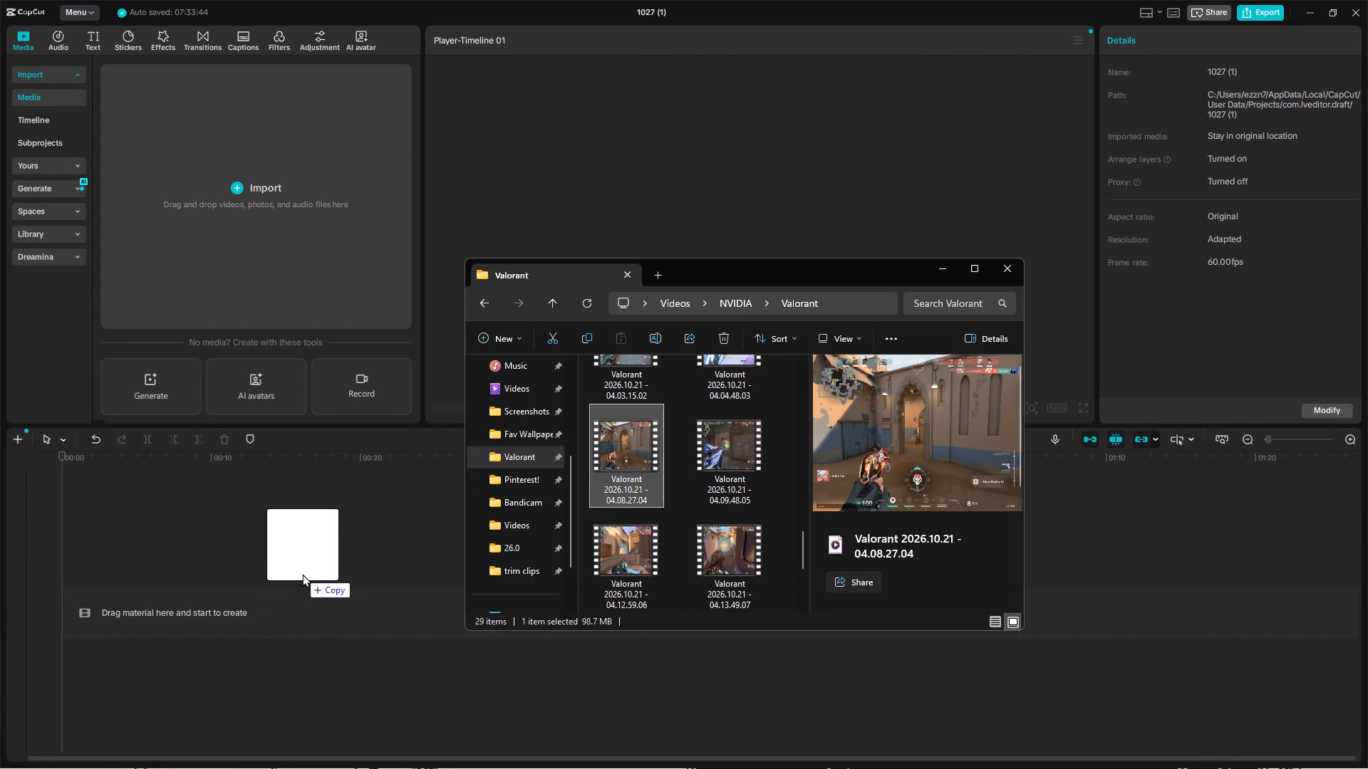
{"action": "left_click_drag", "start_coordinate": [302, 574], "coordinate": [99, 618]}
Play through the new clip and replay its opening seconds to find where the first action starts.
{"action": "left_click", "coordinate": [760, 409]}
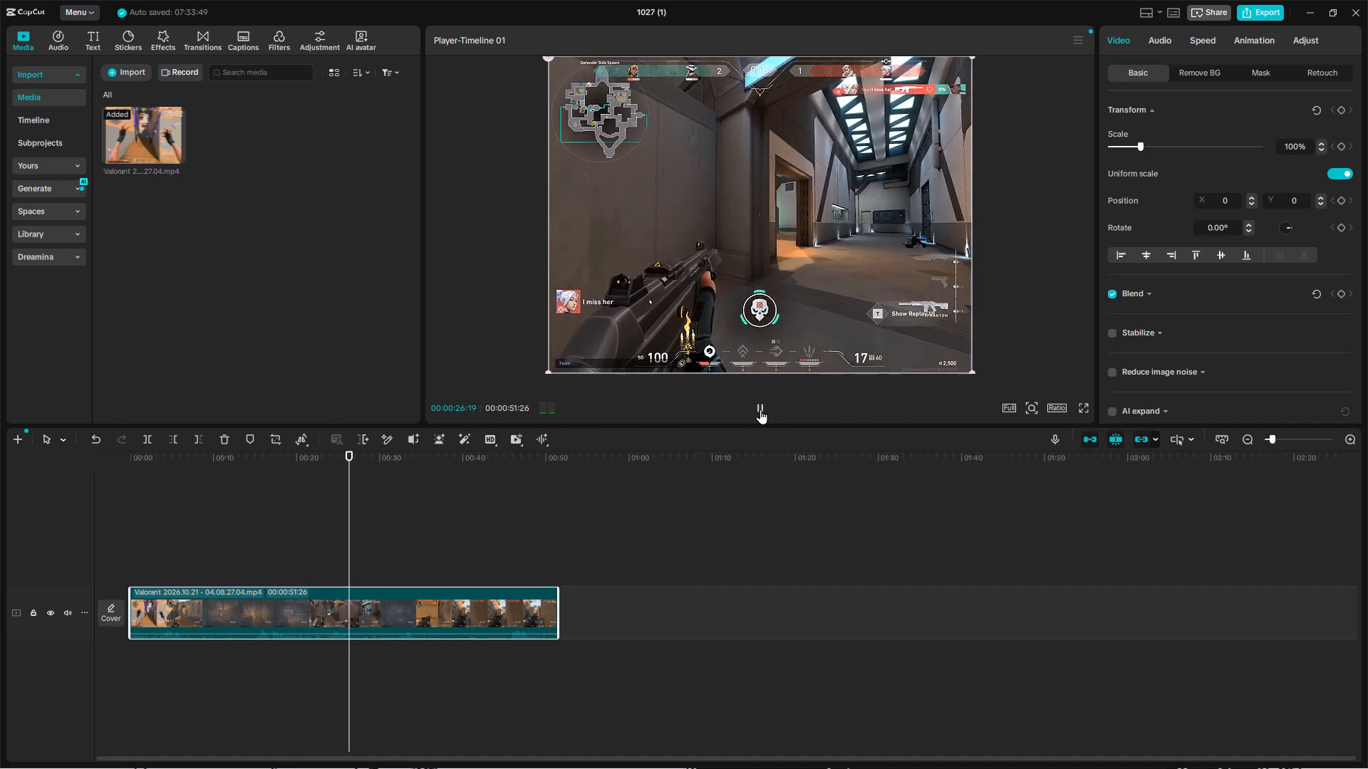
{"action": "left_click_drag", "start_coordinate": [350, 456], "coordinate": [64, 498]}
{"action": "left_click", "coordinate": [772, 411]}
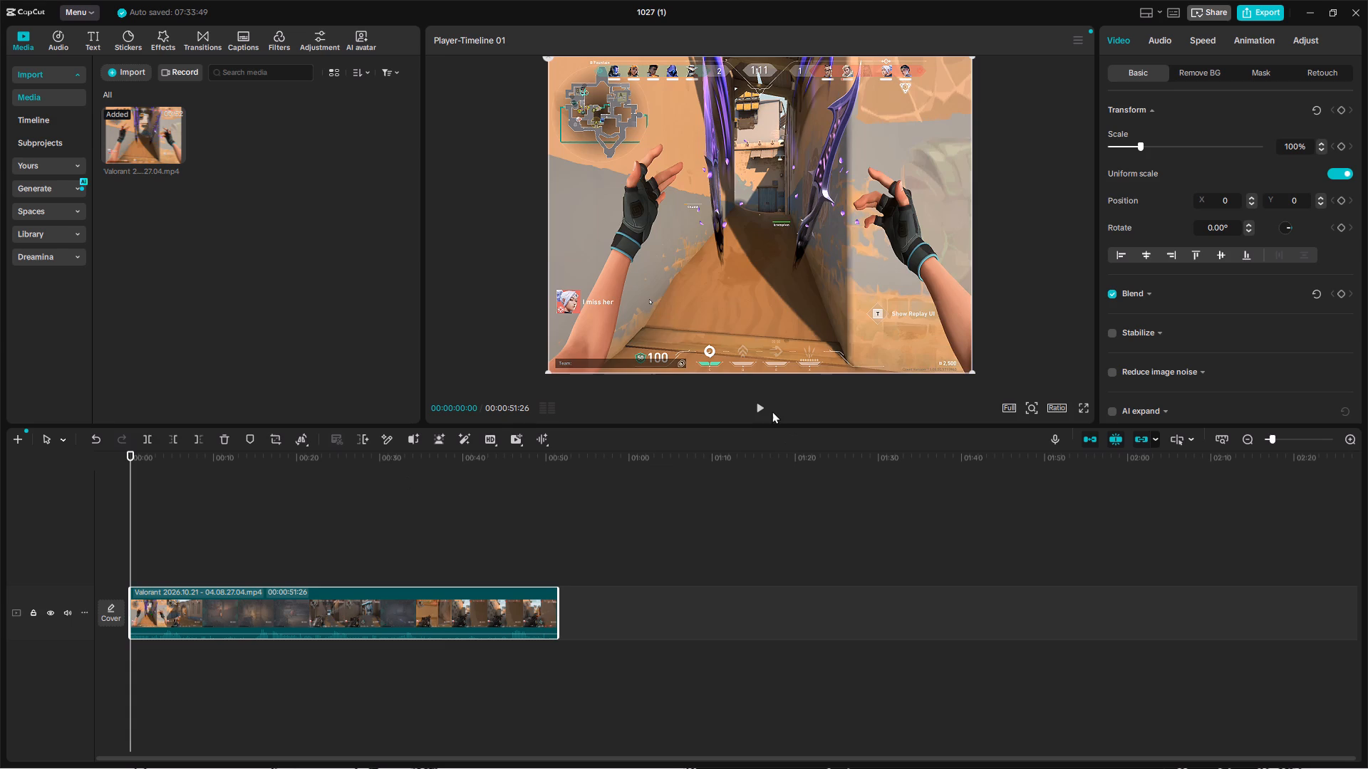
{"action": "left_click", "coordinate": [762, 408]}
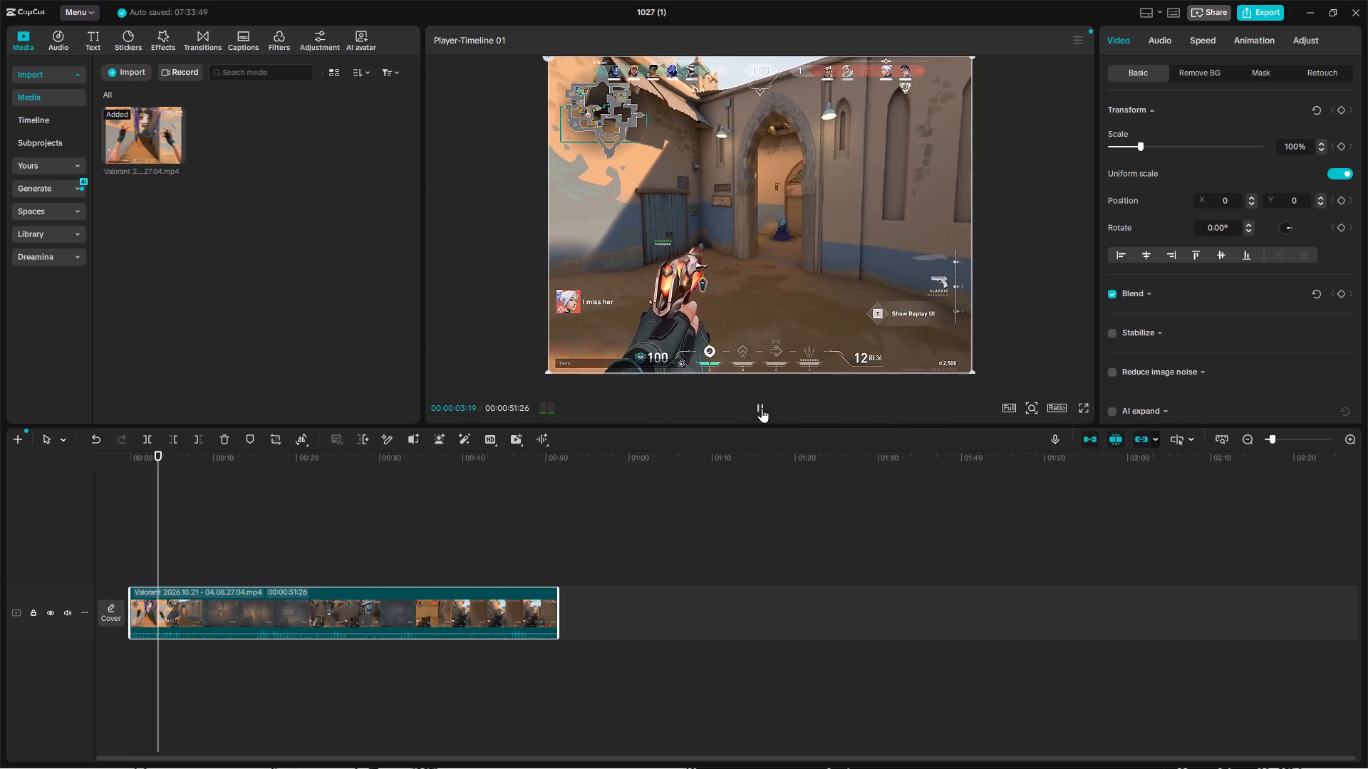
{"action": "left_click", "coordinate": [762, 408]}
{"action": "left_click_drag", "start_coordinate": [160, 454], "coordinate": [143, 457]}
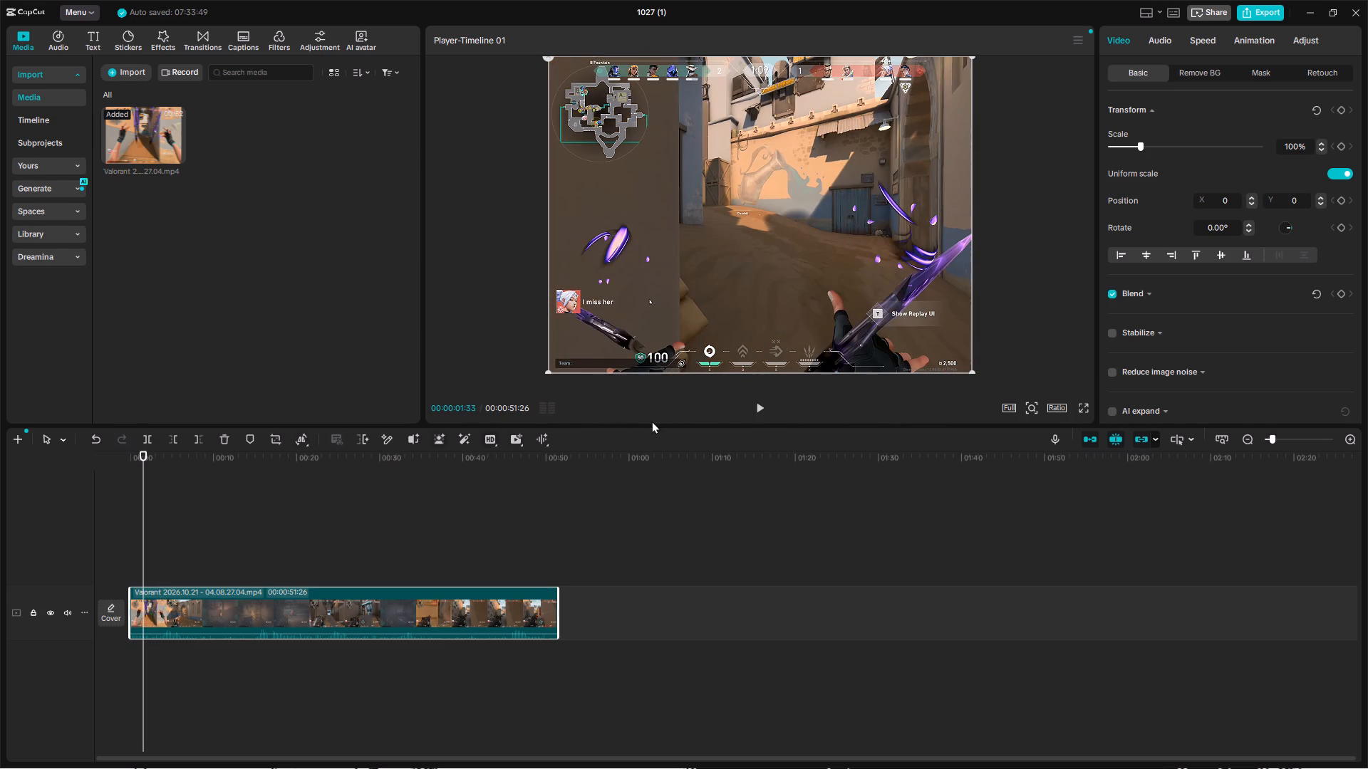
{"action": "double_click", "coordinate": [756, 412]}
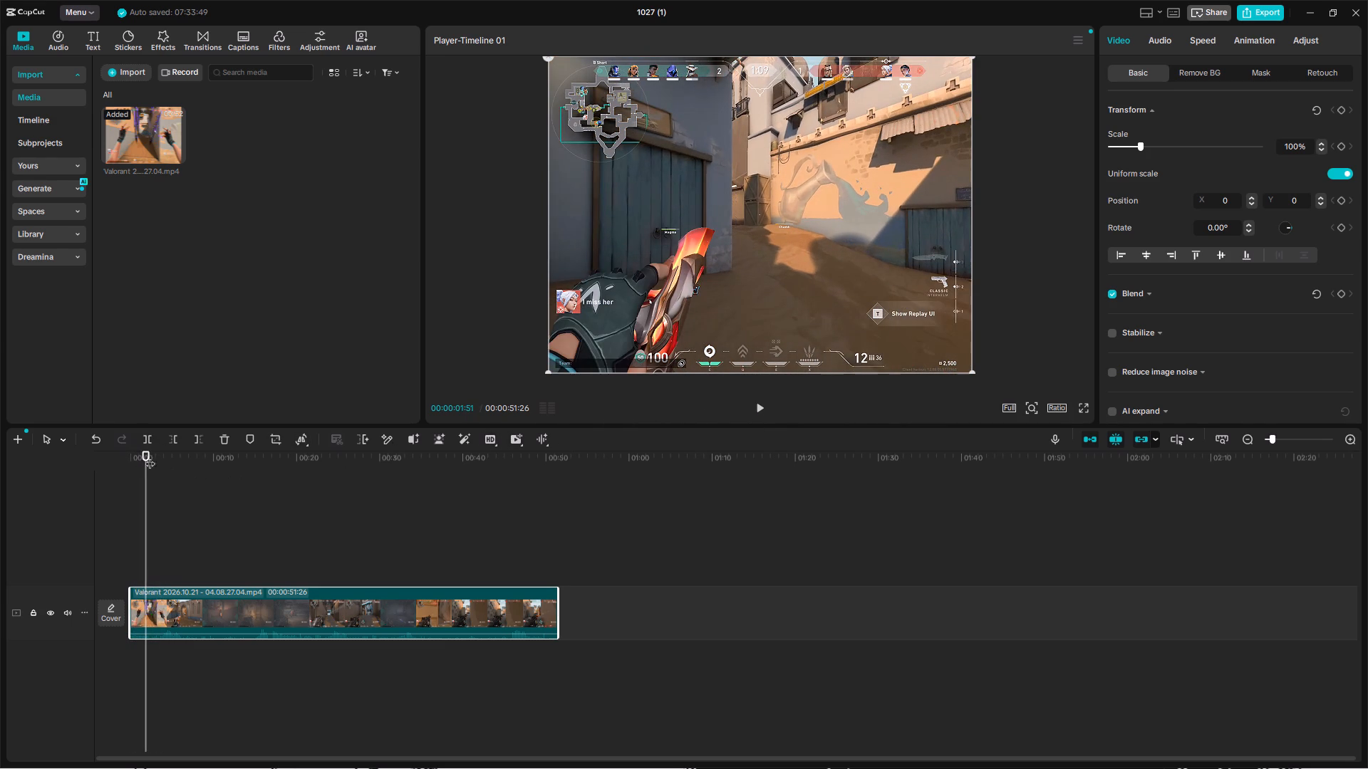
{"action": "left_click_drag", "start_coordinate": [146, 456], "coordinate": [110, 455]}
{"action": "left_click", "coordinate": [760, 407]}
{"action": "left_click", "coordinate": [760, 407]}
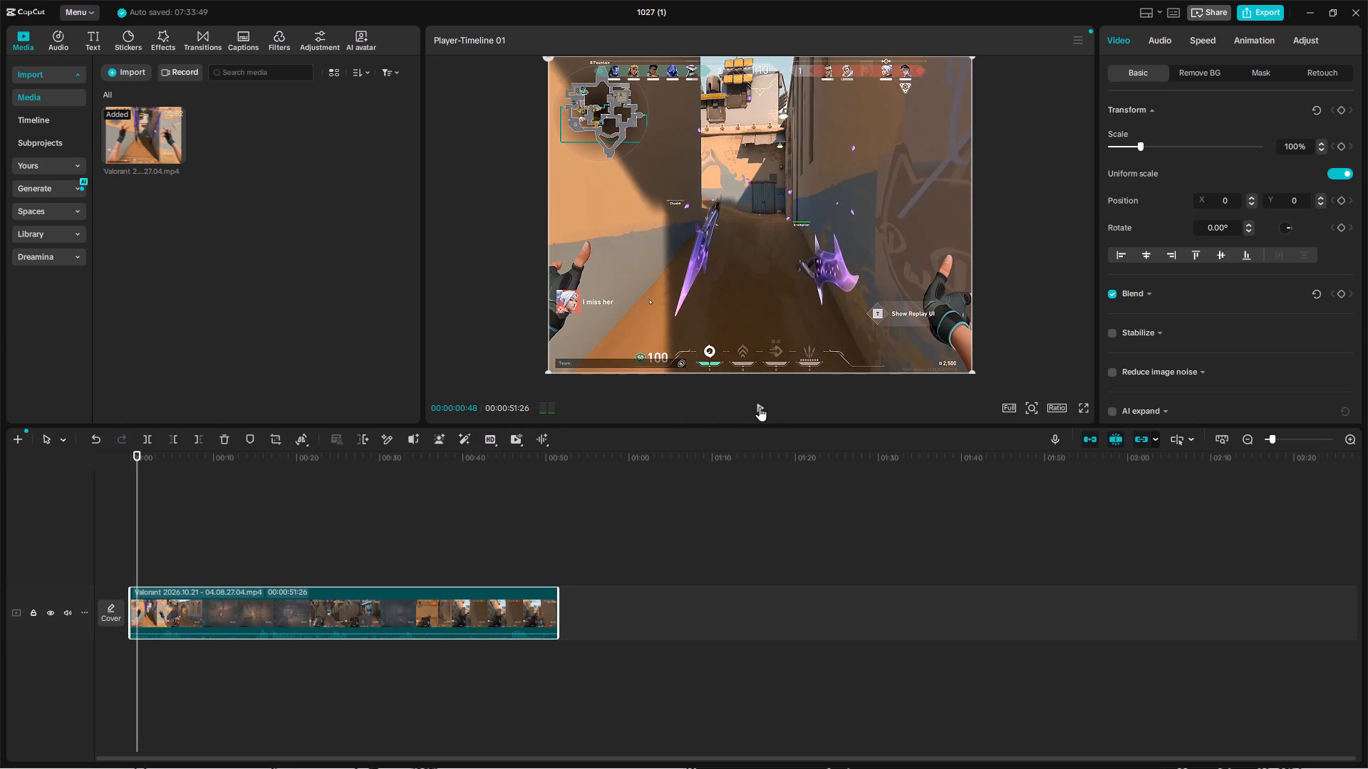
{"action": "left_click", "coordinate": [760, 407]}
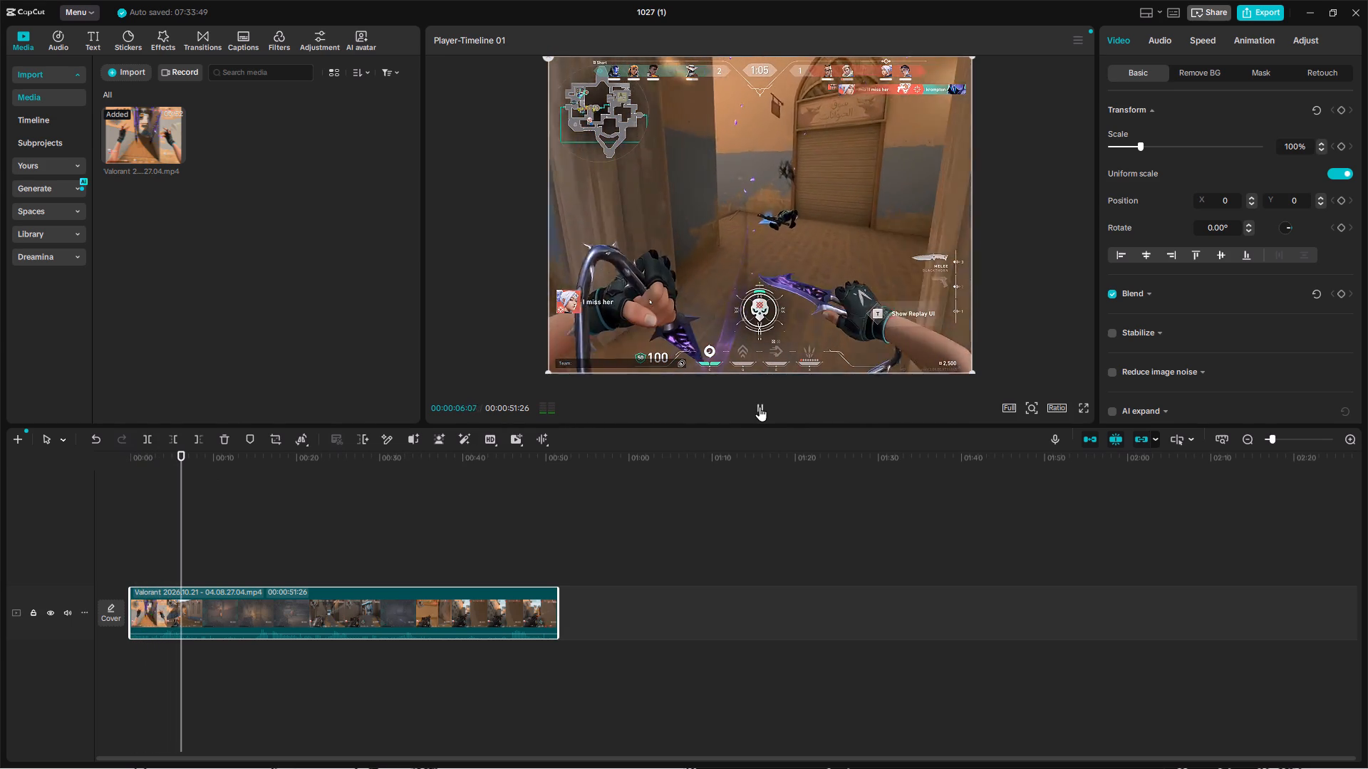
{"action": "left_click", "coordinate": [760, 407]}
Replay the clip from the start and trim off its beginning up to 00:00:01:24.
{"action": "left_click_drag", "start_coordinate": [180, 452], "coordinate": [100, 468]}
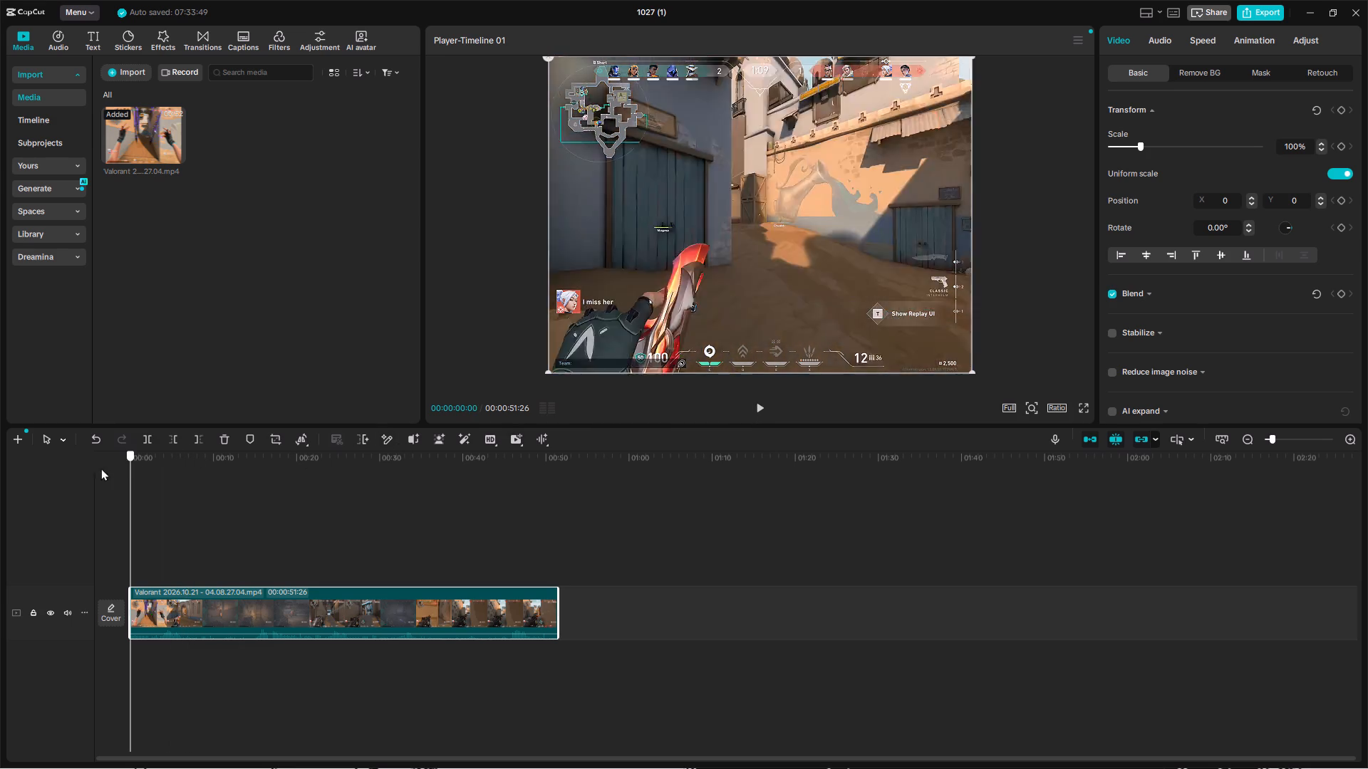
{"action": "left_click_drag", "start_coordinate": [100, 468], "coordinate": [98, 468]}
{"action": "left_click", "coordinate": [760, 418]}
{"action": "left_click", "coordinate": [761, 412]}
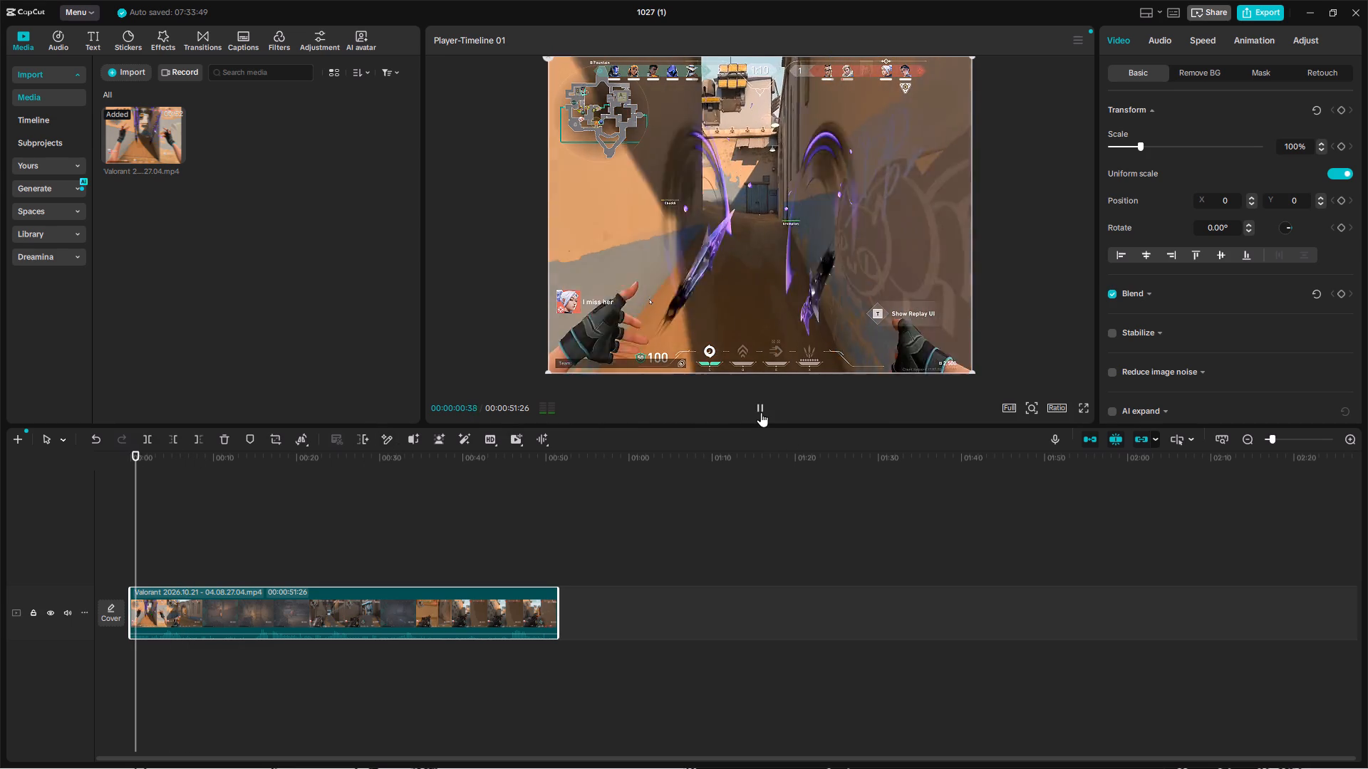
{"action": "left_click", "coordinate": [761, 412]}
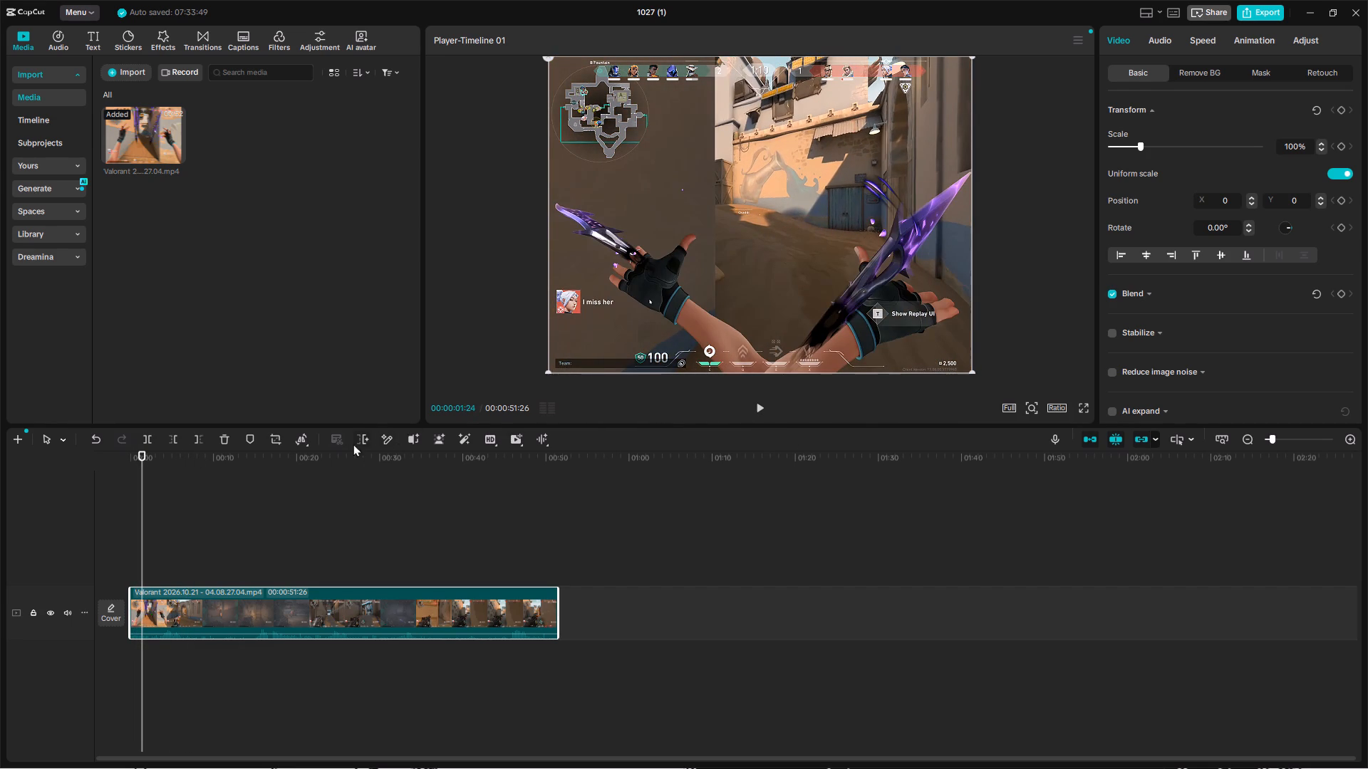
{"action": "left_click", "coordinate": [174, 441]}
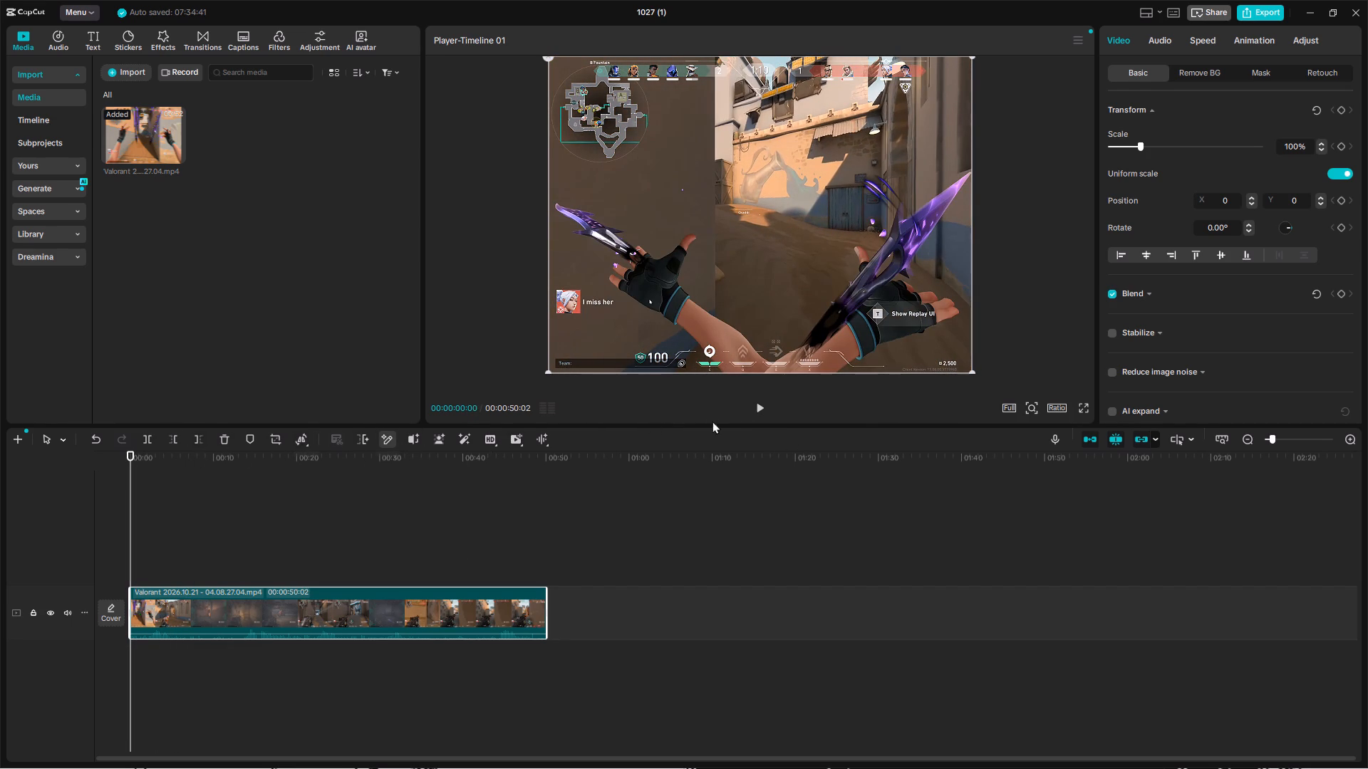
Play the trimmed clip through the first kill and split it at 00:00:04:11.
{"action": "left_click", "coordinate": [765, 417]}
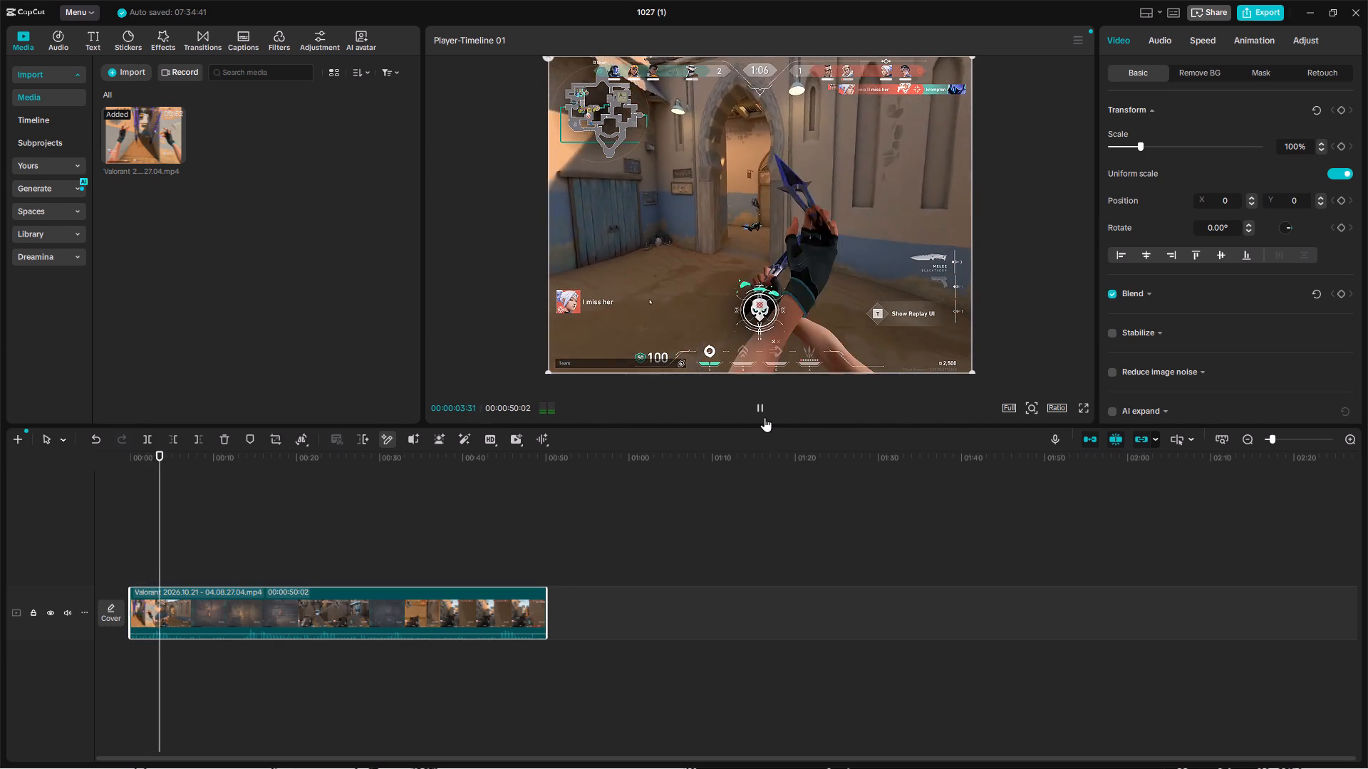
{"action": "left_click", "coordinate": [765, 417]}
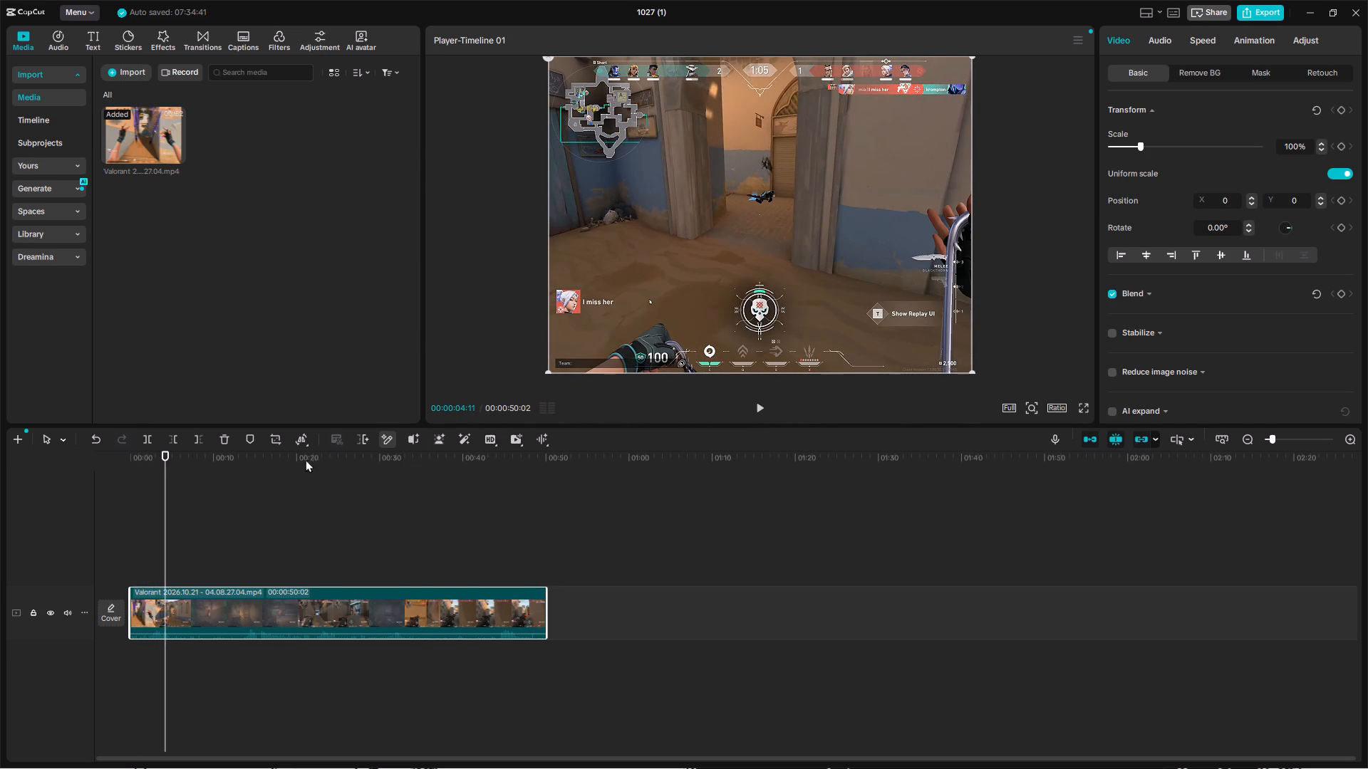
{"action": "left_click", "coordinate": [152, 439]}
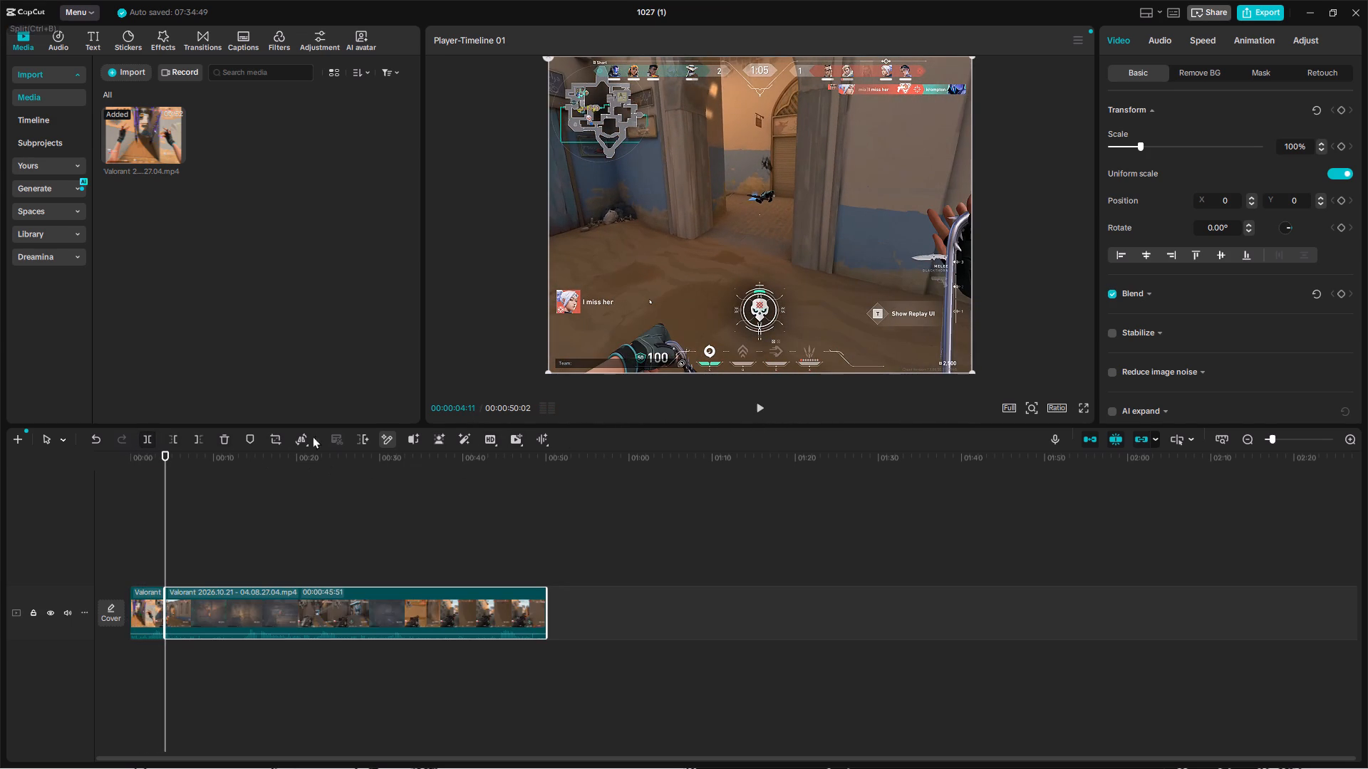
Replay the first segment, recheck the frames before the split, and trim its end after 00:00:03:26.
{"action": "left_click_drag", "start_coordinate": [162, 457], "coordinate": [118, 463]}
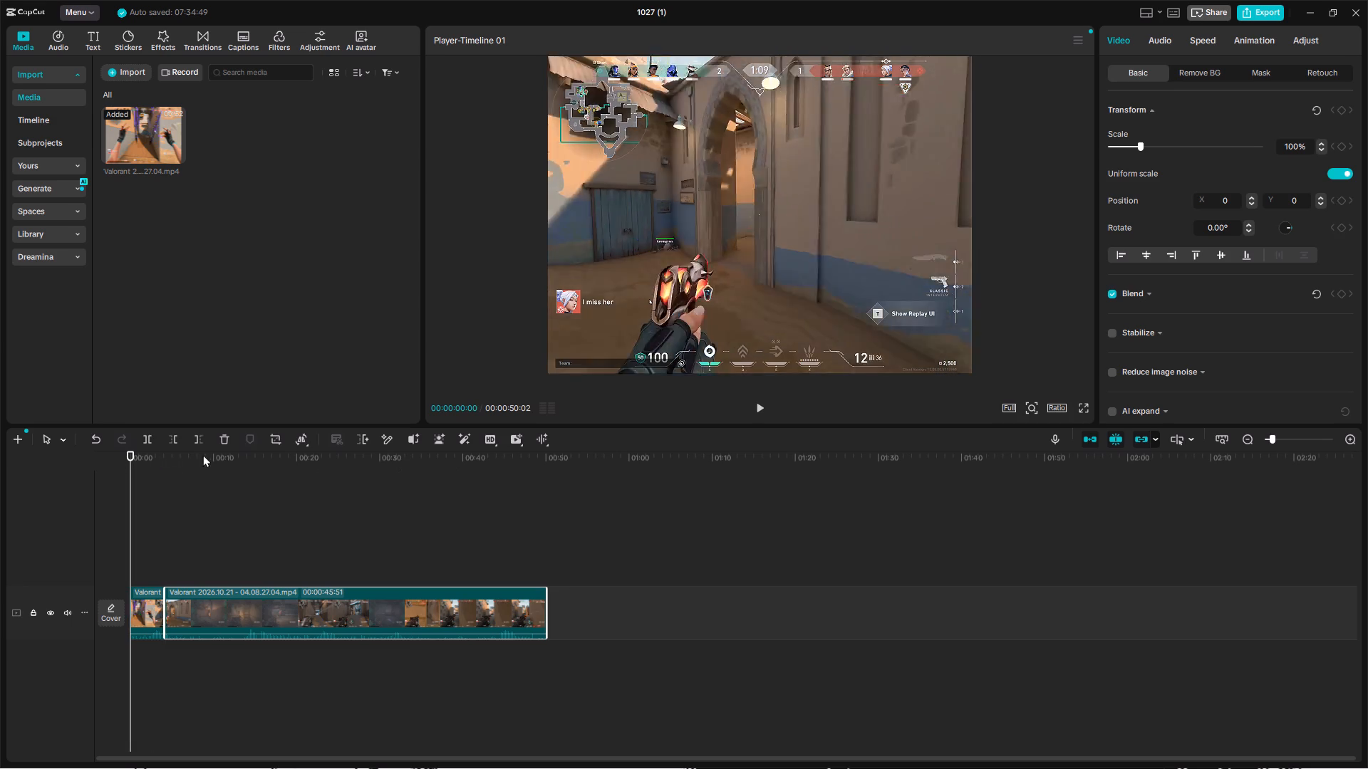
{"action": "left_click", "coordinate": [762, 405]}
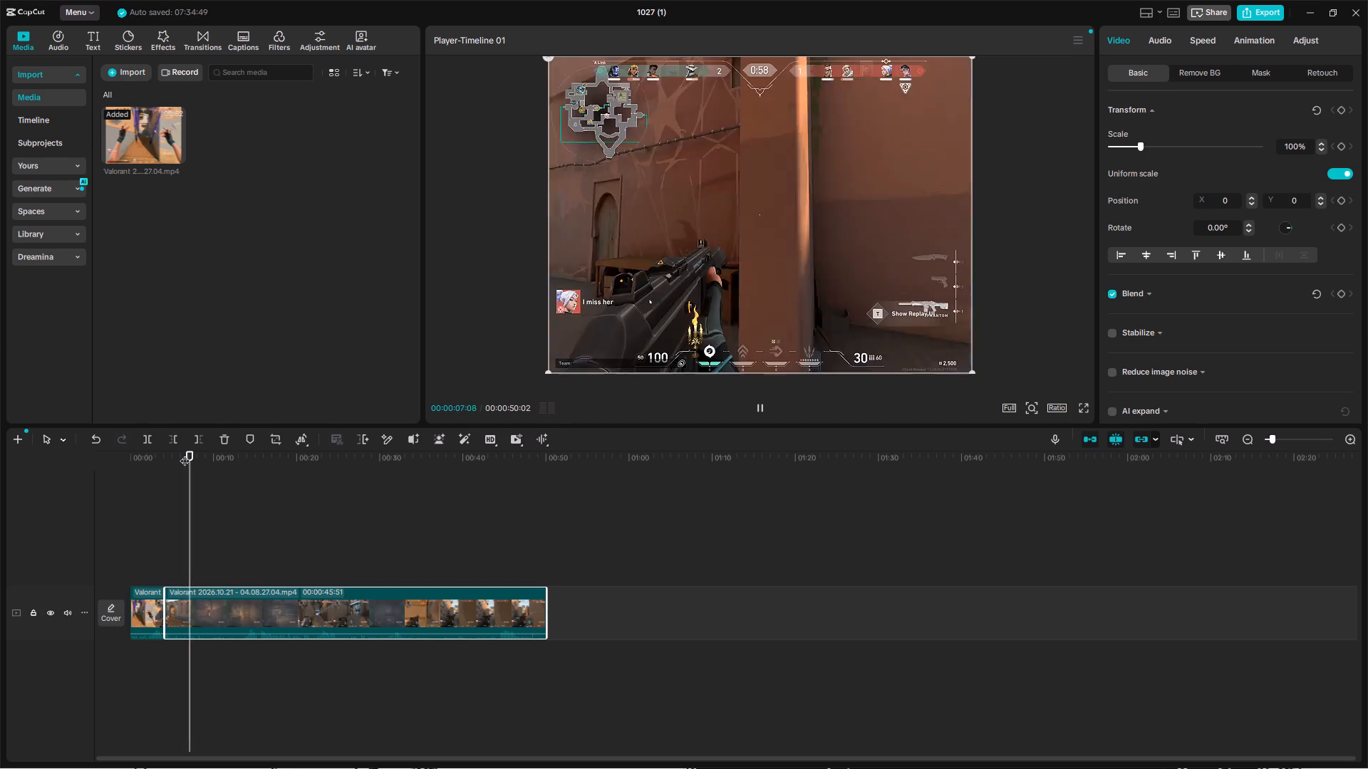
{"action": "left_click_drag", "start_coordinate": [193, 452], "coordinate": [168, 460]}
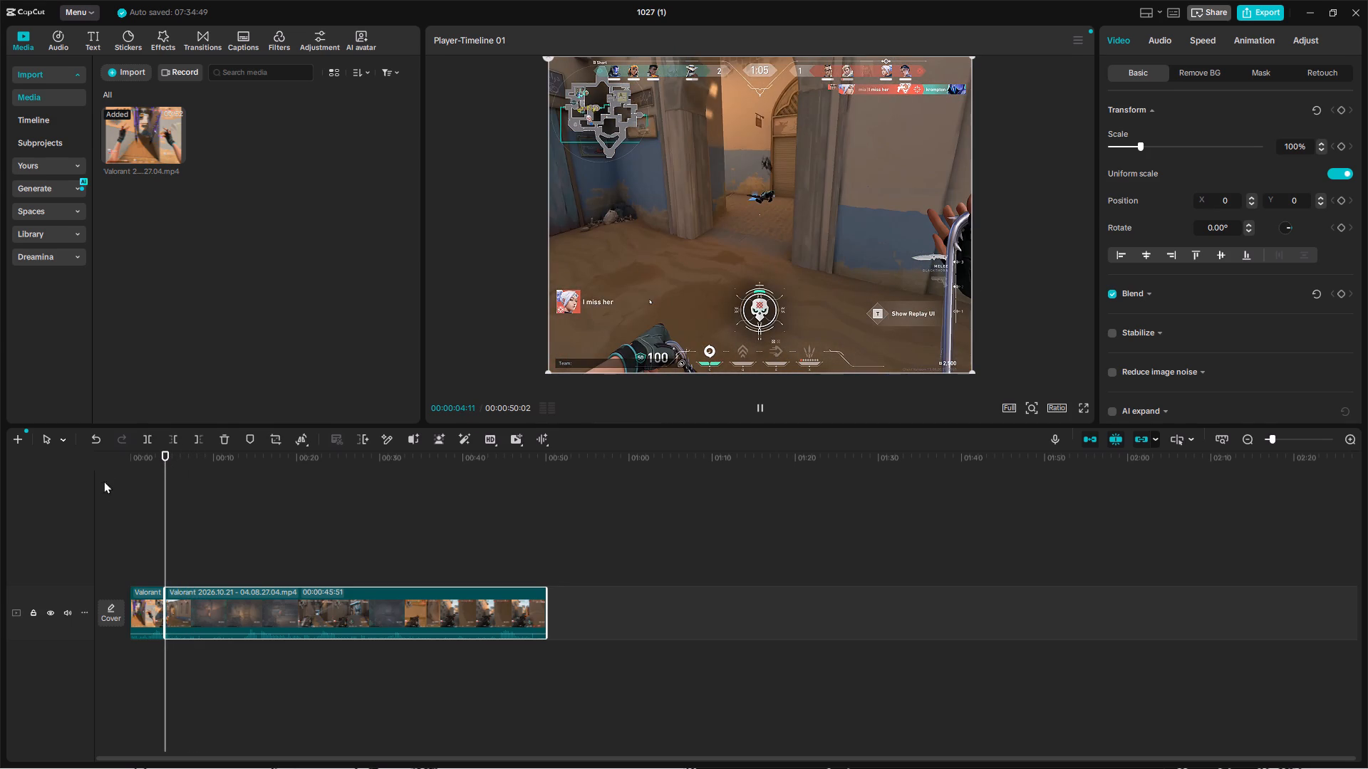
{"action": "left_click_drag", "start_coordinate": [167, 456], "coordinate": [167, 458]}
{"action": "left_click_drag", "start_coordinate": [167, 458], "coordinate": [158, 459]}
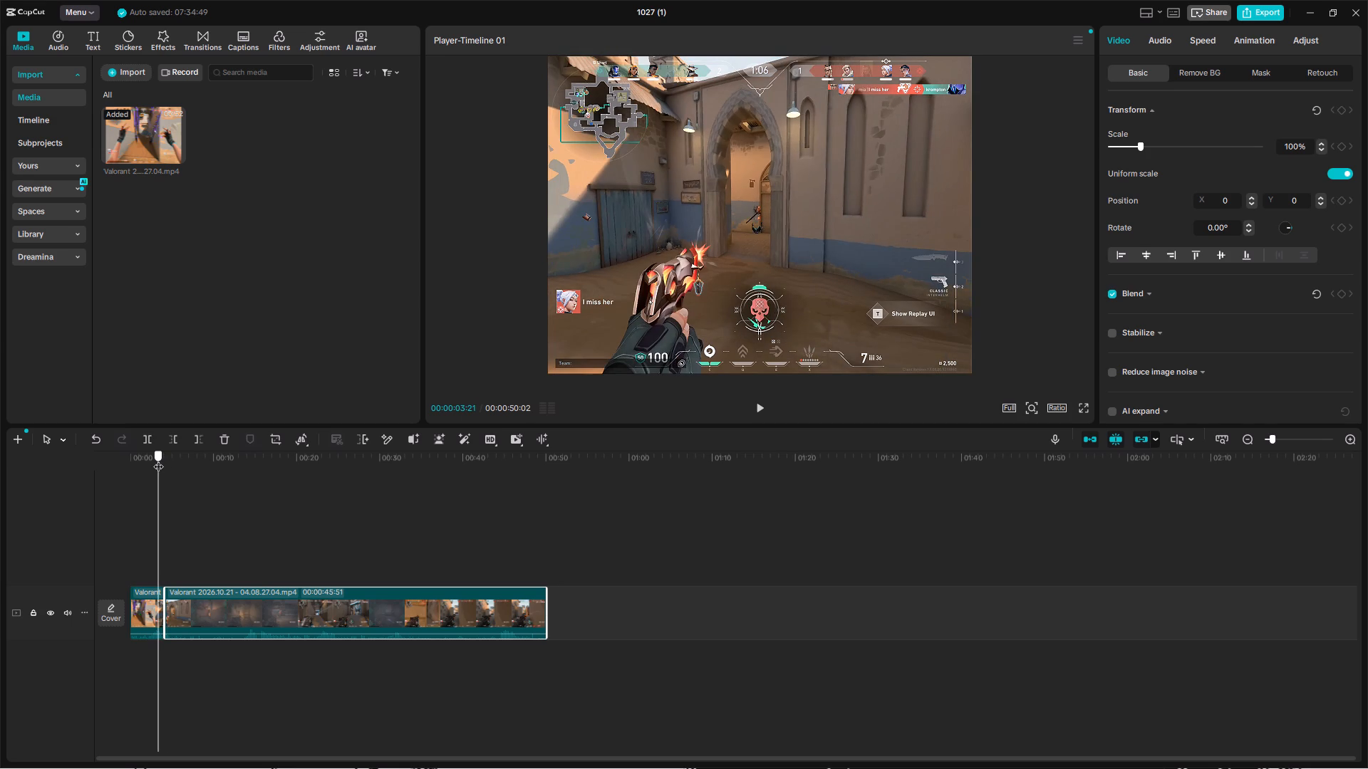
{"action": "left_click_drag", "start_coordinate": [158, 459], "coordinate": [159, 459]}
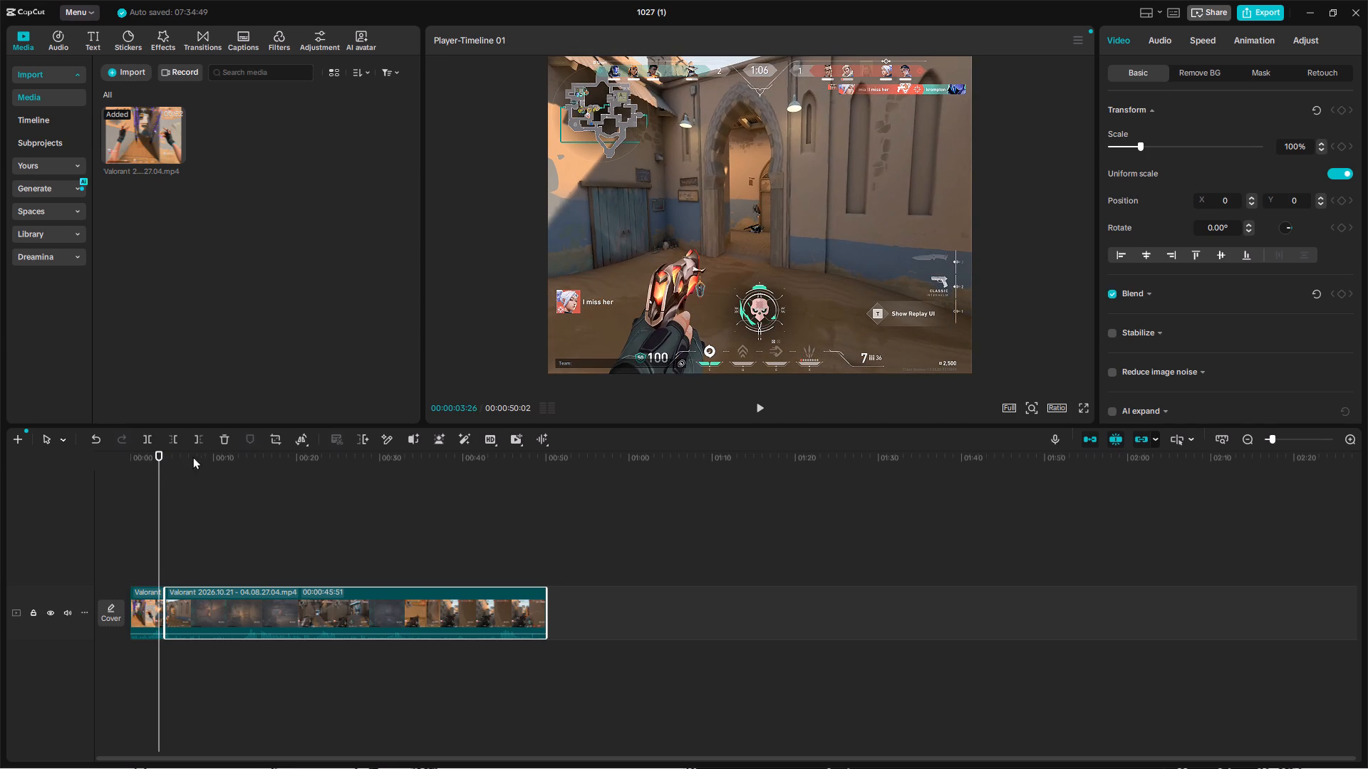
{"action": "left_click", "coordinate": [196, 440]}
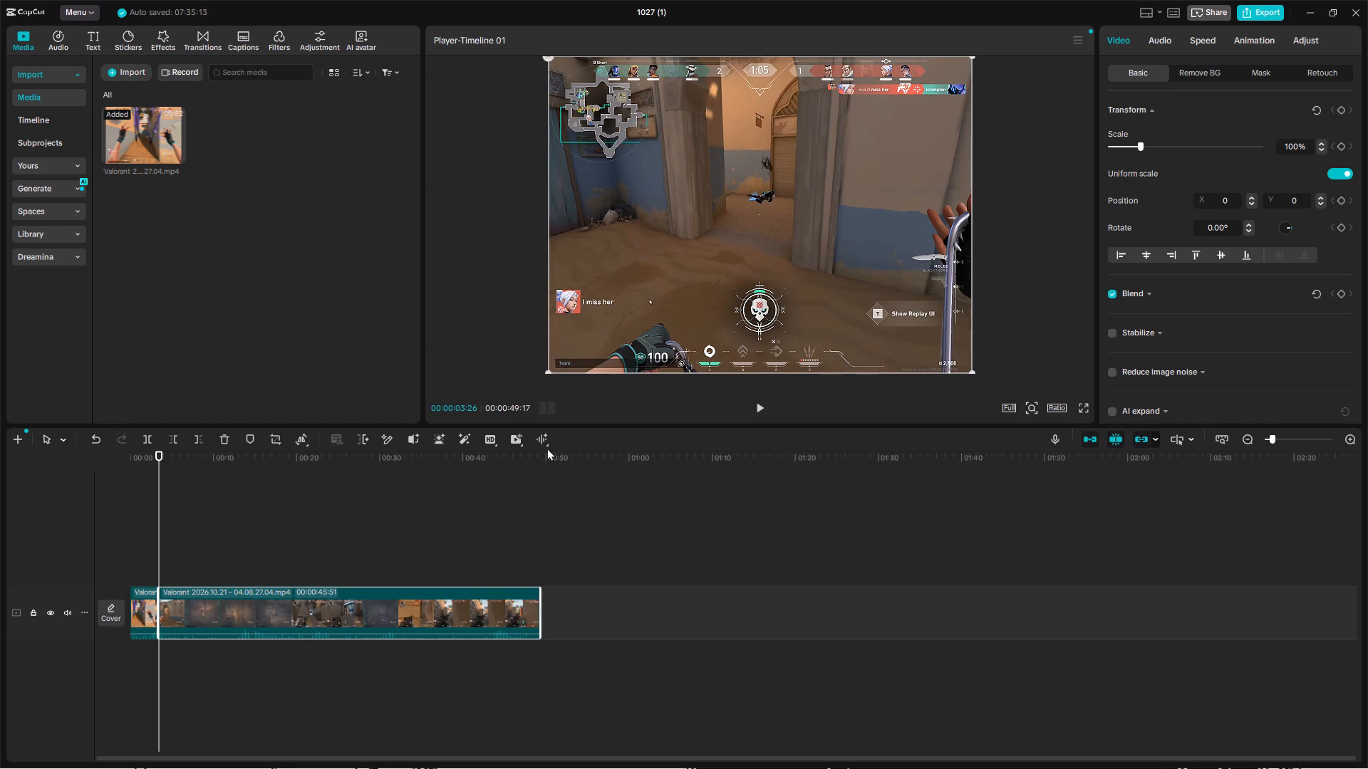
Play through the second segment to find the next action and trim off its beginning up to 00:00:14:55.
{"action": "left_click", "coordinate": [762, 406]}
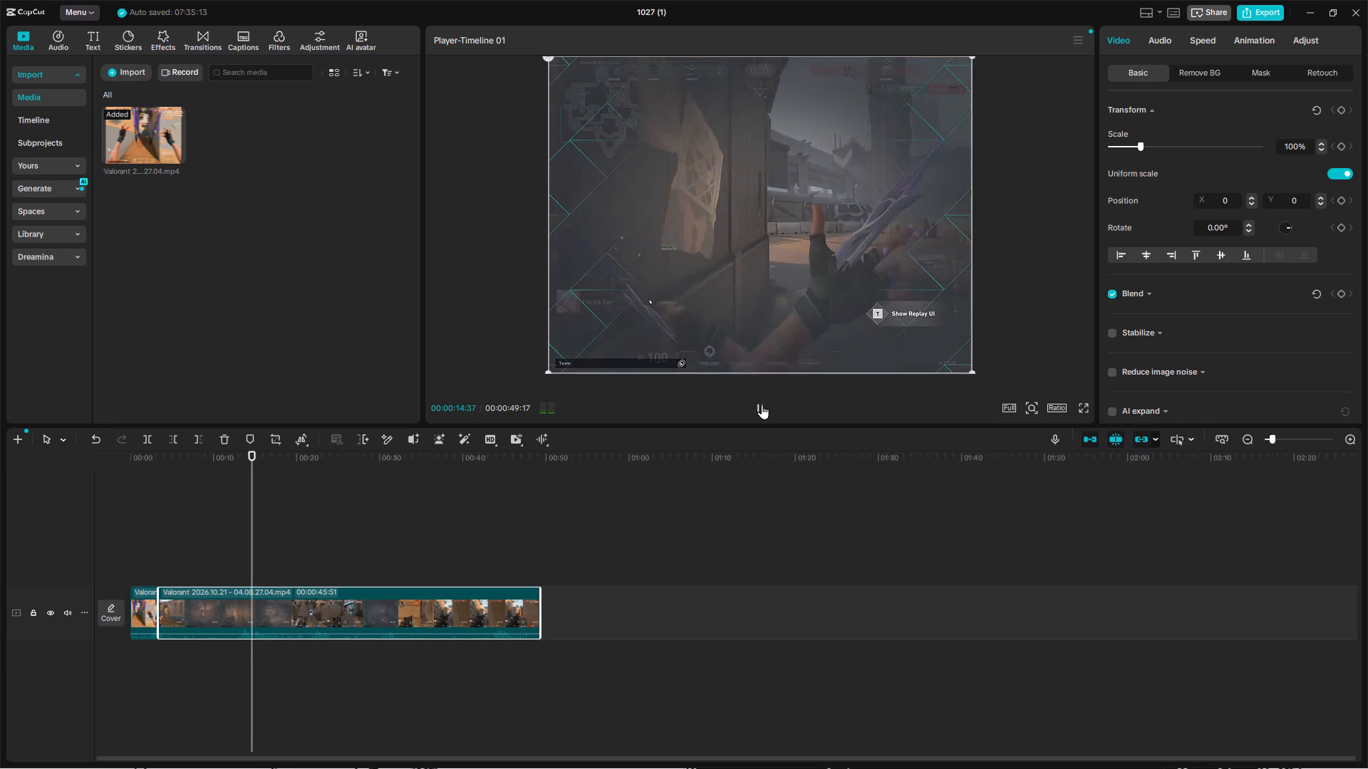
{"action": "left_click", "coordinate": [762, 404]}
{"action": "left_click", "coordinate": [256, 451]}
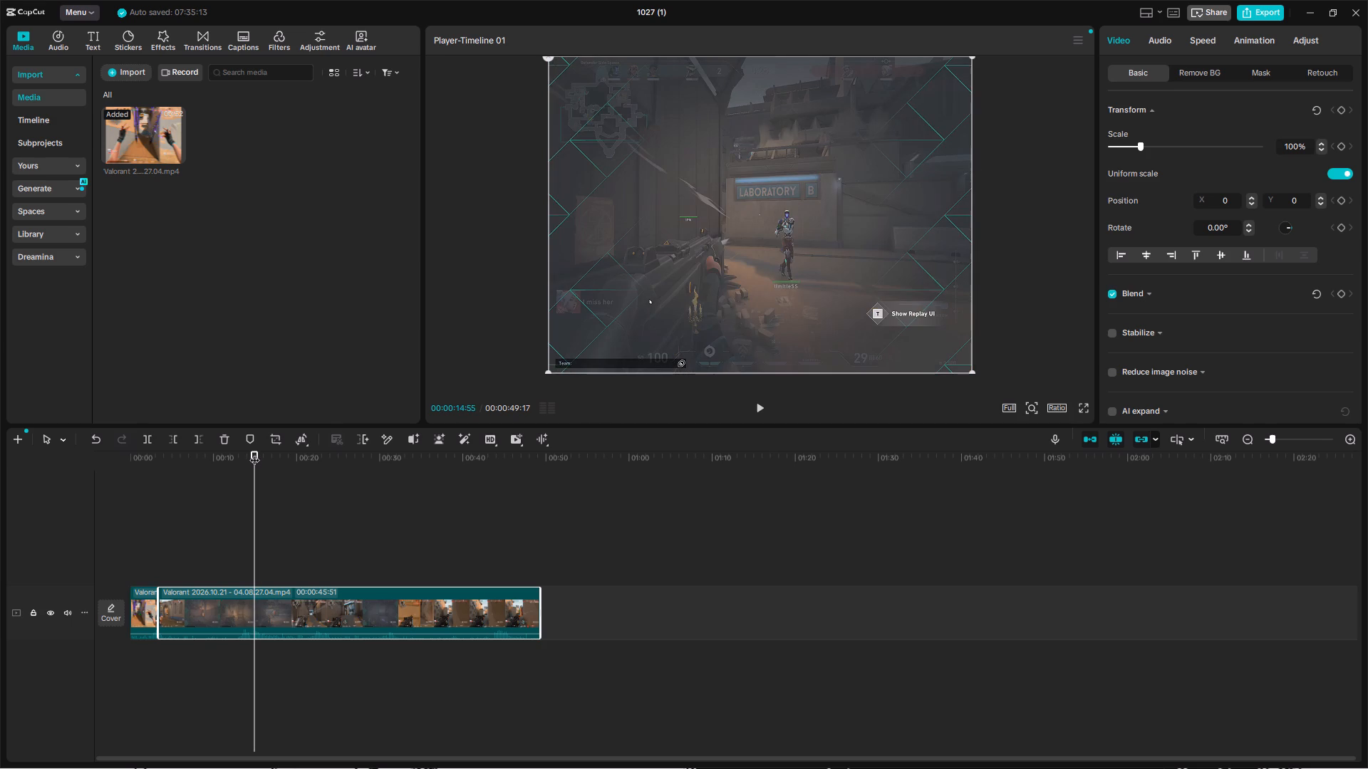
{"action": "left_click", "coordinate": [168, 435]}
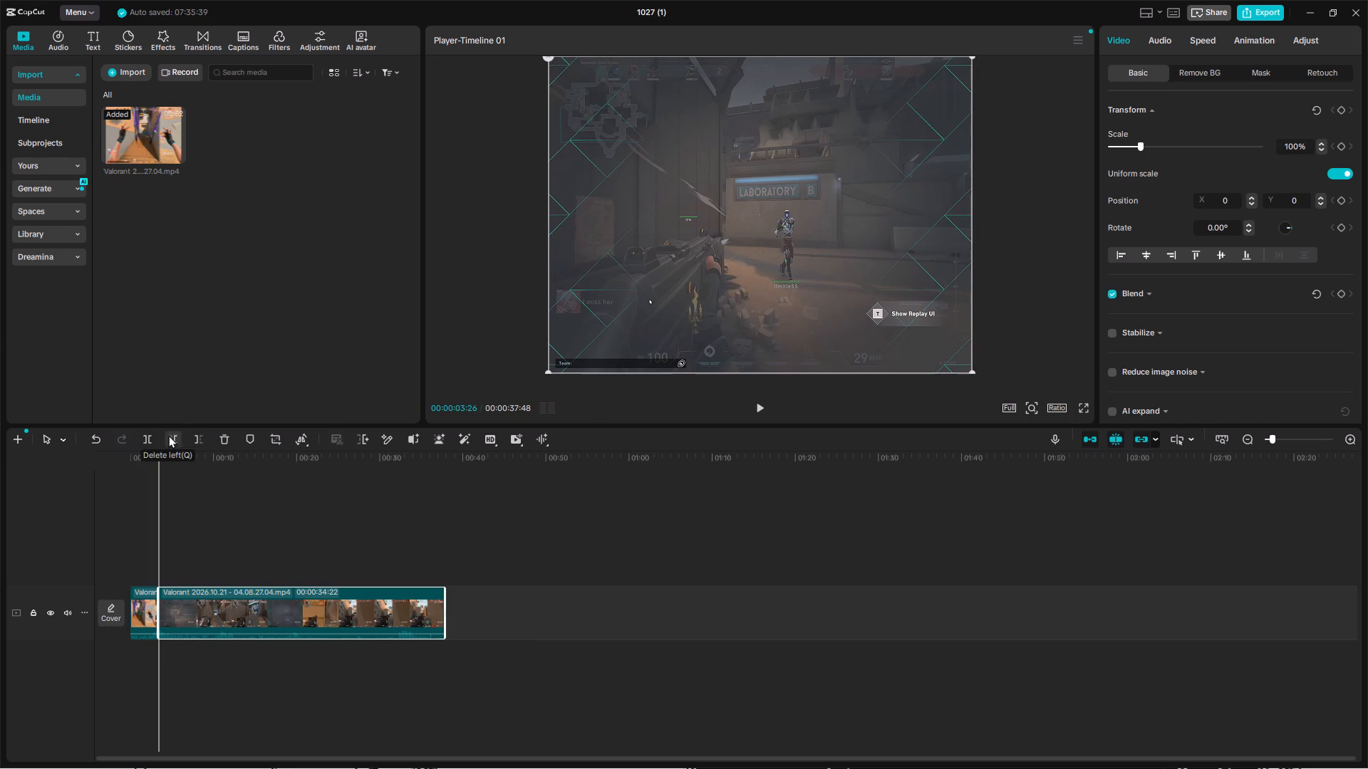
Replay the cut between the first and second segments around 00:00:03:26 to check the transition.
{"action": "double_click", "coordinate": [758, 400]}
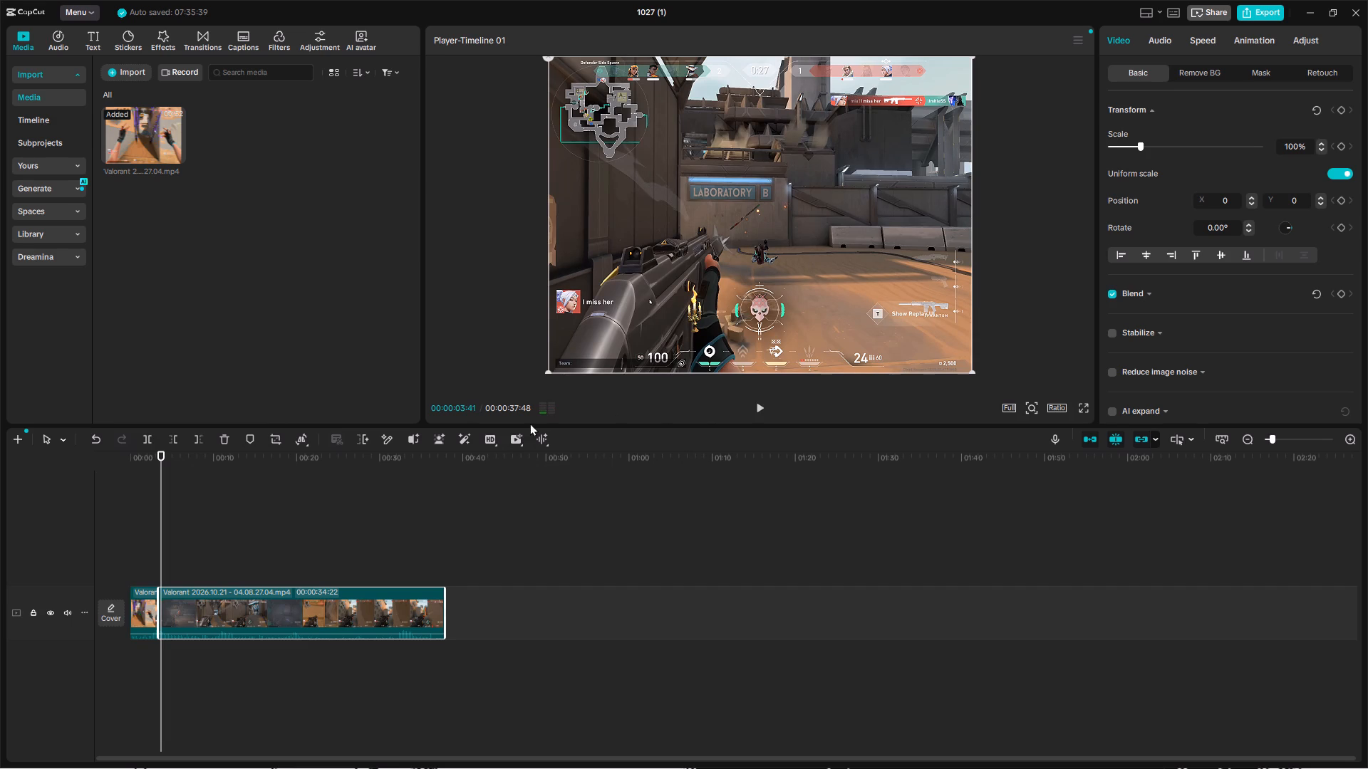
{"action": "left_click", "coordinate": [158, 450]}
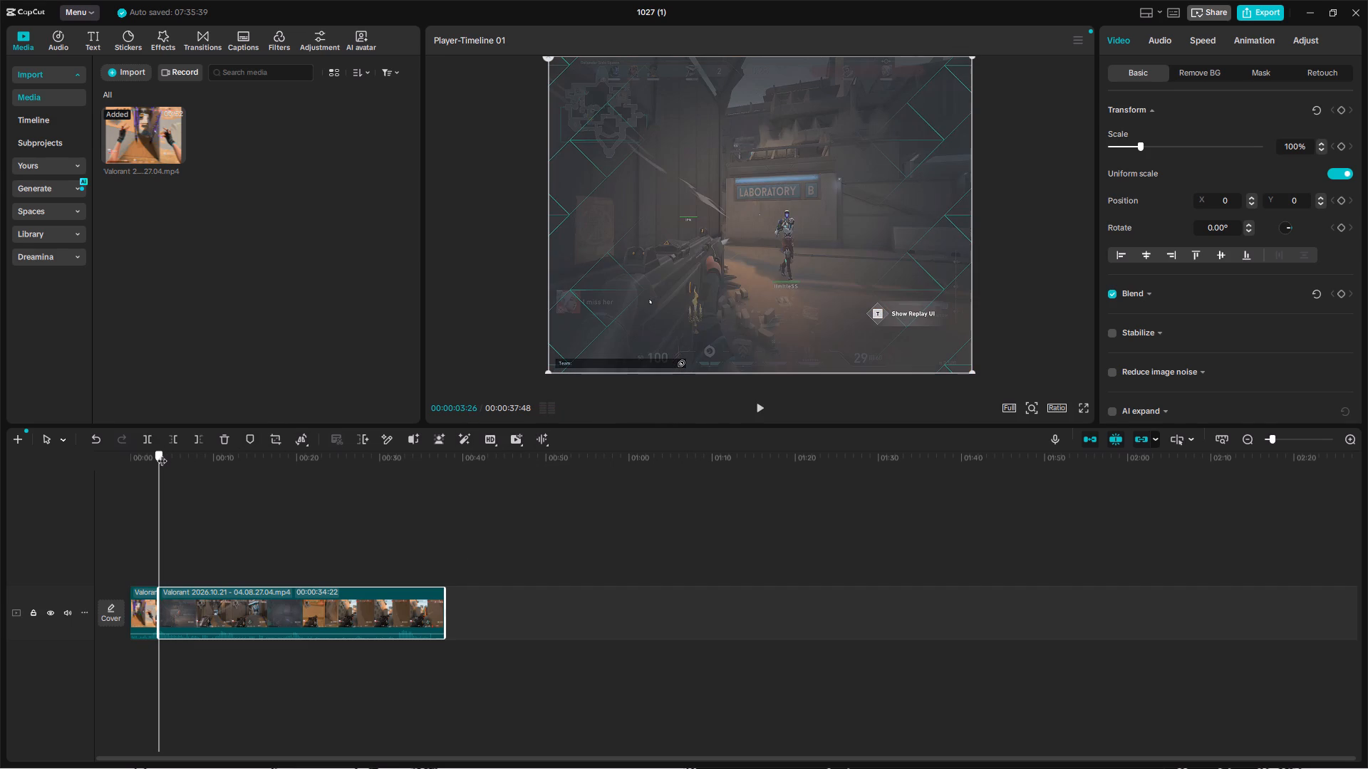
{"action": "double_click", "coordinate": [760, 410]}
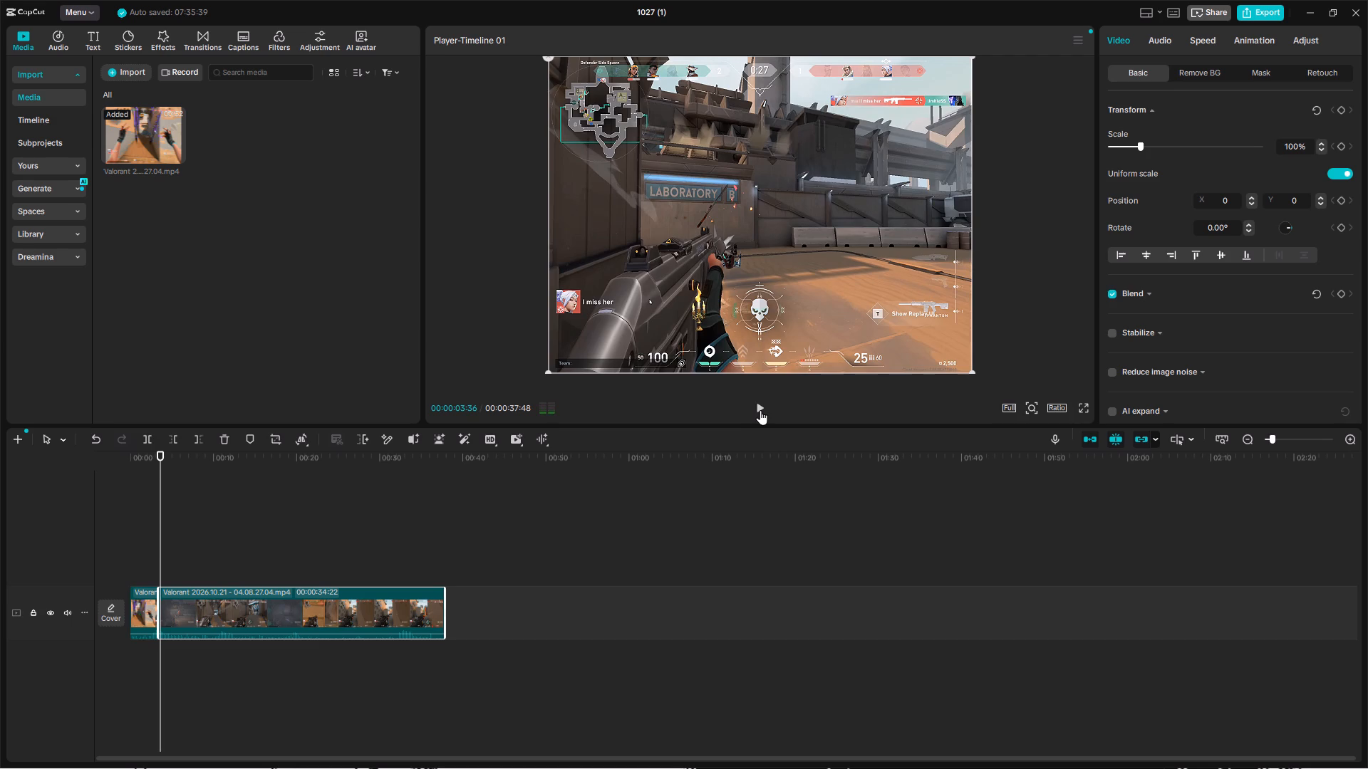
{"action": "left_click", "coordinate": [760, 410]}
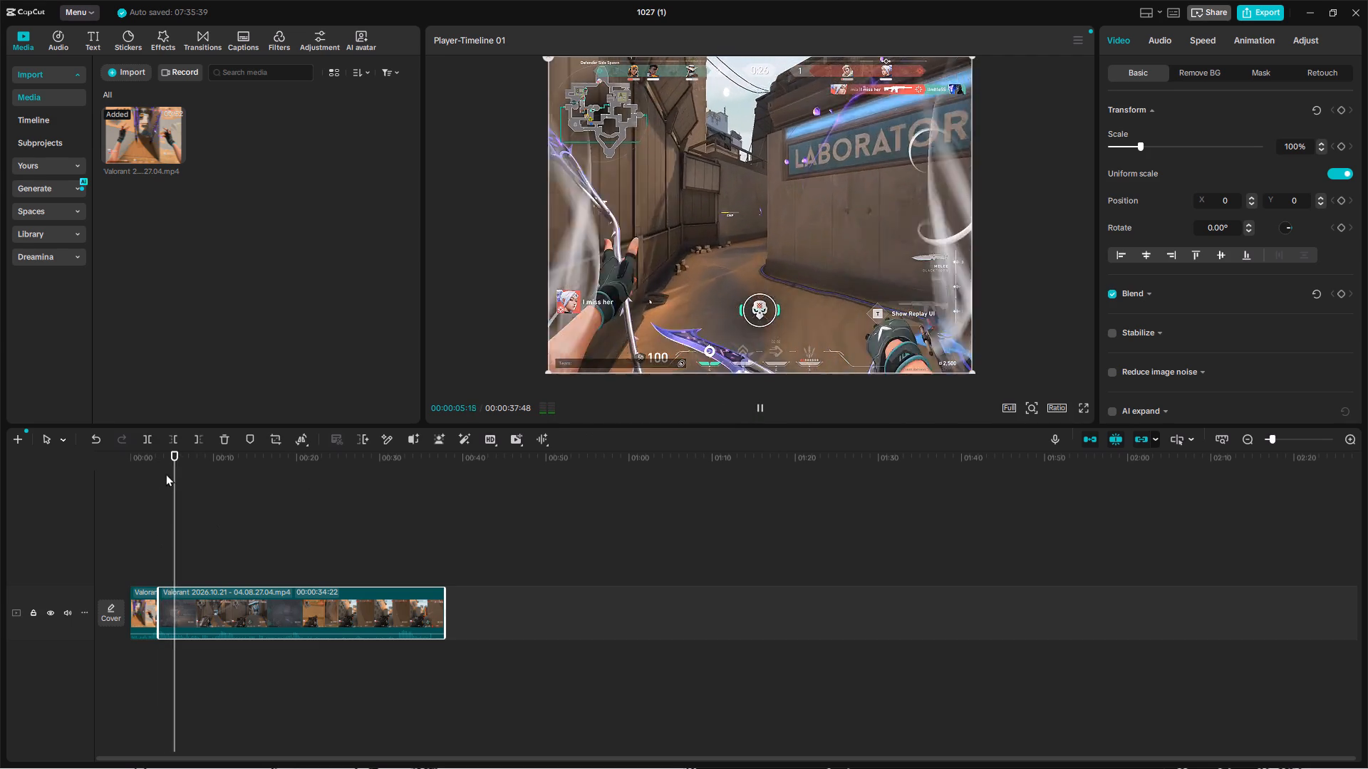
{"action": "left_click_drag", "start_coordinate": [166, 473], "coordinate": [89, 482]}
{"action": "left_click_drag", "start_coordinate": [180, 453], "coordinate": [137, 456]}
Play from the start through the kill in the second segment and split it at 00:00:12:05.
{"action": "left_click", "coordinate": [762, 407]}
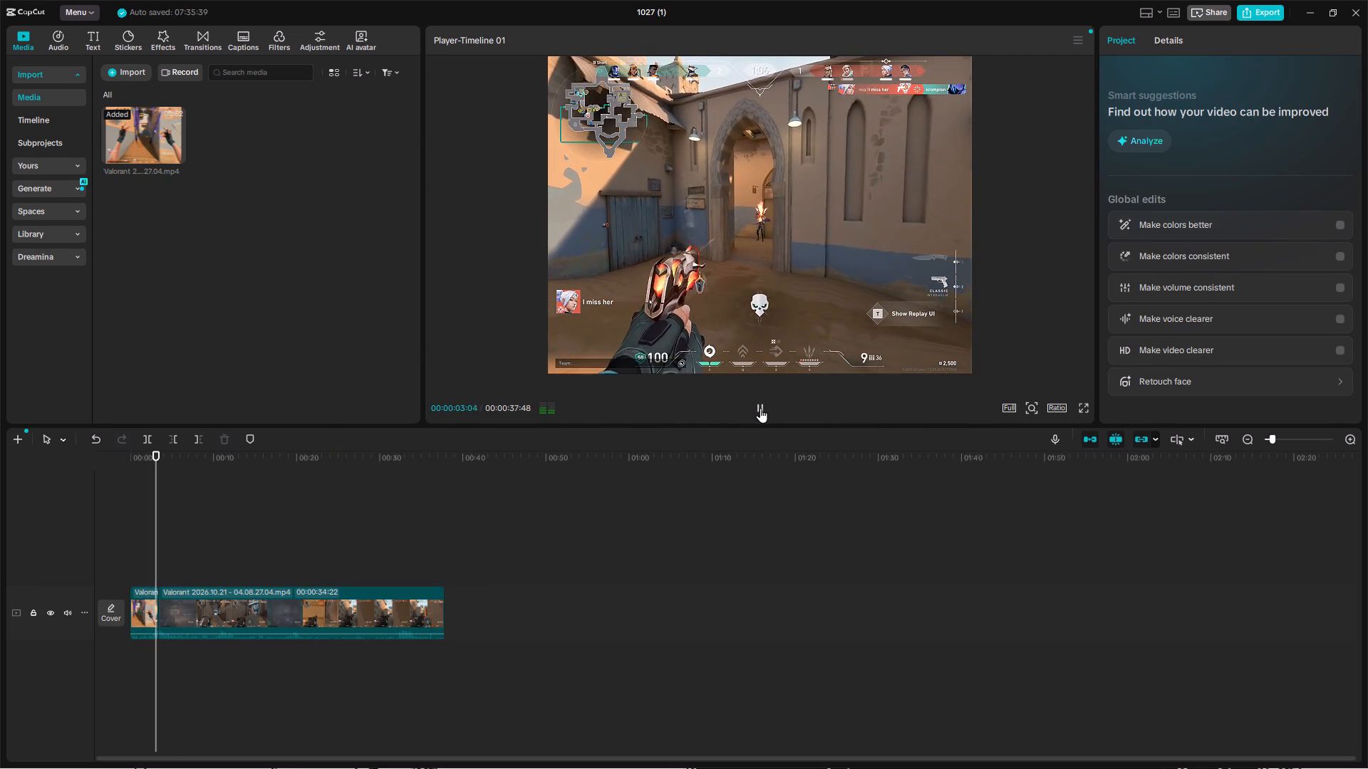
{"action": "left_click", "coordinate": [760, 408]}
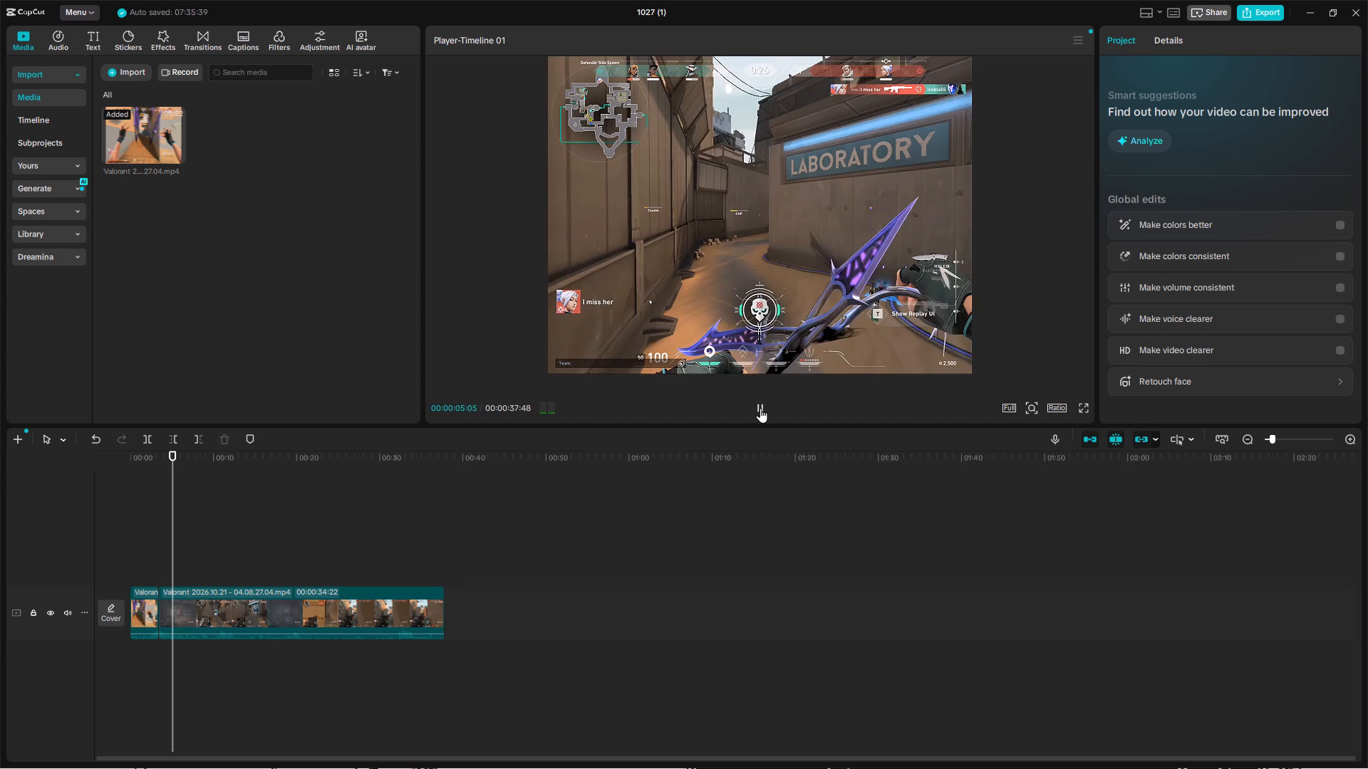
{"action": "left_click", "coordinate": [760, 408]}
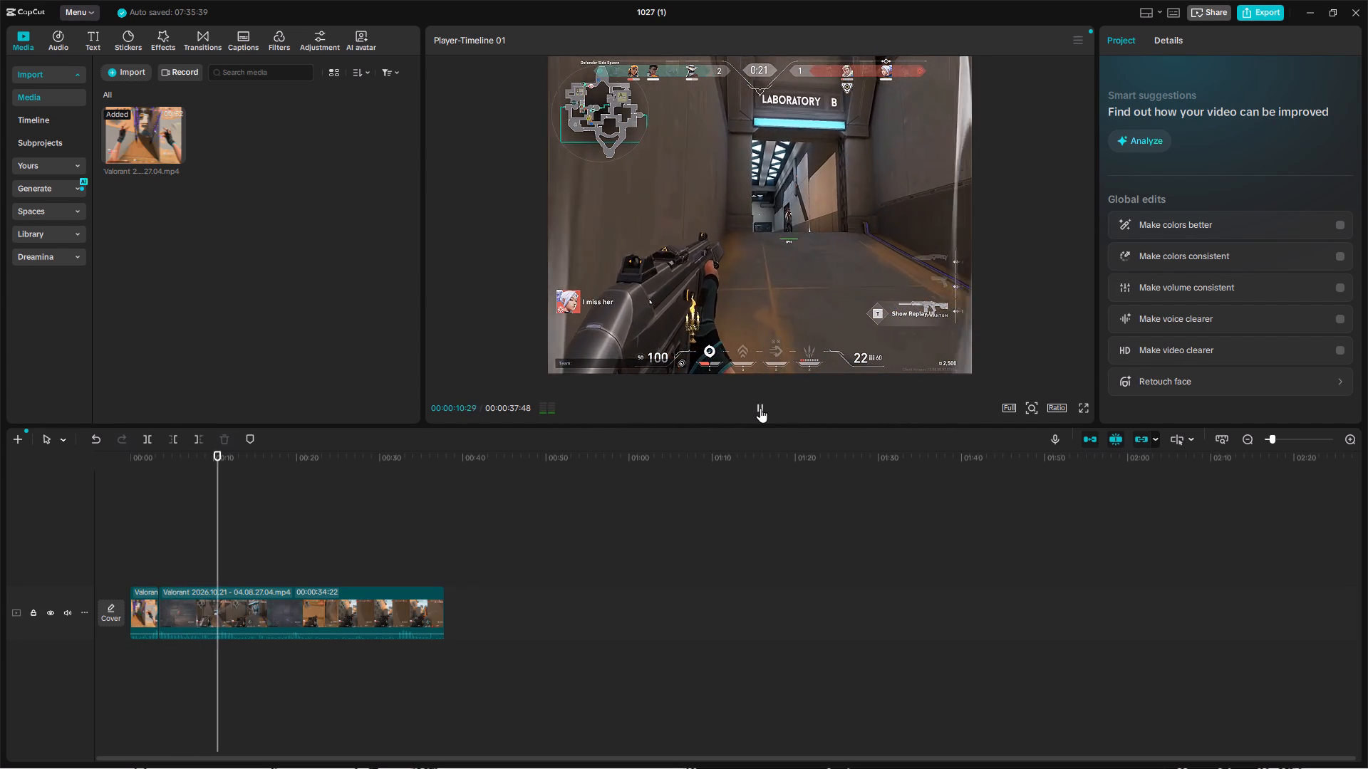
{"action": "left_click", "coordinate": [760, 408]}
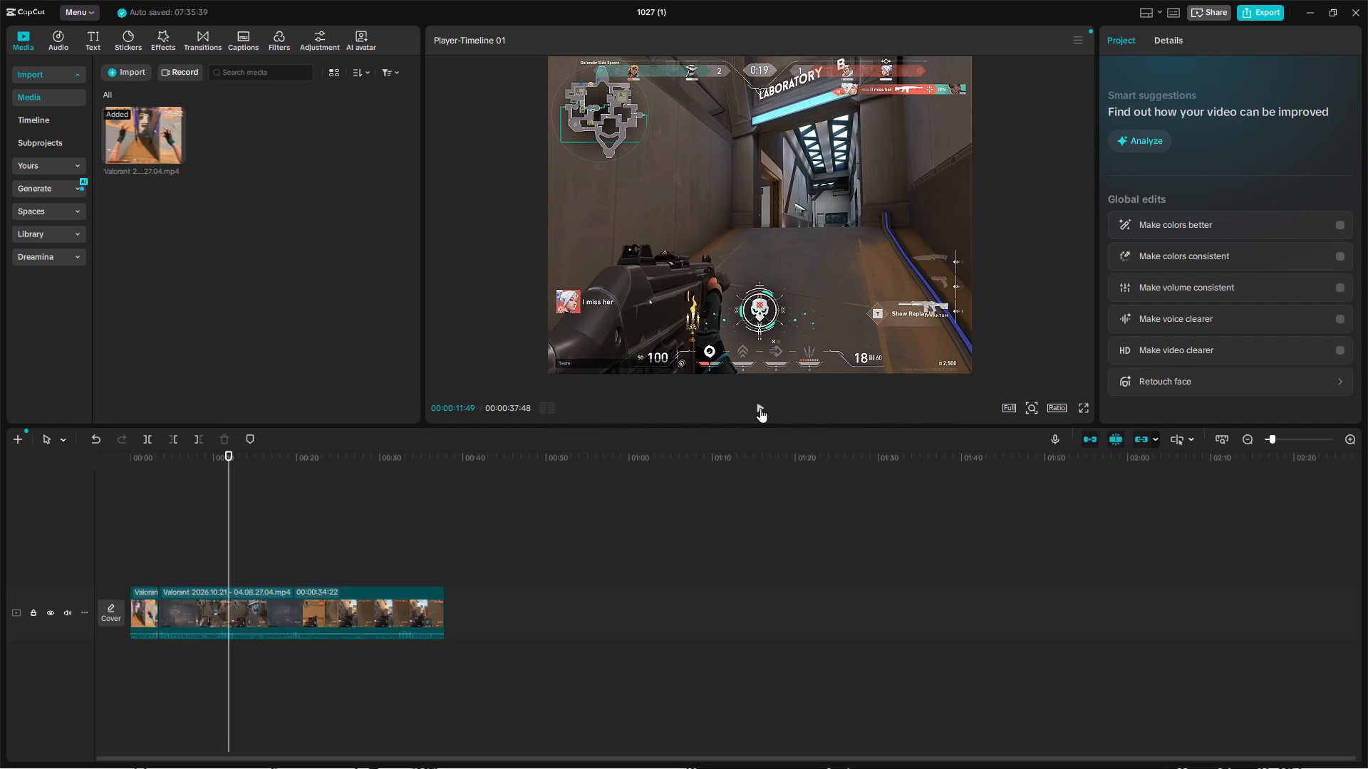
{"action": "double_click", "coordinate": [760, 408]}
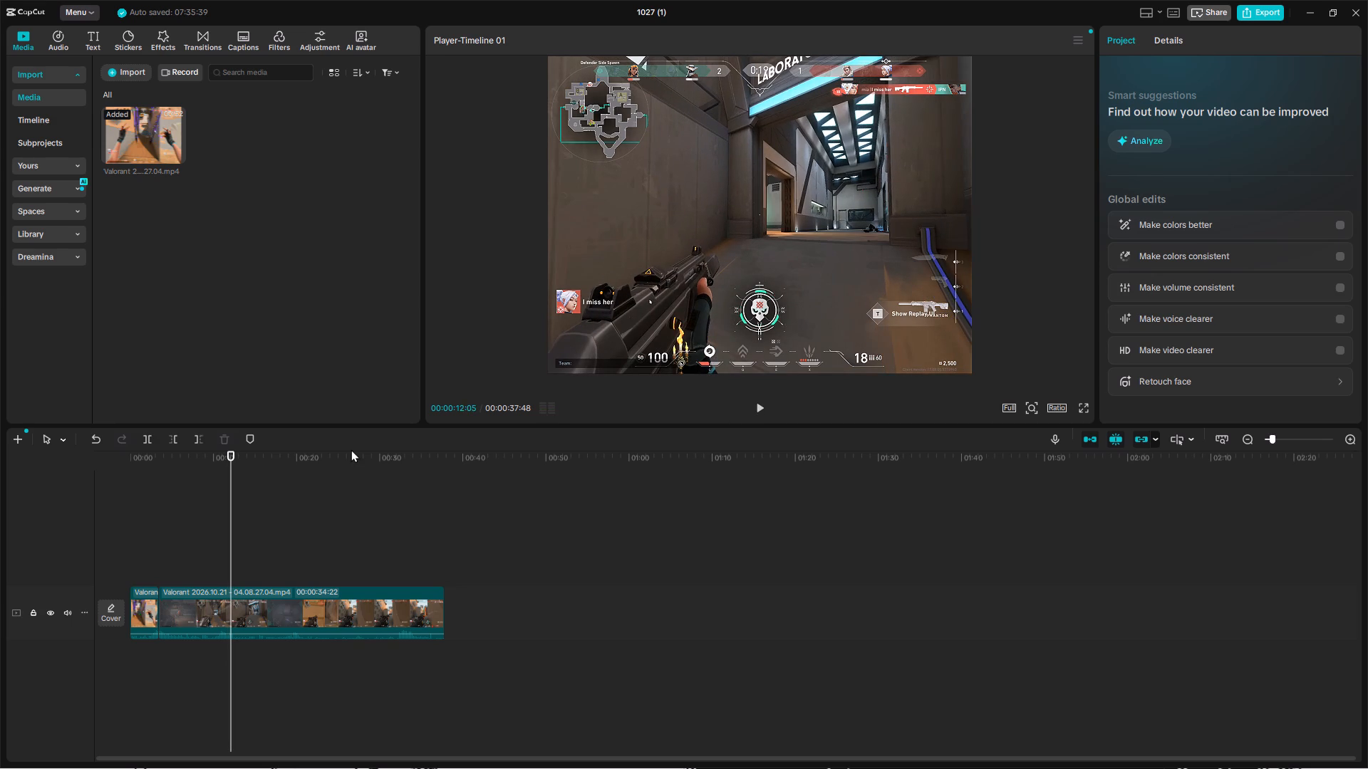
{"action": "left_click", "coordinate": [146, 440]}
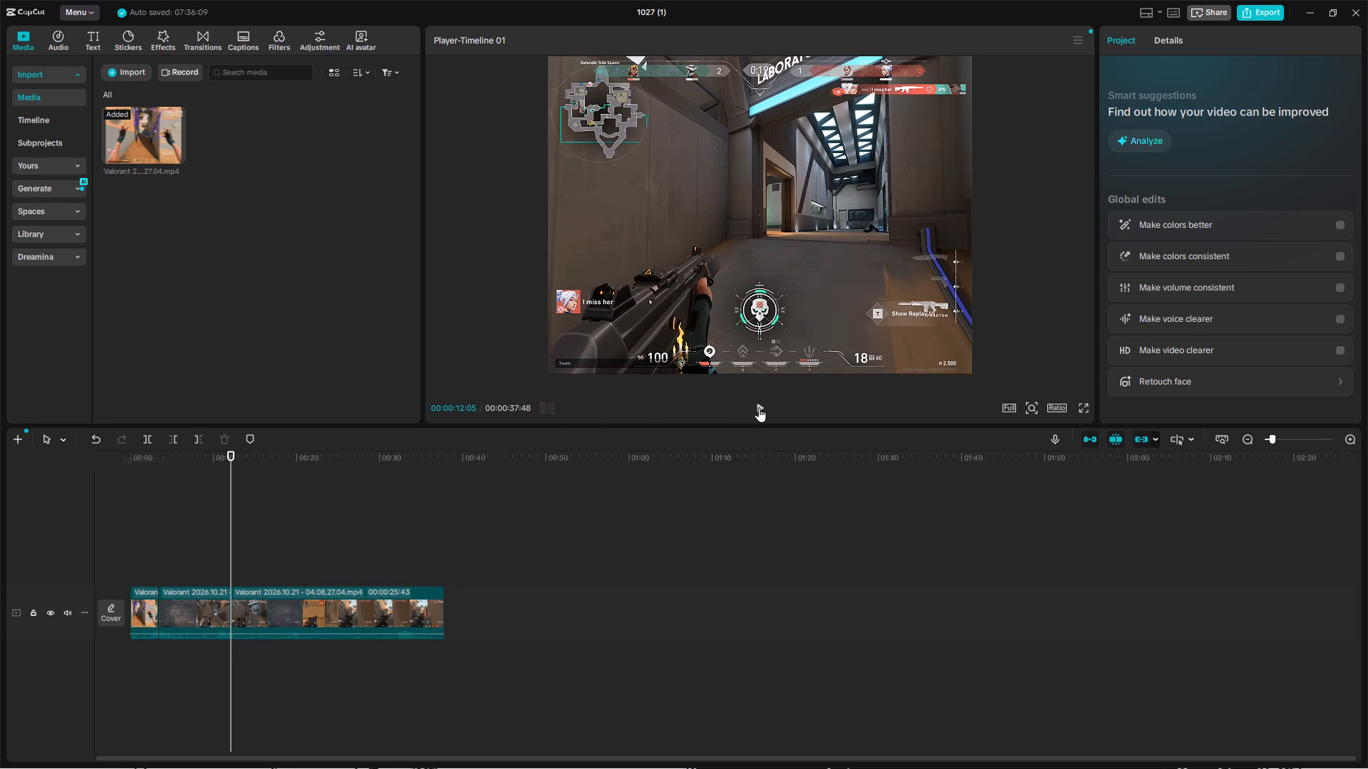
Play through the last segment to find the next action and trim off its beginning up to 00:00:31:17.
{"action": "left_click", "coordinate": [756, 408]}
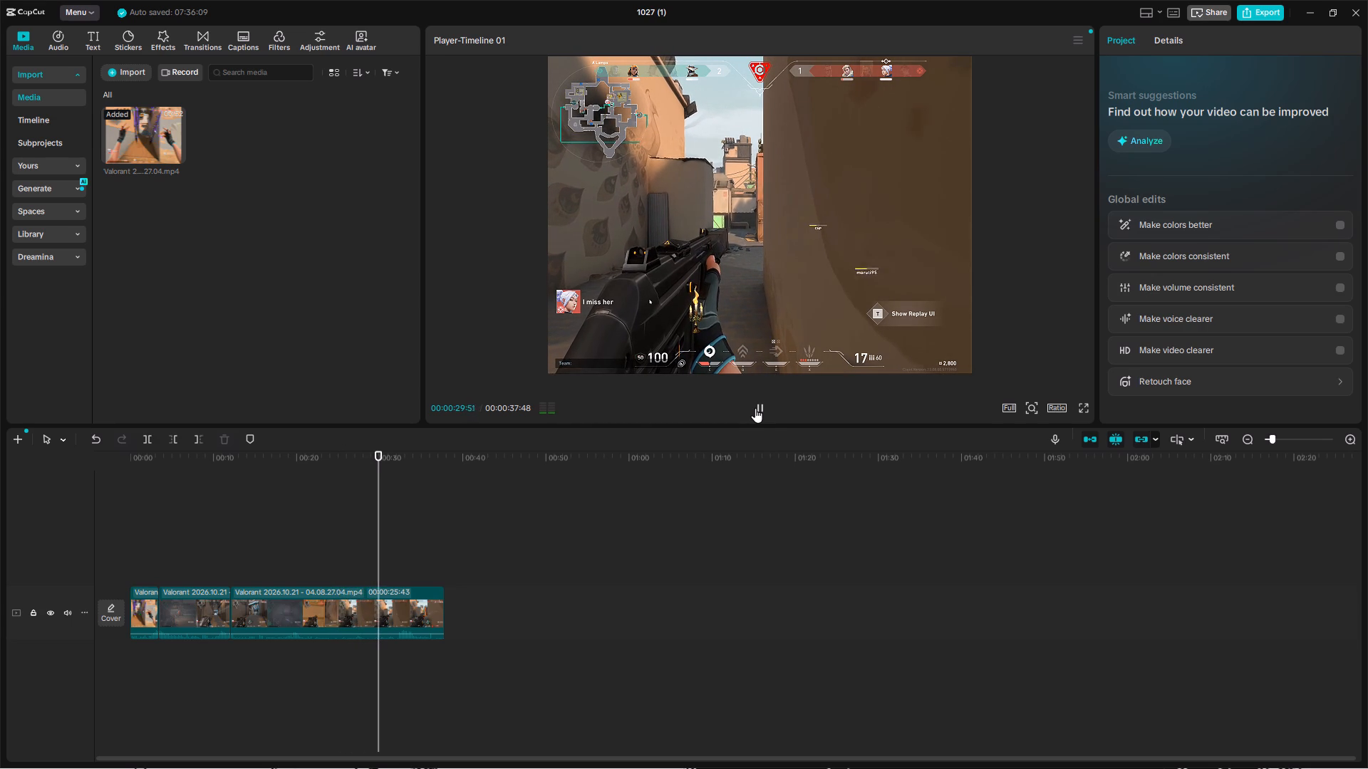
{"action": "left_click", "coordinate": [755, 408]}
{"action": "double_click", "coordinate": [755, 408]}
{"action": "left_click", "coordinate": [755, 408]}
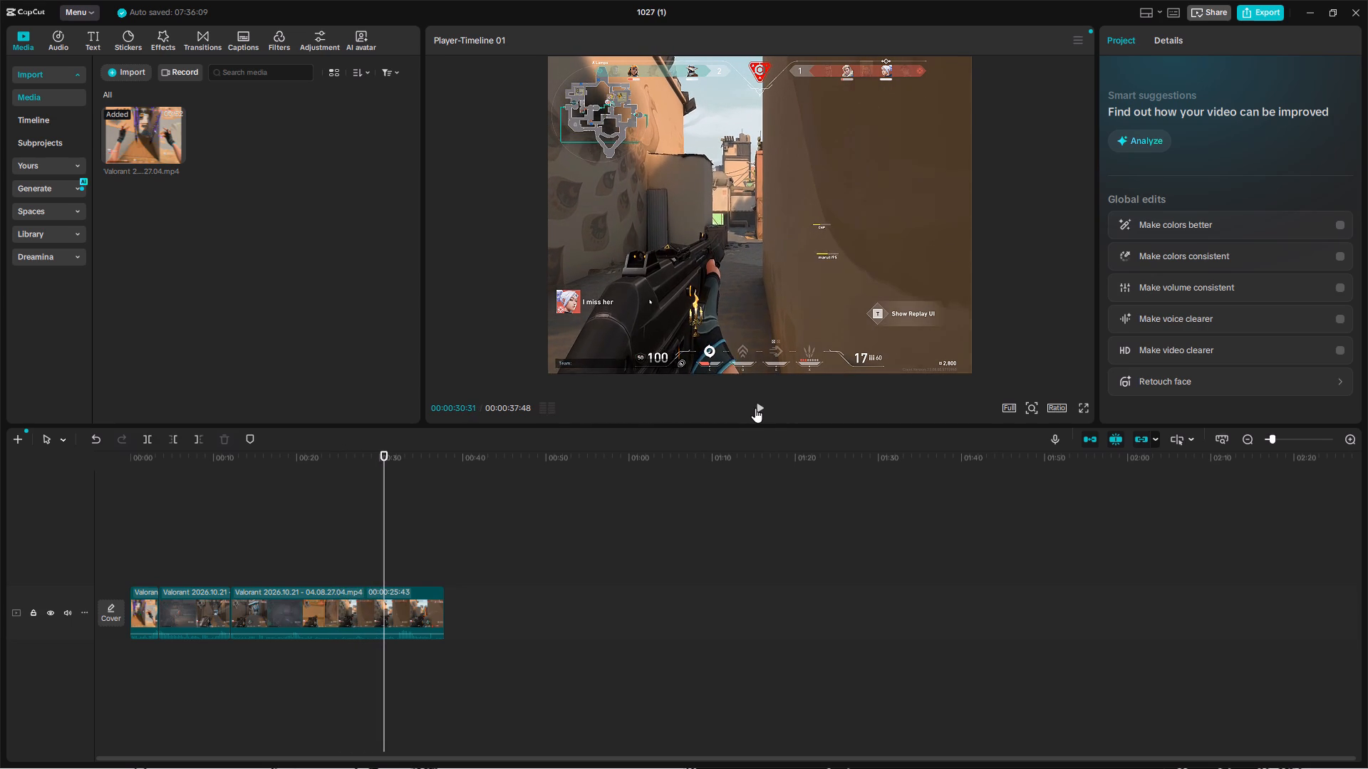
{"action": "left_click", "coordinate": [755, 408]}
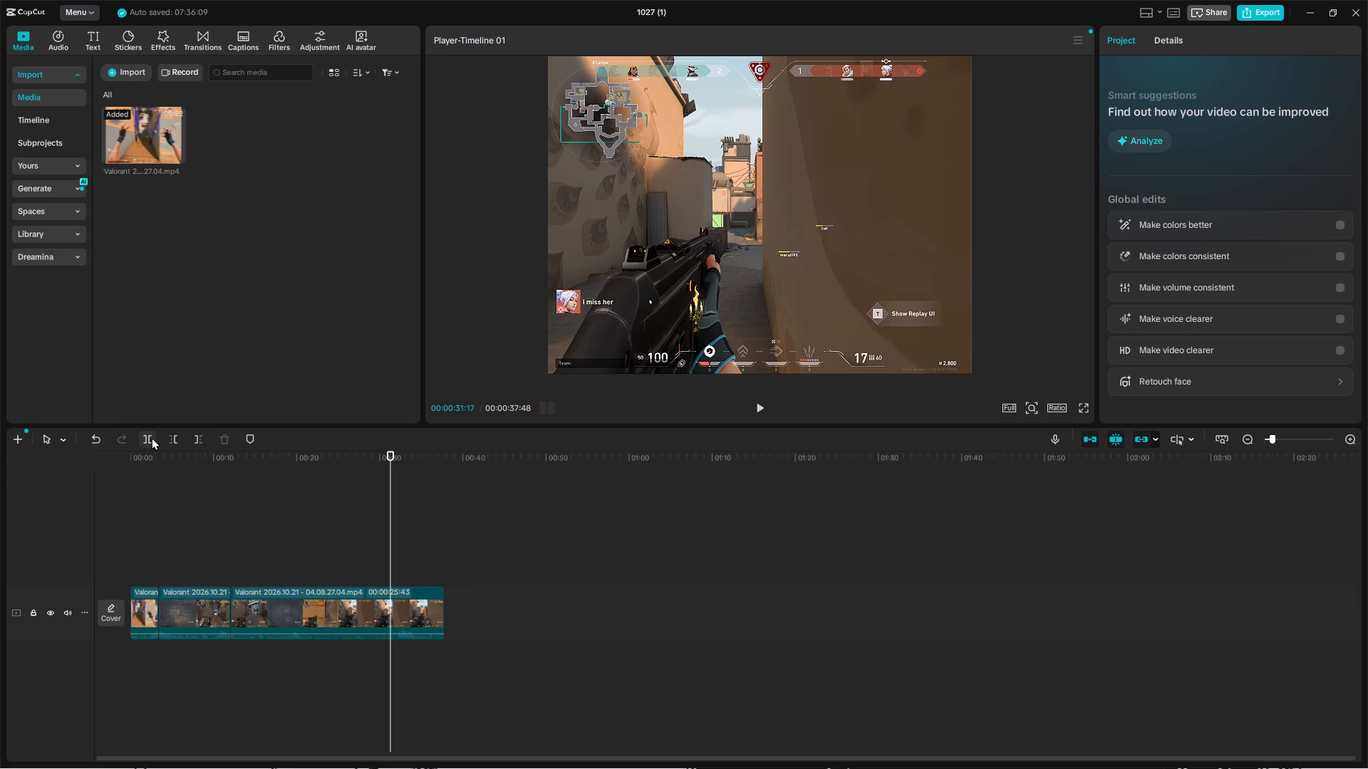
{"action": "left_click", "coordinate": [165, 437]}
Replay the trimmed last segment and examine the frames around its kill to find the end point.
{"action": "left_click", "coordinate": [765, 409]}
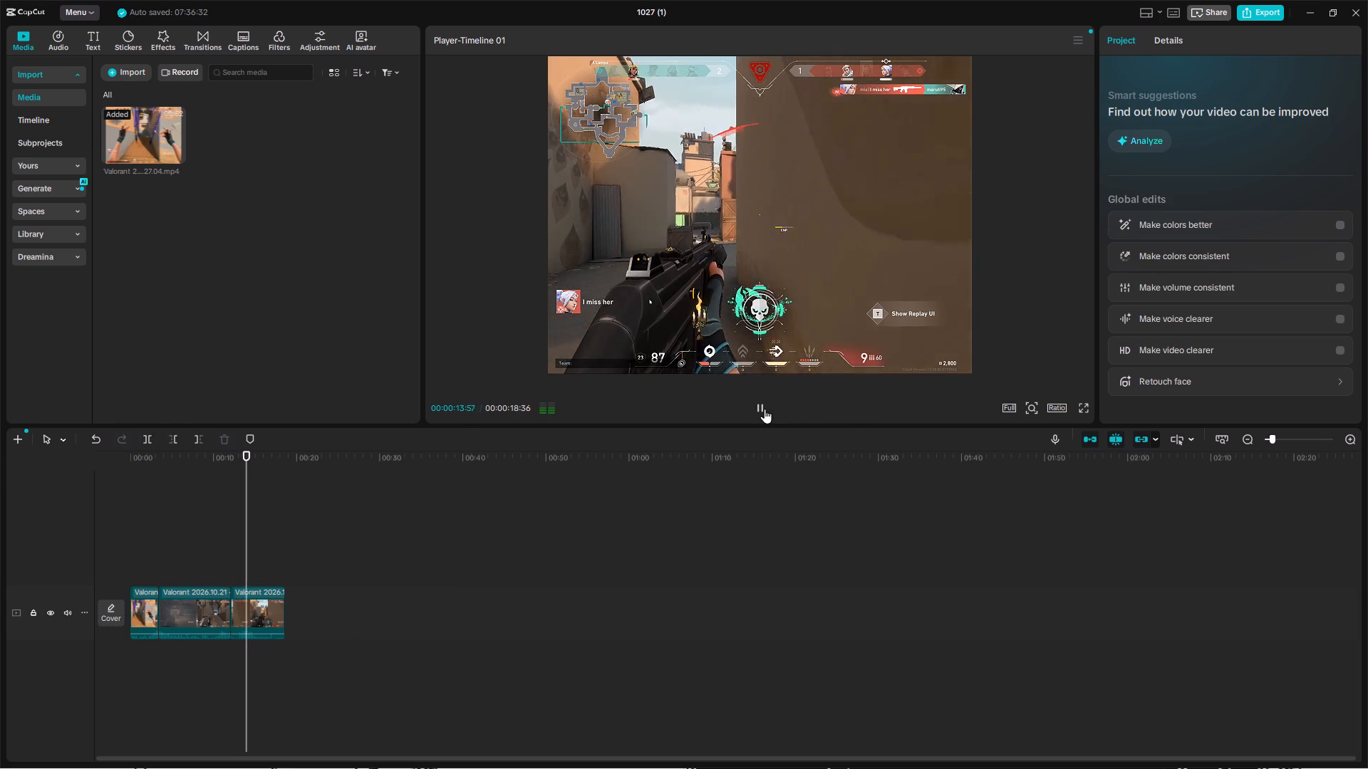
{"action": "left_click", "coordinate": [765, 409]}
{"action": "left_click_drag", "start_coordinate": [250, 454], "coordinate": [244, 458]}
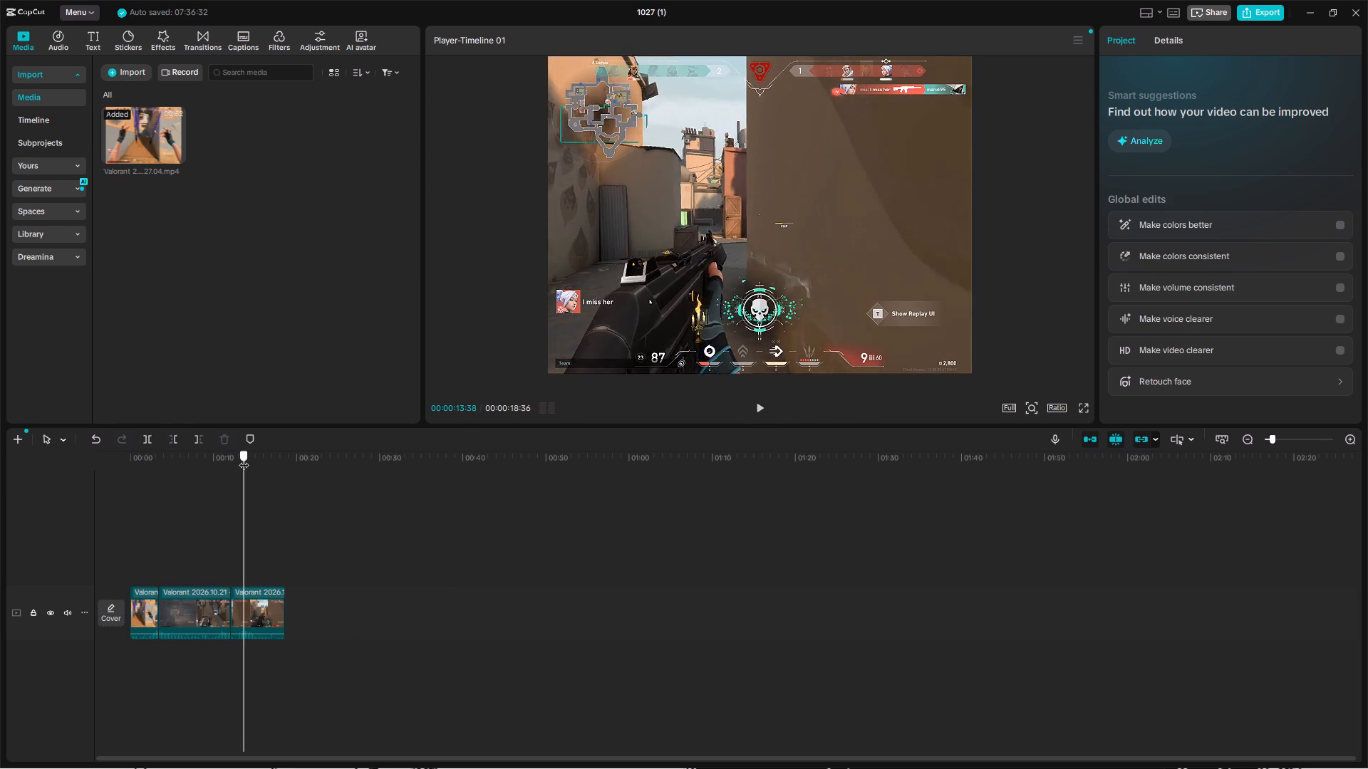
{"action": "left_click_drag", "start_coordinate": [244, 458], "coordinate": [239, 459]}
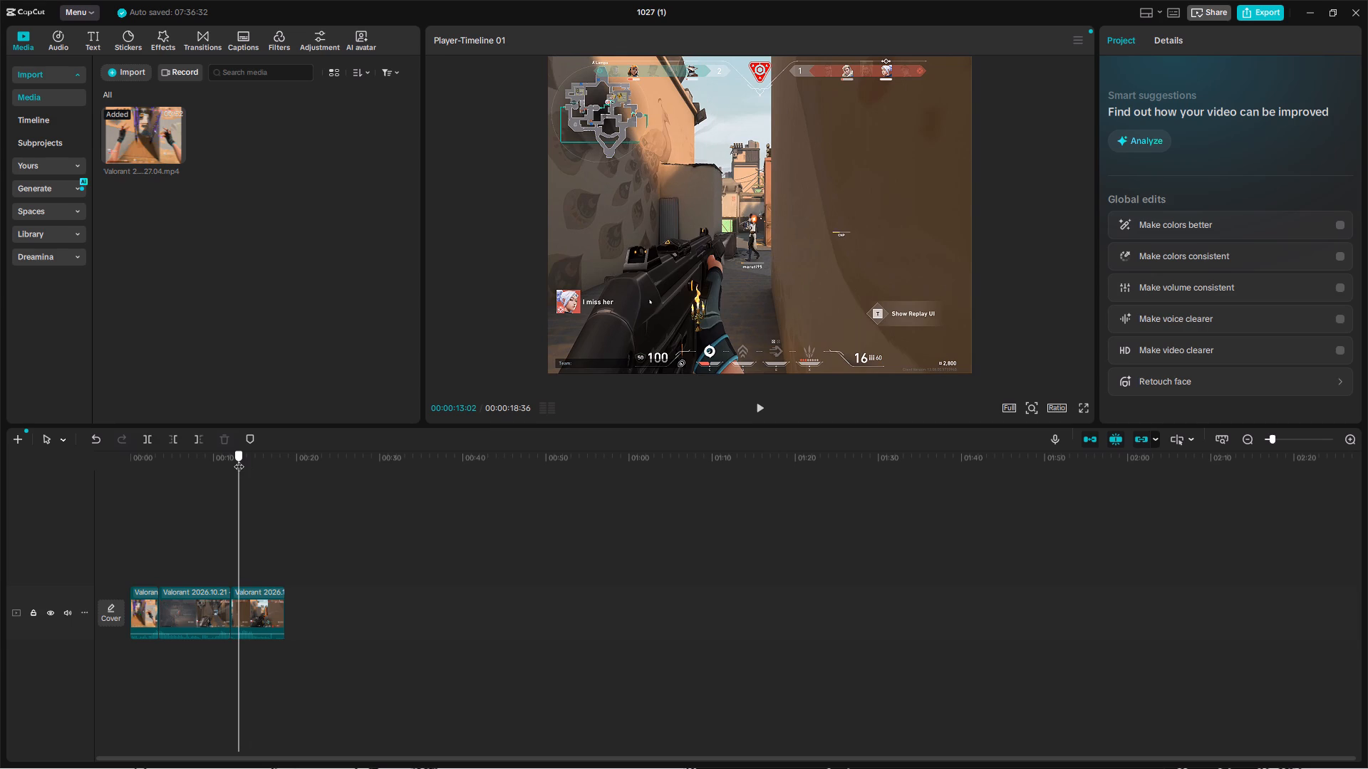
{"action": "left_click_drag", "start_coordinate": [239, 459], "coordinate": [234, 461]}
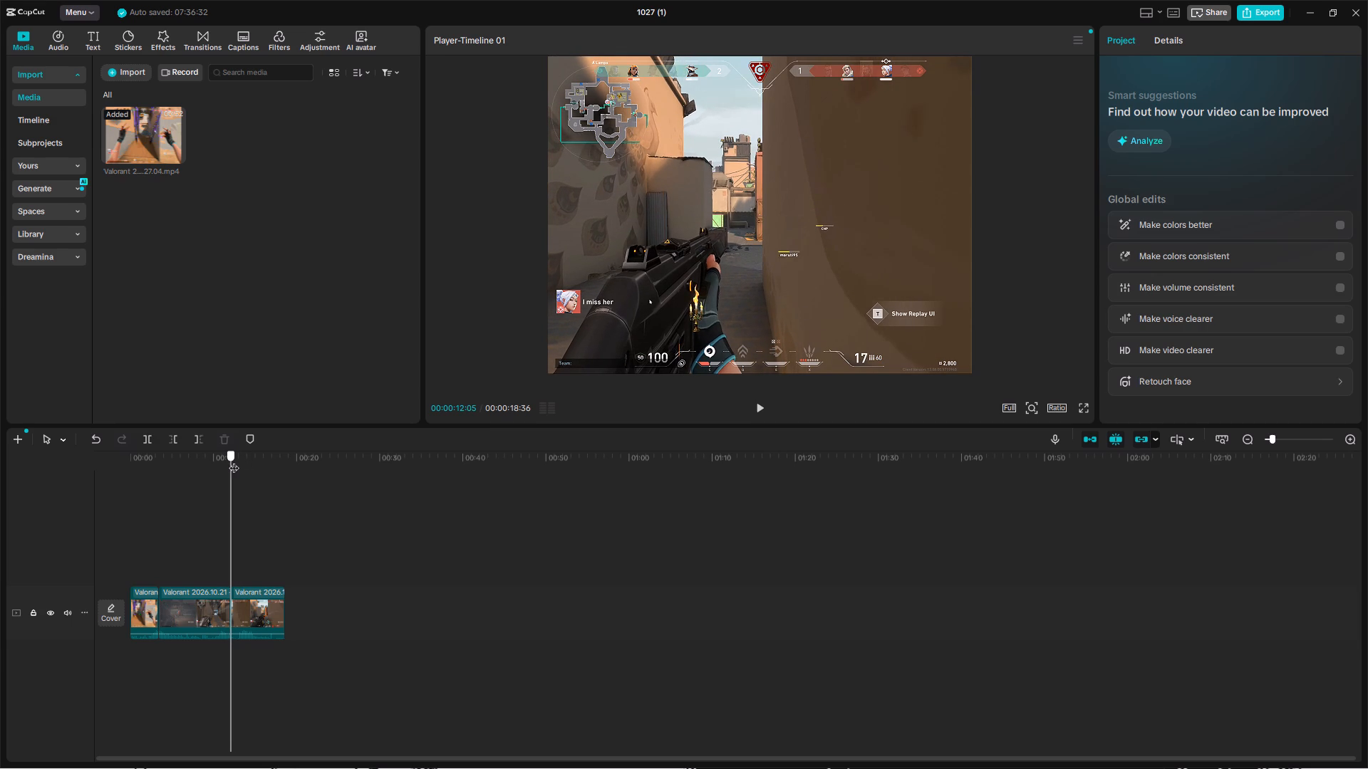
{"action": "left_click_drag", "start_coordinate": [234, 461], "coordinate": [236, 461]}
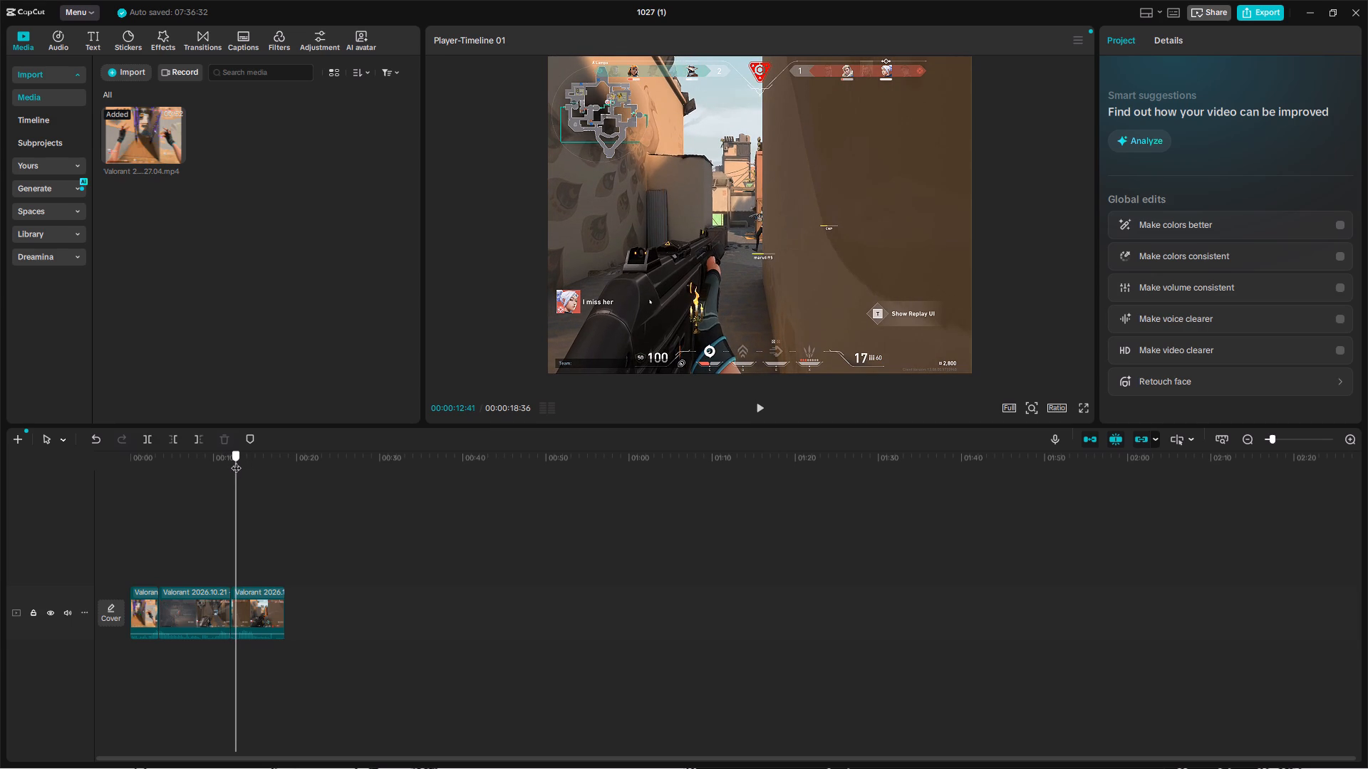
{"action": "left_click_drag", "start_coordinate": [236, 461], "coordinate": [239, 461]}
{"action": "left_click", "coordinate": [755, 406]}
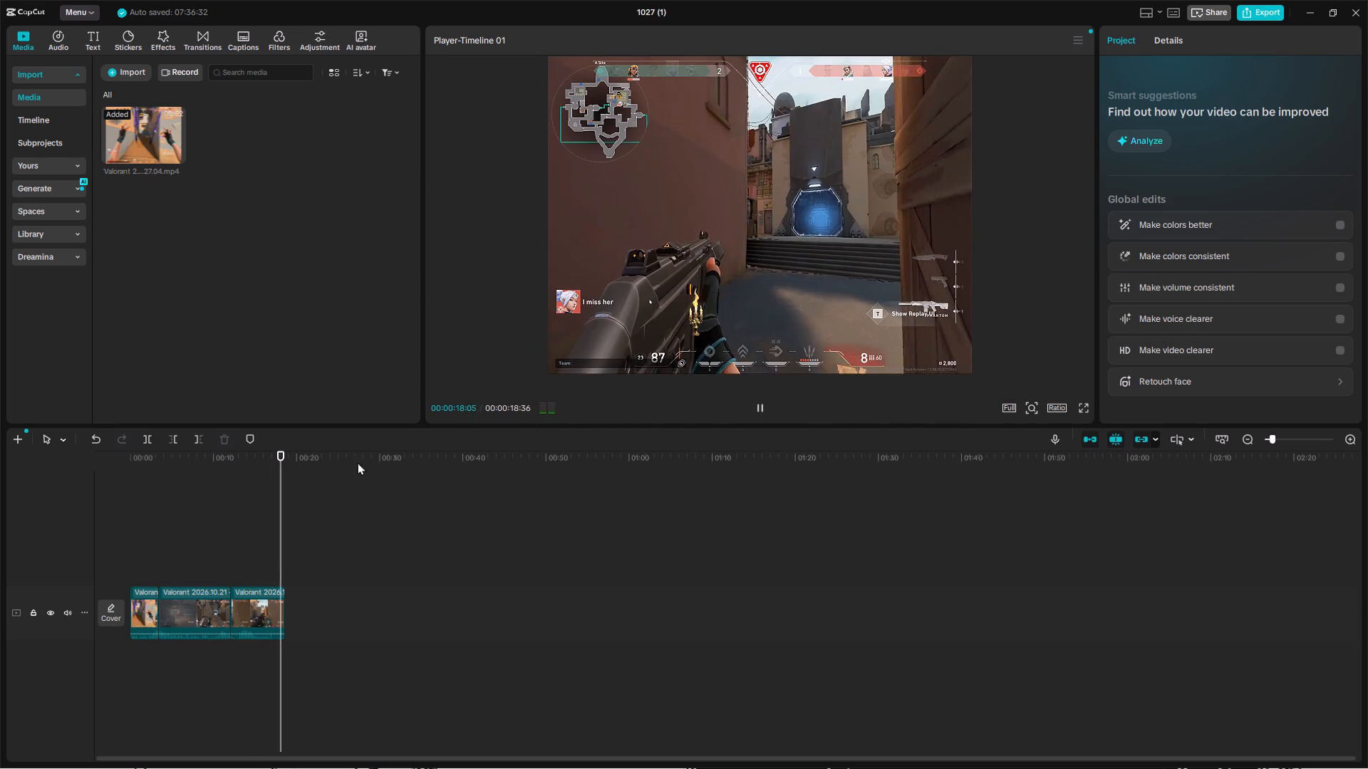
{"action": "left_click_drag", "start_coordinate": [284, 452], "coordinate": [239, 454]}
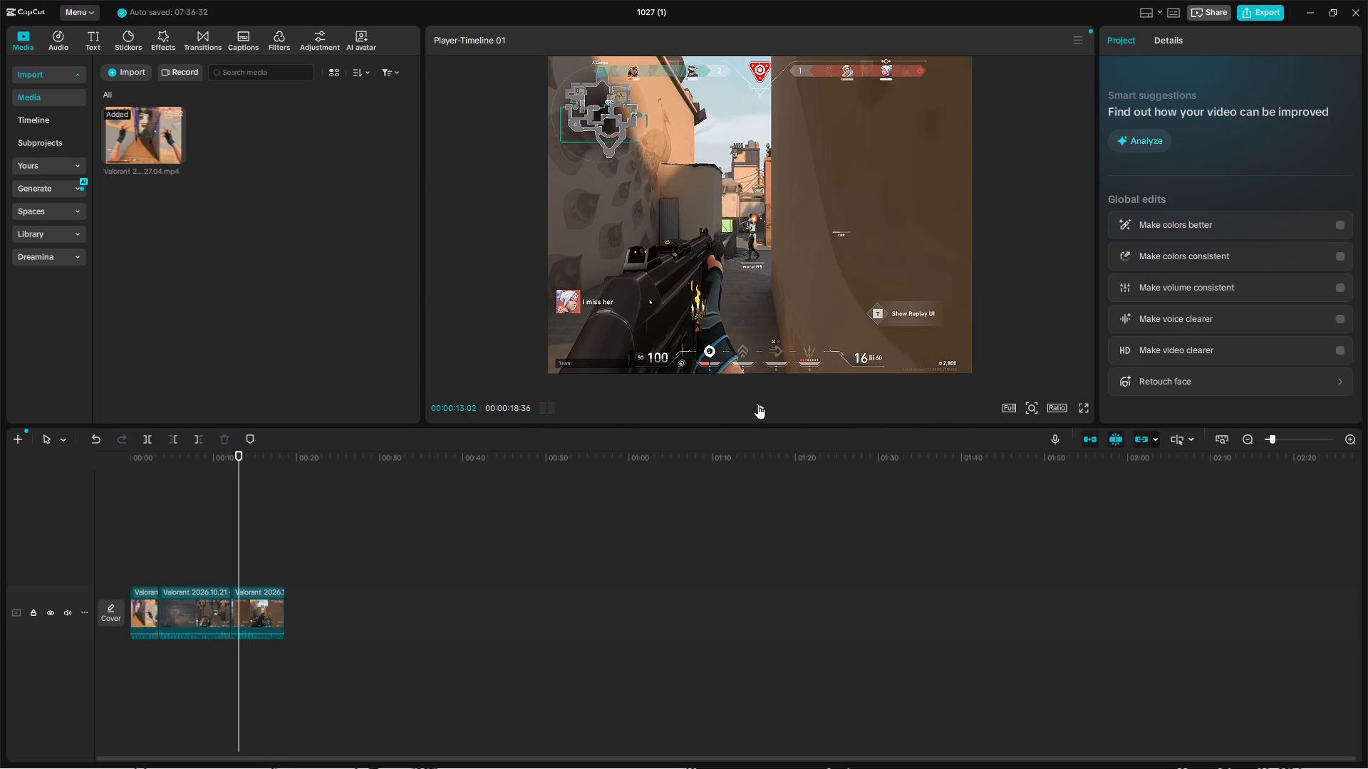
{"action": "left_click", "coordinate": [758, 404]}
{"action": "left_click", "coordinate": [758, 404]}
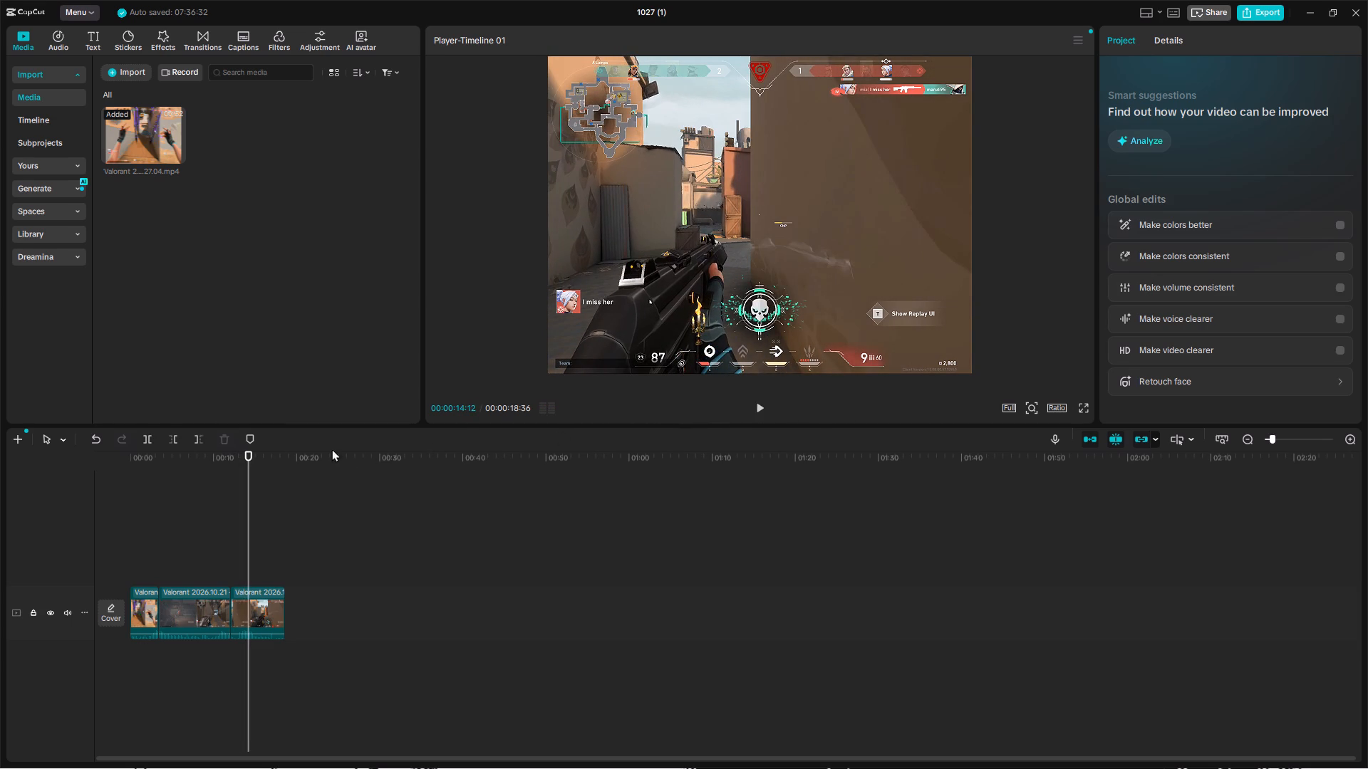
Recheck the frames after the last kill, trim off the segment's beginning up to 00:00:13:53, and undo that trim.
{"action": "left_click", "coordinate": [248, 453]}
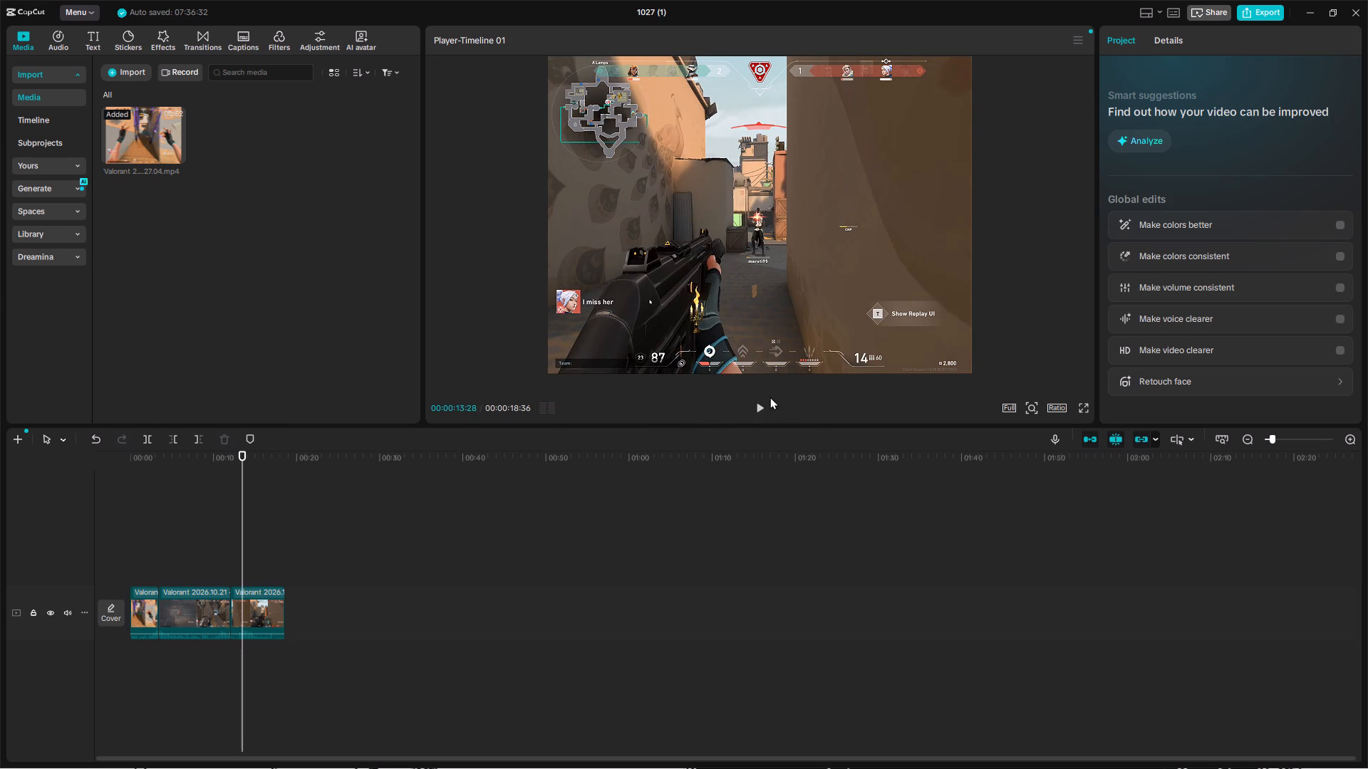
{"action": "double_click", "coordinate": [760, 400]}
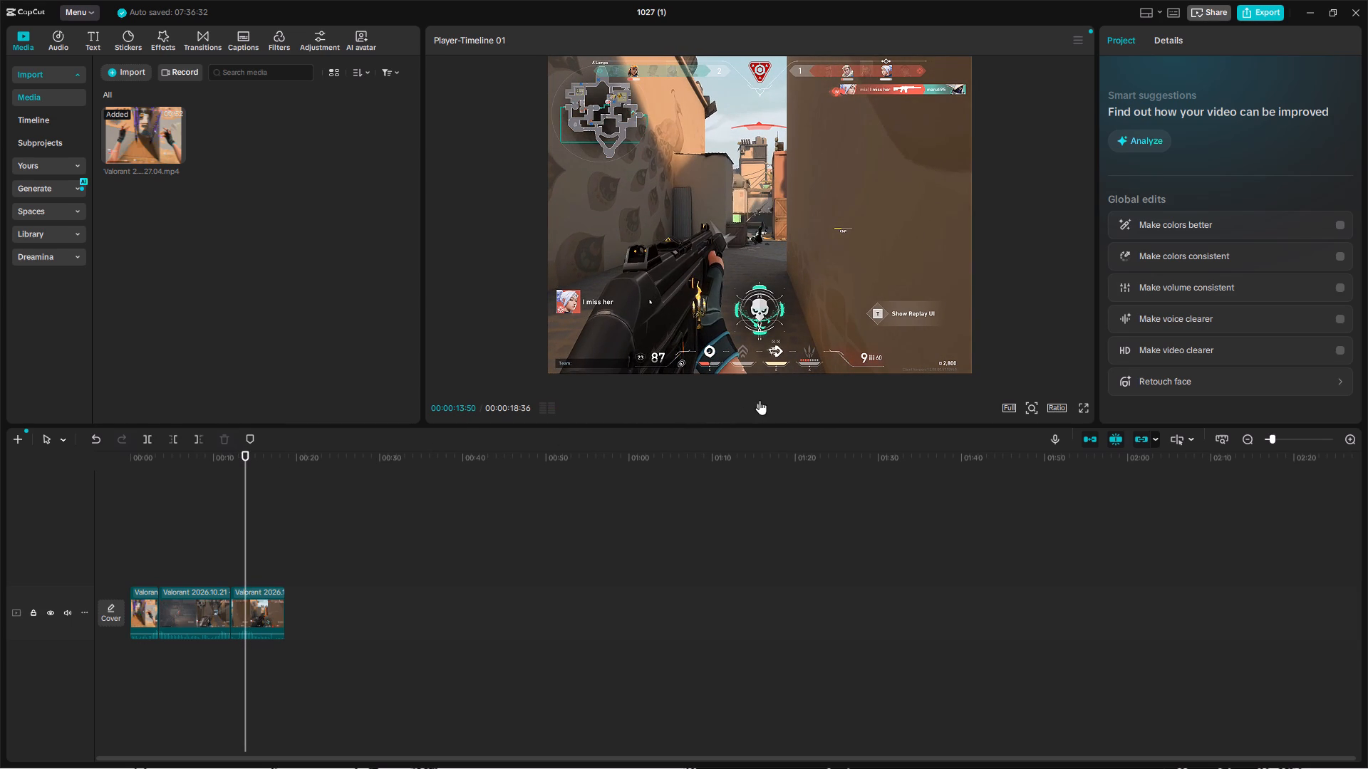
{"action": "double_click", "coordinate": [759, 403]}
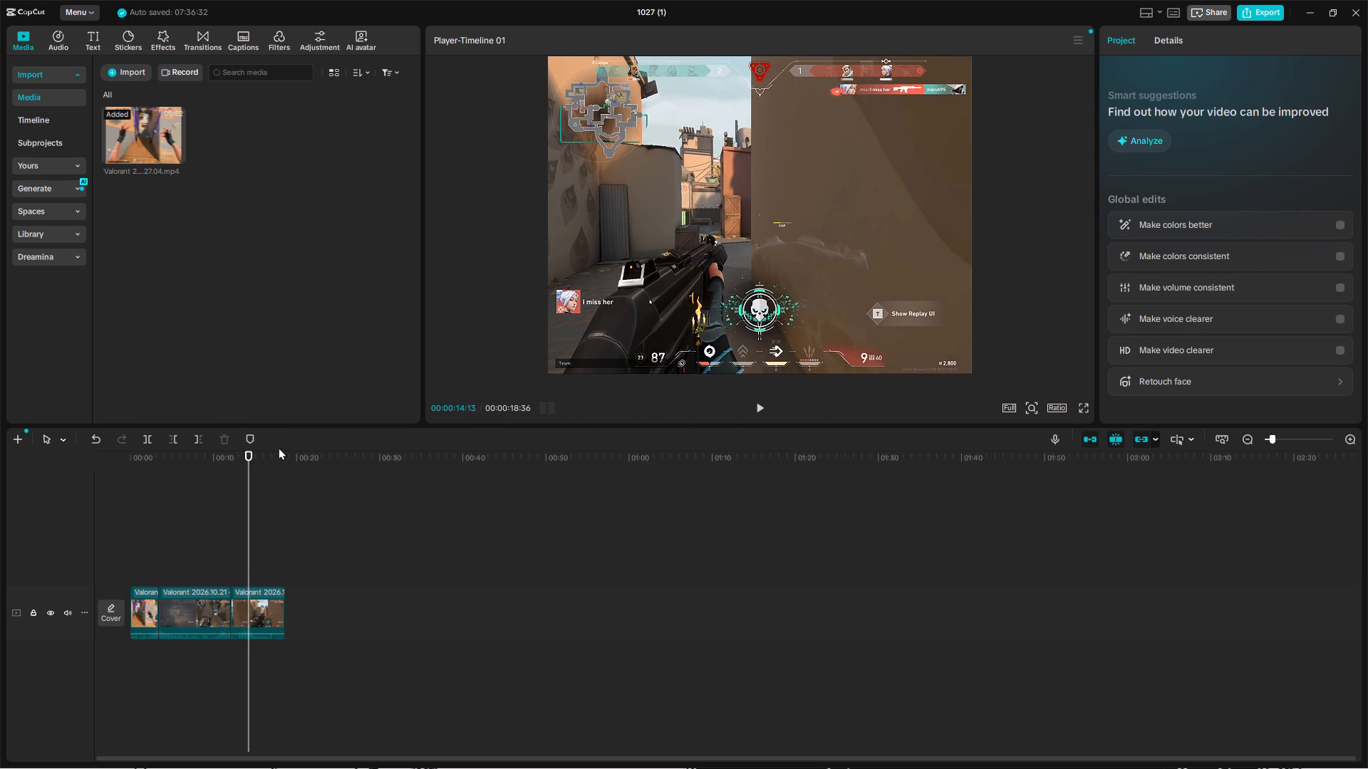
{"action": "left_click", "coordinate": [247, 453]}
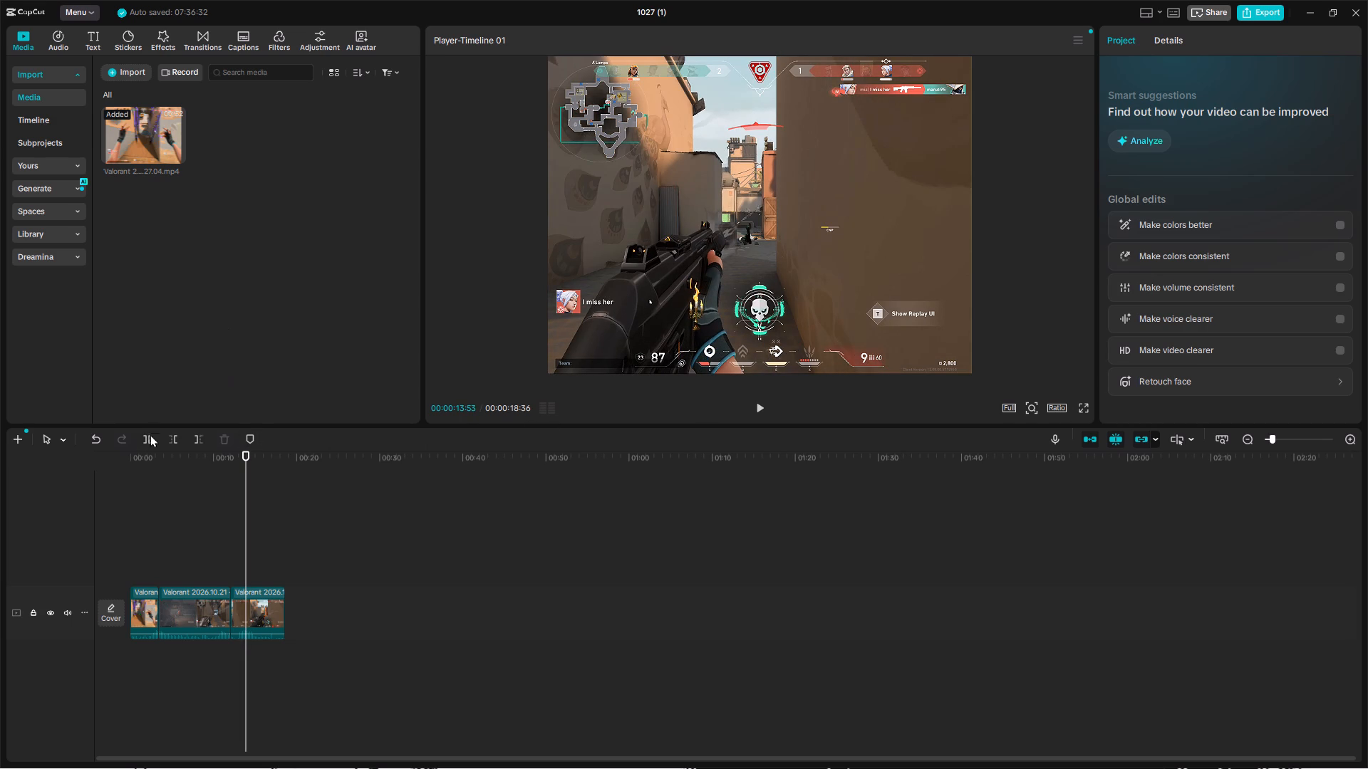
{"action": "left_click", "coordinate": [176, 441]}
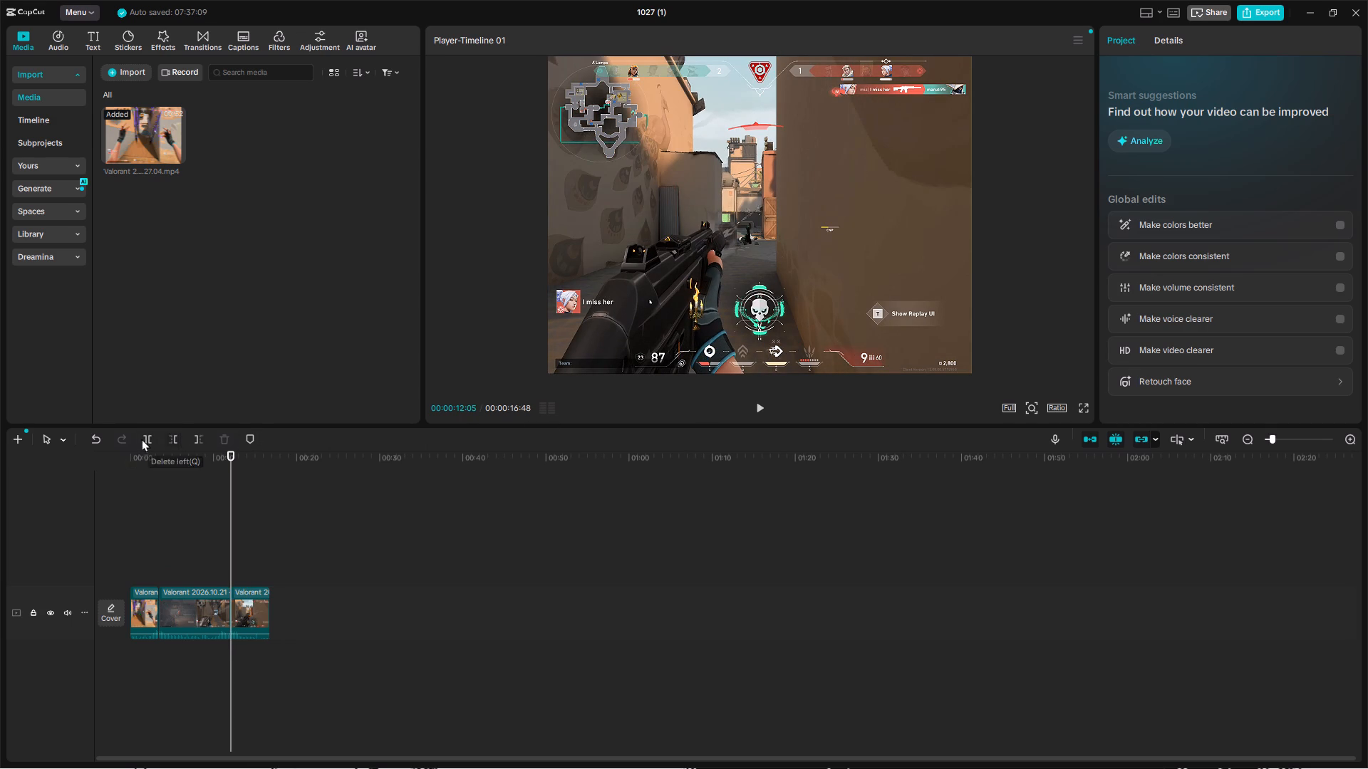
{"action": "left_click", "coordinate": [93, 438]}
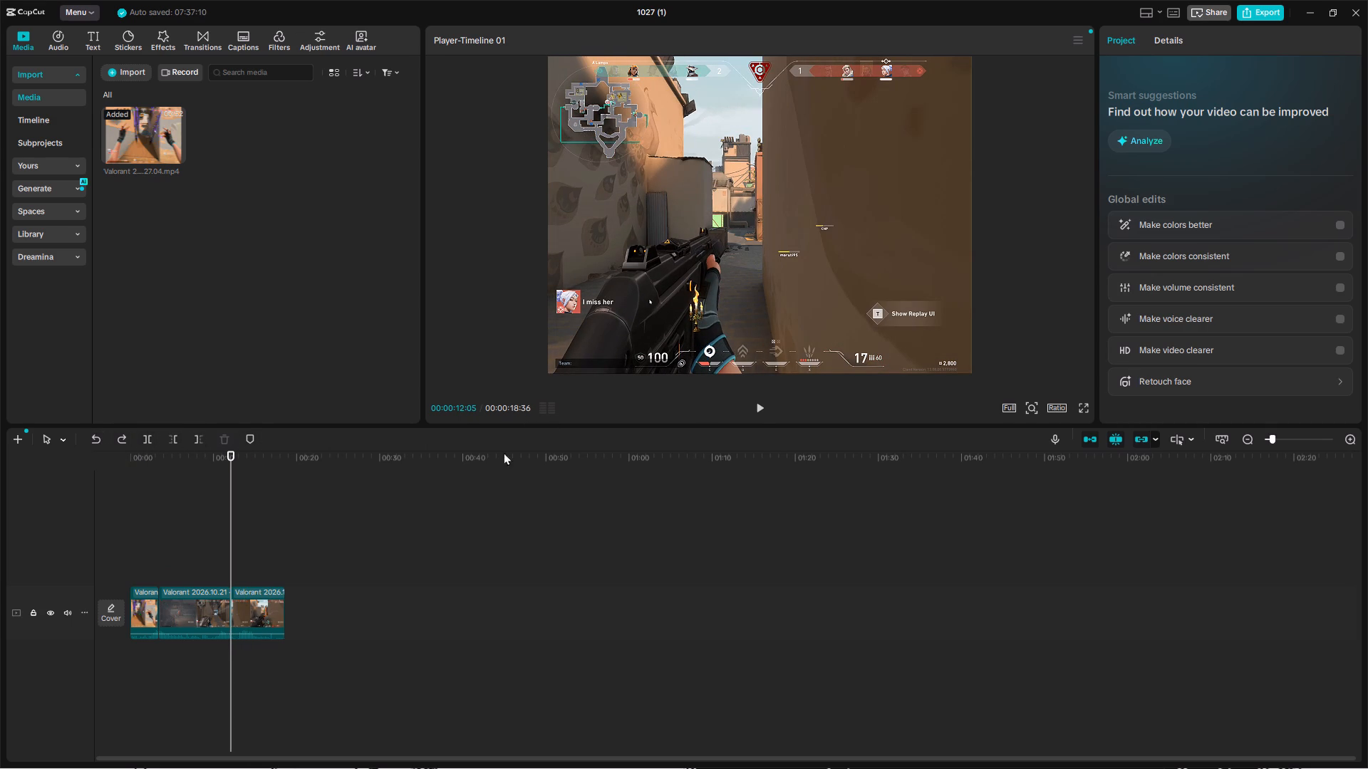
Replay the last segment through the kill and trim off its end after 00:00:13:54.
{"action": "left_click", "coordinate": [757, 416]}
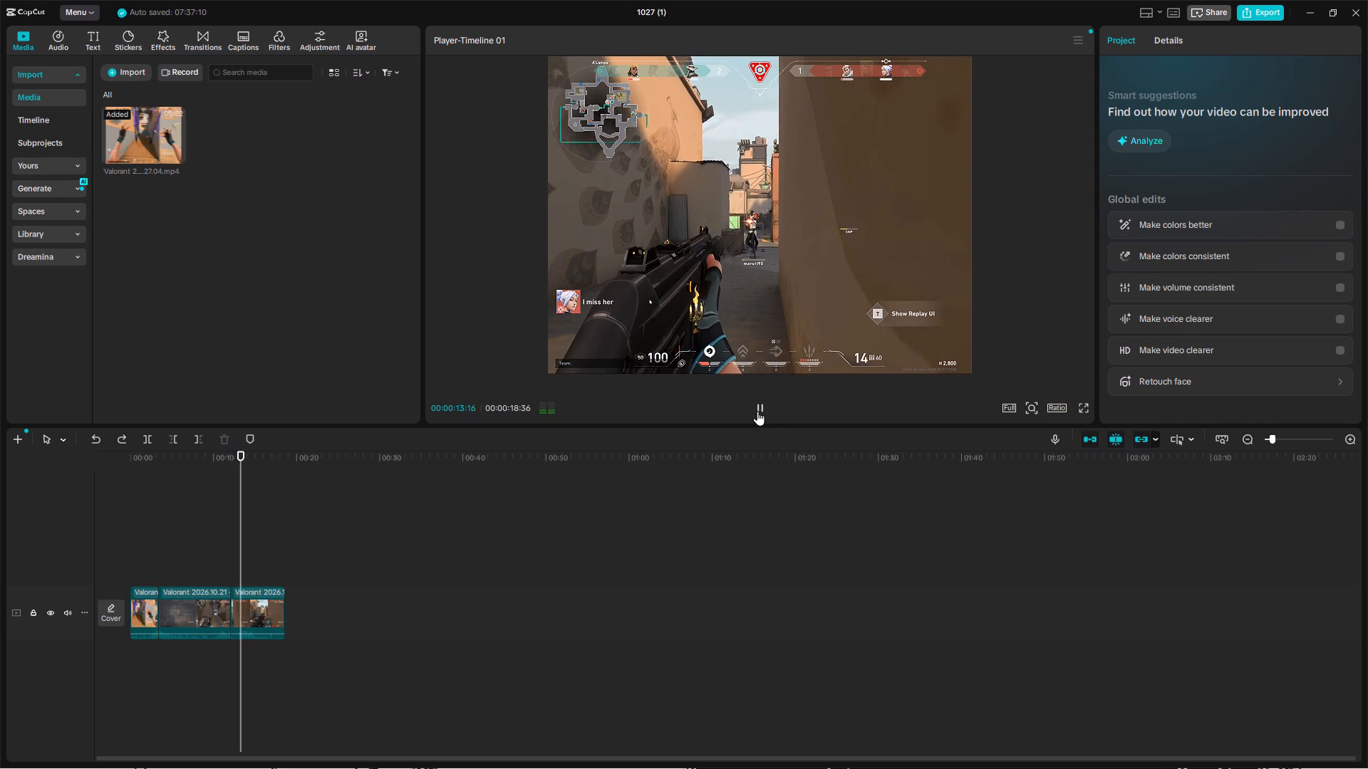
{"action": "left_click", "coordinate": [757, 411]}
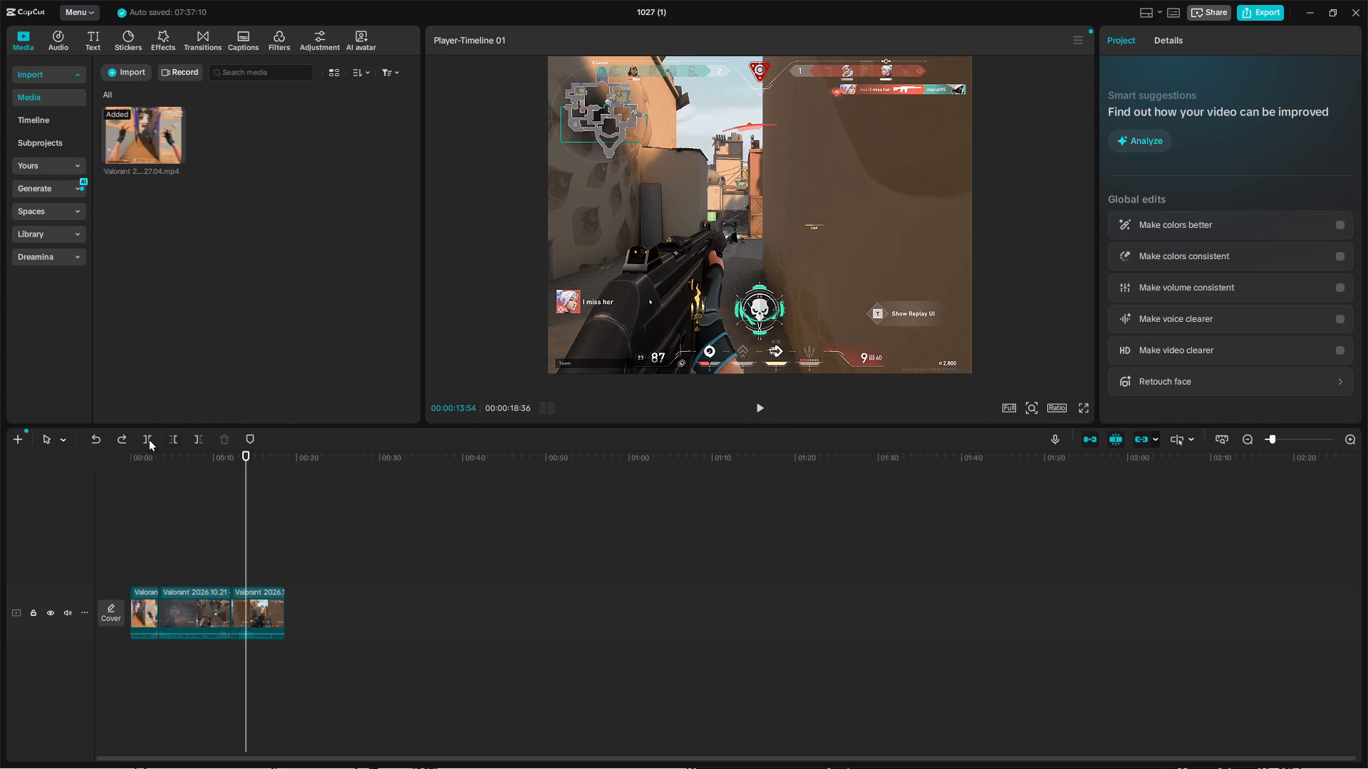
{"action": "left_click", "coordinate": [200, 440]}
Play the whole edited highlight from the start to check all three segments.
{"action": "left_click_drag", "start_coordinate": [247, 460], "coordinate": [106, 469]}
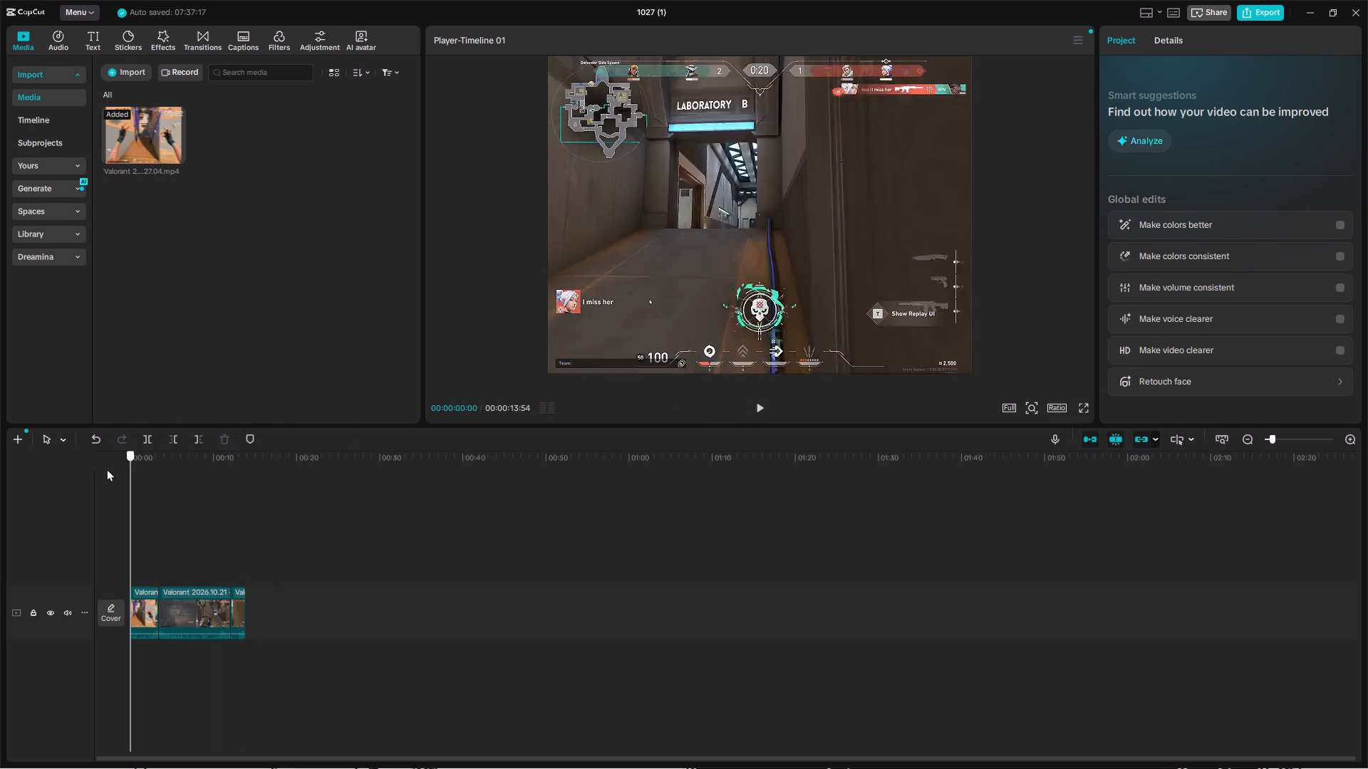
{"action": "left_click_drag", "start_coordinate": [106, 469], "coordinate": [110, 469]}
{"action": "left_click", "coordinate": [754, 409]}
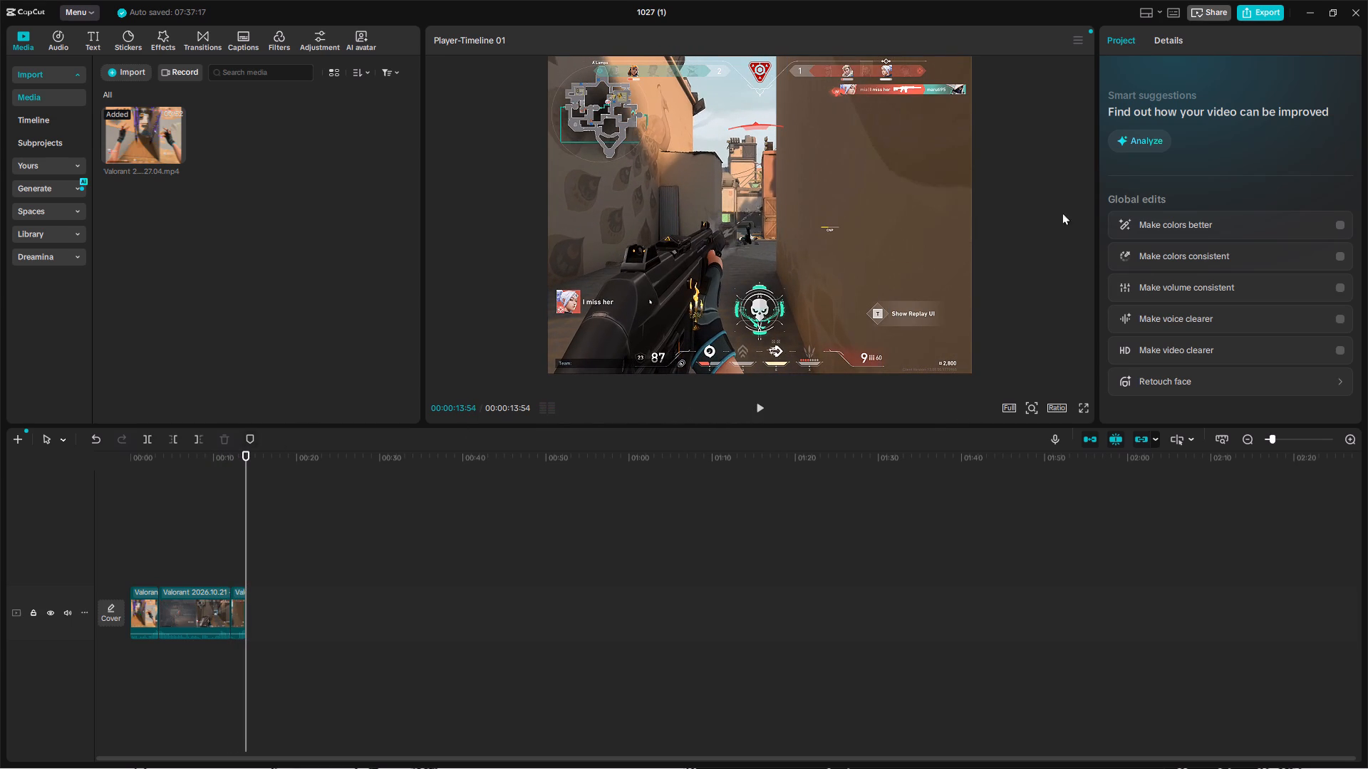
Export the highlight as a 1080P H.264 mp4 at 60fps and close the export window.
{"action": "left_click", "coordinate": [1258, 14]}
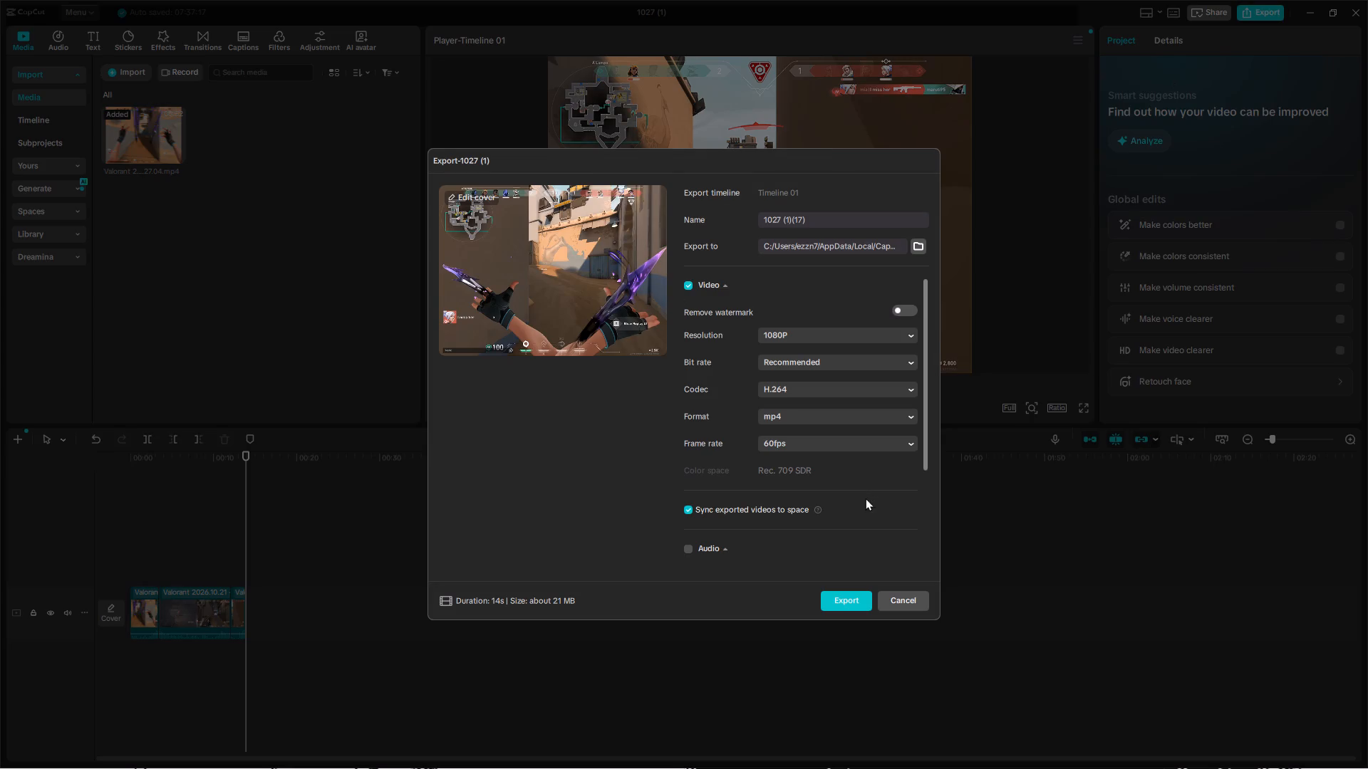
{"action": "left_click", "coordinate": [855, 604]}
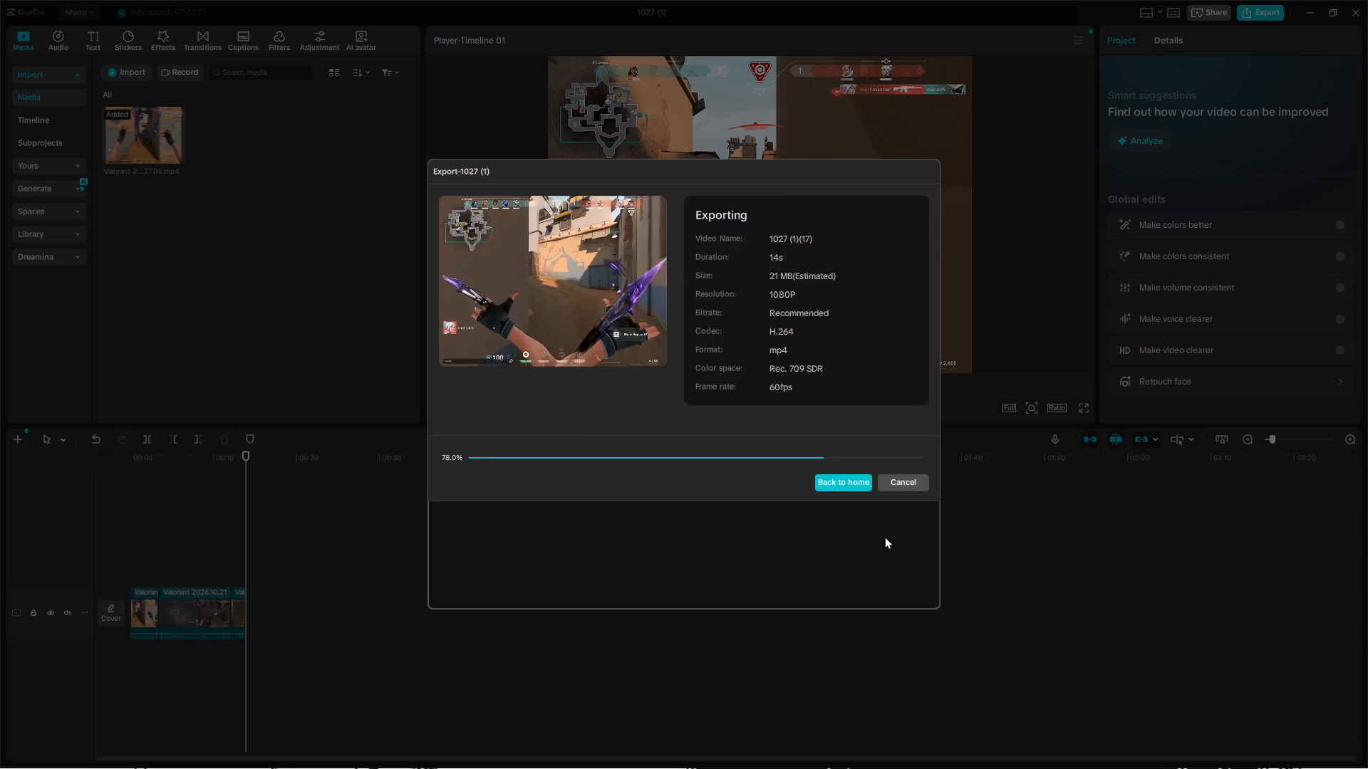
{"action": "left_click", "coordinate": [903, 584]}
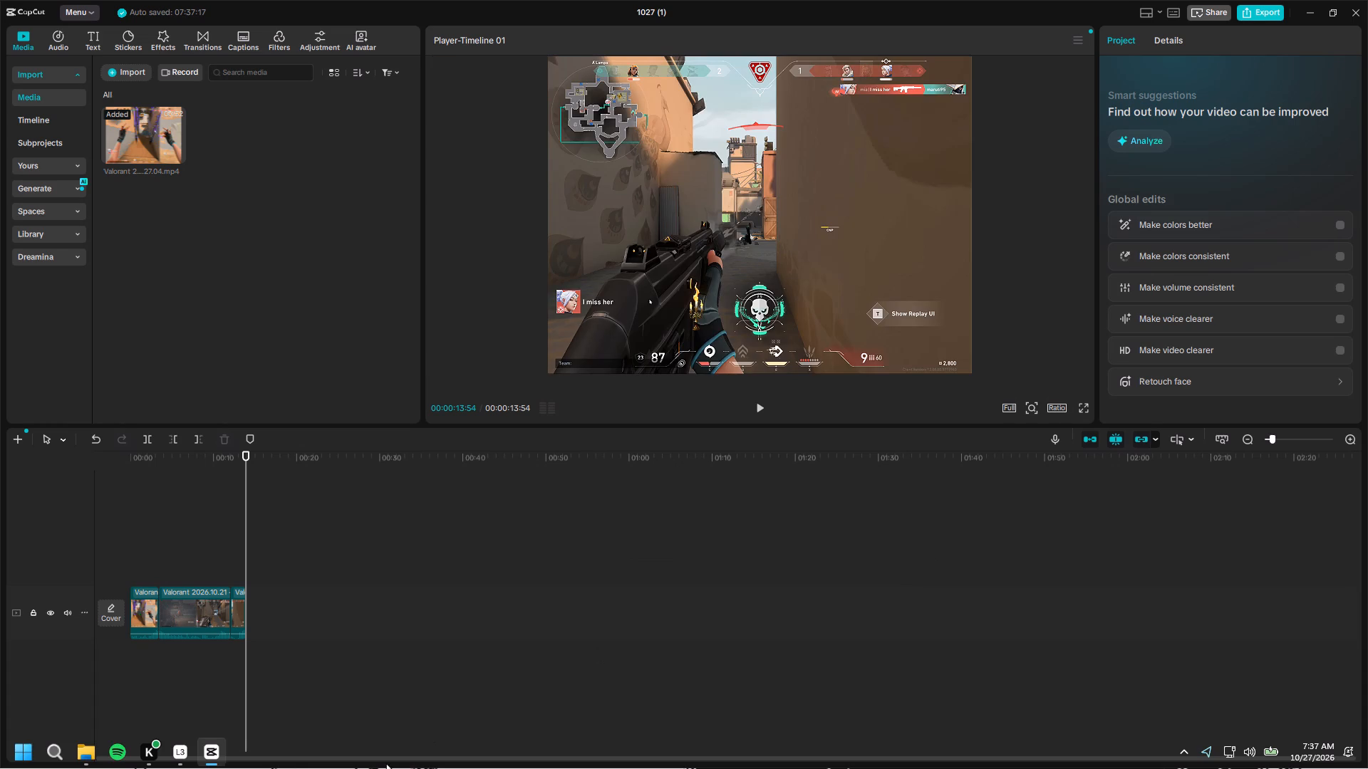